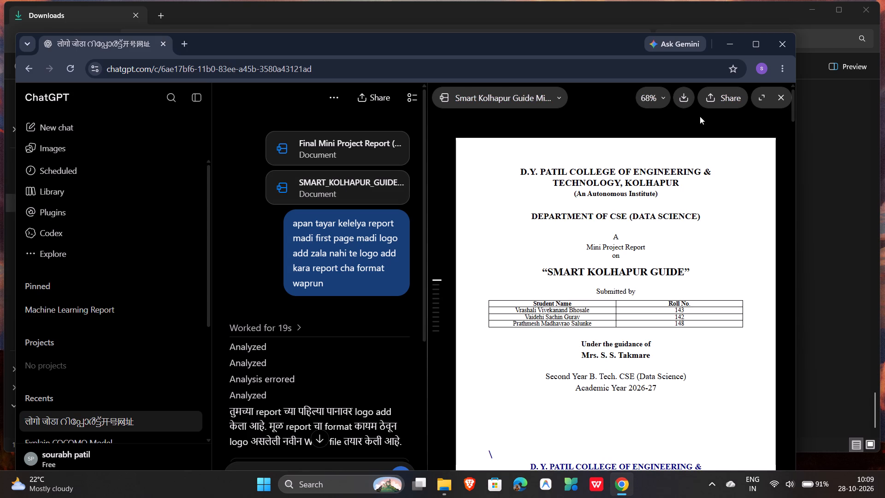
Open the 47 KB SMART_KOLHAPUR_GUIDE Mini Project DOCX from Downloads in WPS Office and examine its cover and certificate pages.
left_click(442, 481)
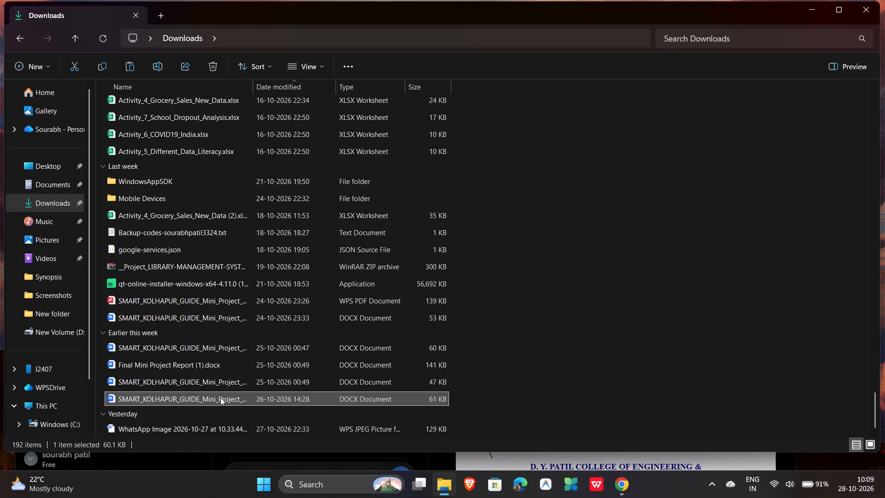
double_click(196, 379)
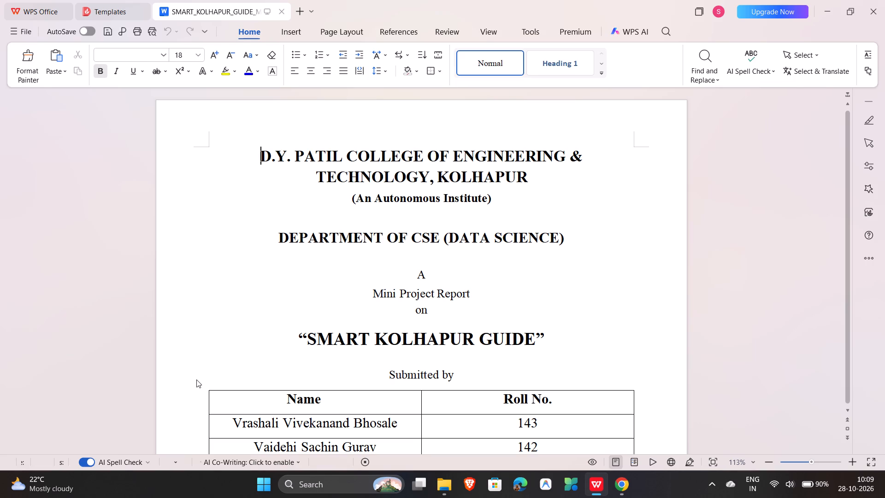
scroll(315, 425, "down", 3)
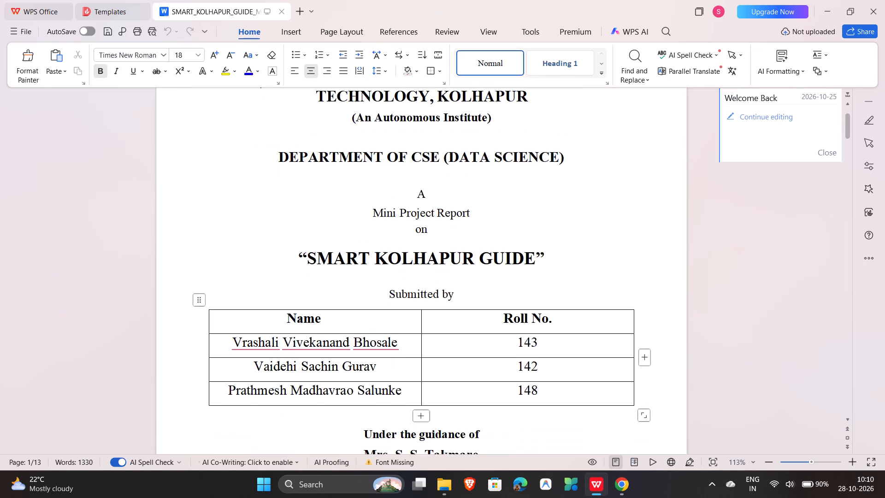
scroll(315, 425, "down", 10)
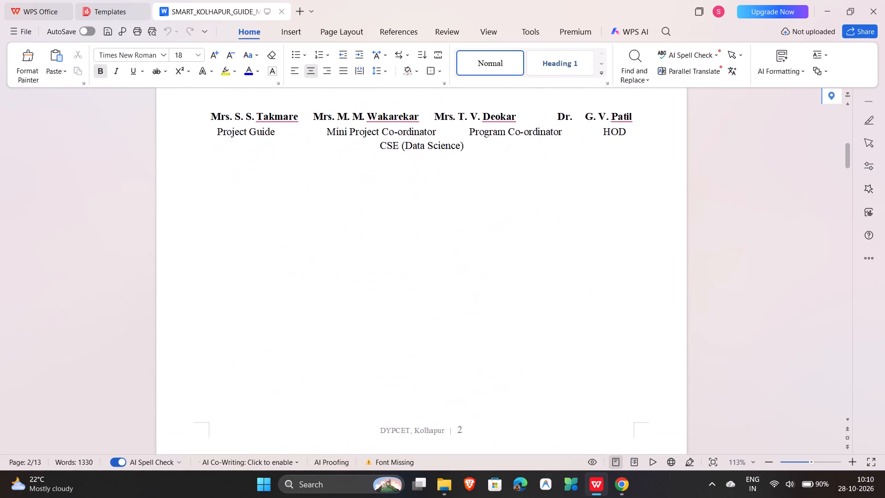
scroll(315, 425, "up", 6)
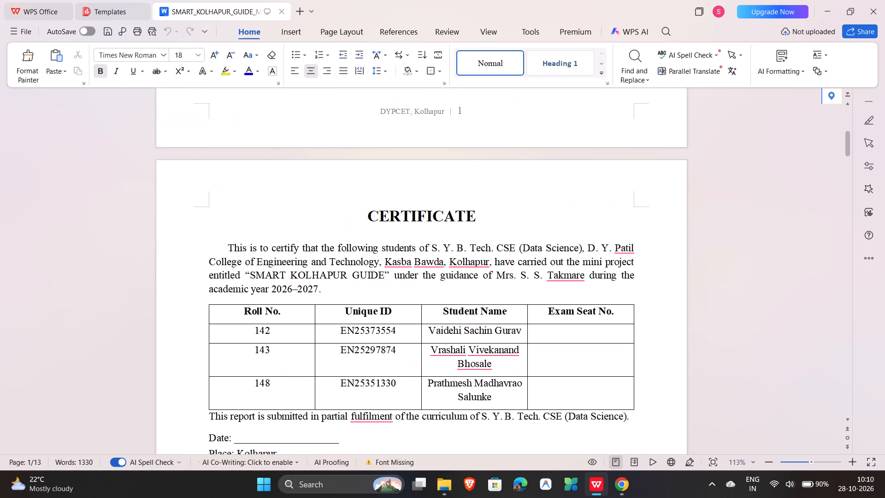
scroll(315, 425, "up", 8)
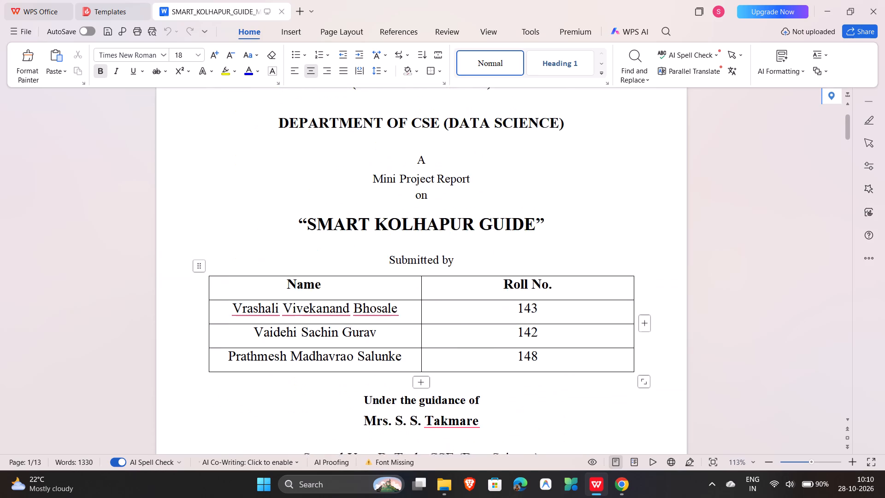
scroll(315, 425, "up", 3)
Examine the report's pages from the cover through the certificate to the acknowledgment for the college logo and format.
scroll(315, 425, "down", 1)
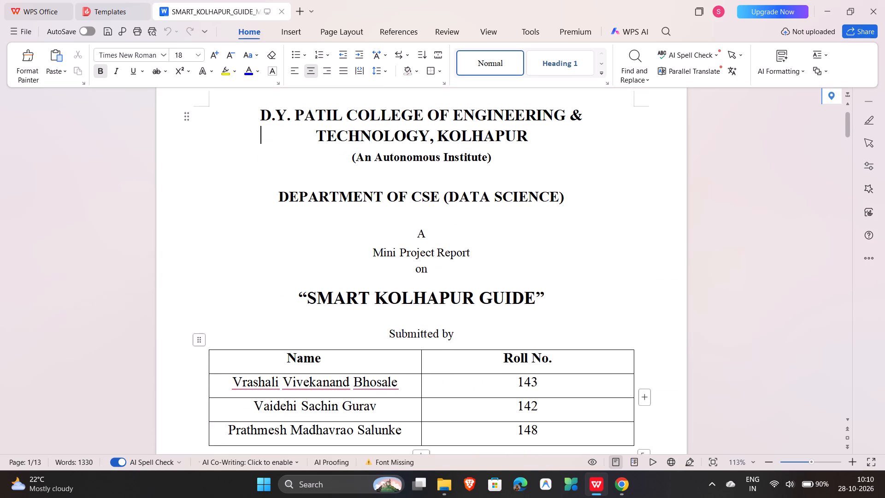
scroll(315, 425, "down", 7)
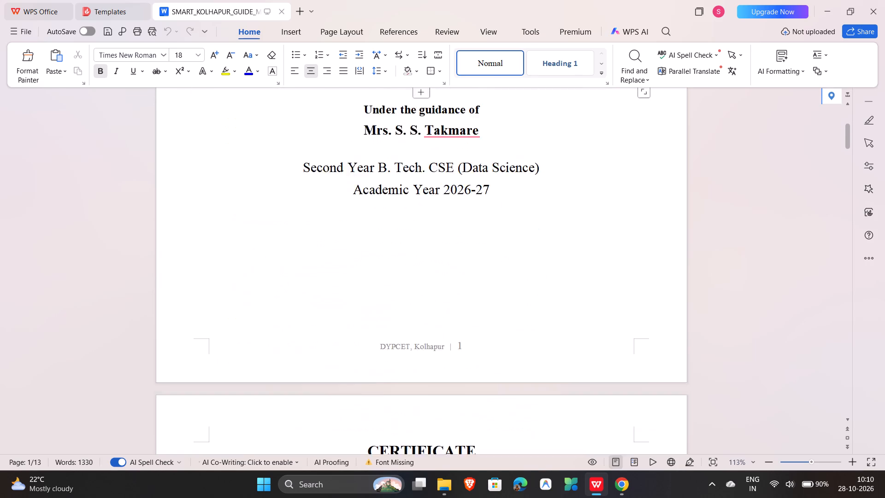
scroll(315, 425, "down", 9)
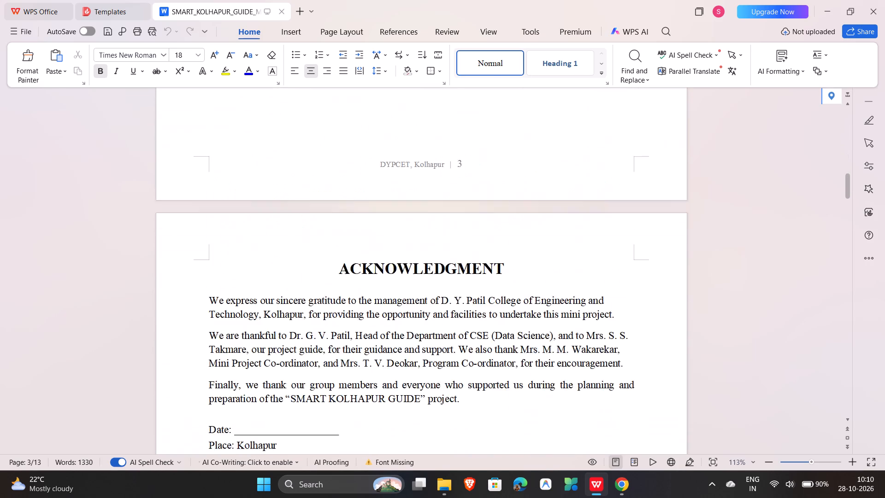
scroll(315, 425, "up", 20)
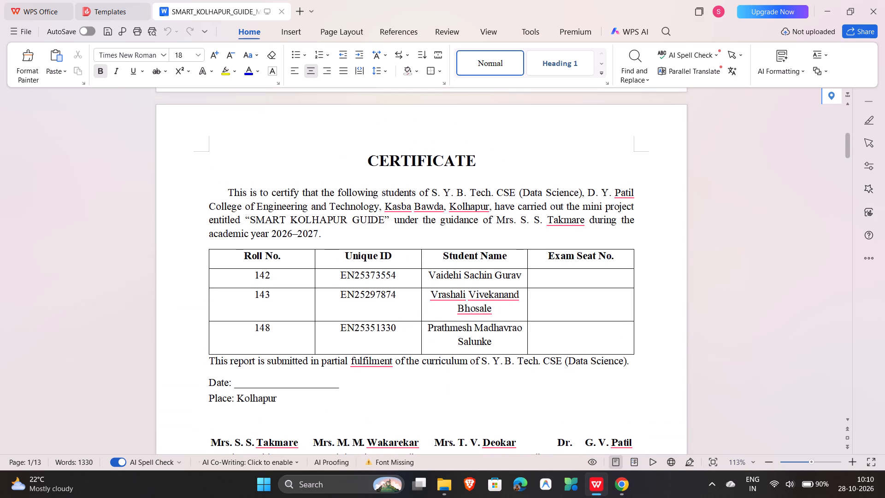
Open Final Mini Project Report (1).docx from Downloads and examine its cover page layout and college logo.
left_click(444, 484)
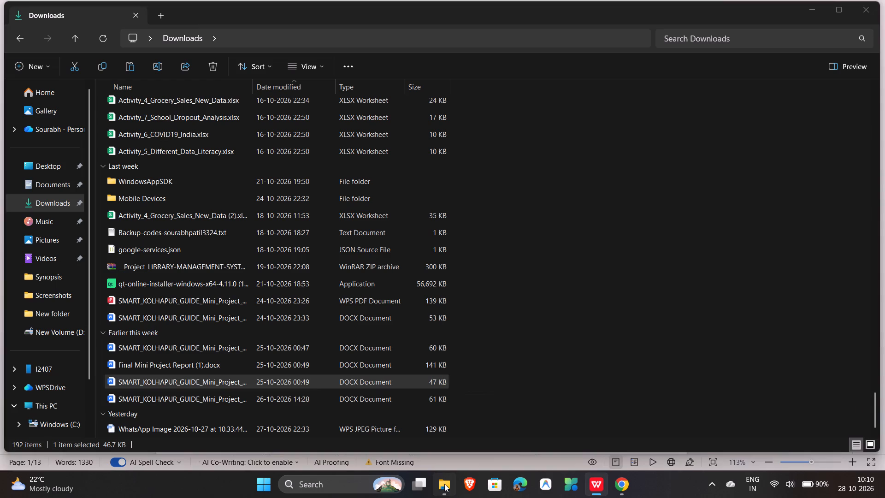
double_click(184, 359)
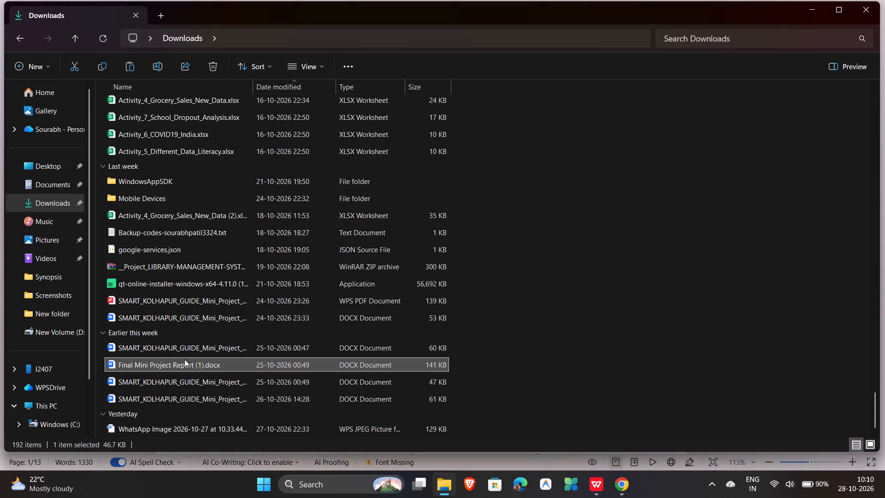
scroll(450, 336, "down", 2)
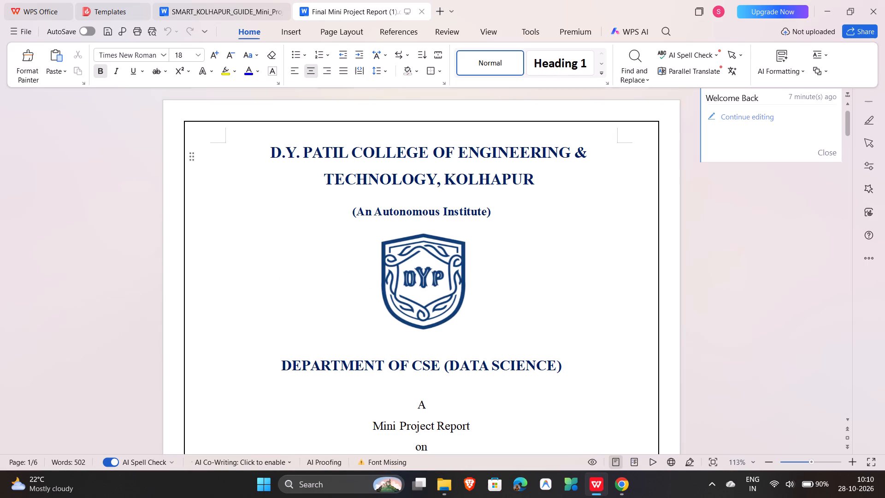
scroll(450, 336, "down", 4)
scroll(450, 336, "up", 6)
scroll(450, 336, "down", 2)
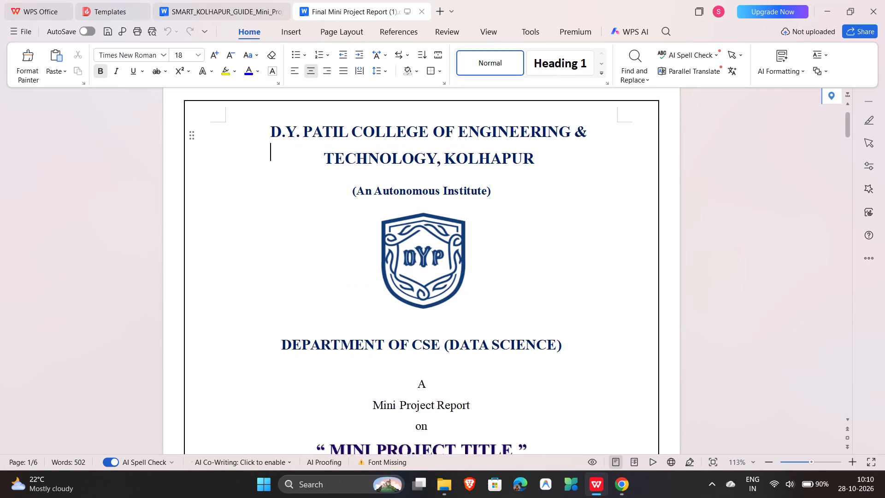
scroll(450, 336, "down", 5)
scroll(450, 336, "up", 6)
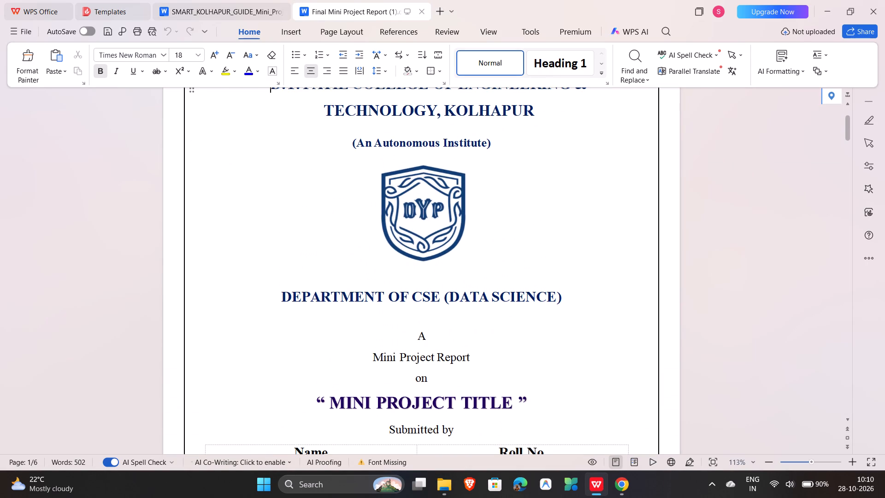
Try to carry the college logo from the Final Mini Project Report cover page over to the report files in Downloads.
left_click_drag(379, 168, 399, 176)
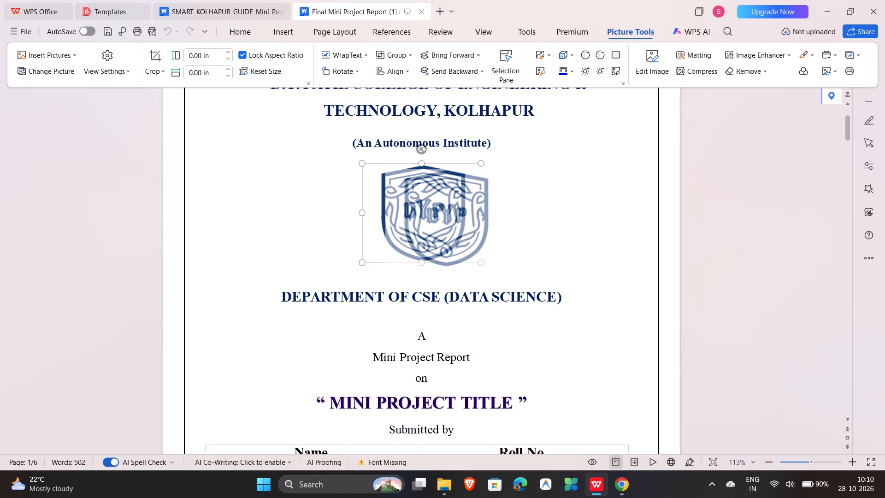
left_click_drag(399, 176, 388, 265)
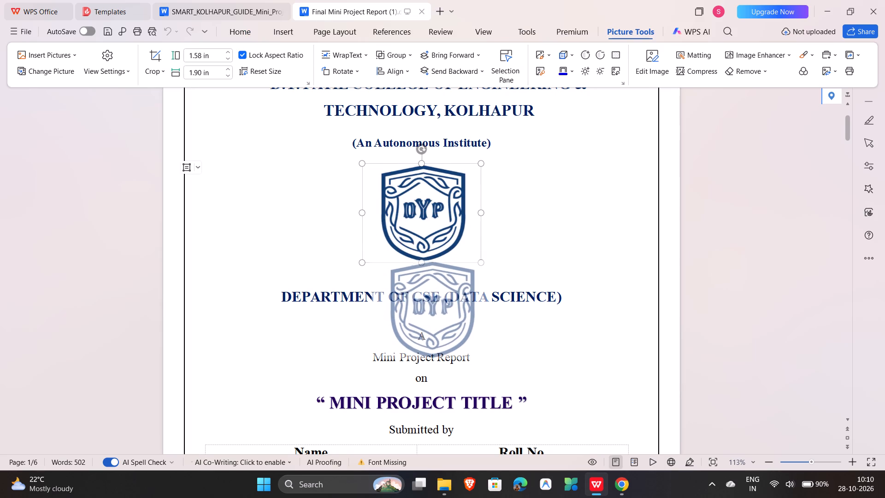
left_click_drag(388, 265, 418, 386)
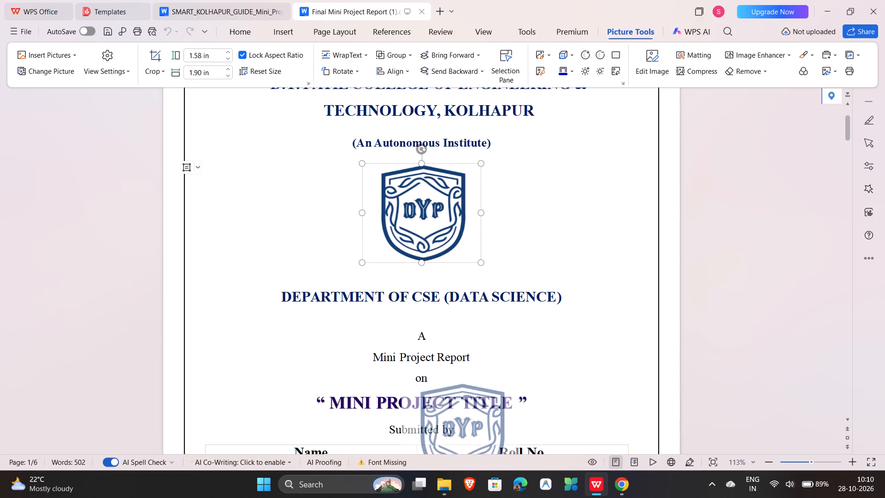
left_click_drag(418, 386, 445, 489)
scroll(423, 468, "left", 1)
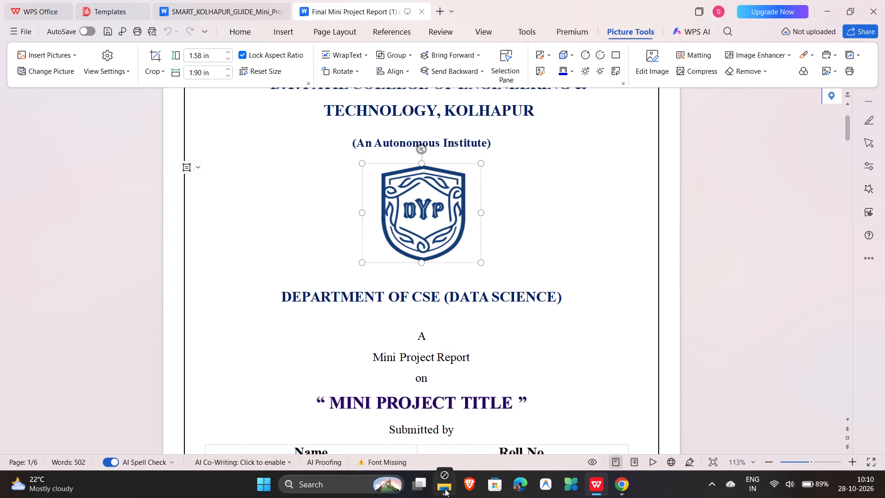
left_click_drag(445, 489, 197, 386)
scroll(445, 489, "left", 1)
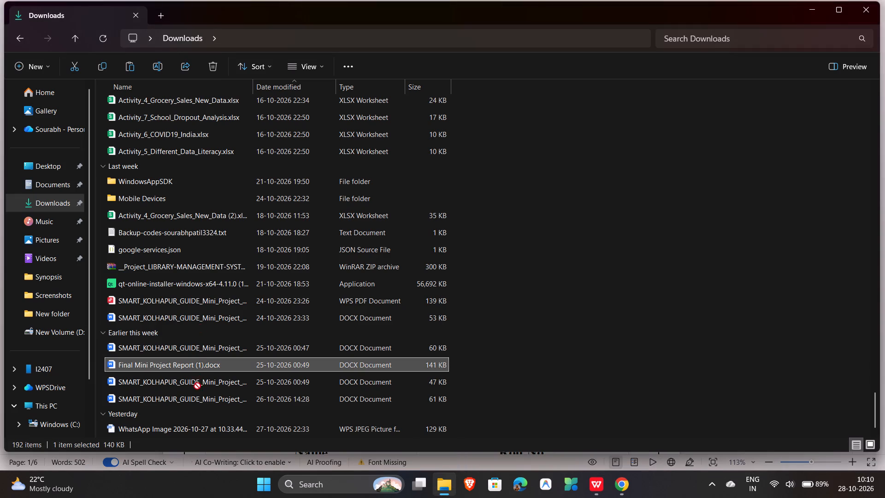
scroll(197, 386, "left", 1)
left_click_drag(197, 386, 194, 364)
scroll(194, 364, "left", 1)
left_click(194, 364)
Open the 61 KB SMART_KOLHAPUR_GUIDE Mini Project DOCX dated 26-10-2026 and examine its pages down to the declaration.
double_click(201, 398)
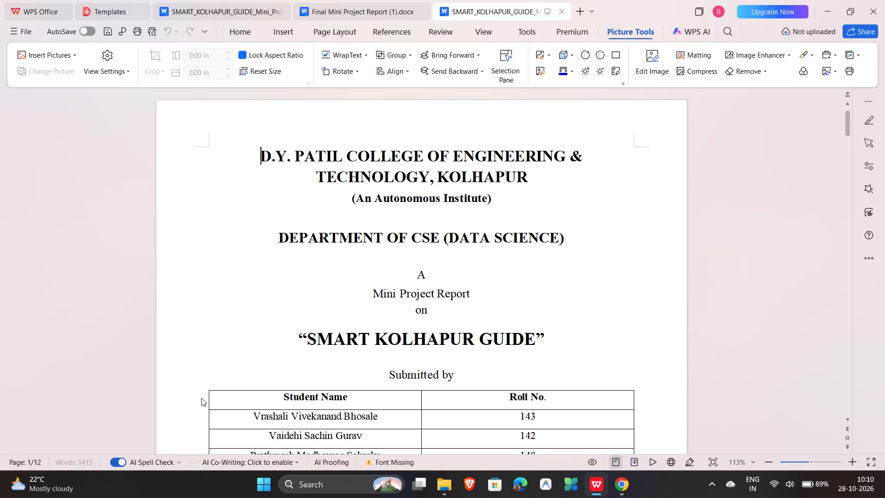
scroll(329, 360, "down", 8)
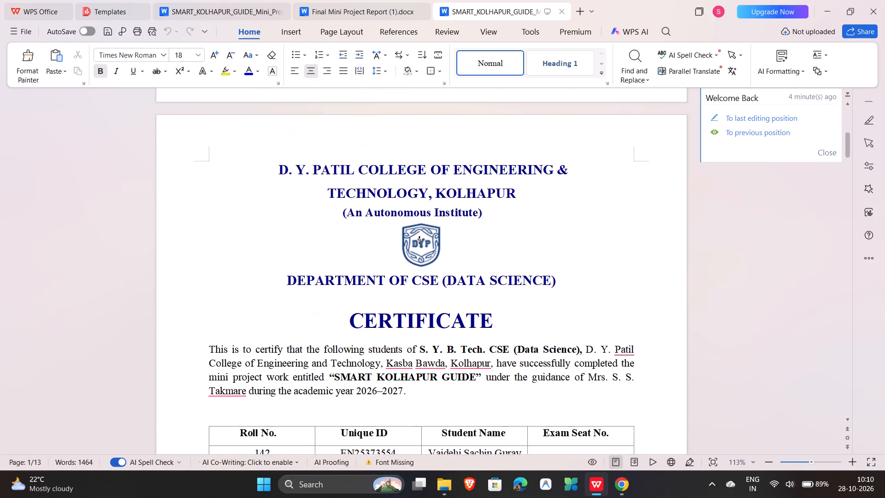
scroll(329, 360, "down", 1)
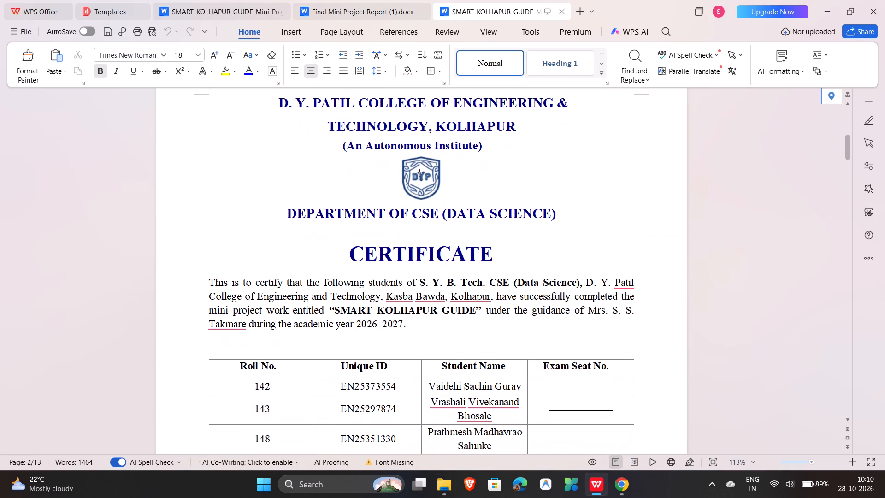
scroll(329, 360, "down", 3)
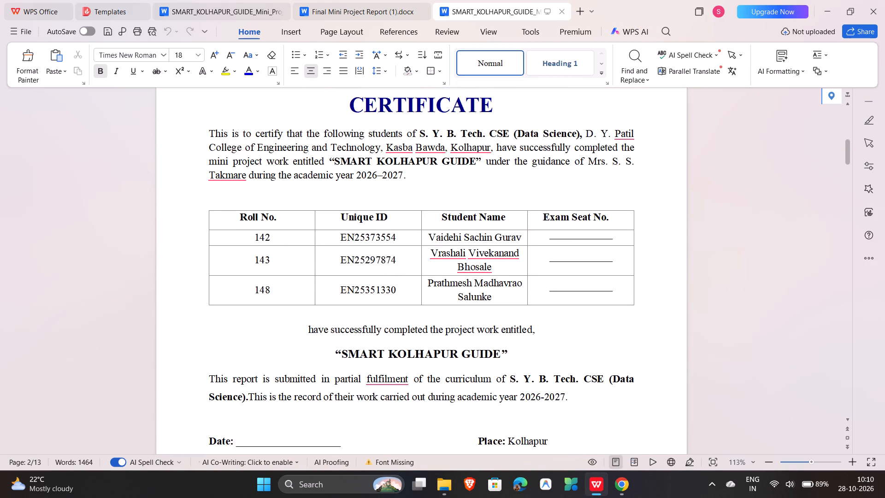
scroll(329, 360, "down", 3)
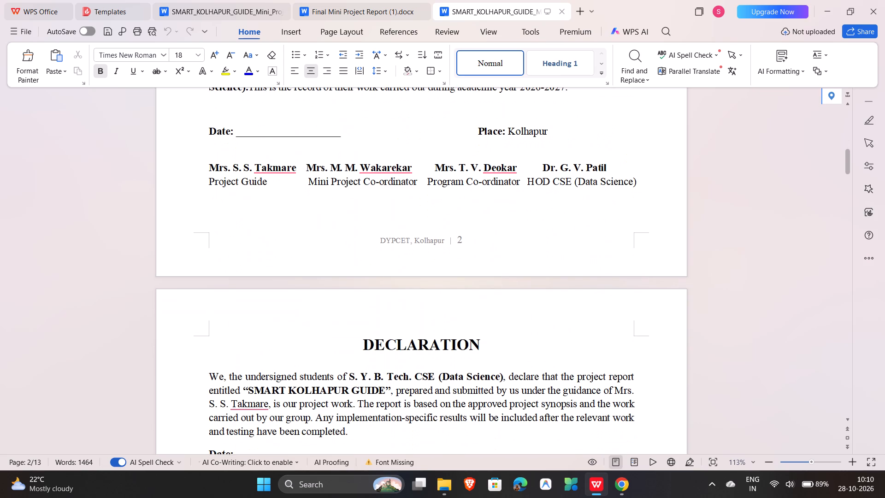
Return to the first page of this SMART_KOLHAPUR_GUIDE report and examine where the cover page logo belongs.
scroll(329, 360, "up", 14)
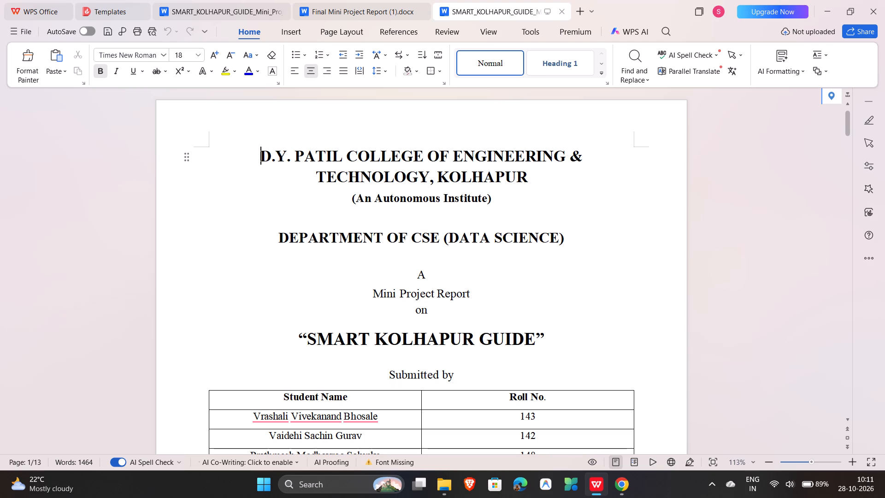
scroll(329, 360, "down", 1)
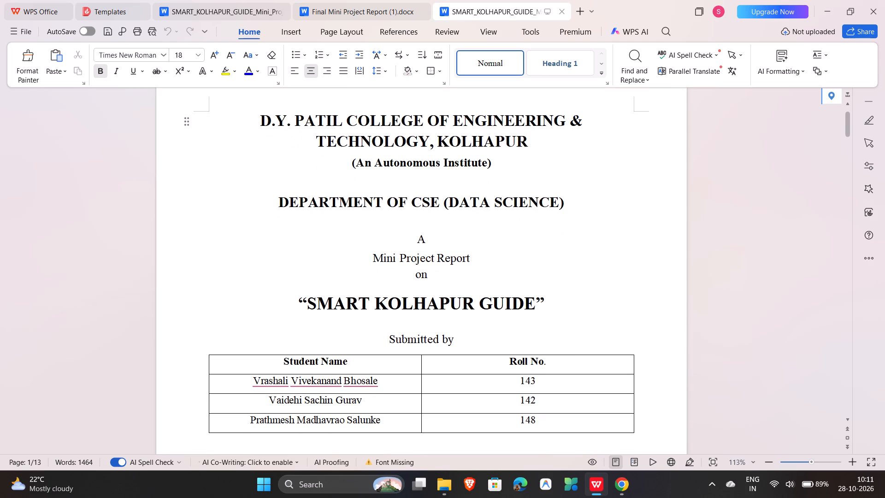
scroll(329, 360, "right", 1)
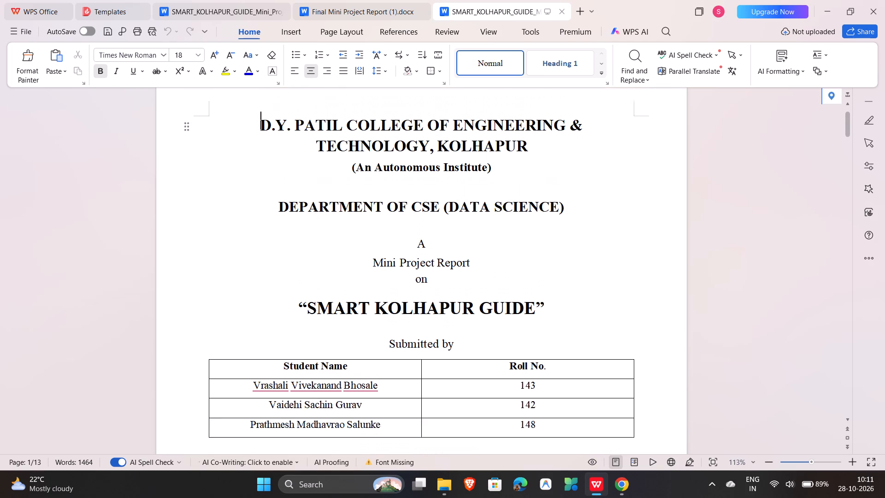
scroll(329, 360, "right", 2)
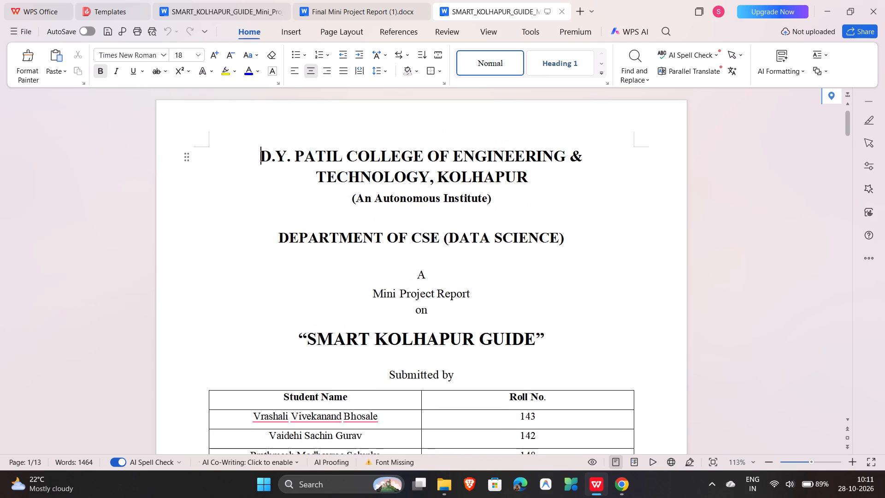
scroll(329, 360, "right", 1)
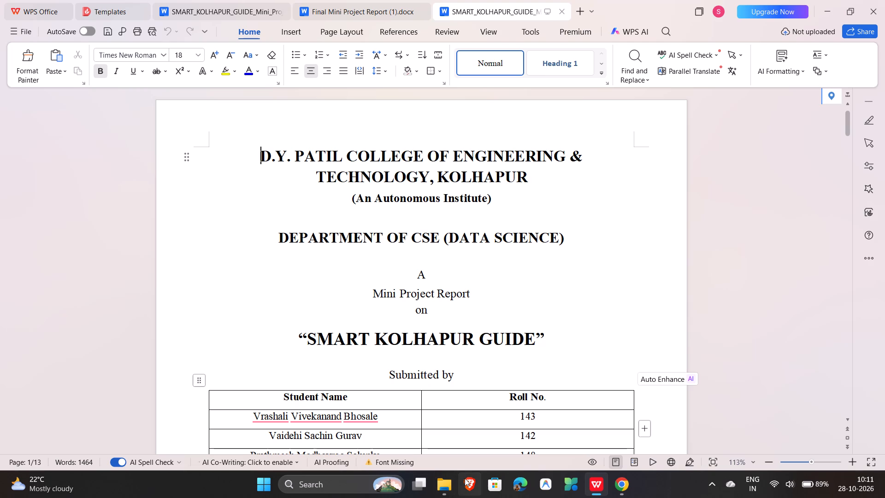
Open Final Mini Project Report (1).docx from Downloads and capture a screenshot of its cover page from the college name to the department line, including the logo.
left_click(447, 486)
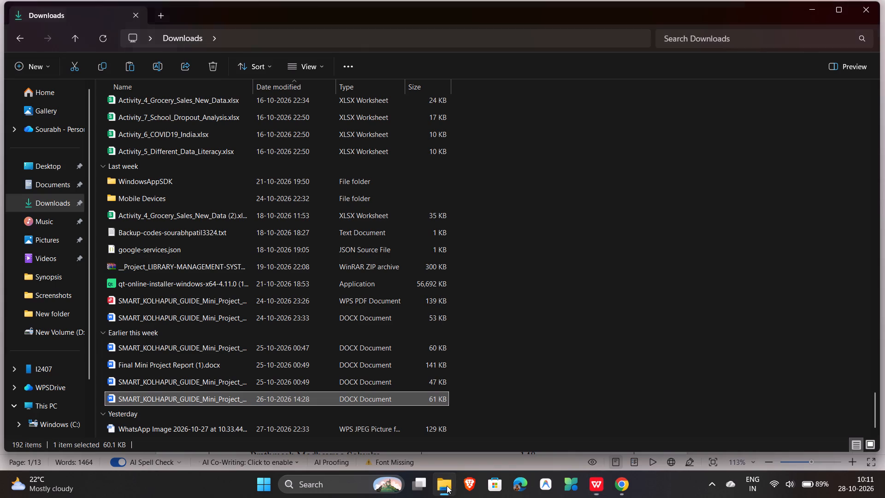
double_click(202, 367)
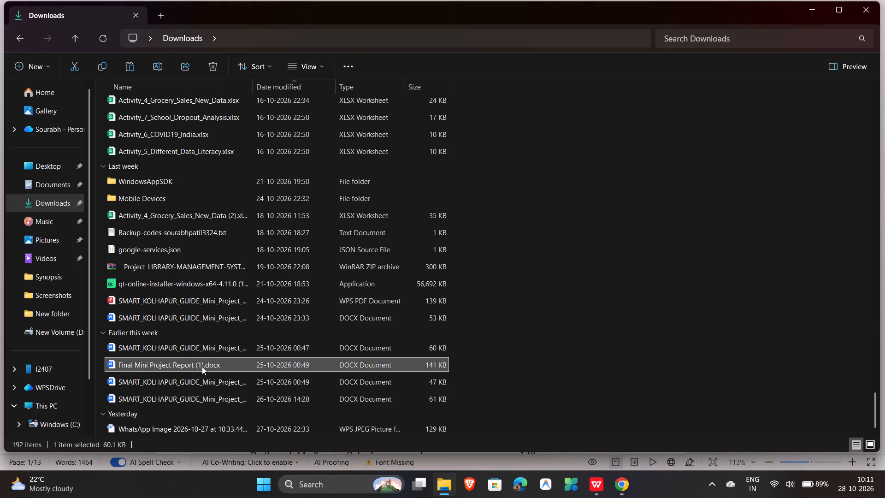
scroll(391, 230, "up", 1)
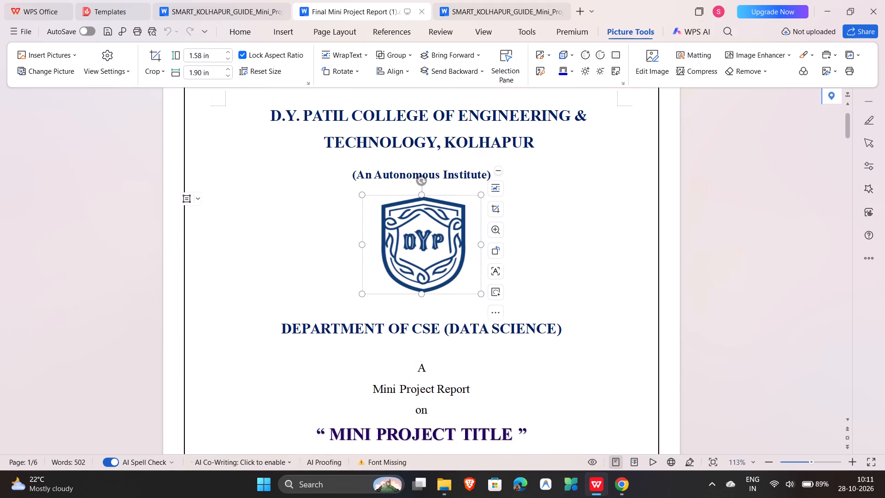
scroll(391, 230, "up", 1)
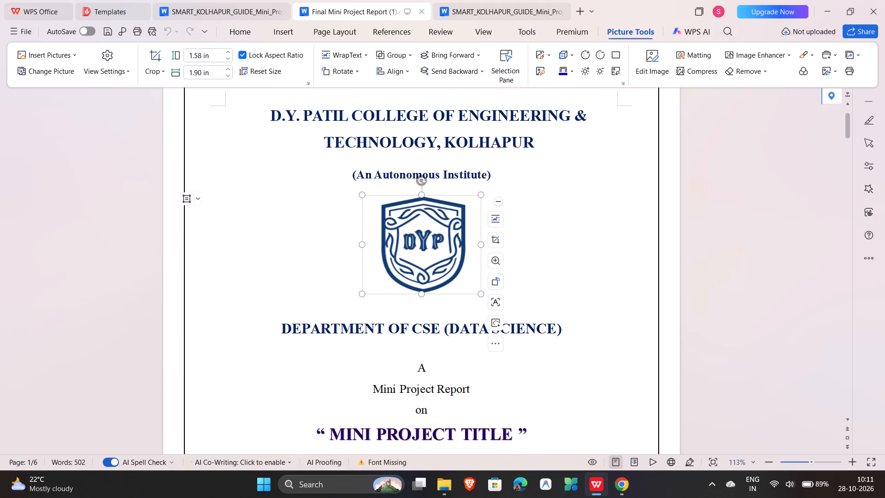
scroll(362, 196, "up", 1)
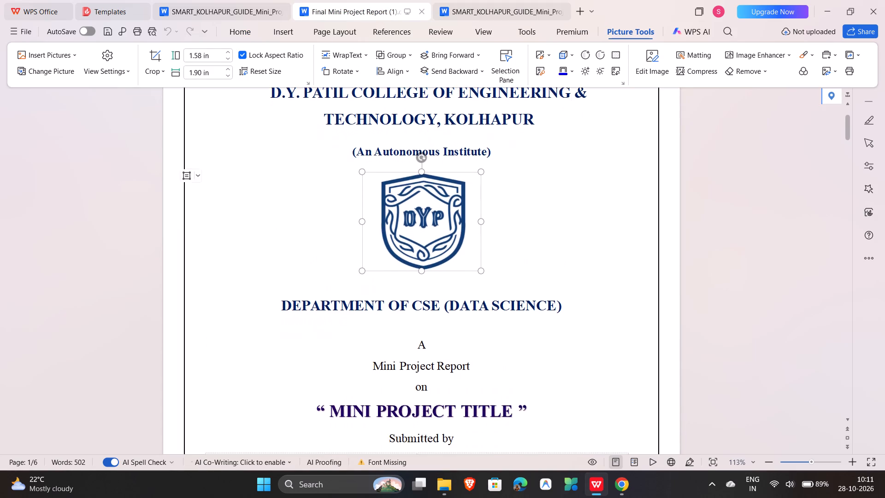
scroll(362, 196, "up", 1)
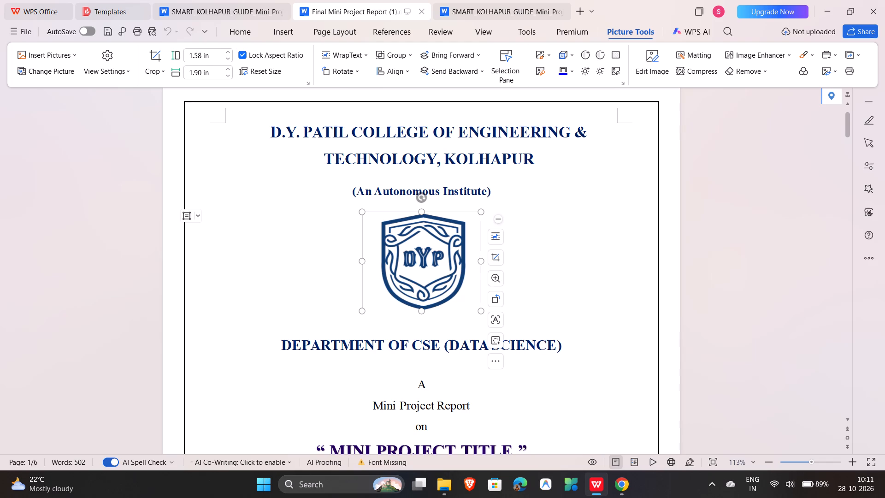
key("Print")
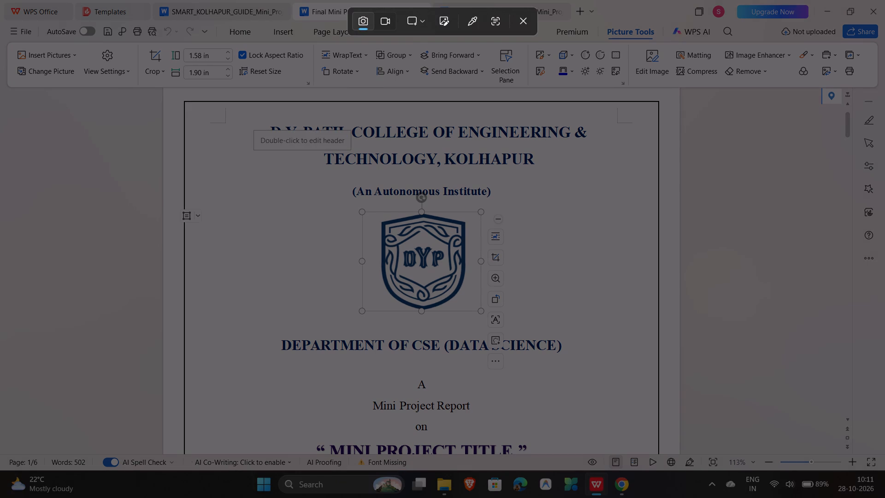
left_click_drag(257, 129, 362, 130)
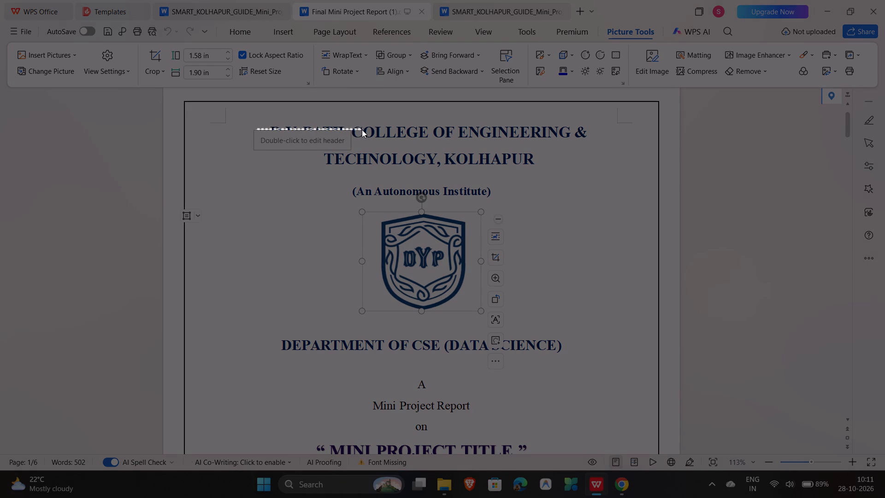
left_click_drag(362, 130, 378, 102)
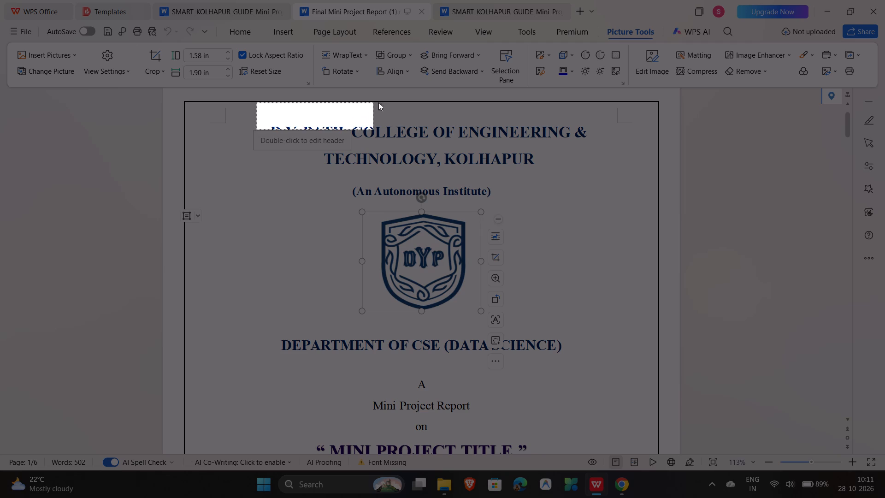
left_click_drag(378, 102, 614, 350)
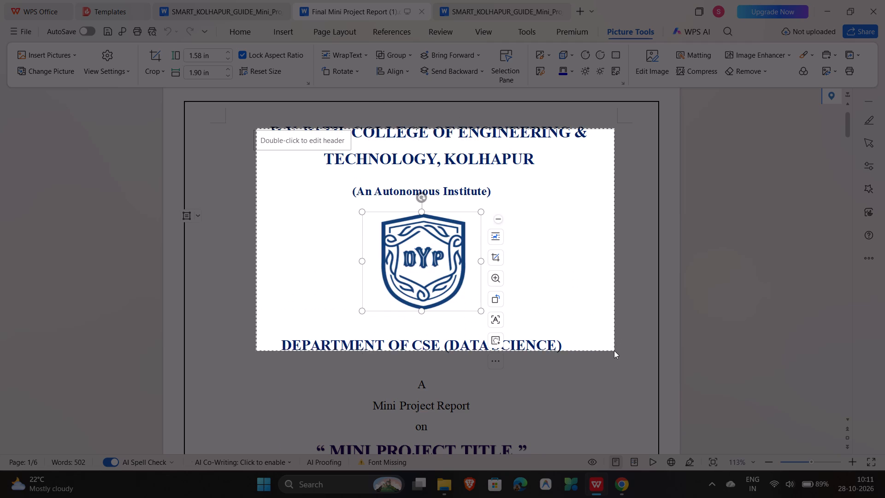
left_click_drag(614, 350, 600, 461)
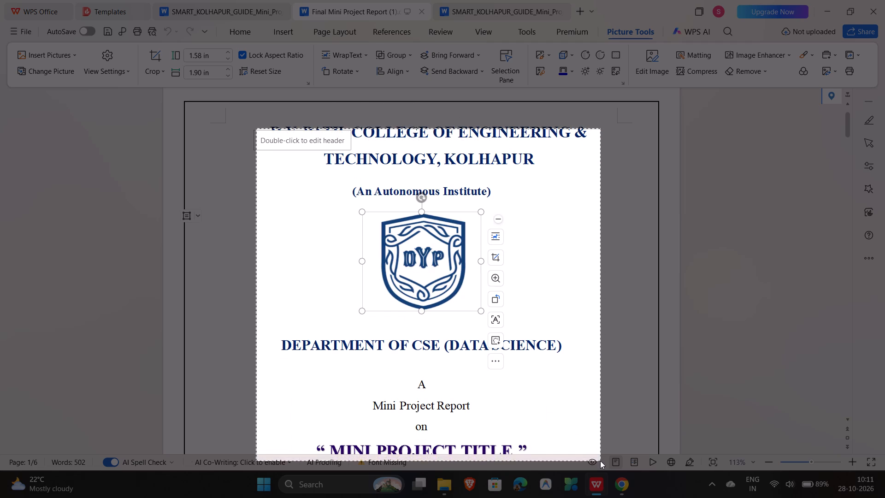
left_click_drag(600, 461, 602, 386)
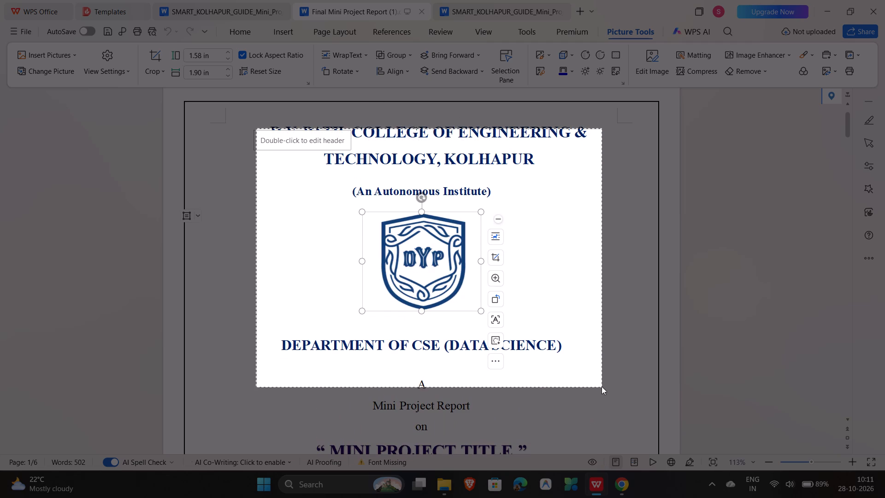
left_click_drag(602, 386, 596, 382)
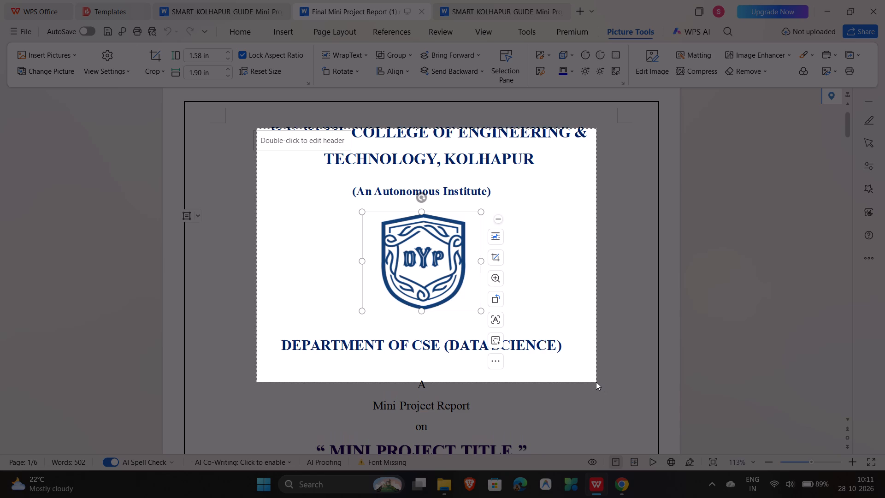
left_click_drag(596, 382, 587, 378)
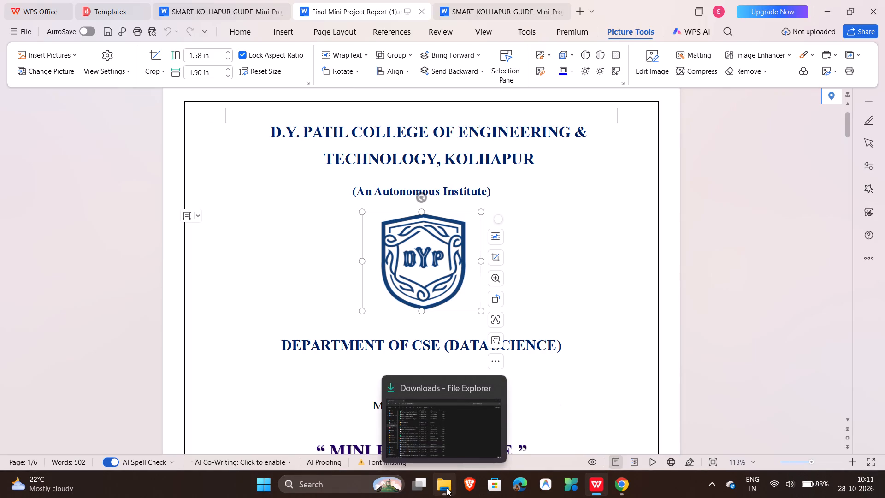
left_click(447, 488)
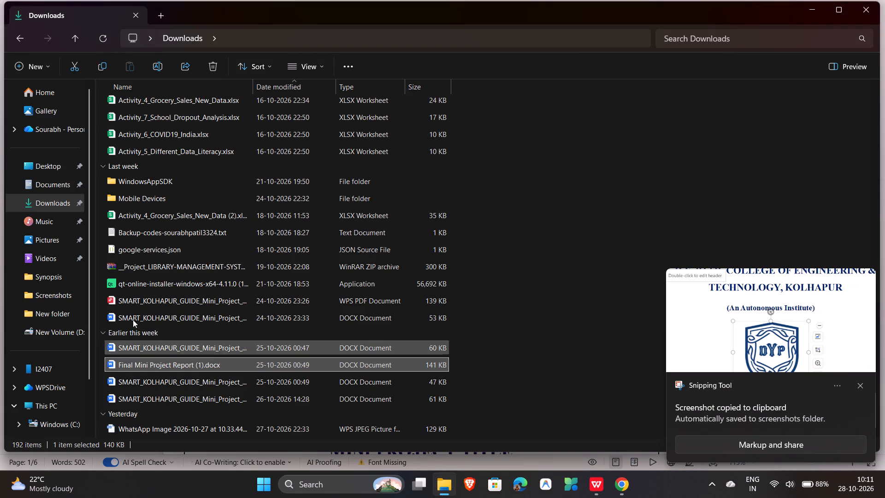
left_click(59, 102)
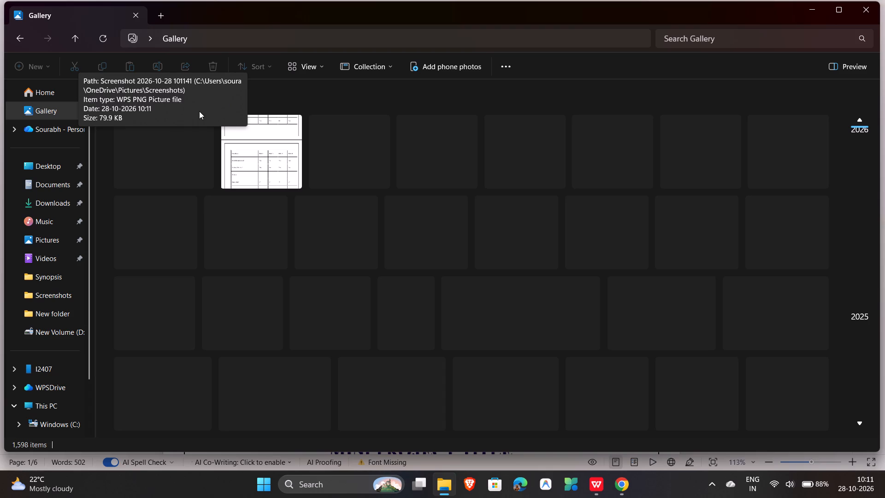
left_click(192, 153)
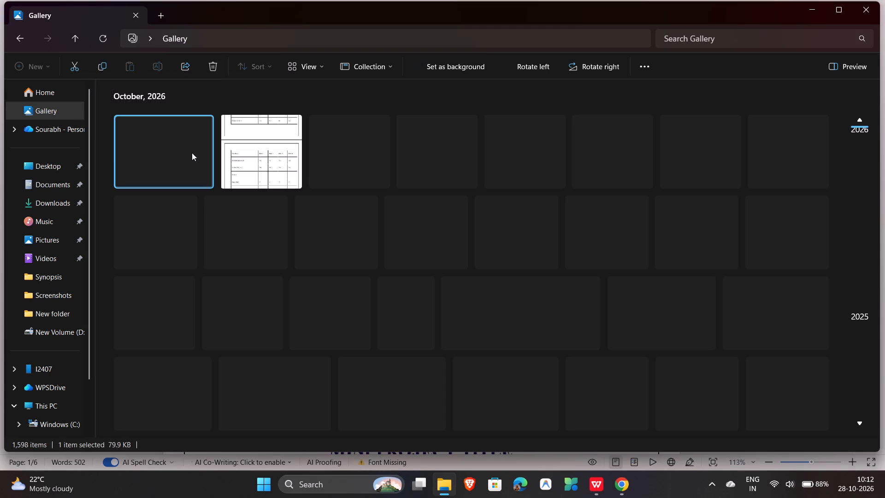
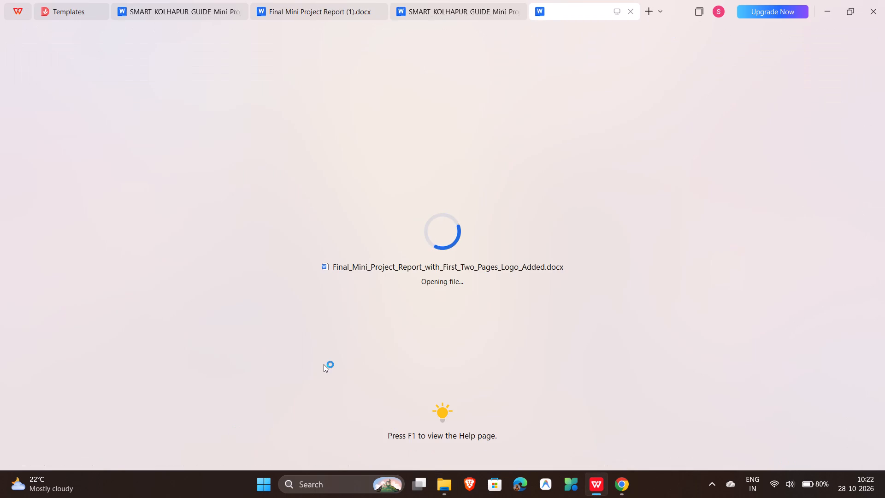
Examine the logo, tables, borders and page layout of the report's cover and certificate pages, up to the Declaration.
scroll(324, 364, "down", 2)
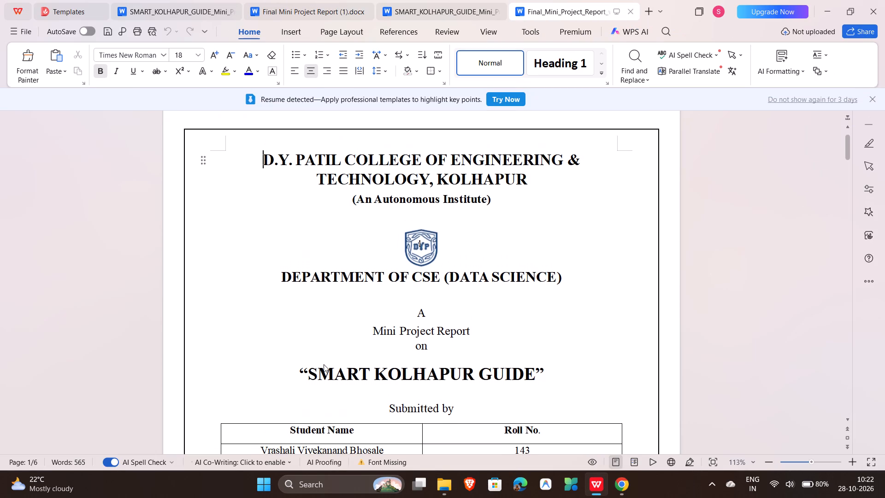
scroll(444, 431, "down", 6)
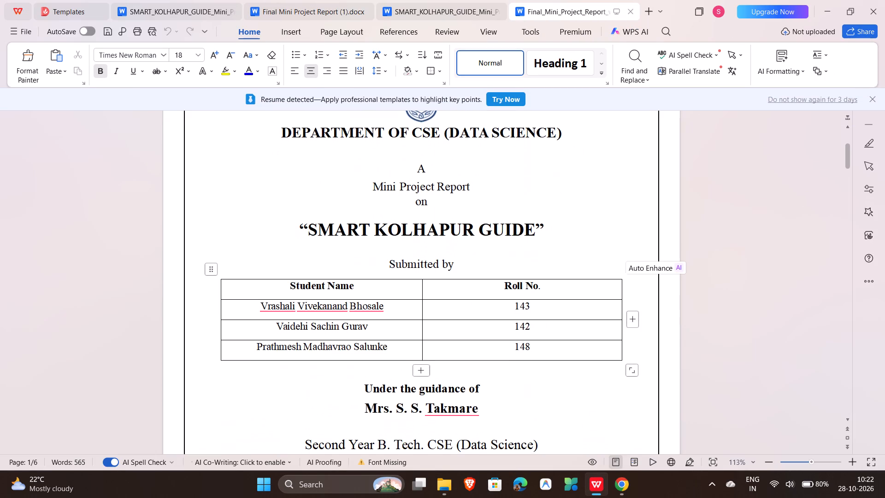
scroll(444, 431, "down", 8)
scroll(444, 431, "up", 2)
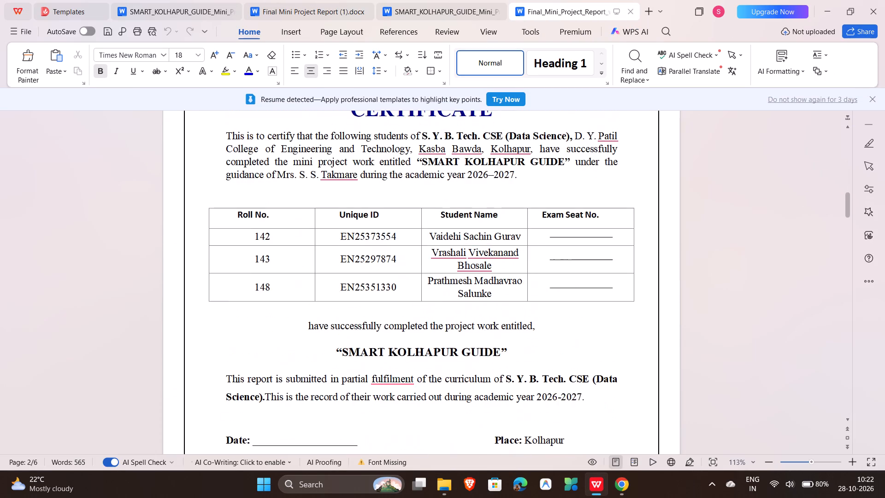
scroll(444, 431, "up", 2)
scroll(444, 431, "down", 1)
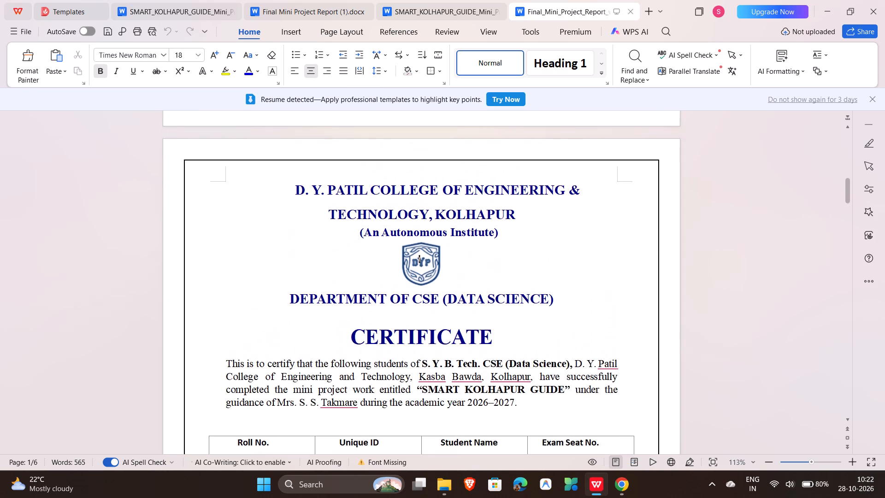
scroll(444, 431, "down", 5)
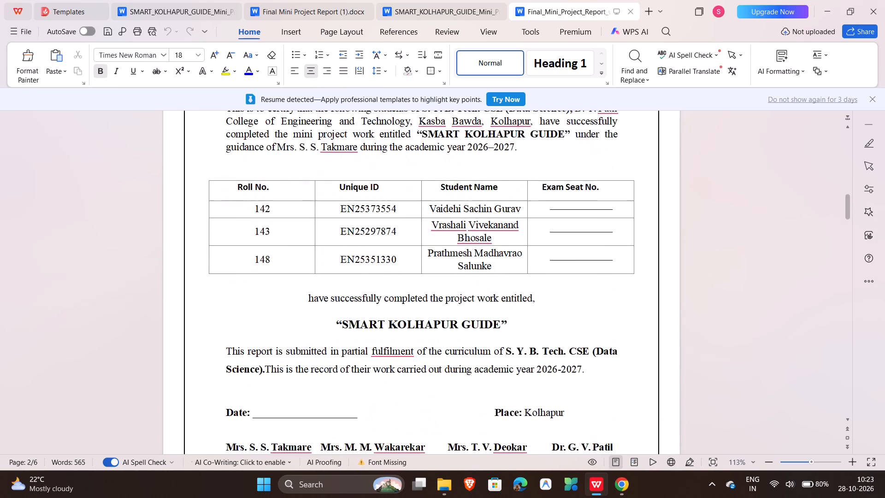
scroll(444, 431, "down", 8)
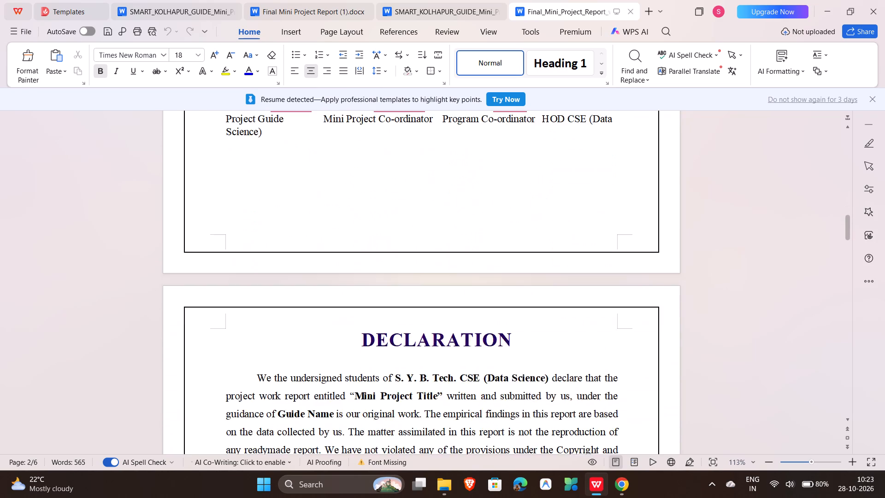
scroll(444, 431, "up", 11)
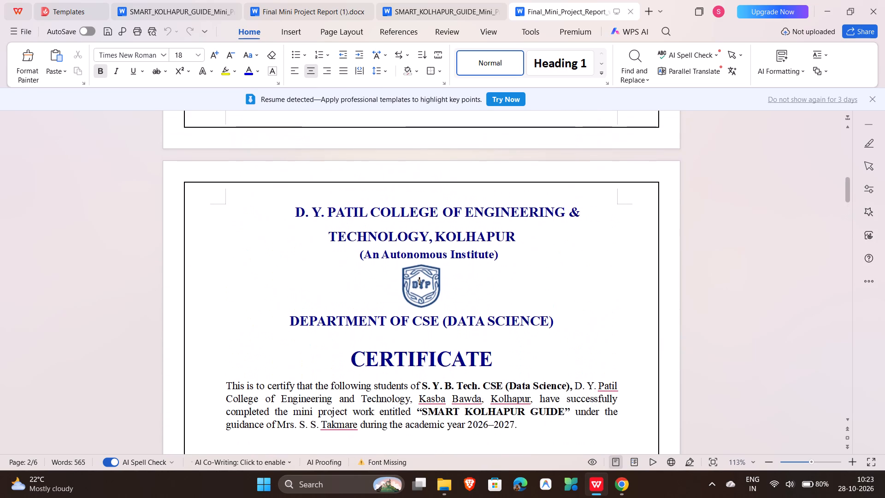
scroll(444, 431, "up", 2)
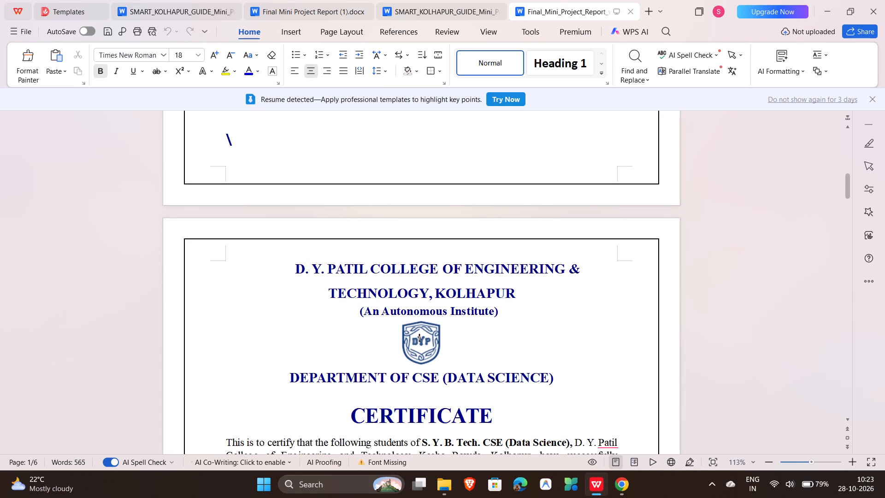
Adjust the spaces before "Mini Project Co-ordinator" in the certificate's signature block so it starts directly under the name above it.
scroll(445, 352, "down", 1)
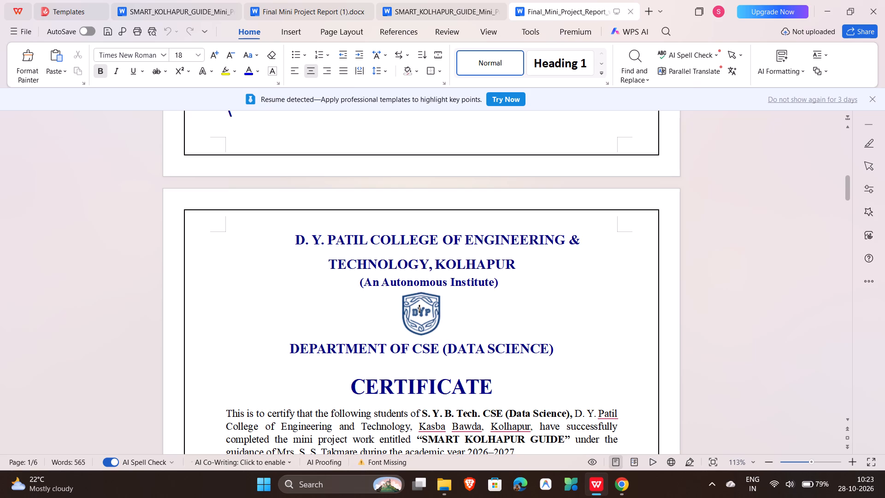
scroll(419, 309, "down", 6)
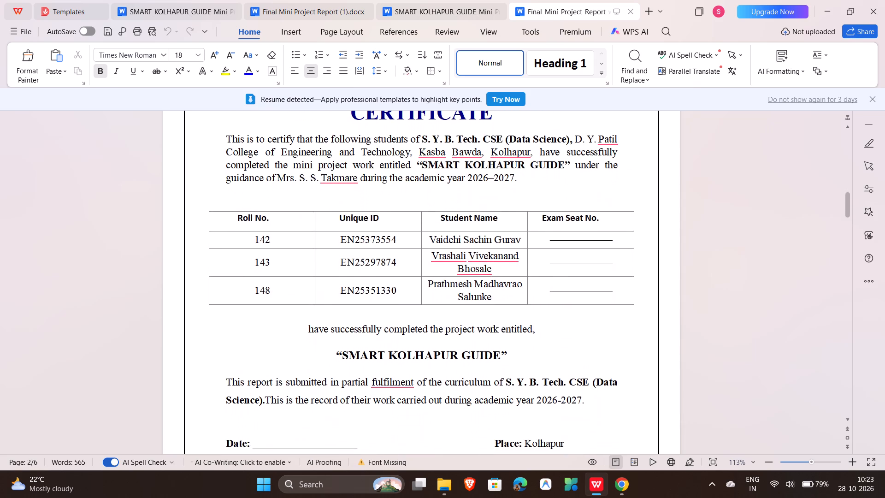
scroll(419, 309, "down", 4)
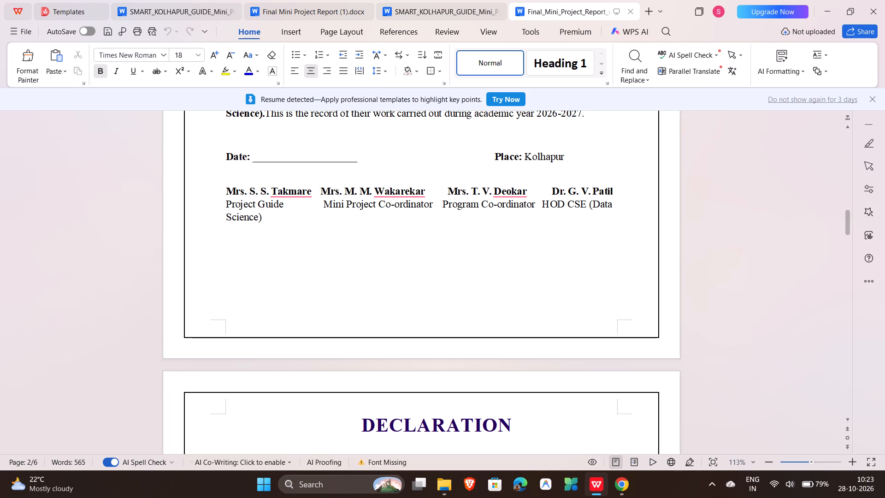
left_click(322, 203)
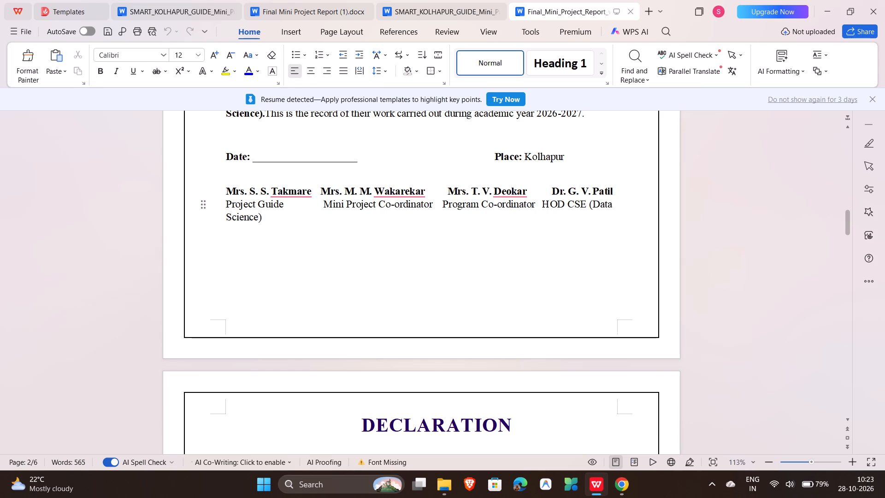
key("BackSpace")
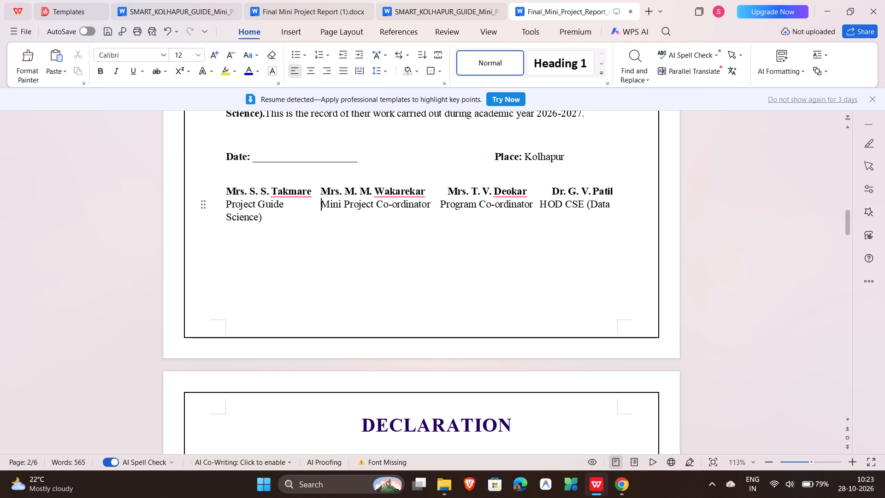
key("BackSpace")
key("BackSpace")
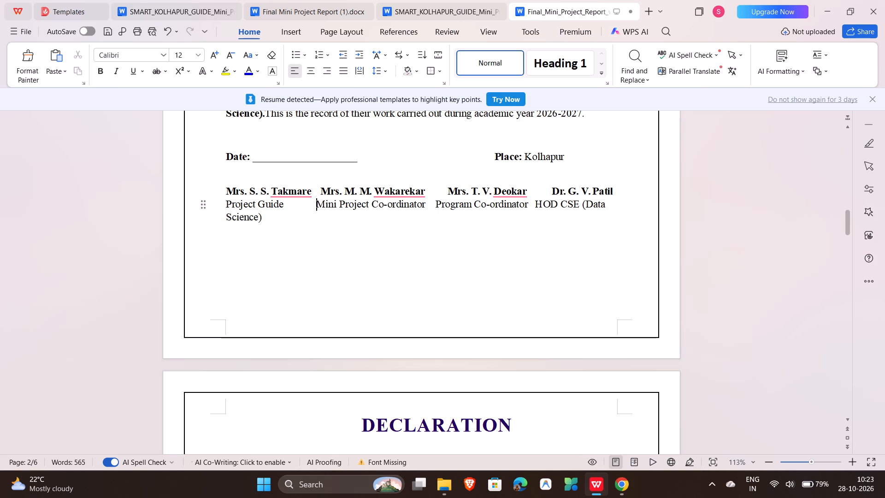
key("BackSpace")
key("BackSpace")
key("BackSpace")
key("BackSpace")
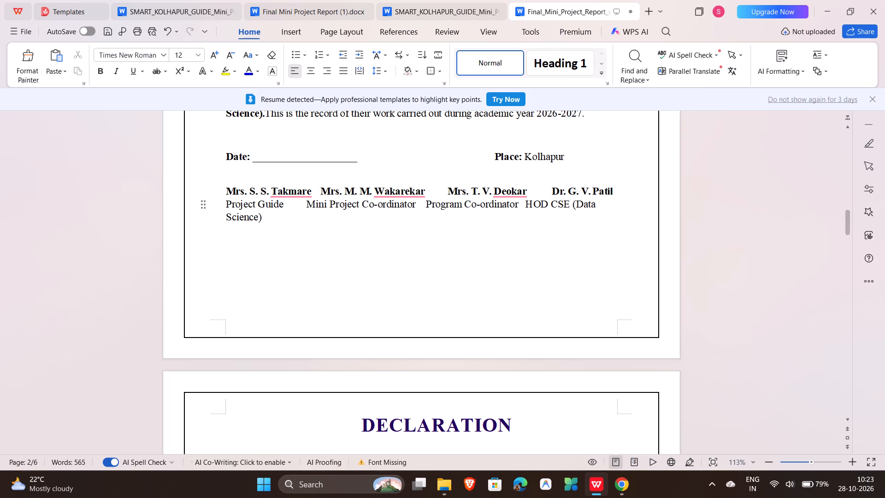
key("space")
key("space")
key("space")
key("space")
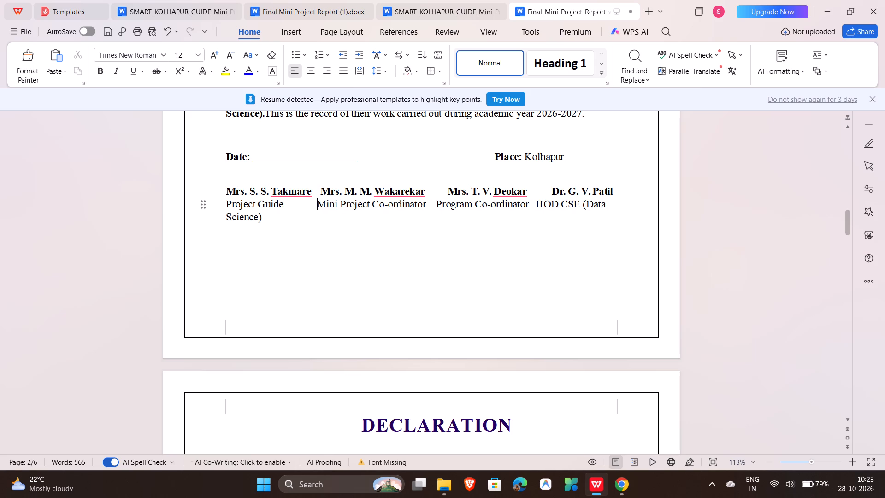
key("space")
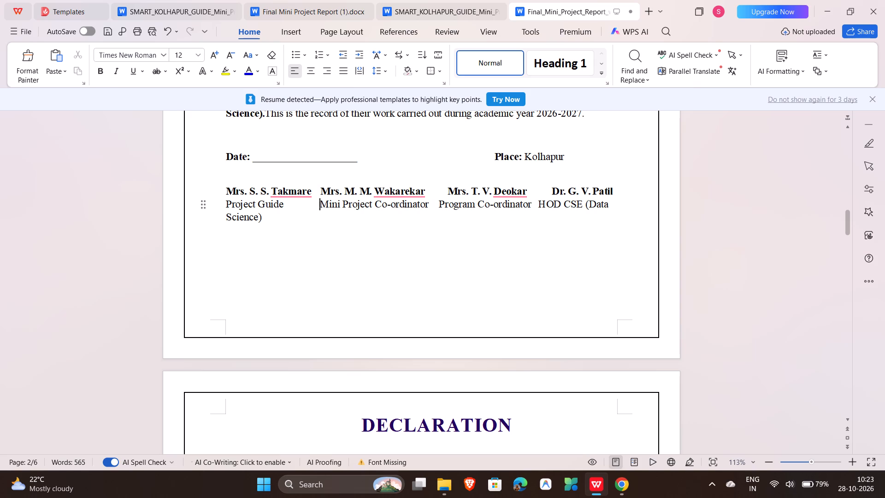
Tighten the gap before "HOD CSE (Data Science)" in the certificate's signature block to three spaces.
left_click(538, 204)
key("BackSpace")
key("BackSpace")
key("BackSpace")
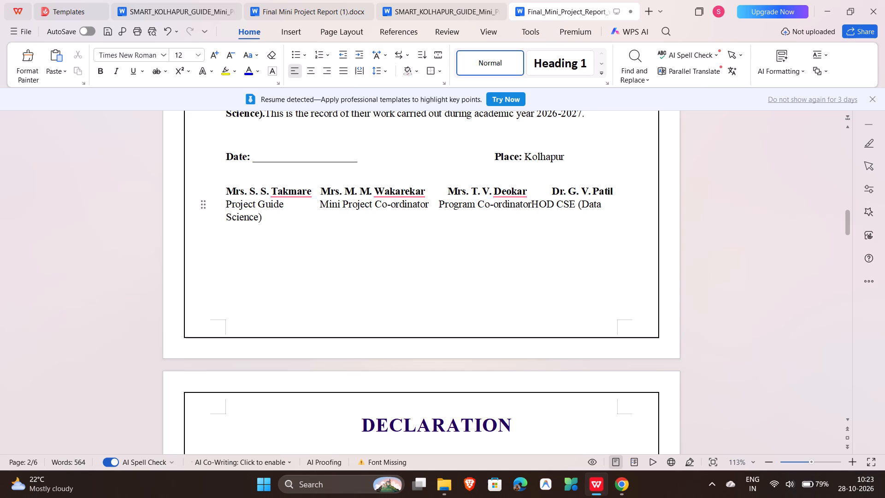
key("BackSpace")
key("space")
key("space")
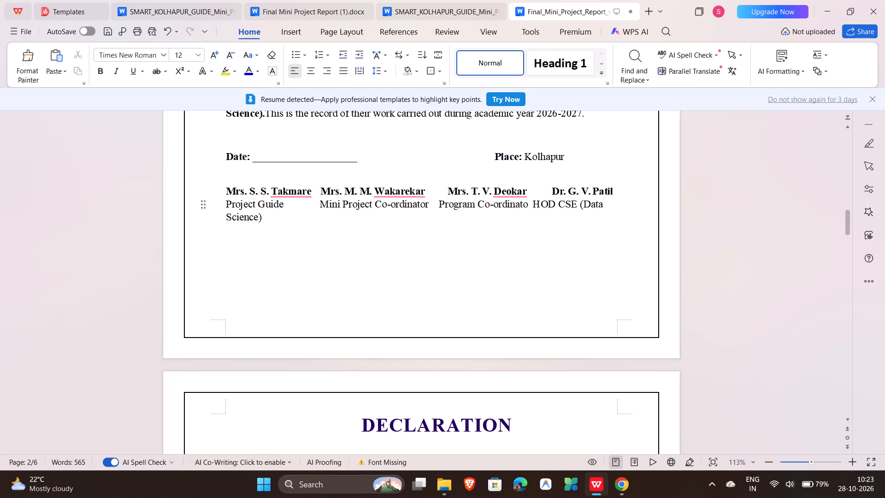
key("space")
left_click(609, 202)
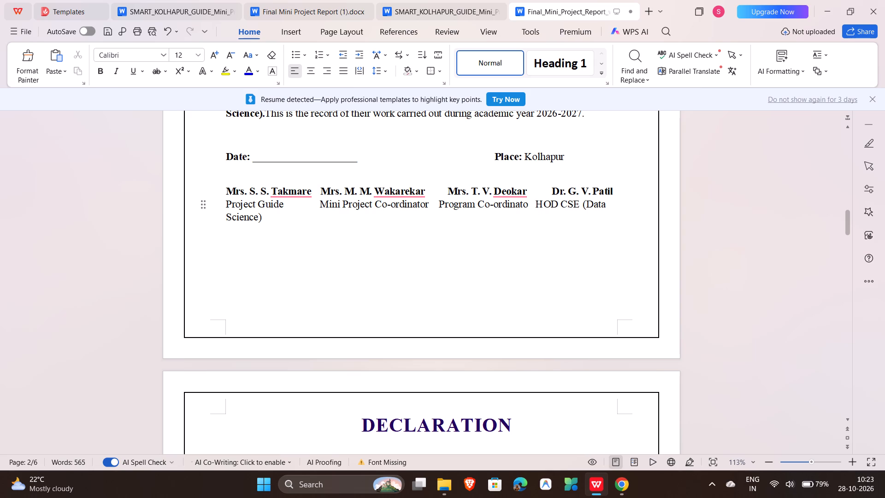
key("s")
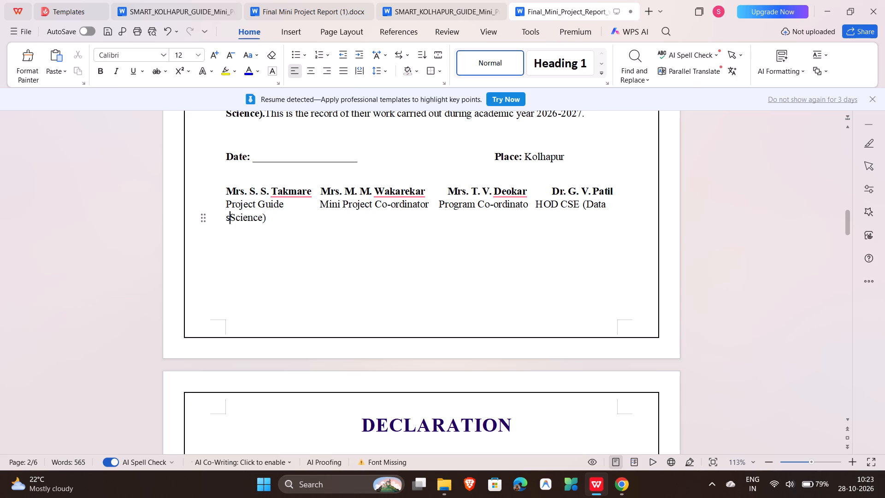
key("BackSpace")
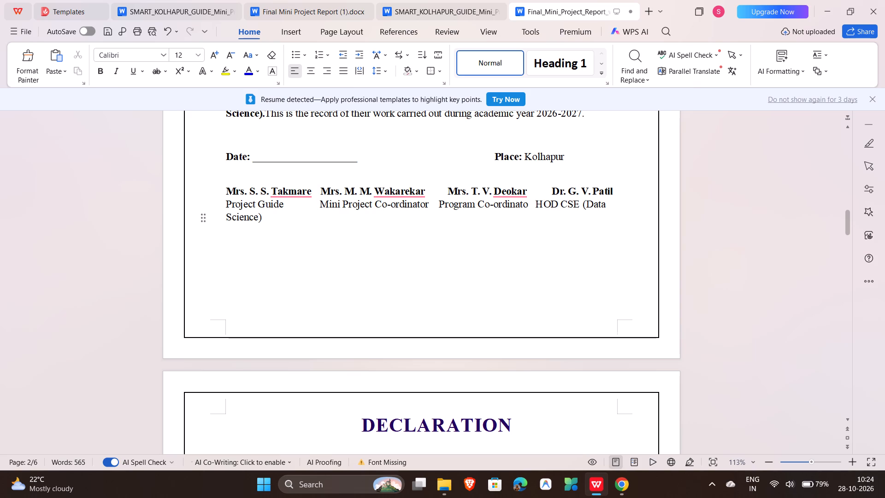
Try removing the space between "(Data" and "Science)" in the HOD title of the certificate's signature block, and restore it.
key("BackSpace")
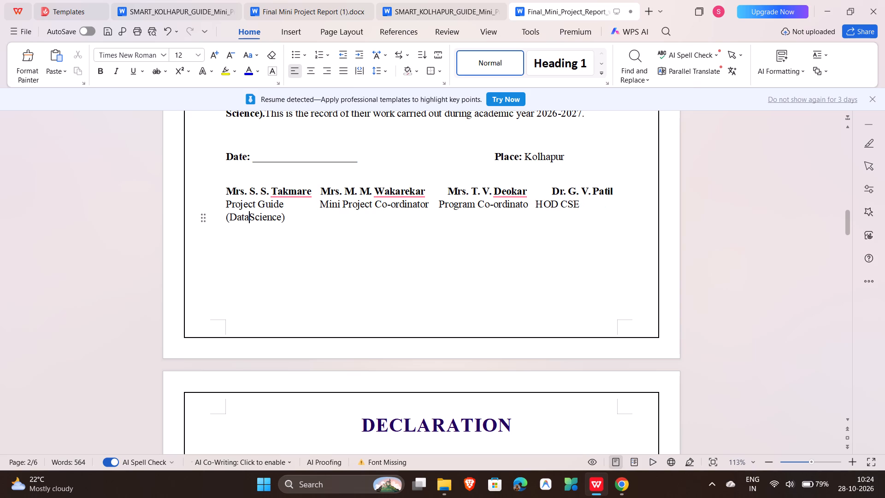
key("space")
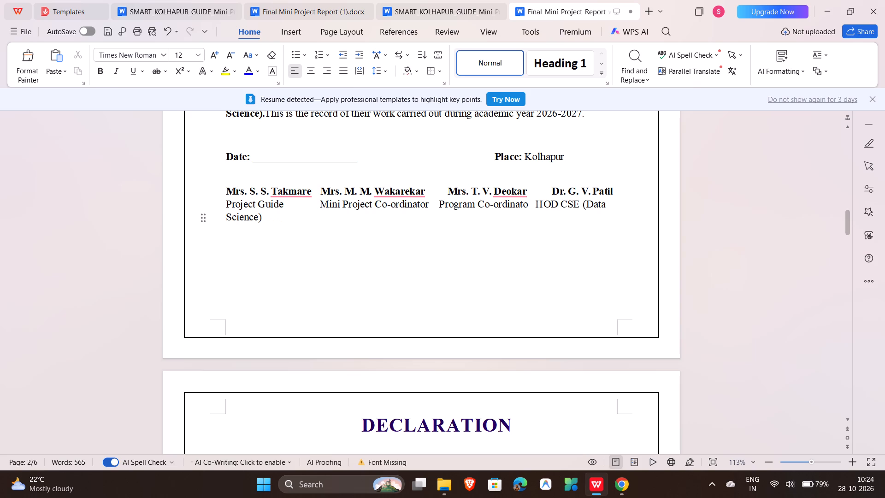
Add one more blank line between the Date and Place line and the row of signatory names on the certificate page.
scroll(530, 208, "up", 1)
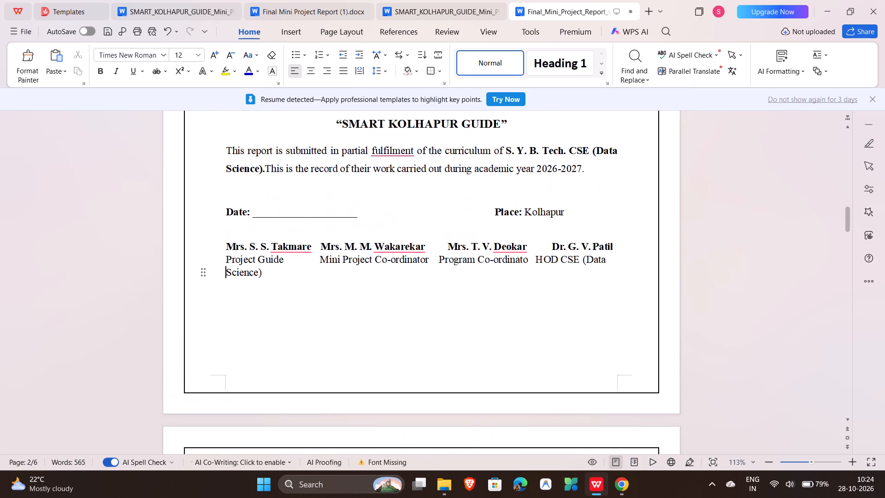
scroll(530, 208, "up", 4)
scroll(530, 208, "down", 1)
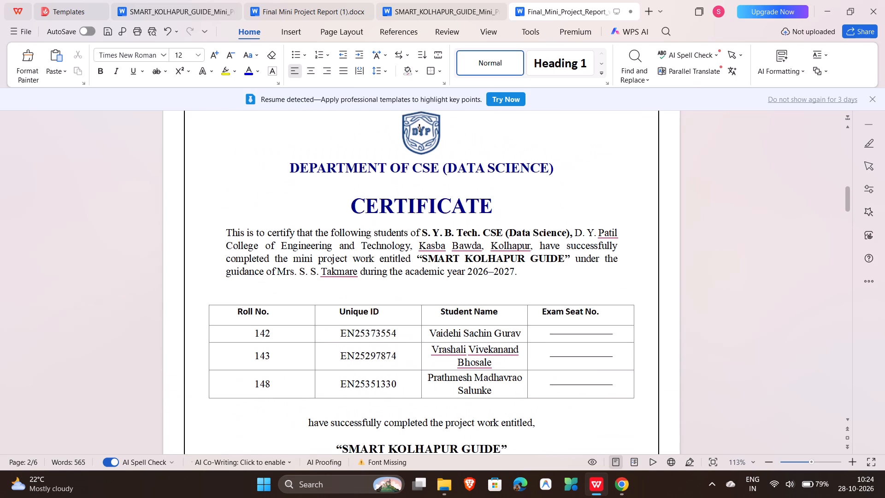
scroll(530, 208, "down", 2)
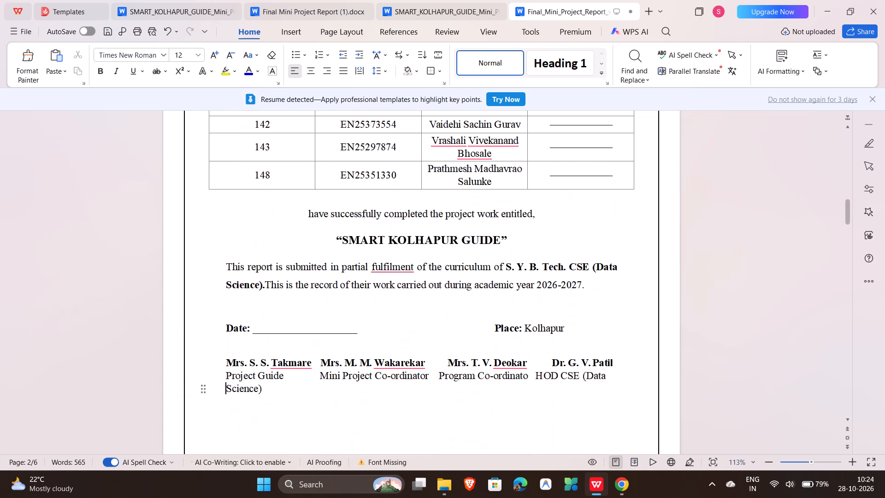
scroll(530, 208, "down", 3)
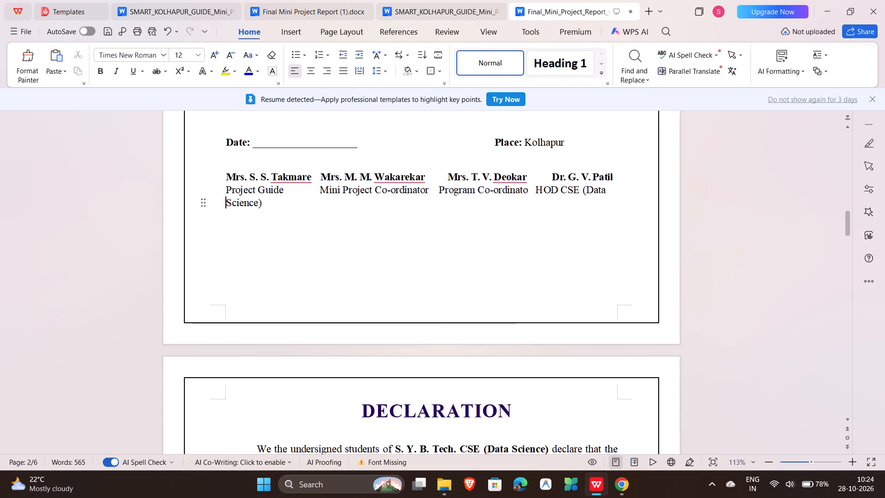
left_click(224, 175)
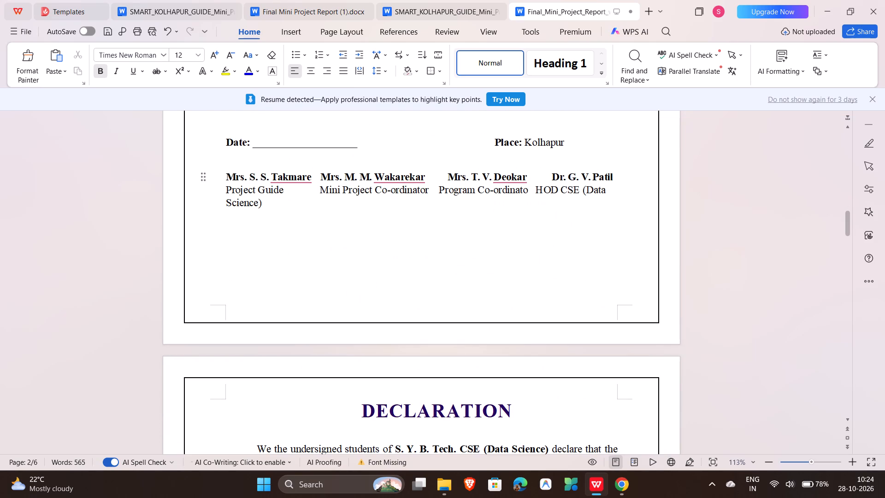
key("BackSpace")
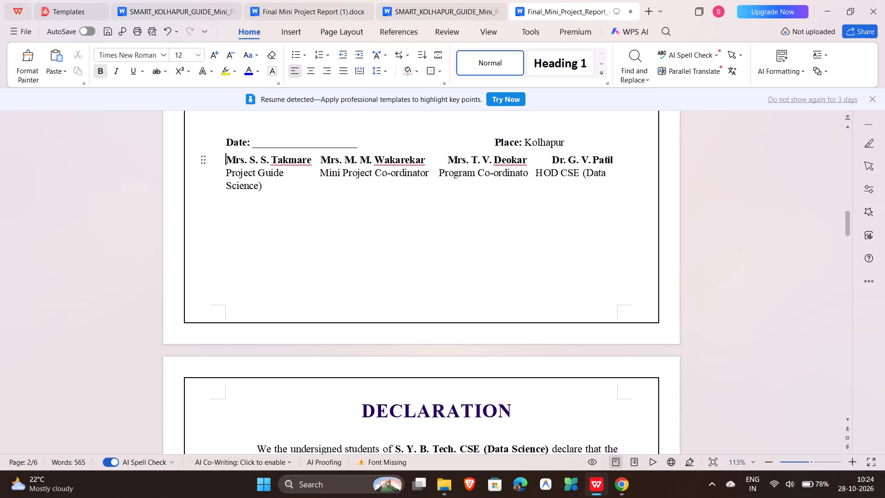
key("Return")
key("Return")
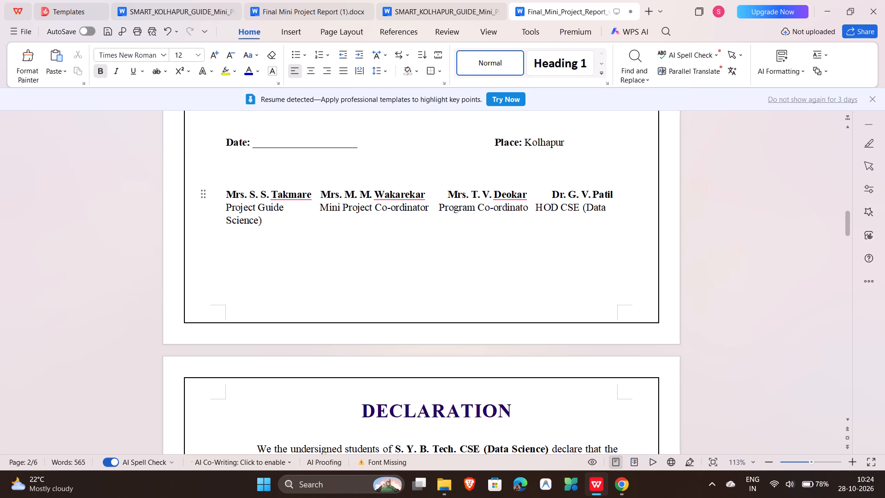
scroll(406, 241, "up", 4)
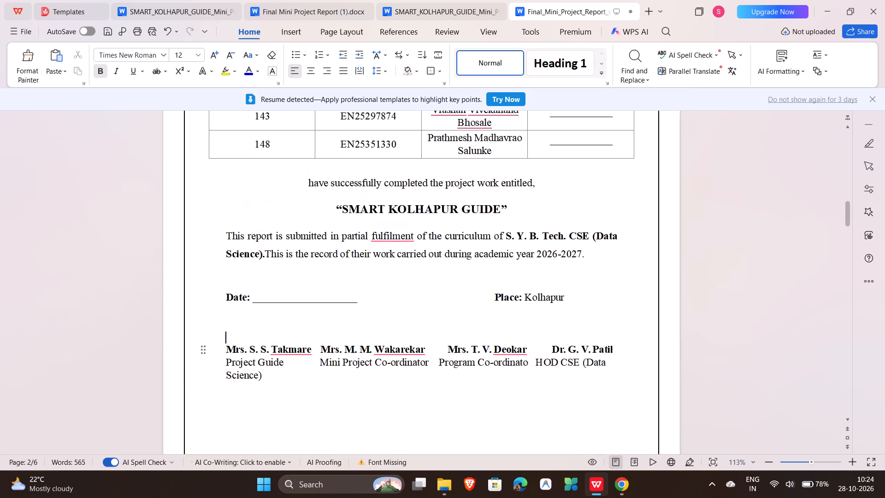
scroll(406, 241, "up", 3)
scroll(406, 241, "down", 3)
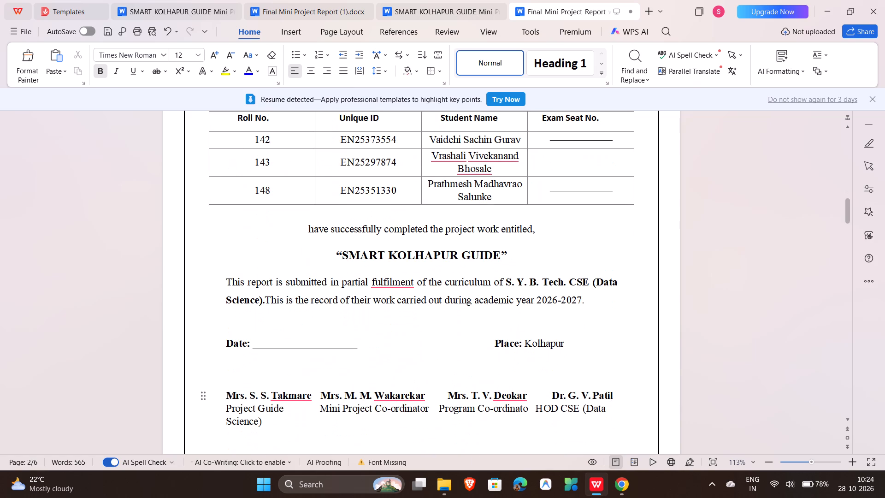
left_click(449, 488)
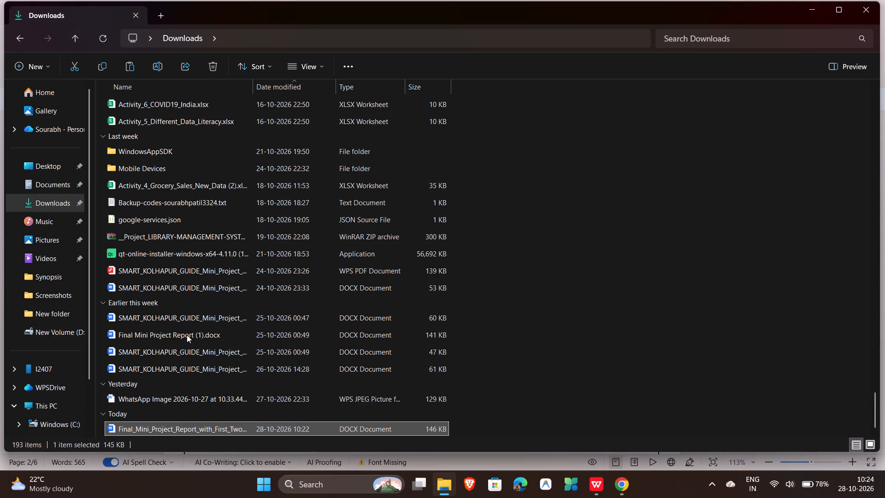
left_click(203, 367)
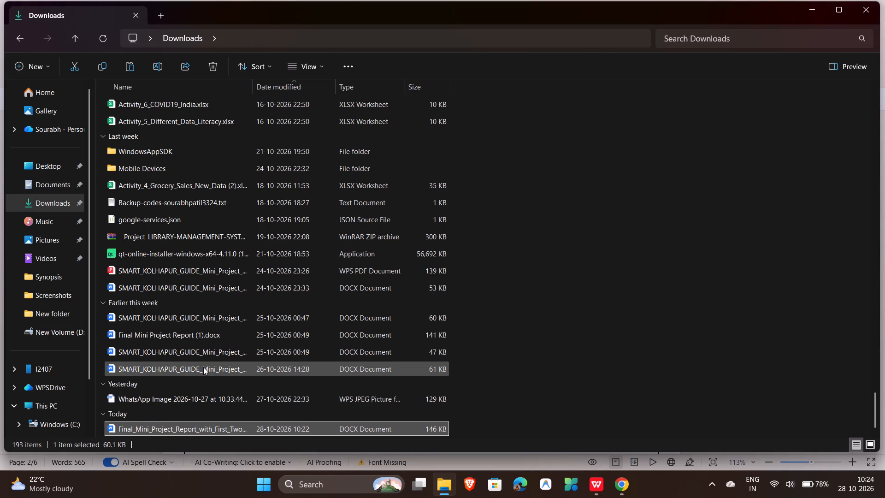
double_click(203, 367)
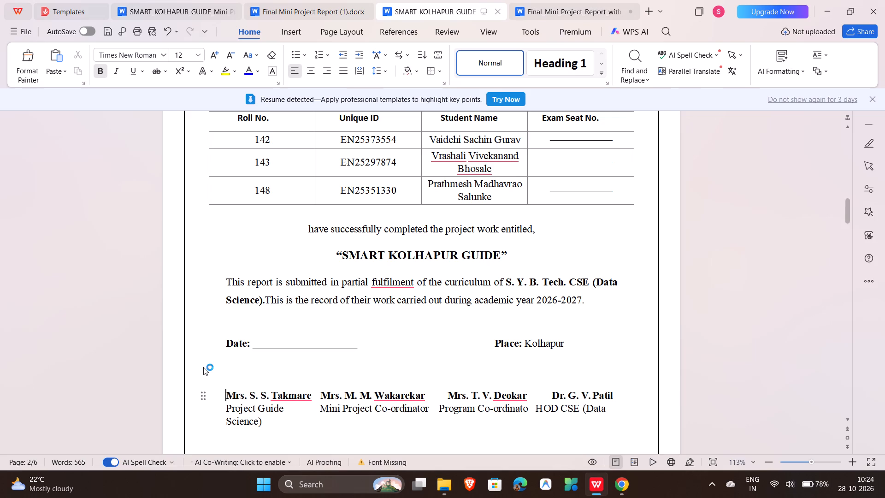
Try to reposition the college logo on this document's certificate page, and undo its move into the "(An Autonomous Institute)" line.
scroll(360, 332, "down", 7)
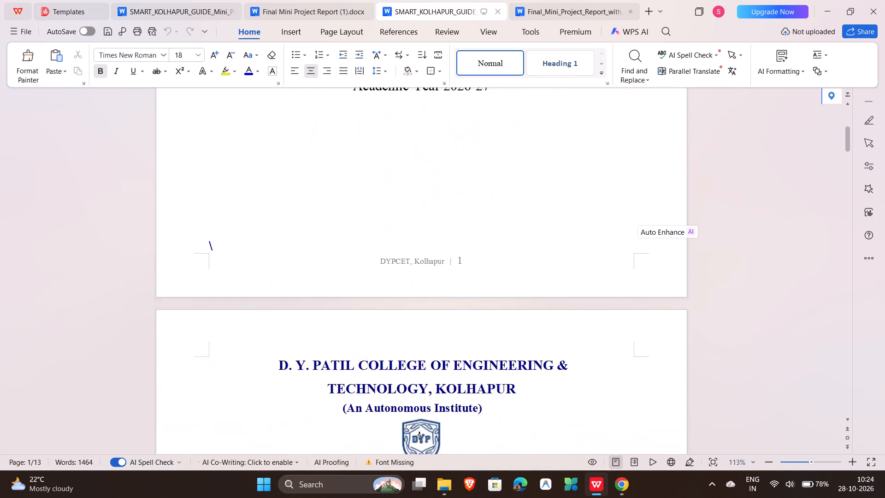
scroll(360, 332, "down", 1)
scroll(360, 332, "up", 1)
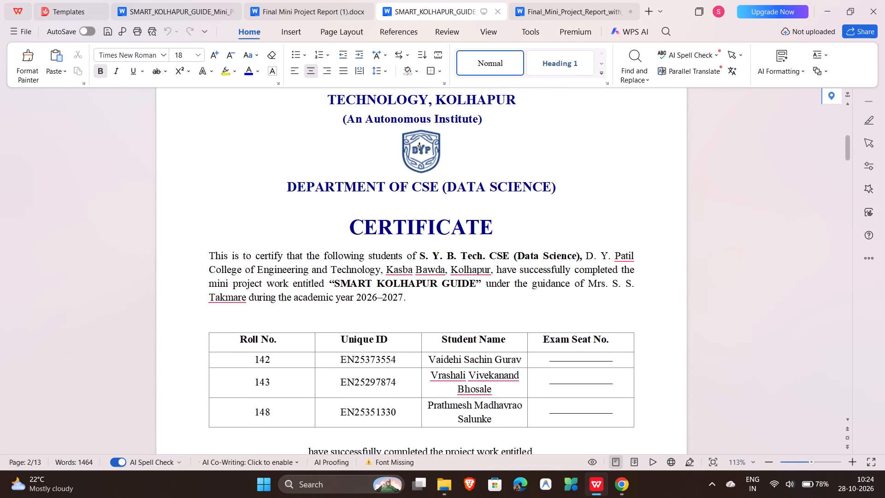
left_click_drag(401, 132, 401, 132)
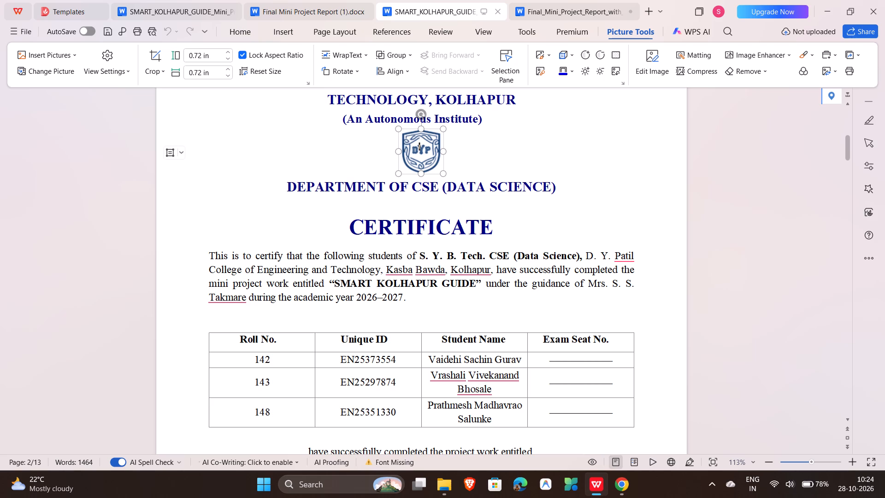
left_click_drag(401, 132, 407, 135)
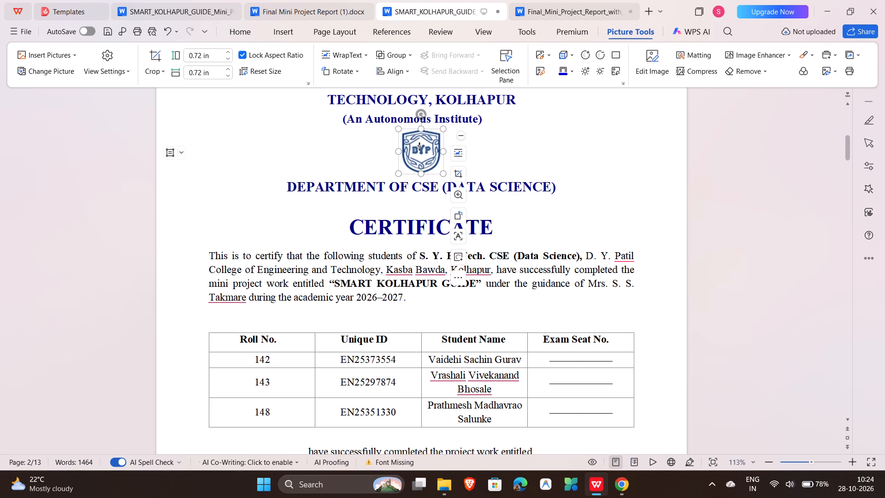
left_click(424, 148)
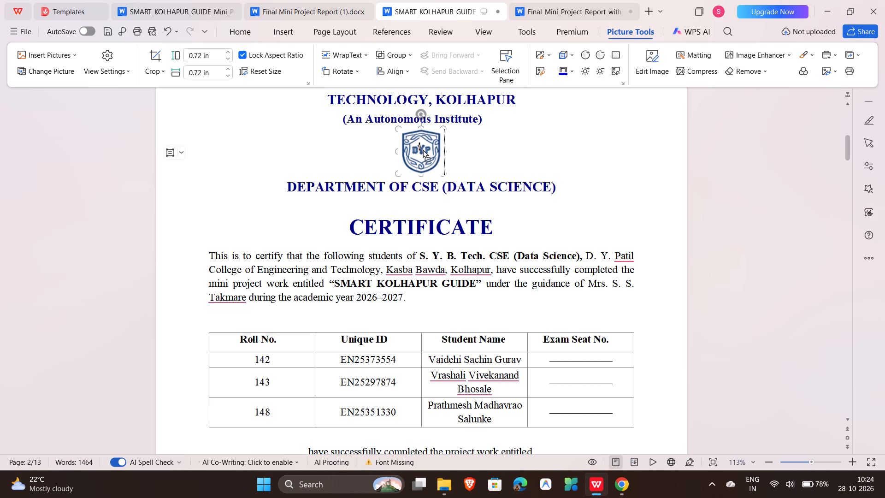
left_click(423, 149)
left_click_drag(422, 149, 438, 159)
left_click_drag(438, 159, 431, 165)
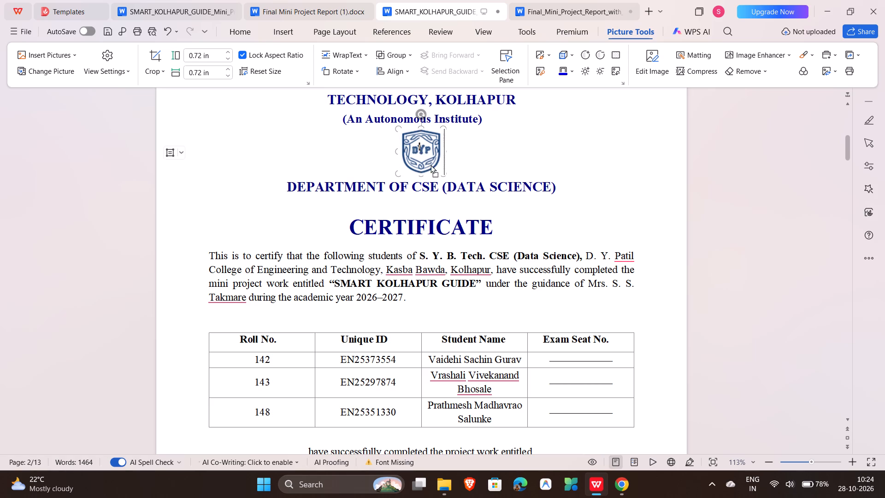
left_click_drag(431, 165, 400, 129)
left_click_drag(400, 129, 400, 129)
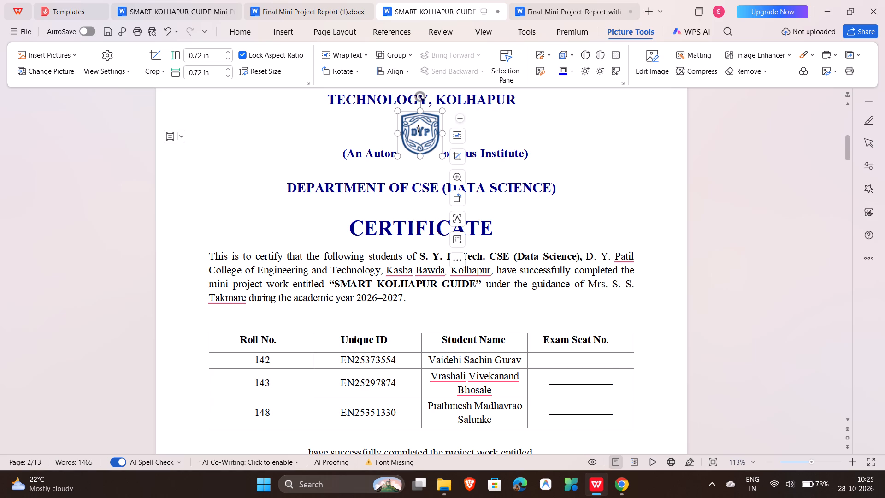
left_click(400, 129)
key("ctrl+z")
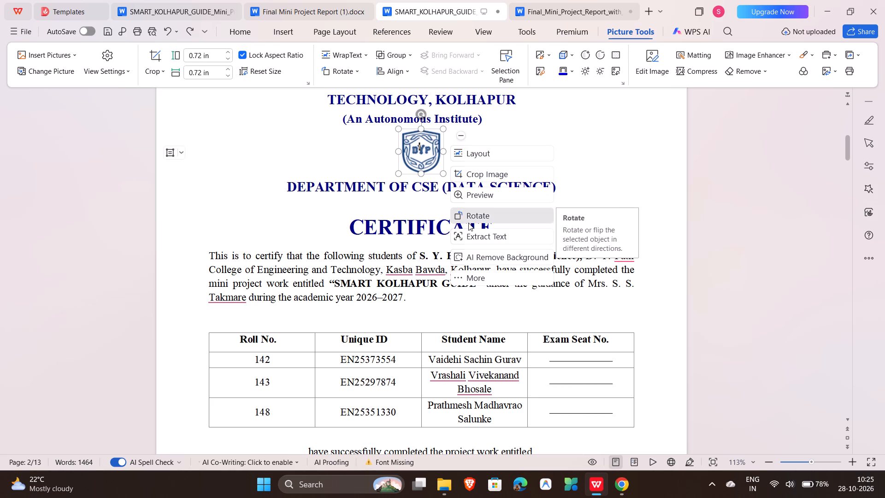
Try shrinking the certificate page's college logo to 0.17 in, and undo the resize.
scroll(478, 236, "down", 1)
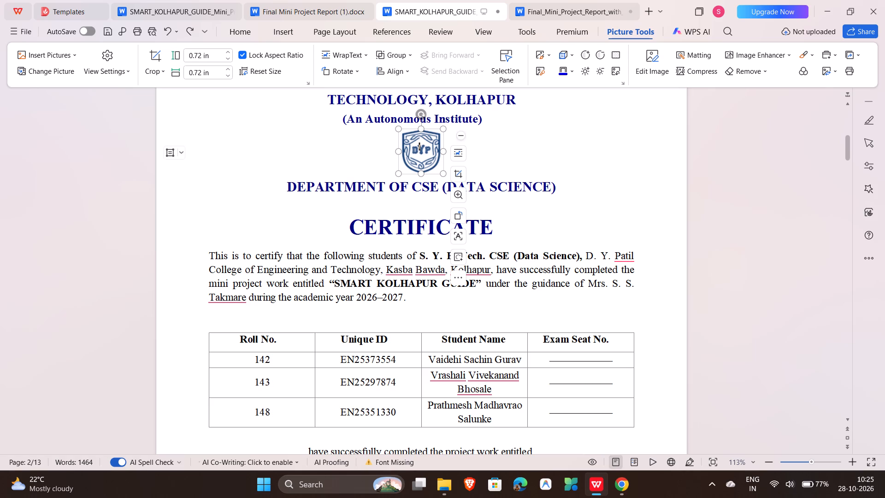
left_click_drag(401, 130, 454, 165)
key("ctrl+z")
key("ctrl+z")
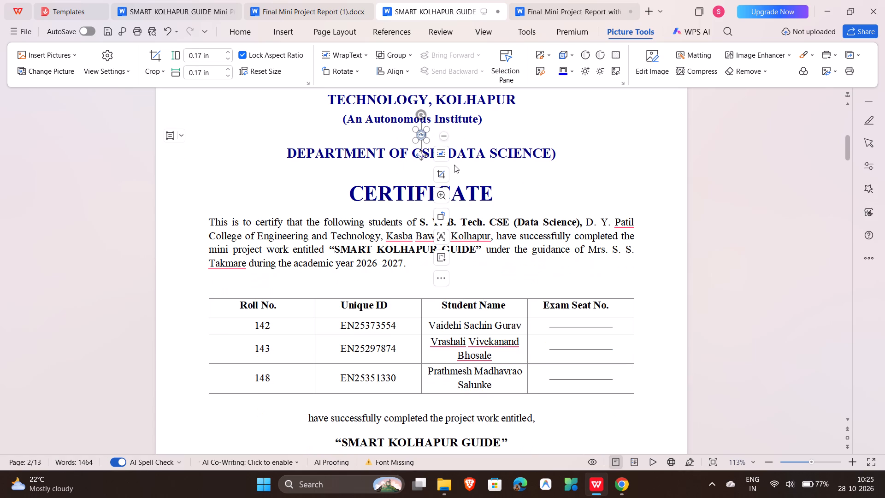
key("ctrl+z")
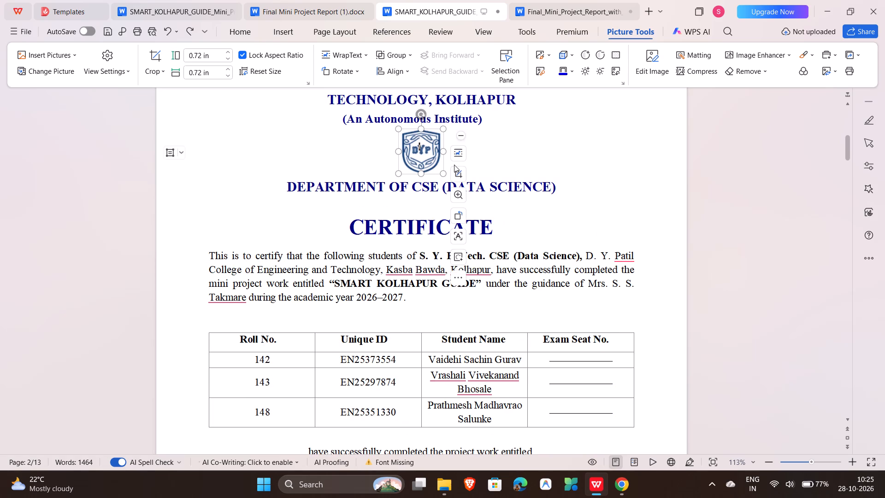
Open the certificate's college logo in the image preview and examine it at different zoom levels.
left_click(403, 134)
left_click_drag(403, 134, 417, 136)
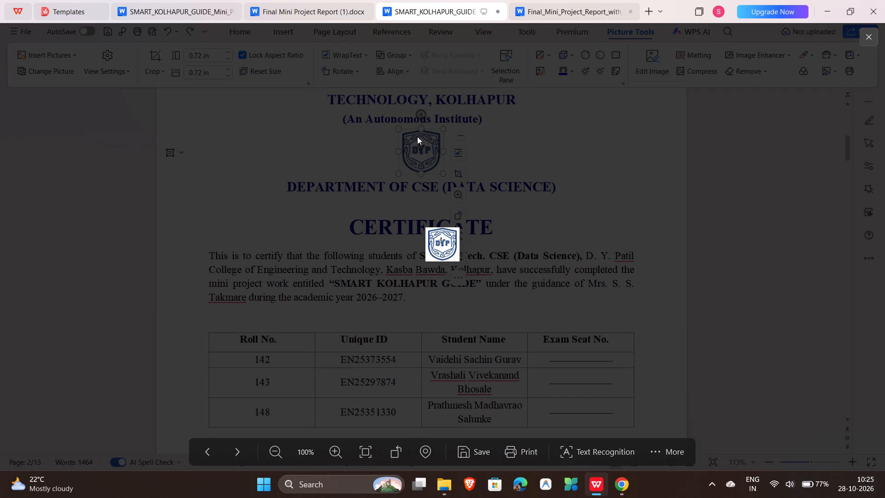
left_click_drag(417, 136, 464, 185)
scroll(447, 229, "left", 1)
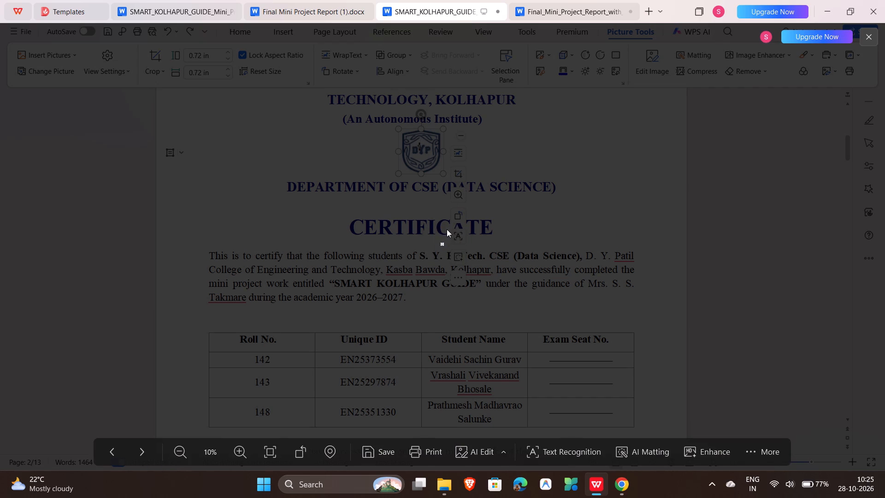
scroll(447, 229, "up", 10, "ctrl")
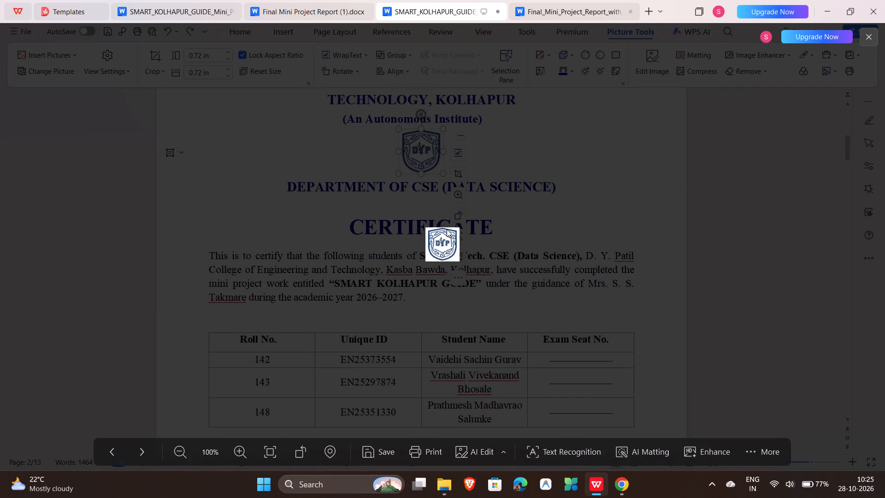
scroll(447, 229, "up", 8, "ctrl")
scroll(410, 236, "right", 1)
scroll(462, 243, "right", 1)
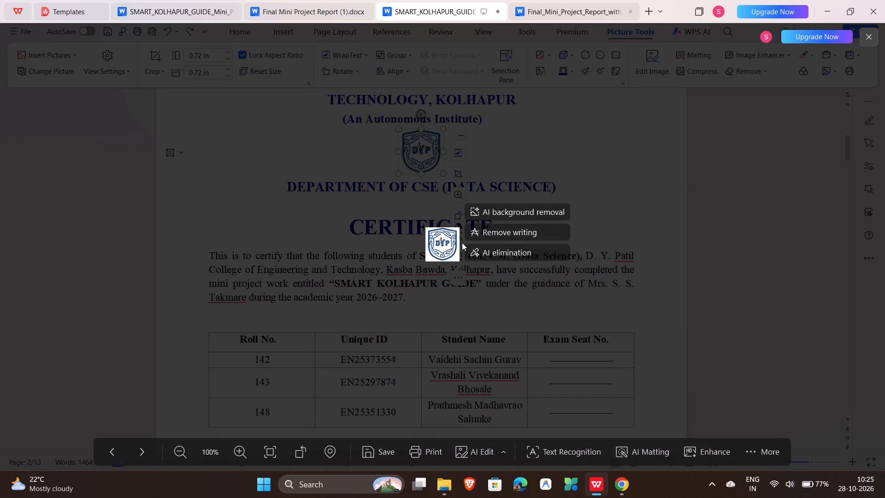
scroll(478, 239, "right", 1)
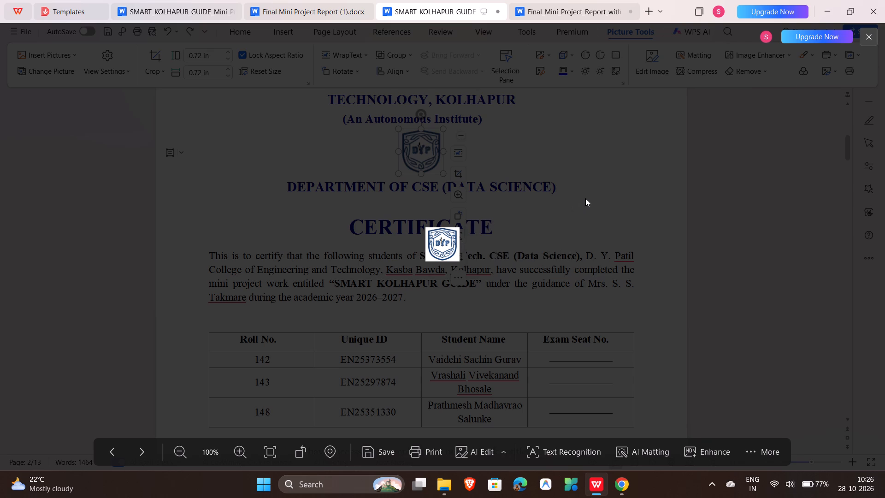
left_click(585, 198)
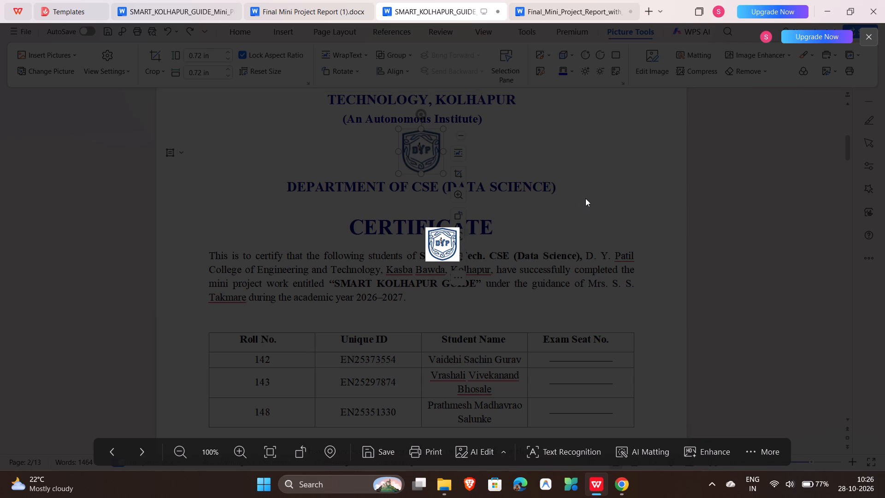
Close the college logo's image preview and return to the certificate page.
key("ctrl+z")
left_click(585, 198)
left_click_drag(585, 198, 583, 78)
left_click(867, 33)
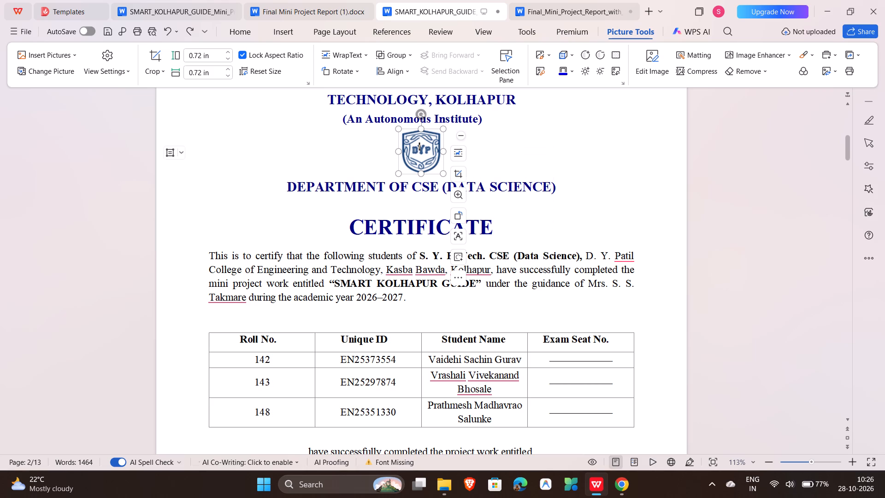
Insert an empty line below "(An Autonomous Institute)" on the cover page to make room for the logo.
left_click(592, 149)
scroll(592, 149, "right", 3)
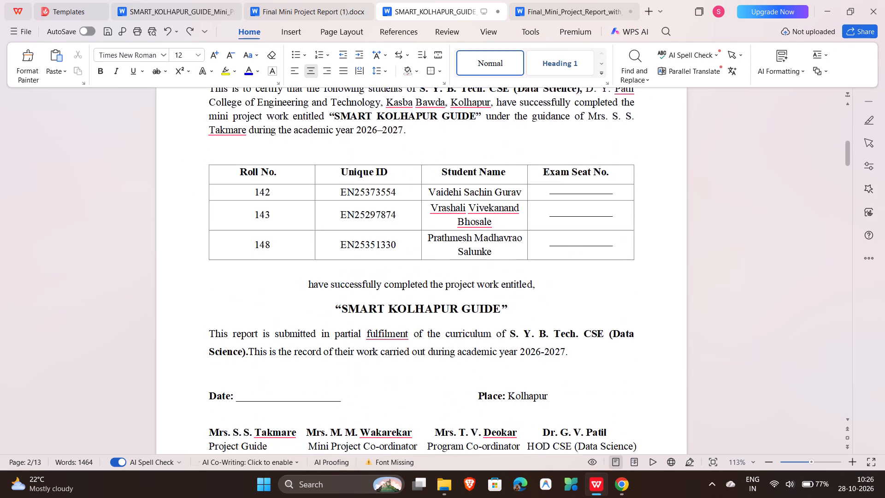
scroll(592, 149, "down", 1)
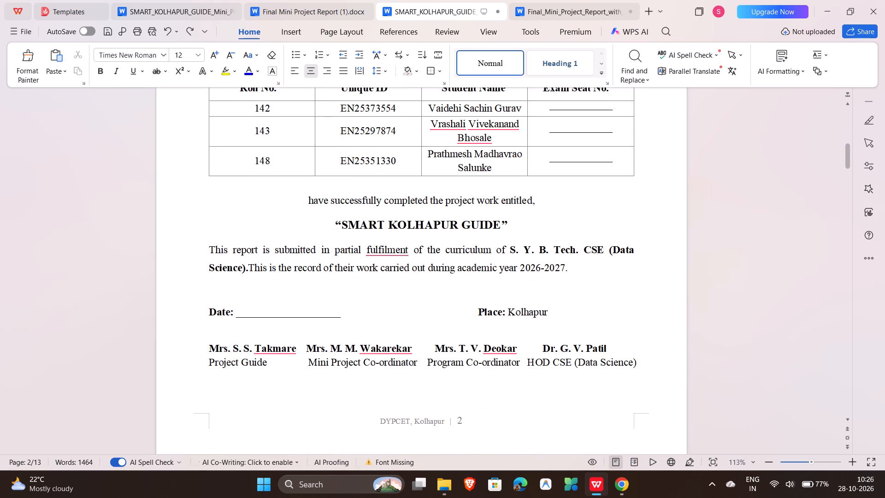
scroll(591, 188, "up", 7)
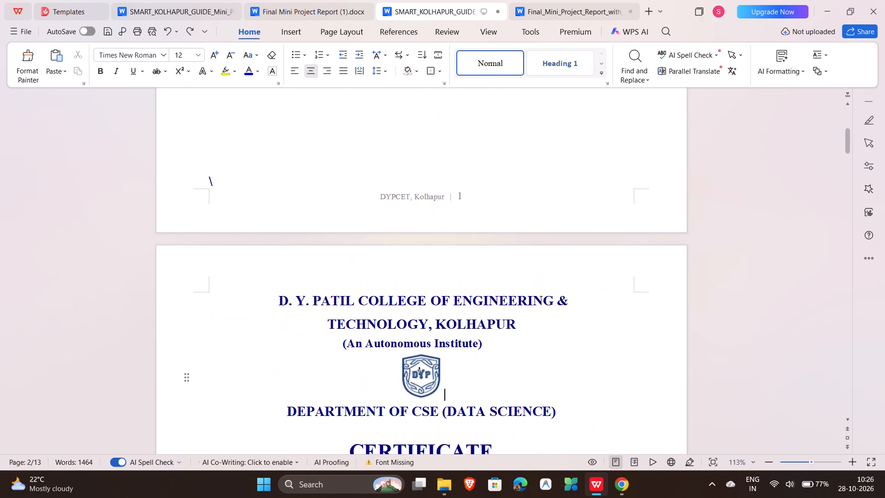
scroll(591, 188, "up", 4)
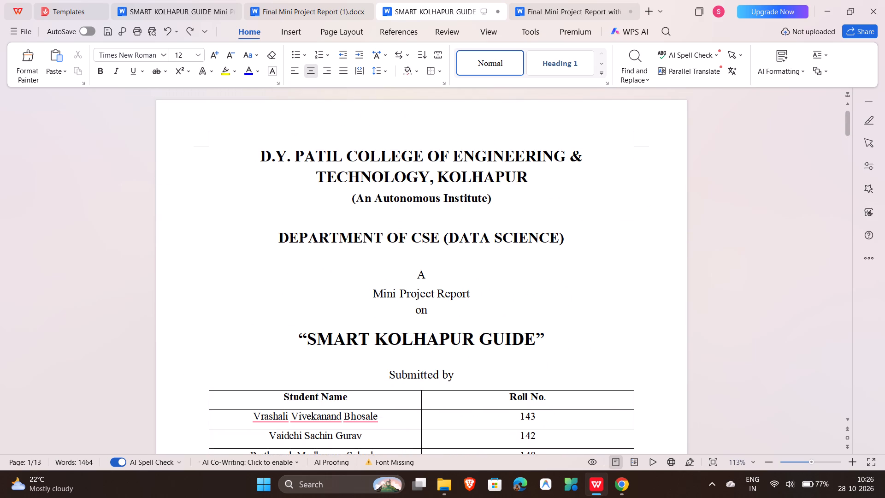
left_click(500, 202)
key("Return")
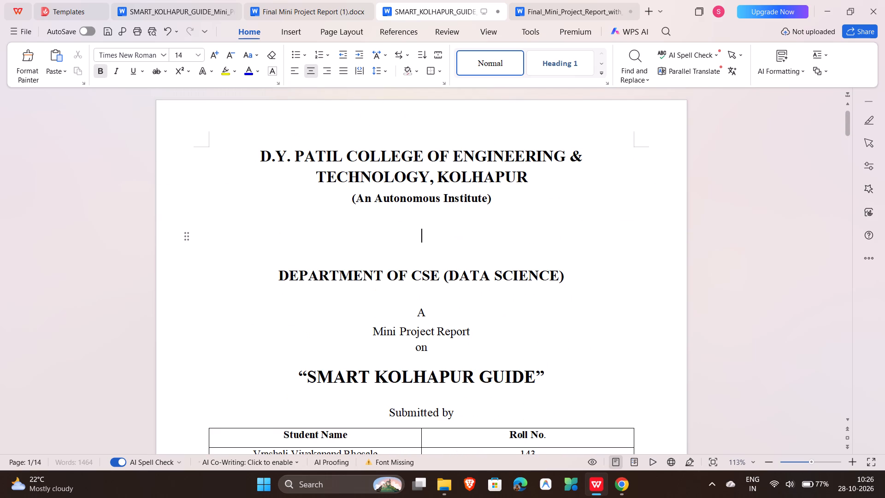
Copy the college logo located above the department heading on the certificate page.
scroll(500, 202, "down", 6)
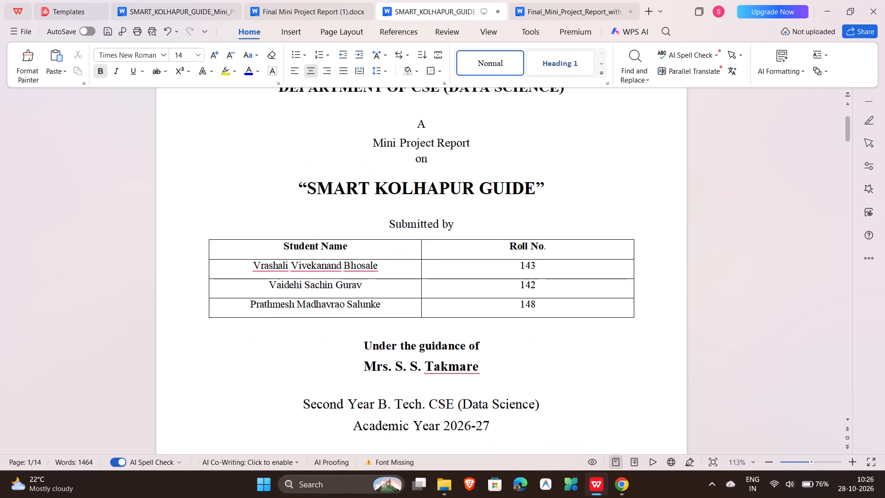
scroll(500, 202, "down", 6)
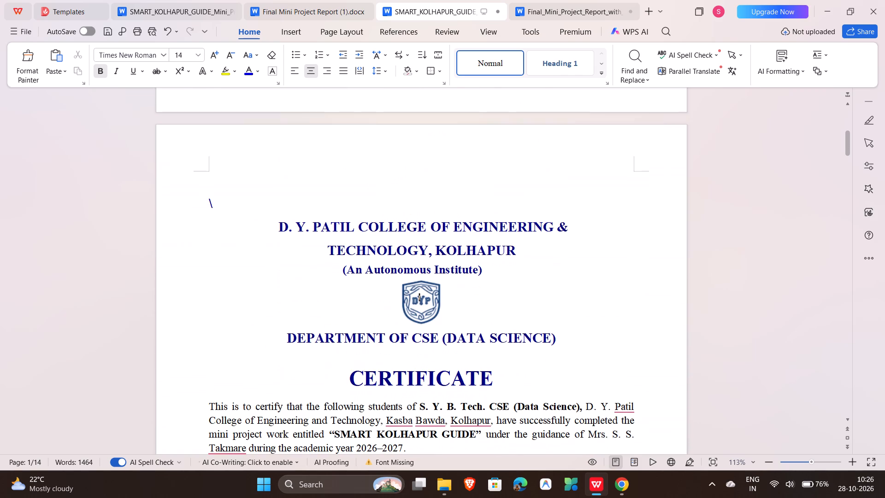
scroll(500, 202, "down", 1)
left_click_drag(388, 279, 412, 282)
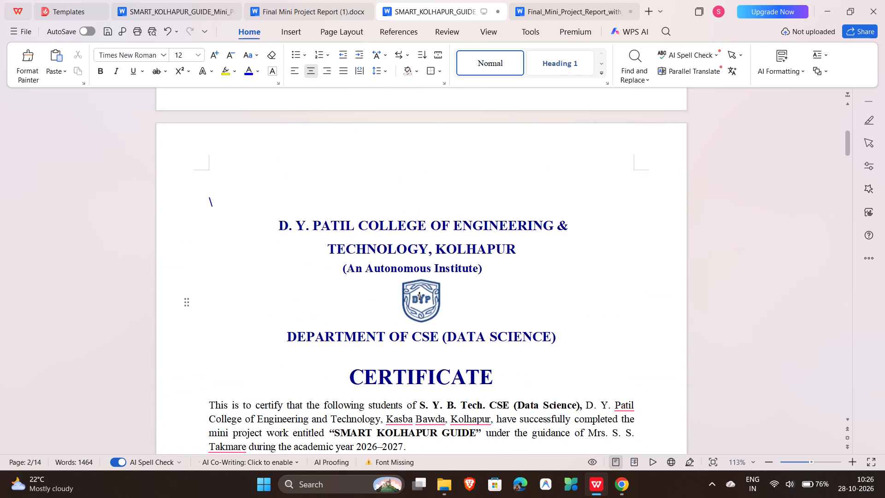
left_click_drag(412, 282, 431, 282)
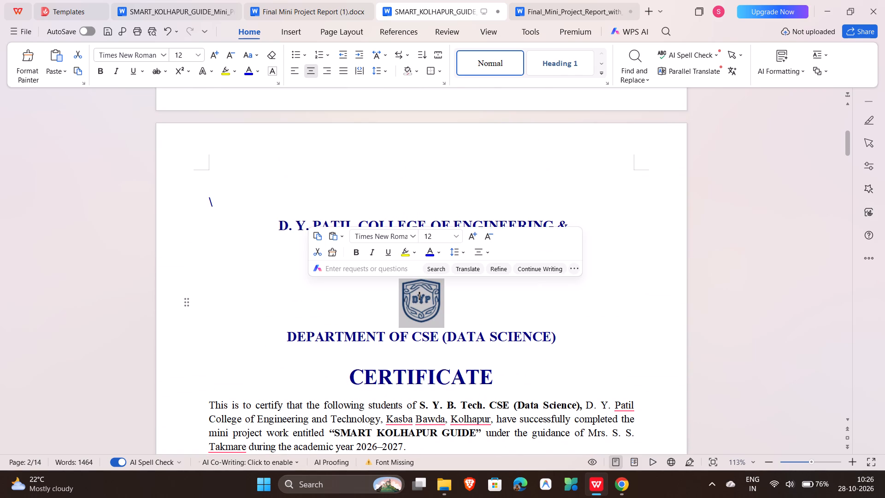
key("ctrl+c")
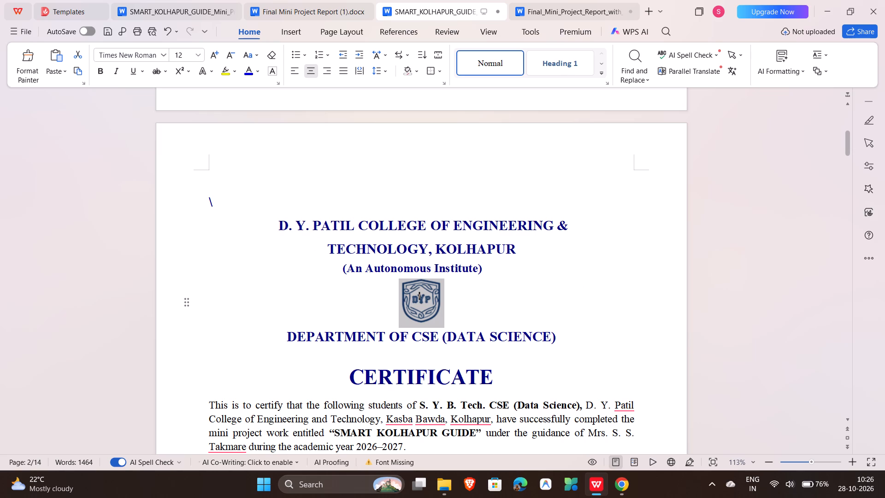
Paste the college logo on a new centred line below "(An Autonomous Institute)" on the cover page.
left_click(748, 232)
scroll(564, 144, "up", 2)
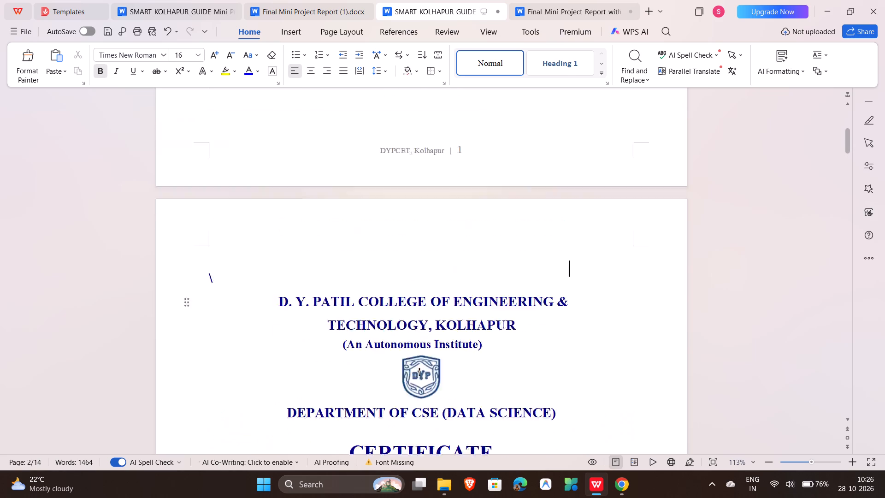
scroll(564, 144, "up", 6)
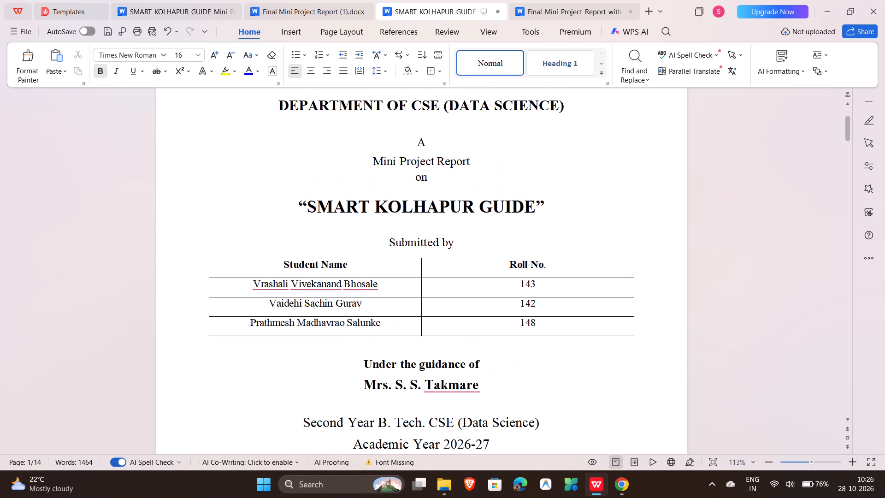
scroll(533, 149, "up", 2)
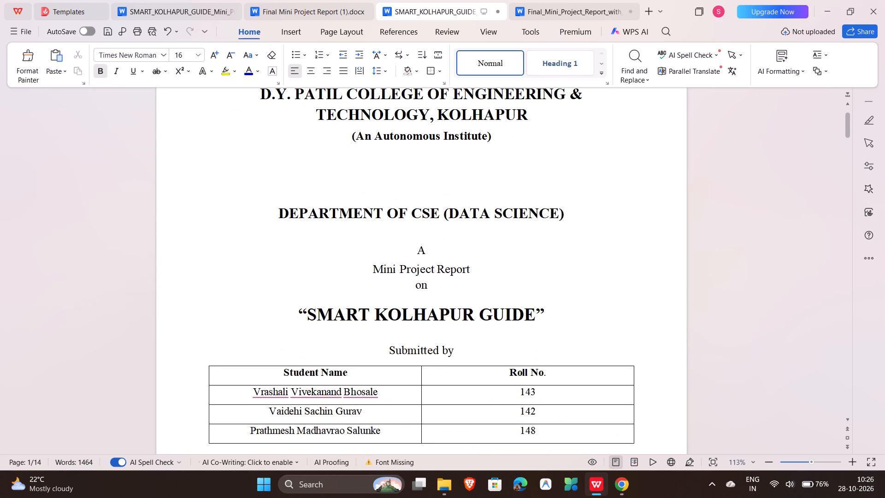
left_click(495, 137)
key("Return")
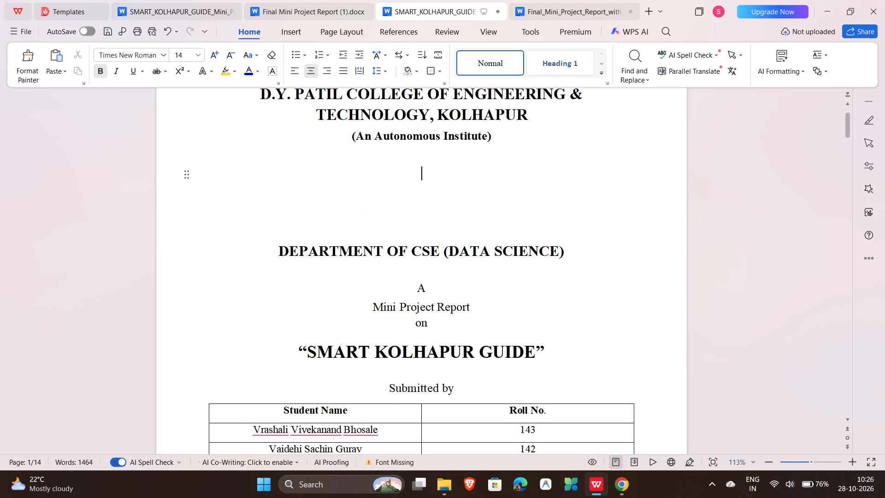
key("ctrl+v")
scroll(495, 137, "right", 1)
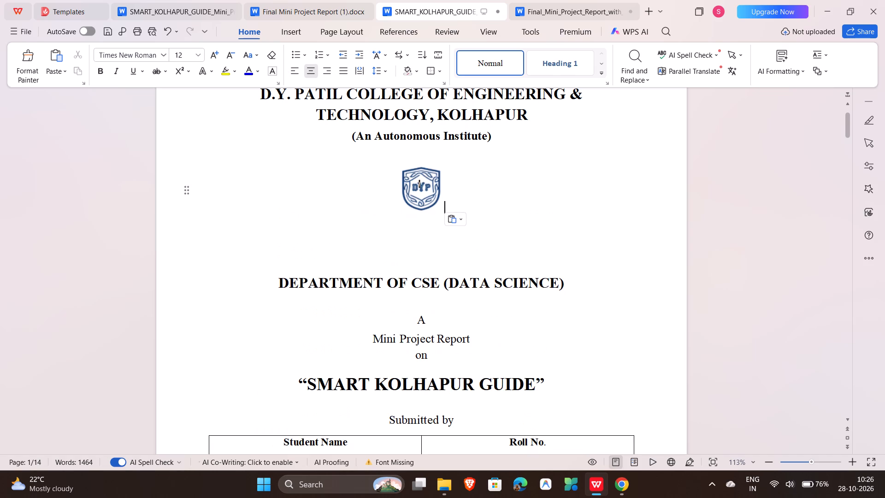
Remove the empty line between the cover page's logo and "DEPARTMENT OF CSE (DATA SCIENCE)", keeping the heading centred on its own line.
scroll(495, 137, "right", 1)
scroll(532, 195, "down", 1)
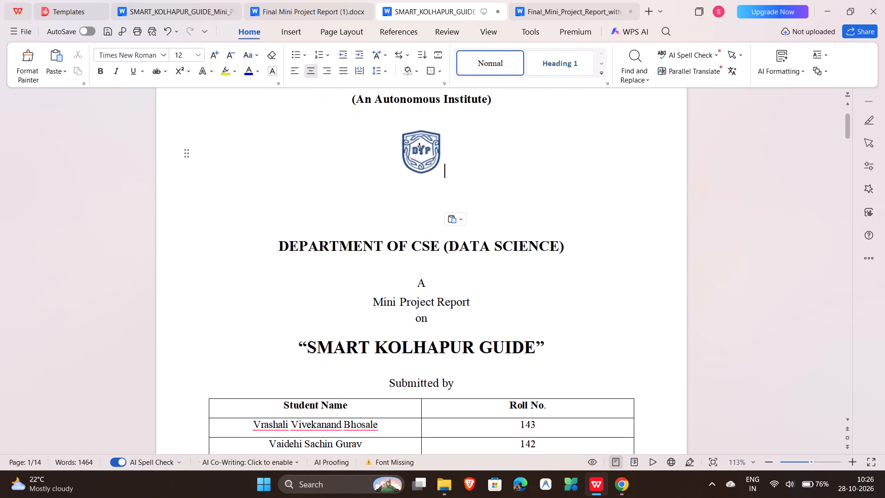
scroll(356, 198, "up", 2)
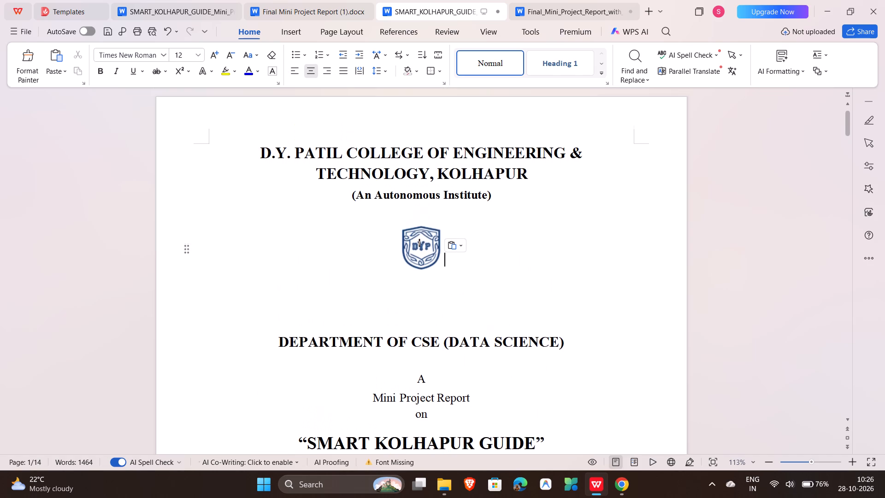
scroll(356, 198, "up", 1)
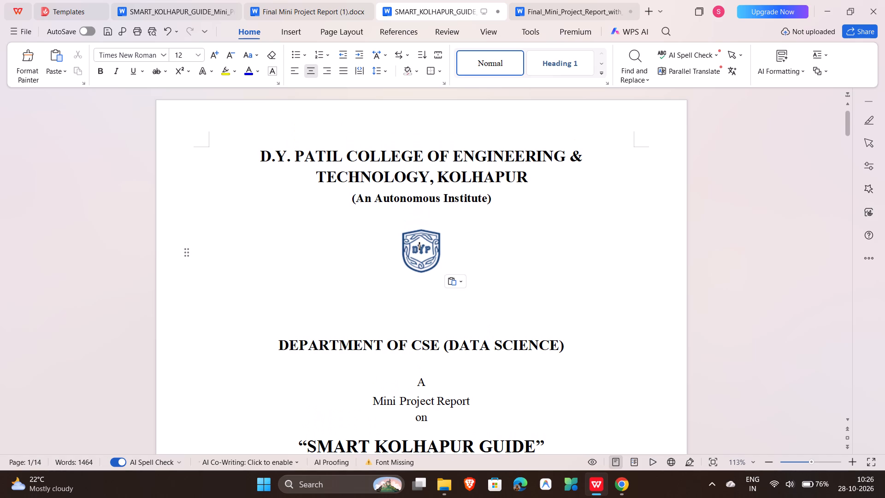
scroll(394, 228, "down", 3)
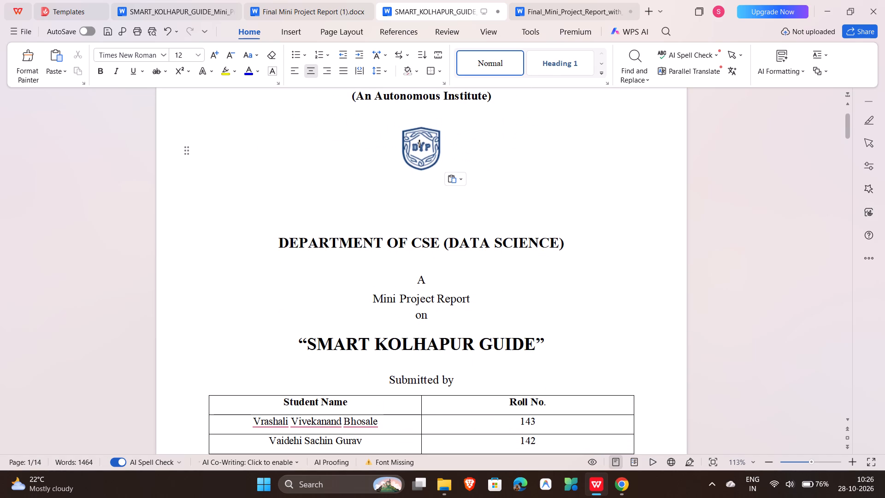
left_click(273, 241)
key("BackSpace")
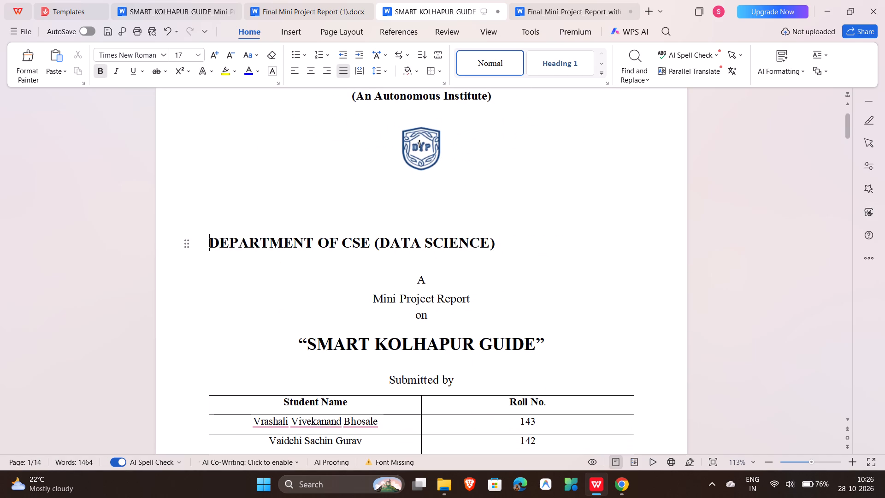
key("BackSpace")
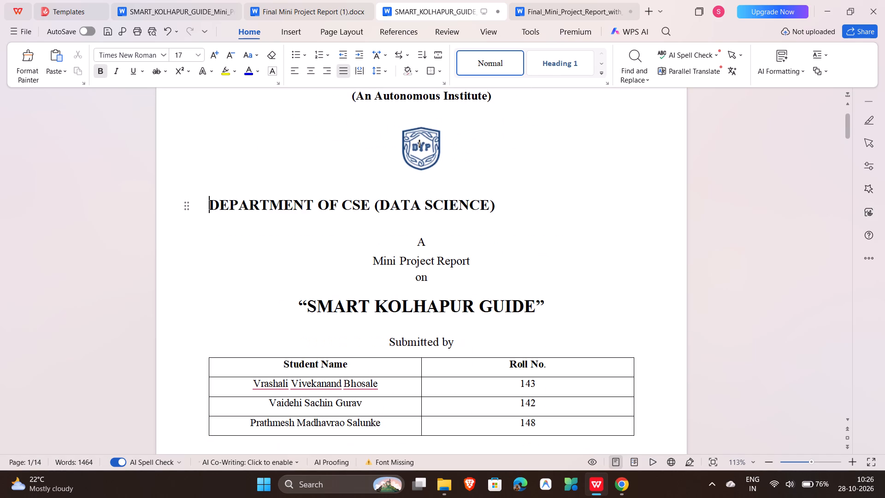
key("BackSpace")
key("Return")
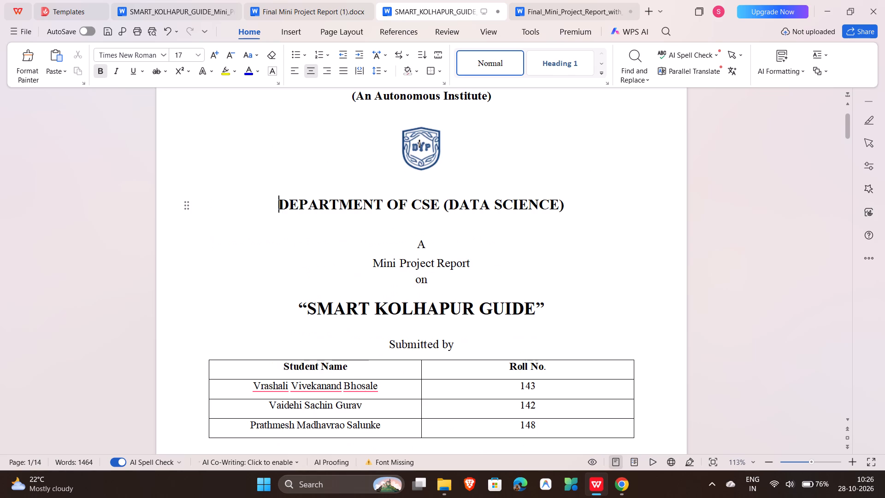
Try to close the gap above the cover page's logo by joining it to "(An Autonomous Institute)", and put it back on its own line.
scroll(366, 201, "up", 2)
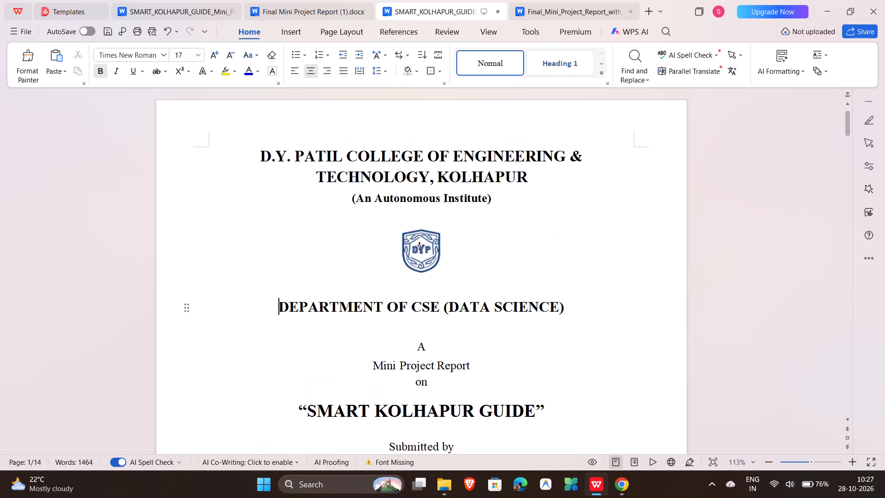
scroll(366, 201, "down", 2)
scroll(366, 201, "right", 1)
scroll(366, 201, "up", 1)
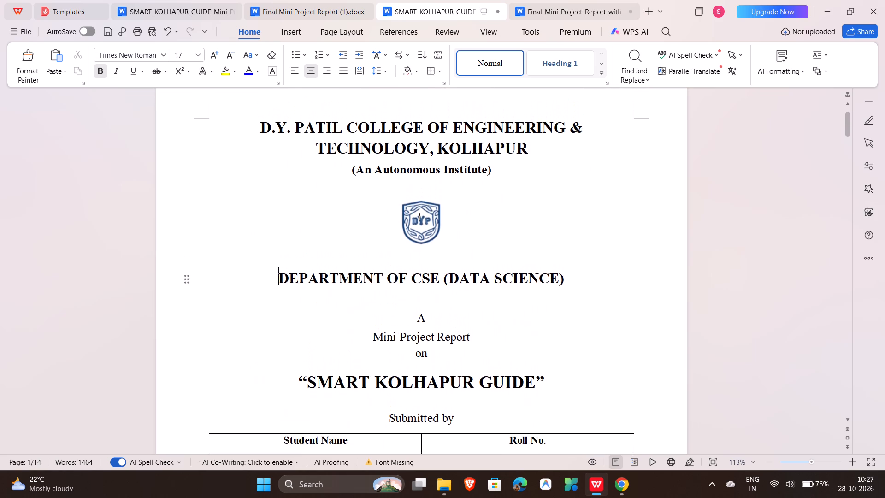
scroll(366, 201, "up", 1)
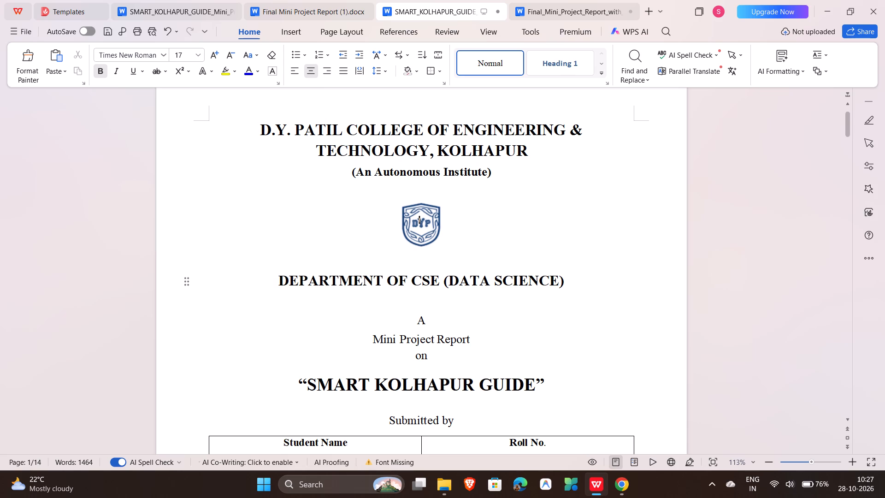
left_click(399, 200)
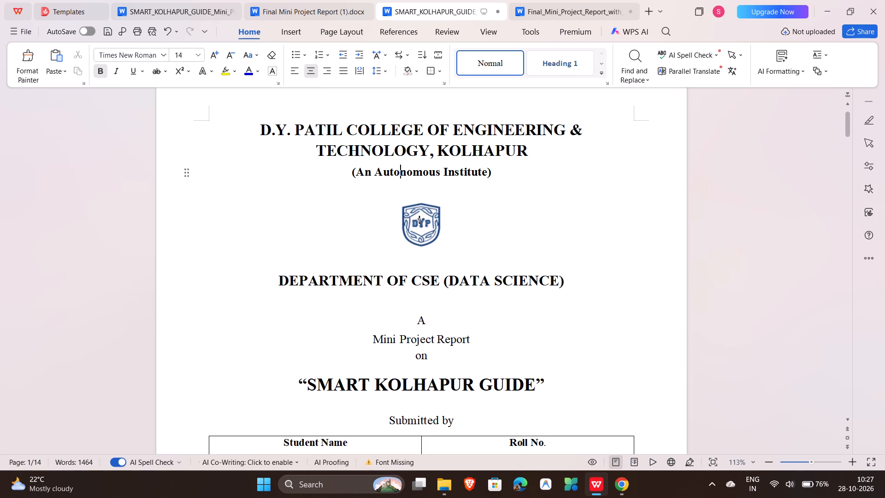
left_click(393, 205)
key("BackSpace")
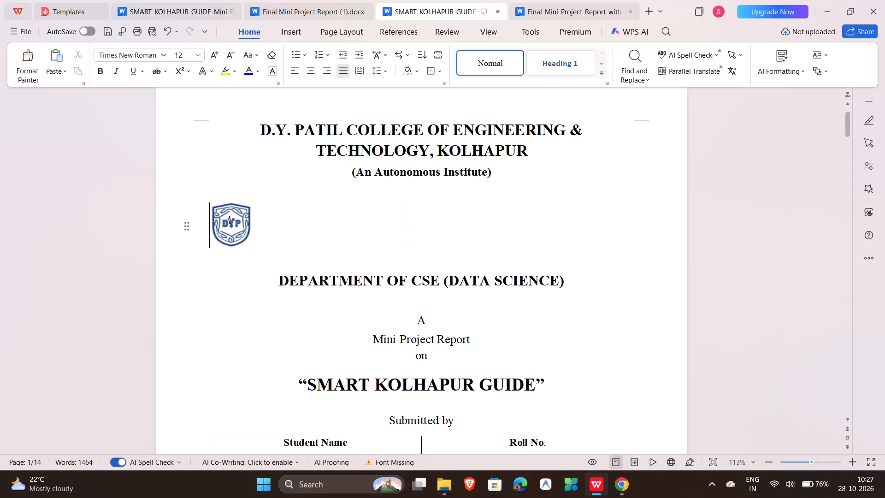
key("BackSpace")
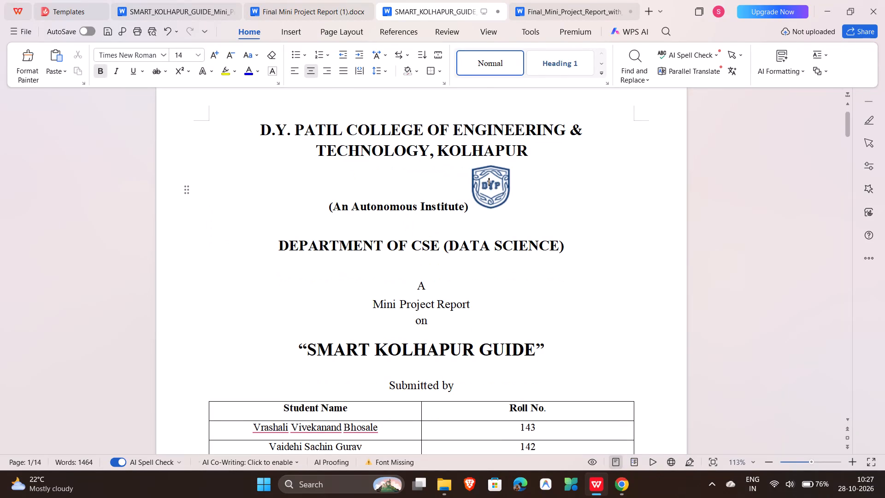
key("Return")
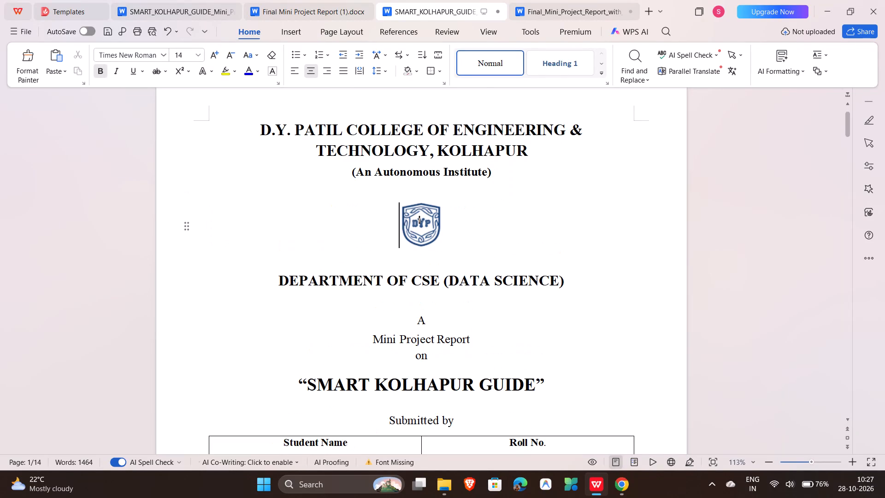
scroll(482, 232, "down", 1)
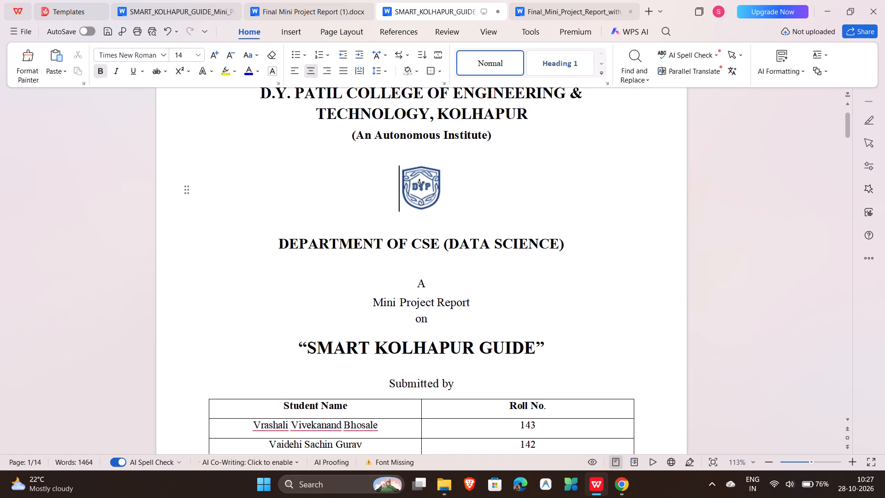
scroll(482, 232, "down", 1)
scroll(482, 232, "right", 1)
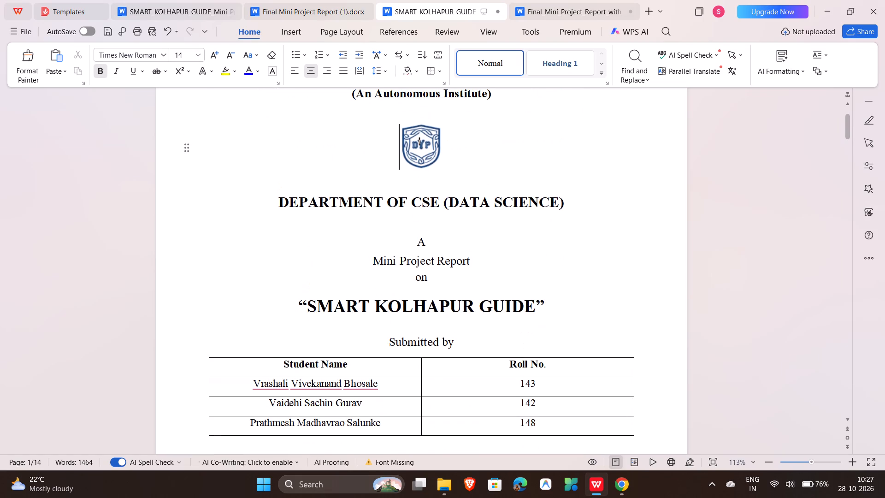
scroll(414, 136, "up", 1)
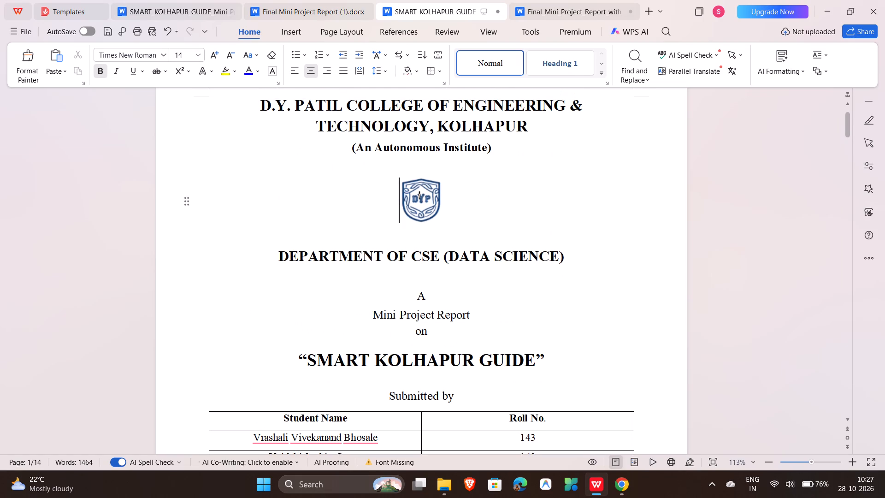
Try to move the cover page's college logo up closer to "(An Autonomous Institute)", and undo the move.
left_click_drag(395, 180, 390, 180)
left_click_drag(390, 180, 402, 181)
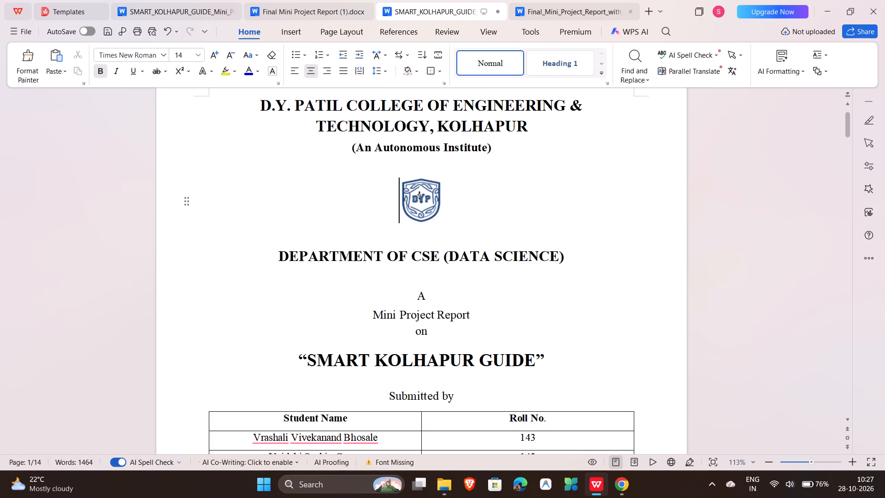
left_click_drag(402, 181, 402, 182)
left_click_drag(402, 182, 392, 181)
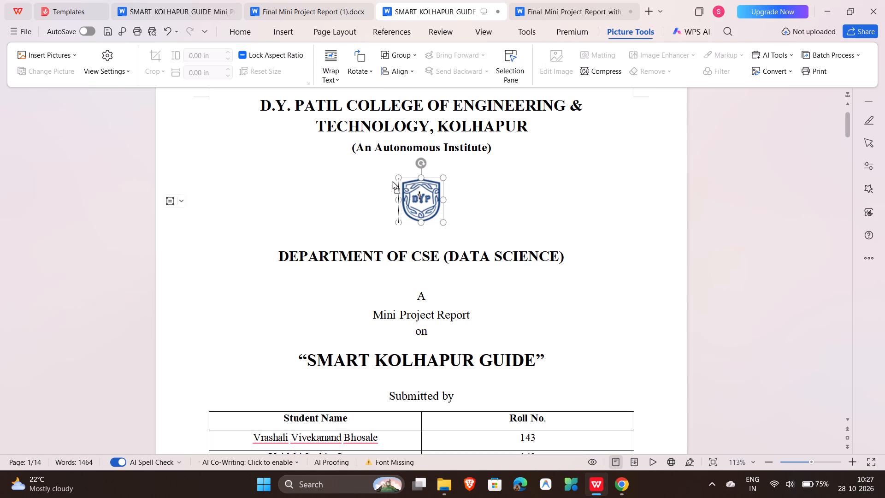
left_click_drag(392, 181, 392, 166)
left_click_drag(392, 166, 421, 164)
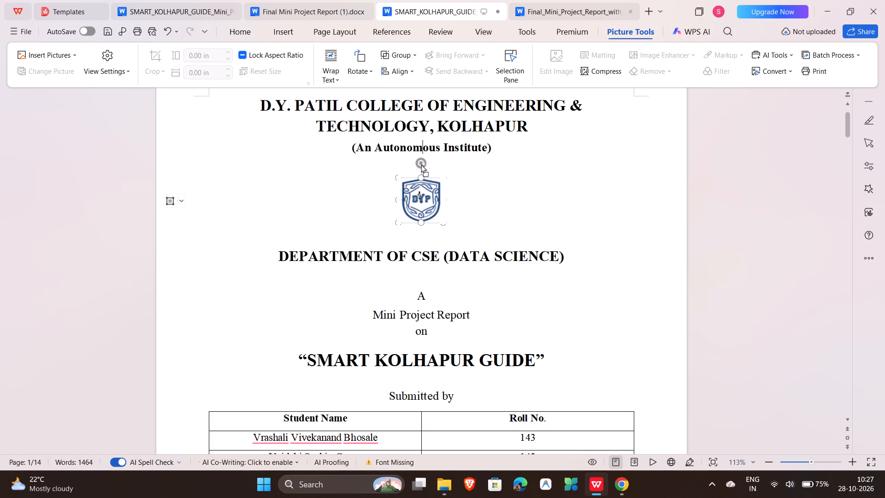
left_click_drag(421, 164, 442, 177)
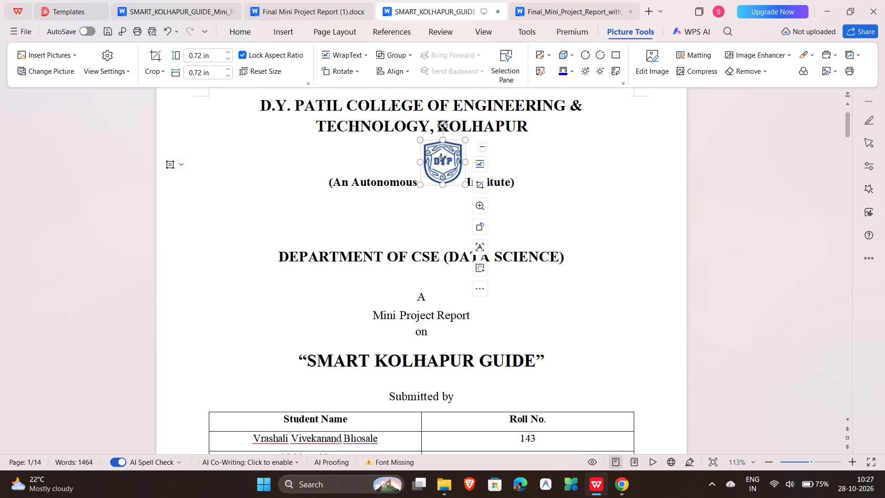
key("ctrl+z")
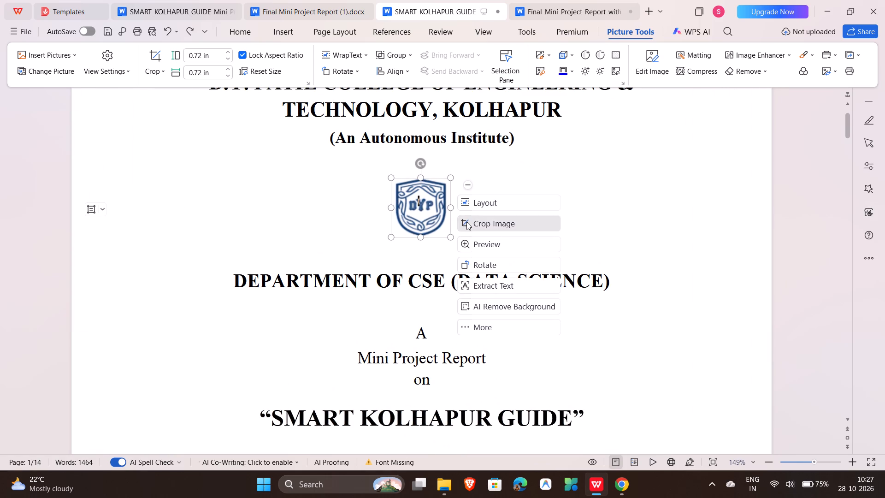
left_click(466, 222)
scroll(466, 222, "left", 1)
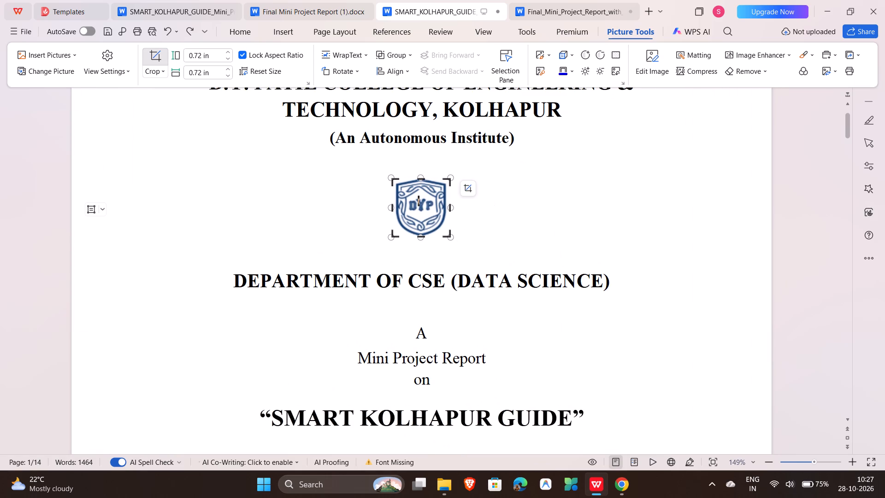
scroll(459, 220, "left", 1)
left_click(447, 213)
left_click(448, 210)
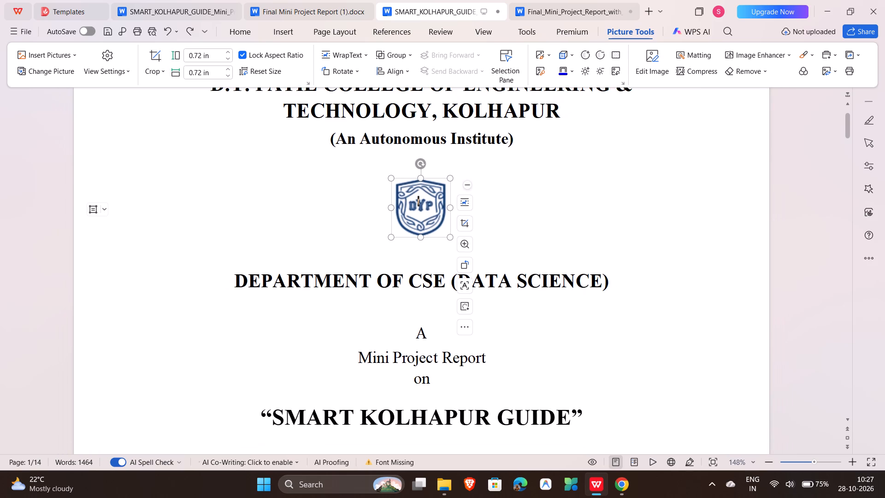
Stretch the cover page's college logo horizontally to a width of about 0.93 in.
left_click_drag(452, 207, 461, 209)
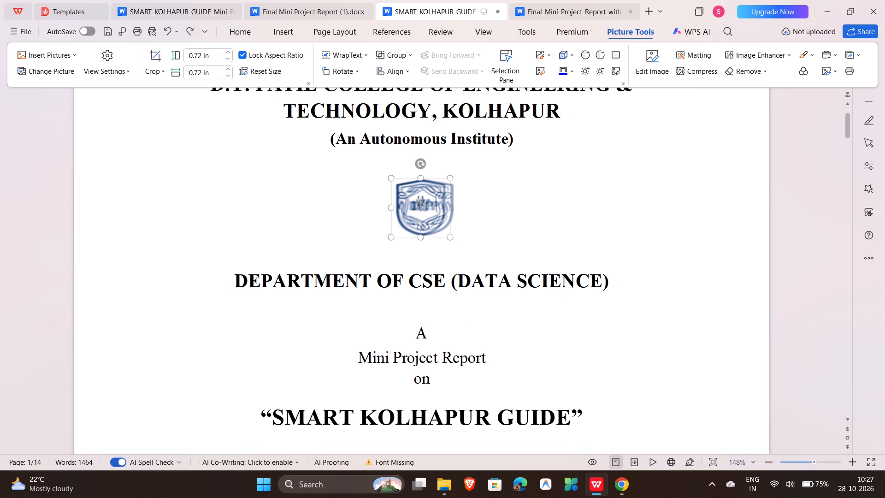
left_click_drag(461, 209, 466, 227)
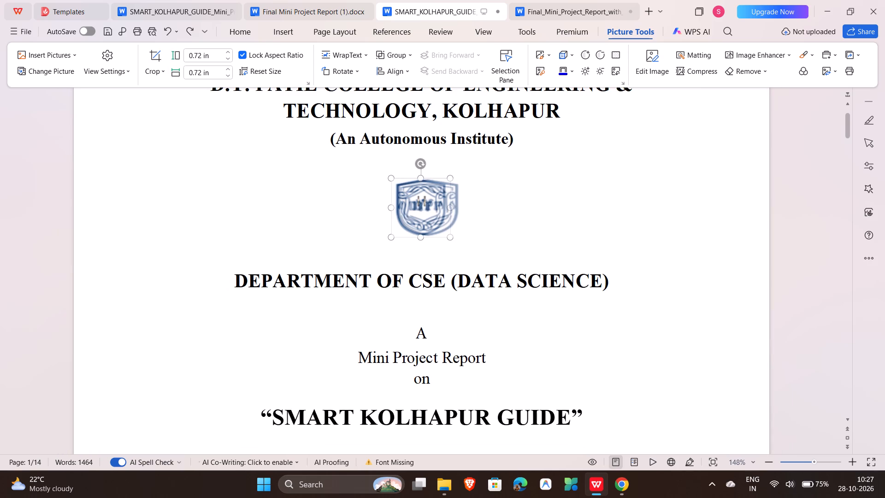
left_click_drag(466, 227, 460, 234)
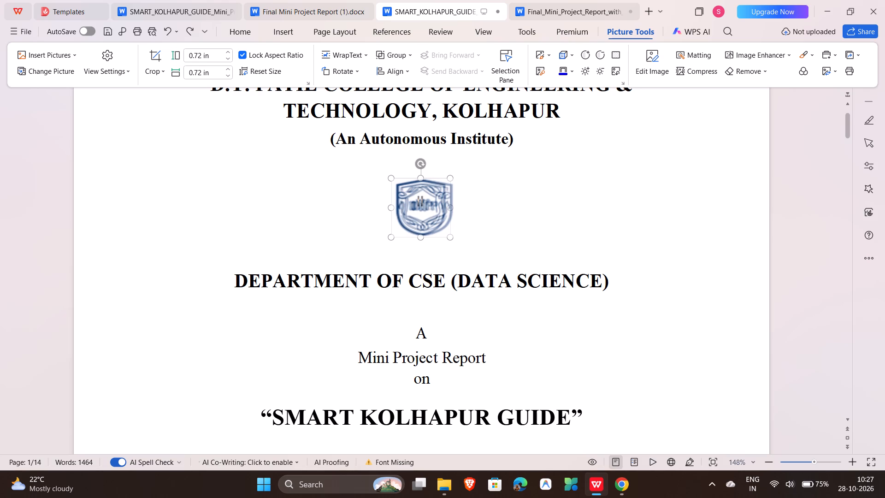
left_click_drag(460, 234, 460, 234)
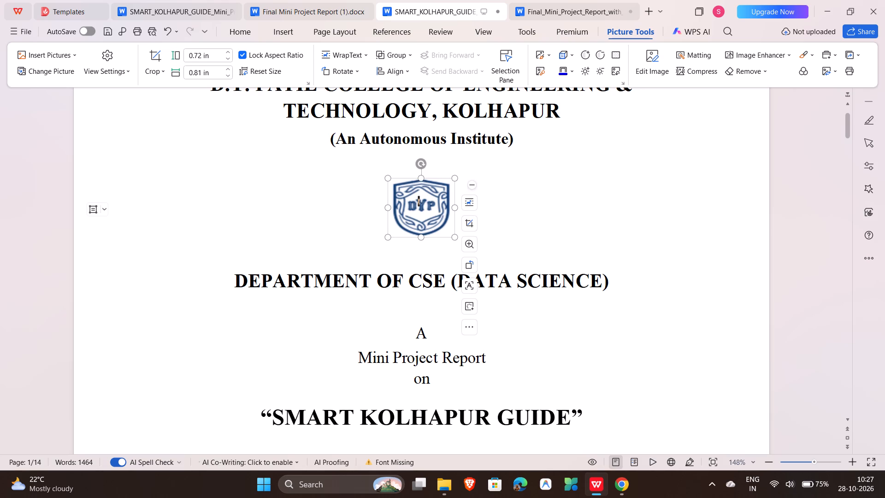
left_click(385, 208)
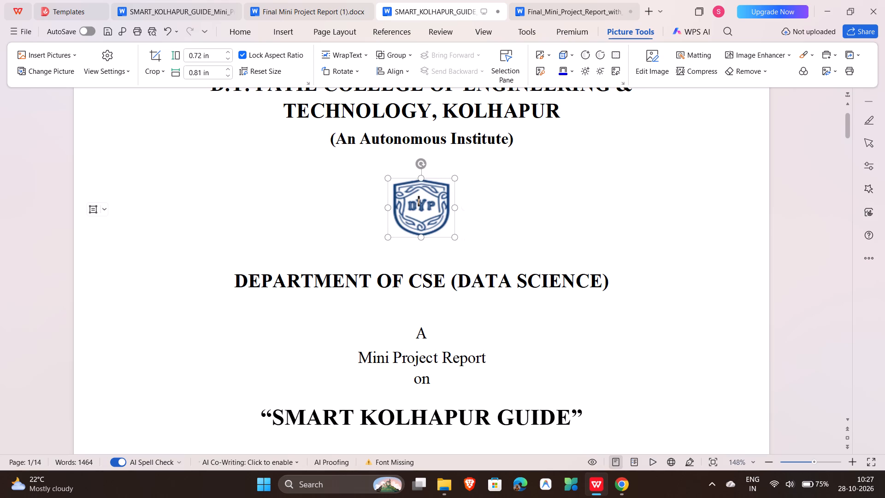
left_click_drag(385, 208, 389, 208)
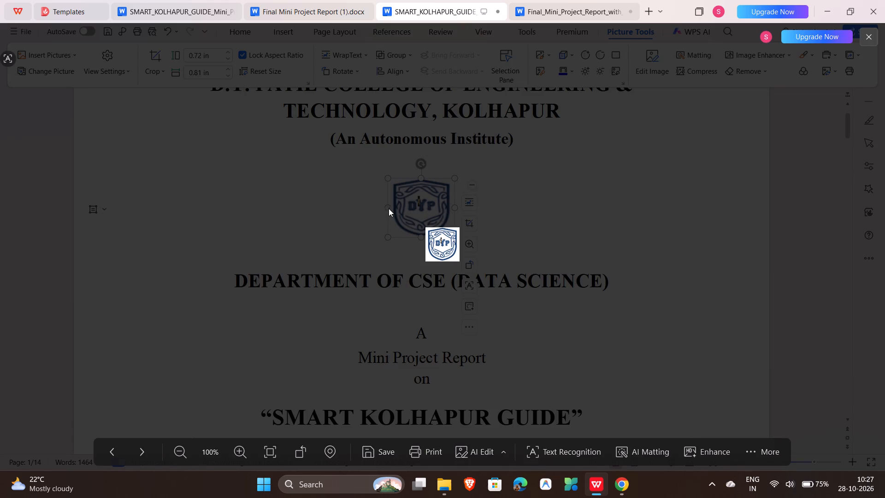
left_click_drag(389, 208, 452, 193)
left_click(870, 30)
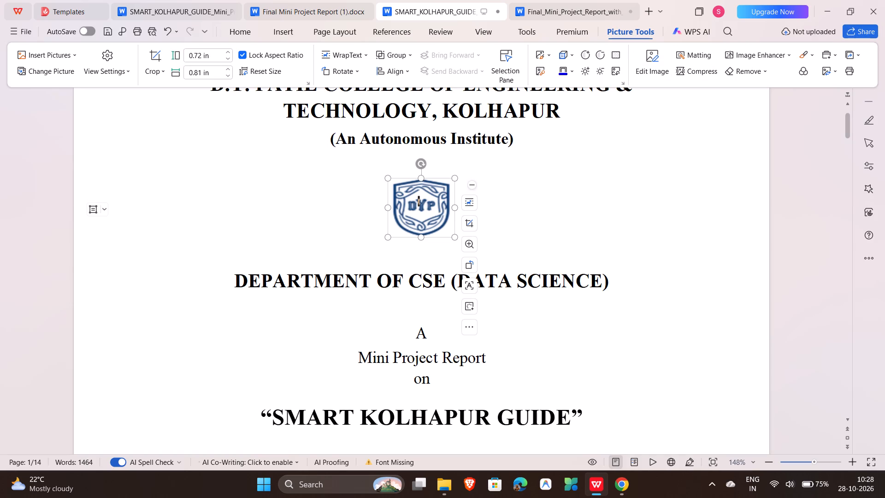
left_click(386, 207)
left_click_drag(385, 208, 377, 208)
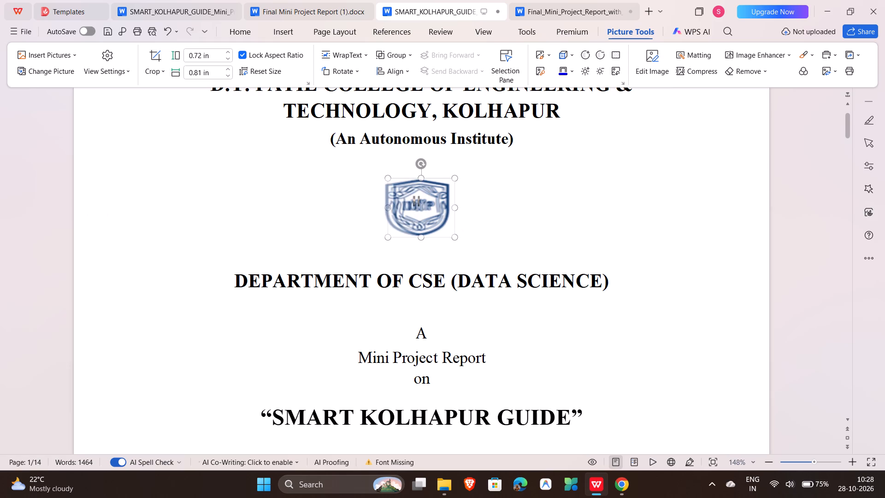
left_click_drag(377, 208, 376, 208)
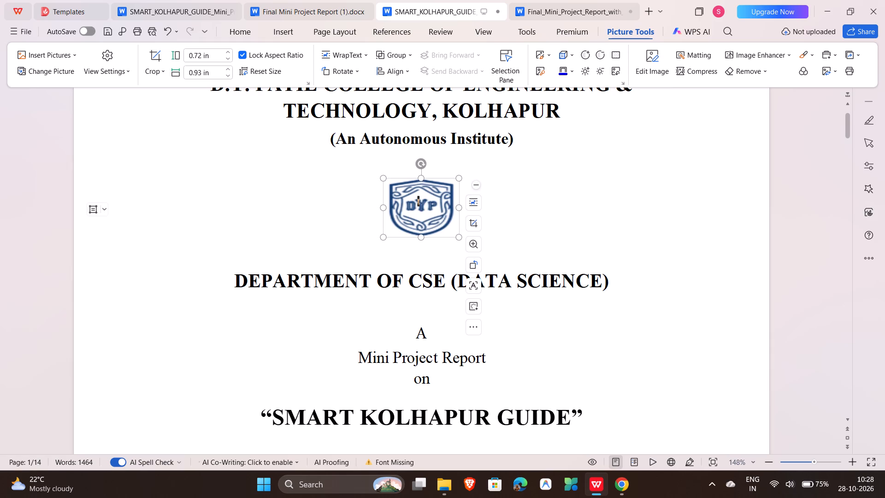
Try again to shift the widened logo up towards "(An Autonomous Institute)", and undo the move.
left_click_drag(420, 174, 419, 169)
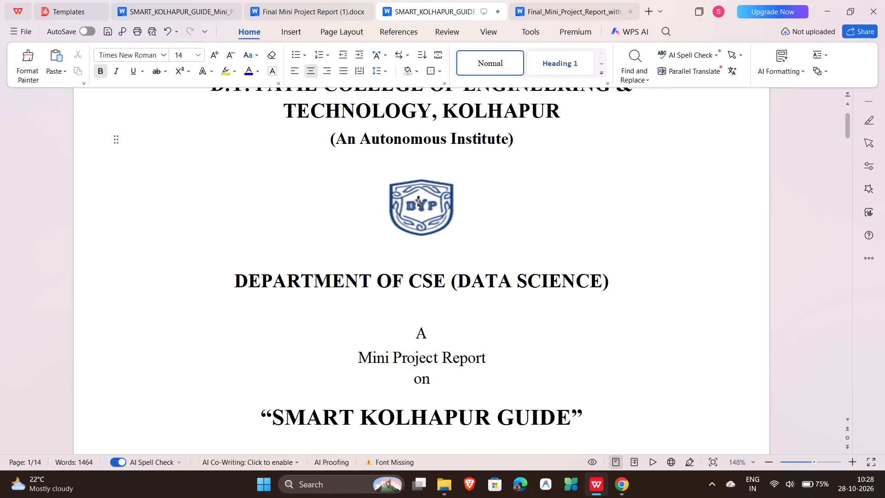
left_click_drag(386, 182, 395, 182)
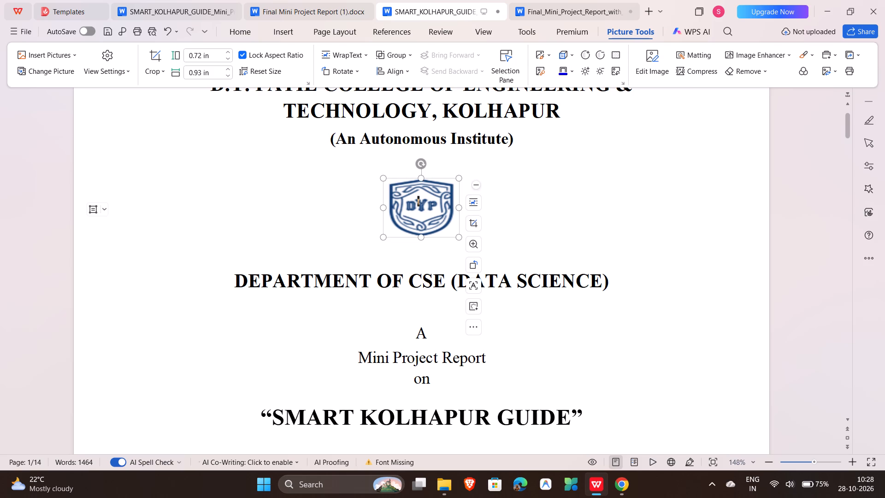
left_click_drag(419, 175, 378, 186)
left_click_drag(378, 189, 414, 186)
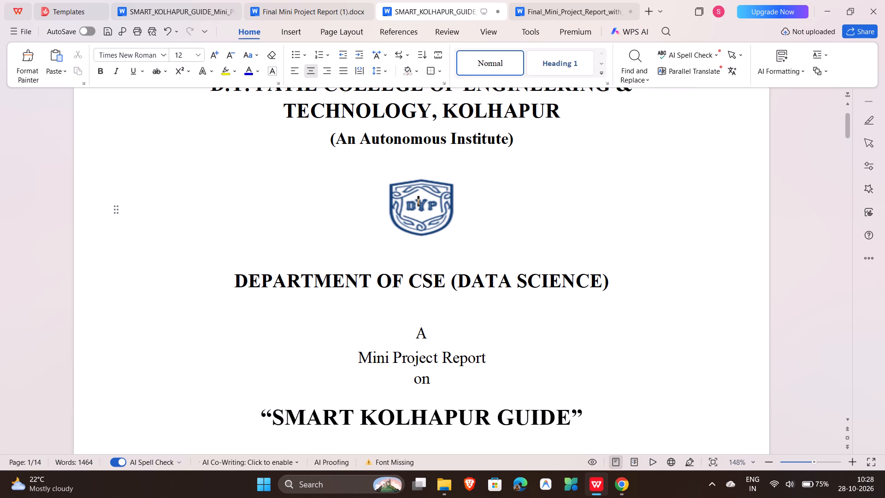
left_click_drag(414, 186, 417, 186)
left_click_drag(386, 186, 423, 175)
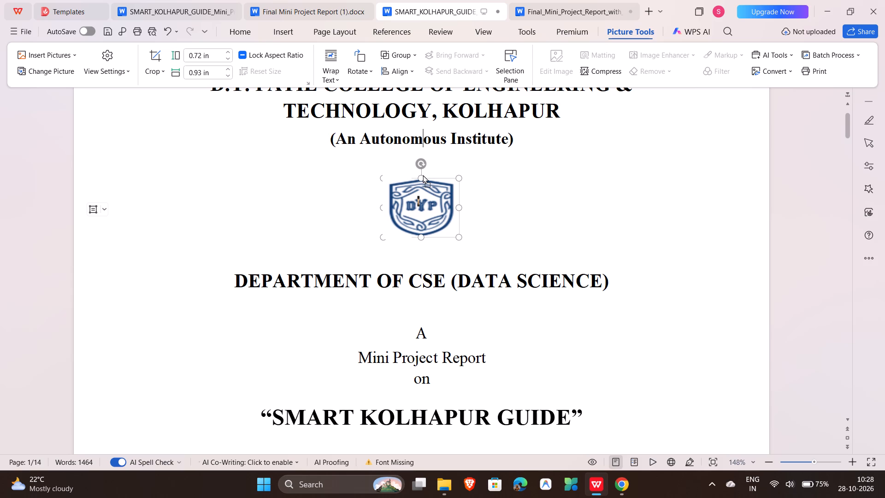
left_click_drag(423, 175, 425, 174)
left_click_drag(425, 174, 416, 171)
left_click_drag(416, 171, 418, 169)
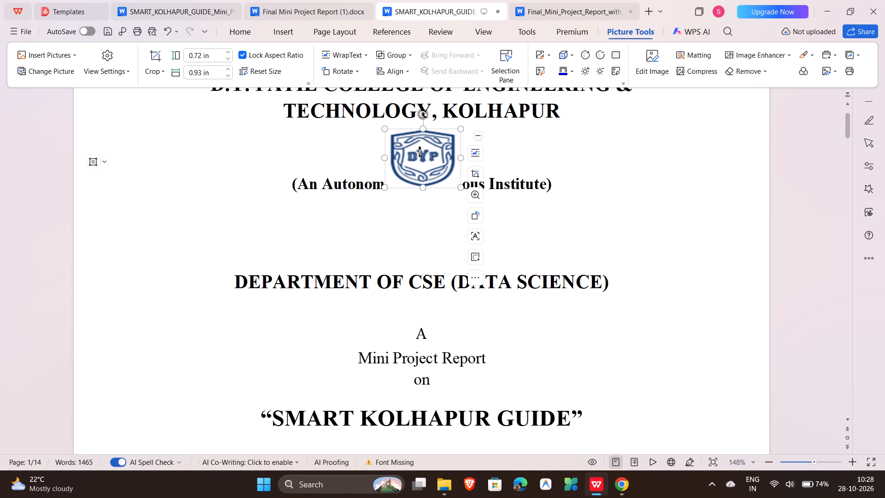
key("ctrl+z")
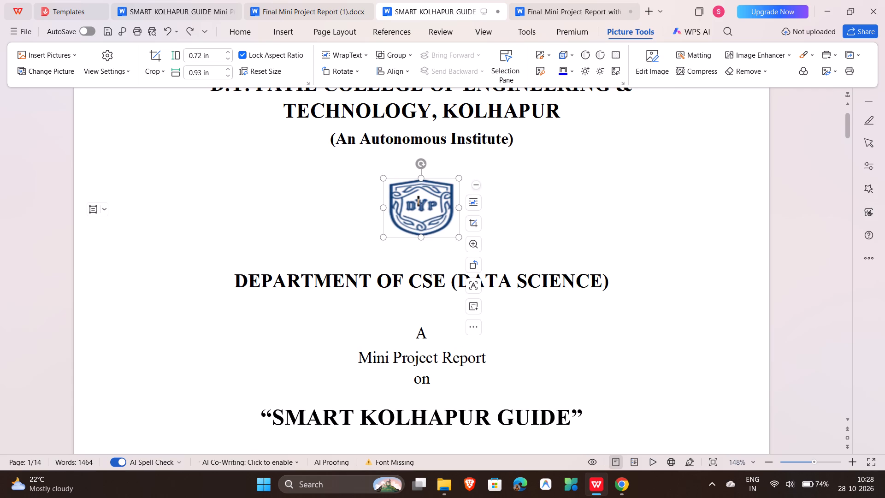
Stretch the cover page's college logo vertically to a height of about 0.97 in.
left_click_drag(420, 177, 418, 156)
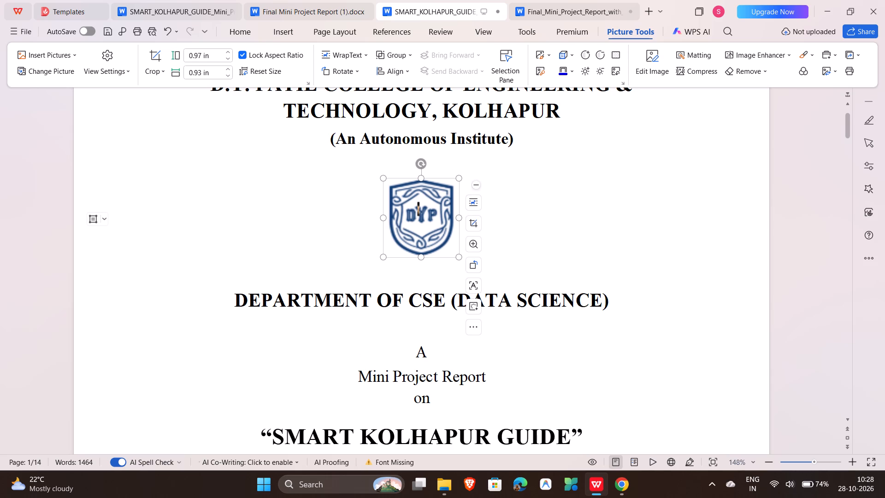
left_click_drag(381, 217, 370, 219)
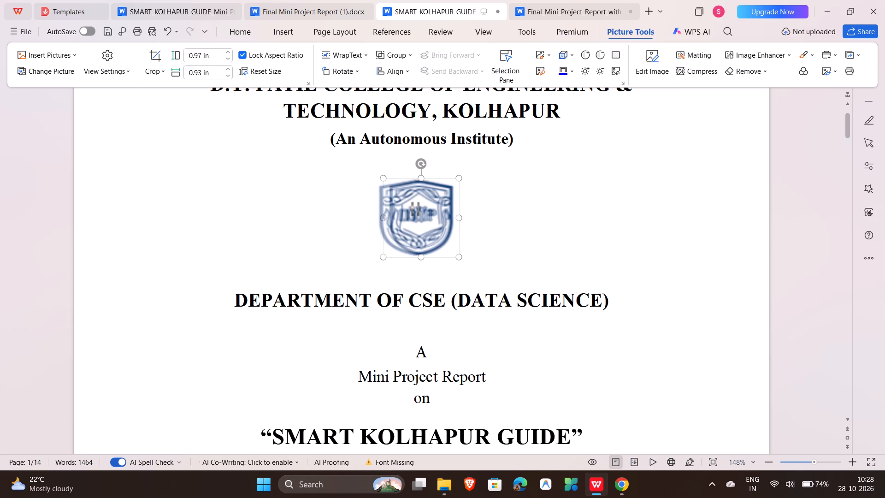
Stretch the cover page's college logo horizontally to a width of about 1.06 in and deselect it.
left_click_drag(370, 219, 370, 219)
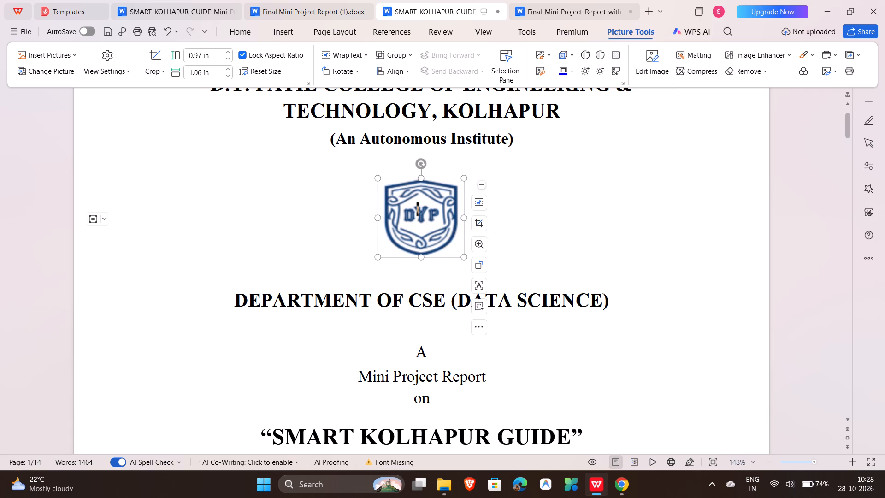
scroll(430, 224, "down", 1)
left_click(571, 177)
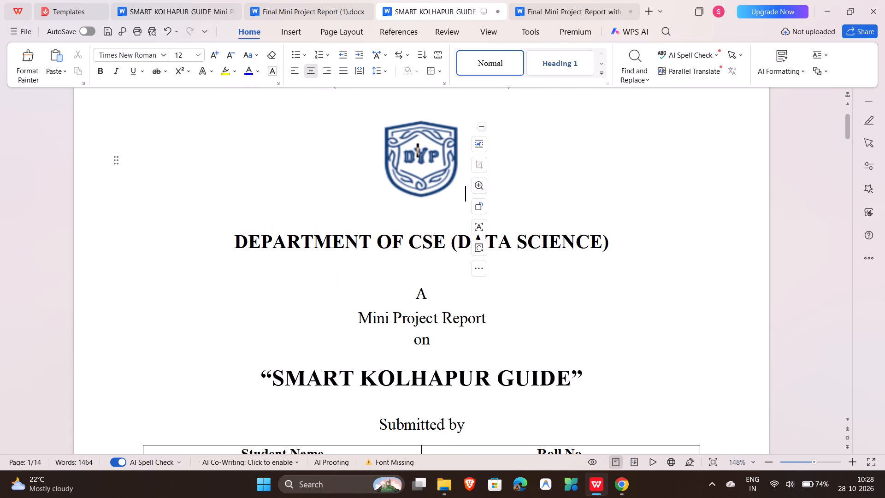
Review the cover page layout from the college heading and resized logo down to the student table.
scroll(479, 267, "up", 2)
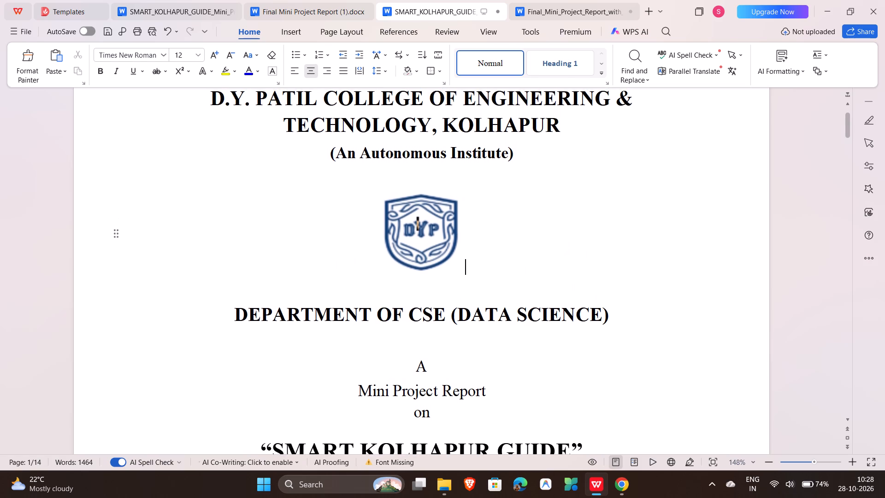
scroll(525, 262, "down", 3)
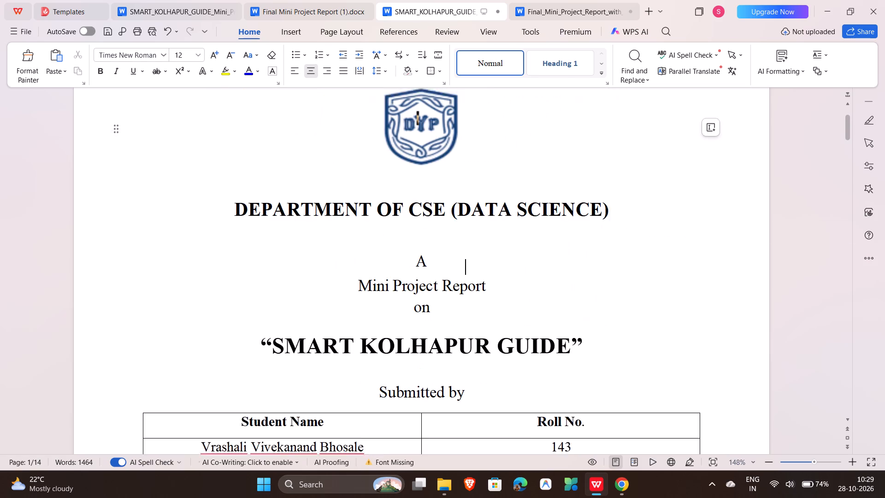
scroll(525, 262, "down", 3)
scroll(525, 262, "up", 7)
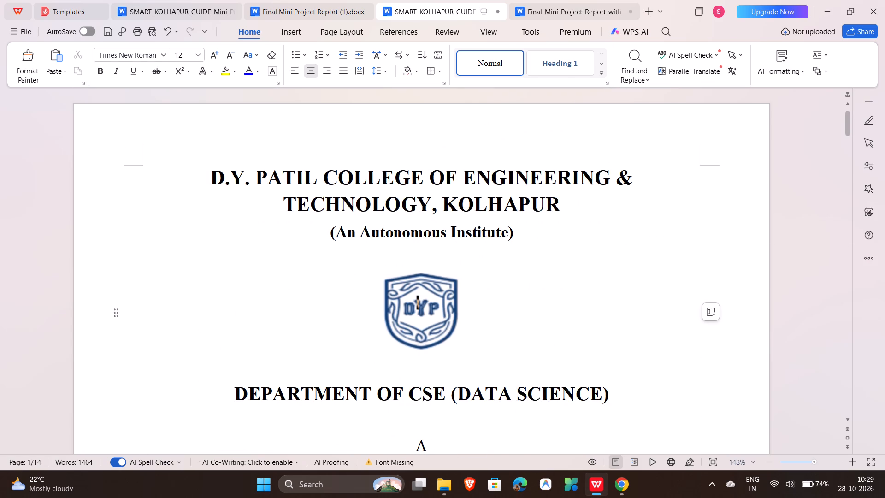
scroll(525, 262, "down", 3)
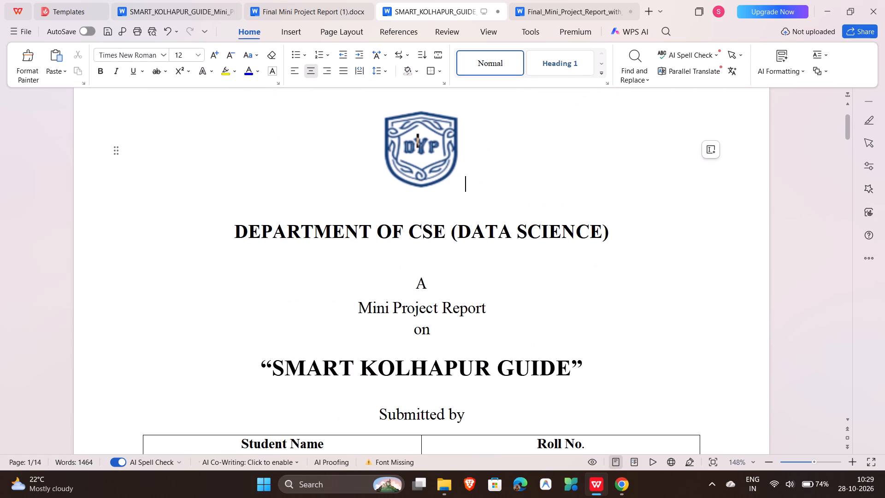
scroll(525, 262, "down", 1)
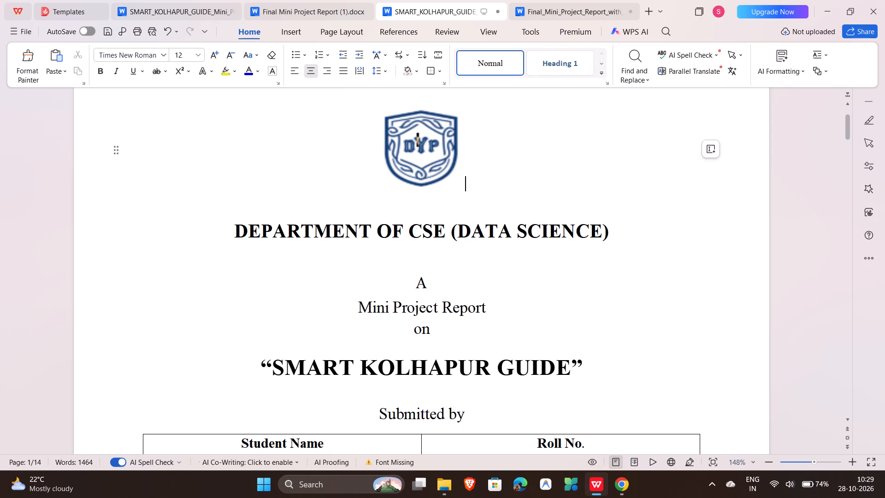
scroll(474, 186, "right", 1)
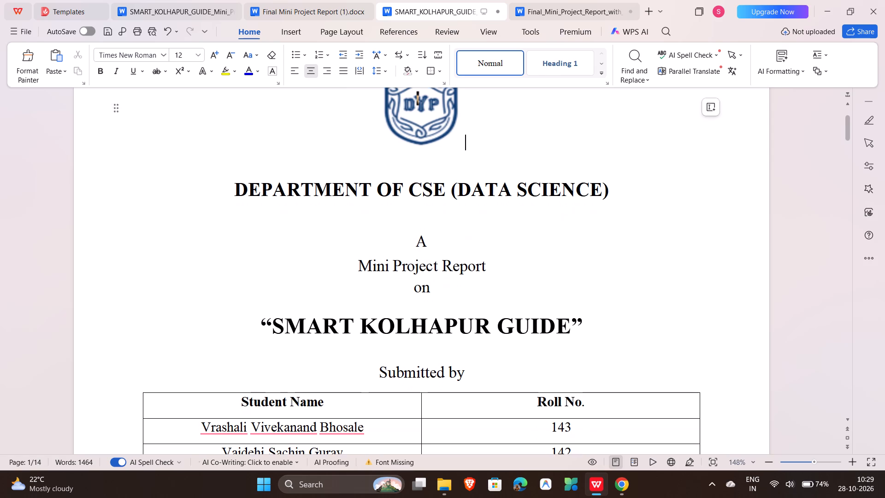
scroll(474, 186, "right", 1)
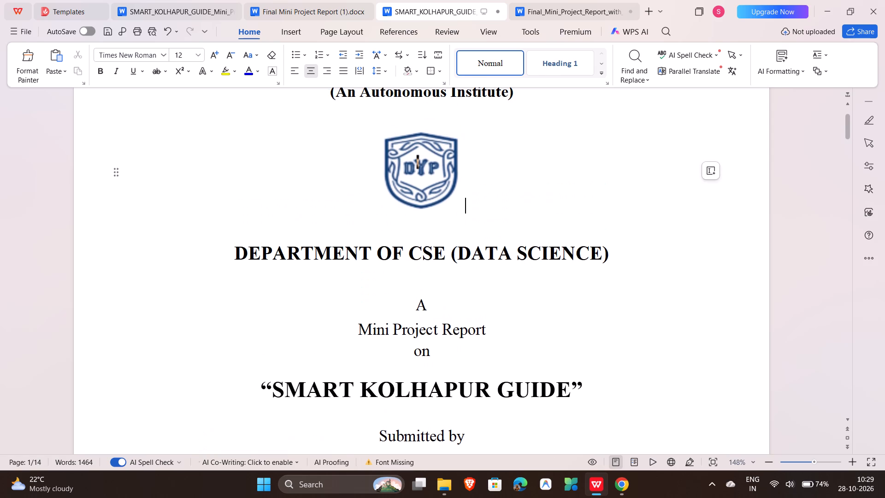
Open Google Chrome and go to the Google search box on the new tab page.
left_click(319, 487)
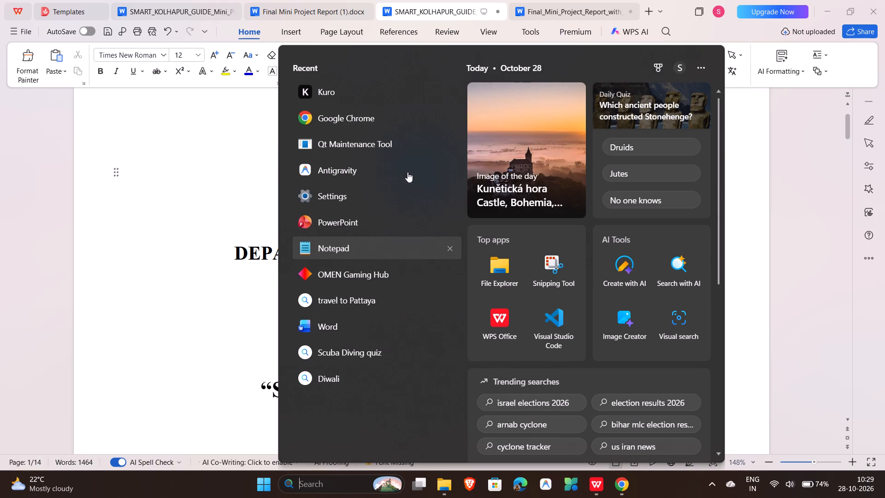
left_click(361, 127)
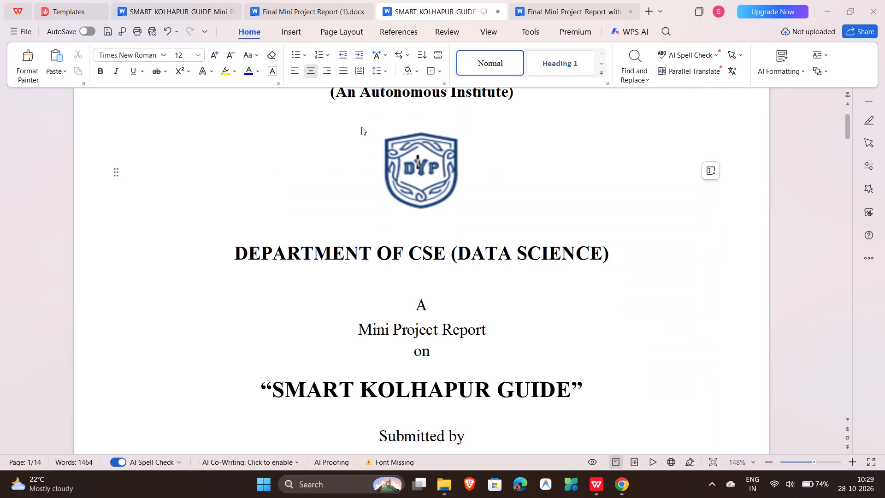
left_click(334, 249)
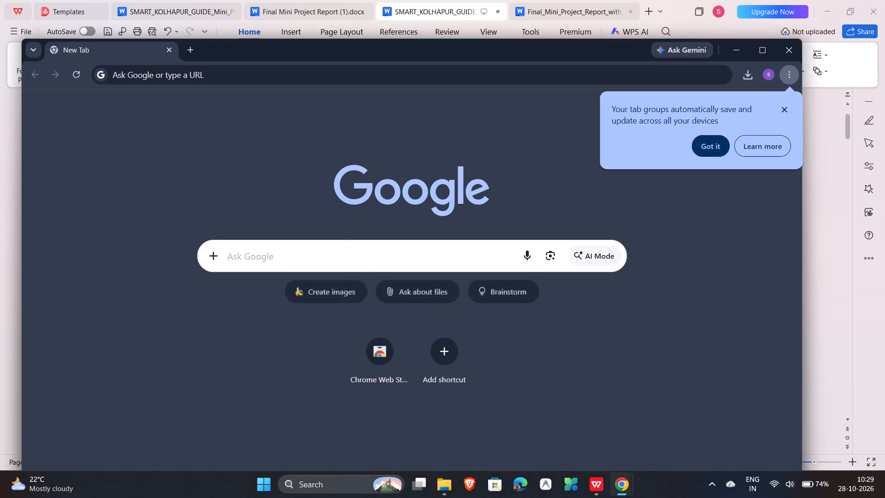
Open Final Mini Project Report (1).docx from the Downloads folder.
key("d")
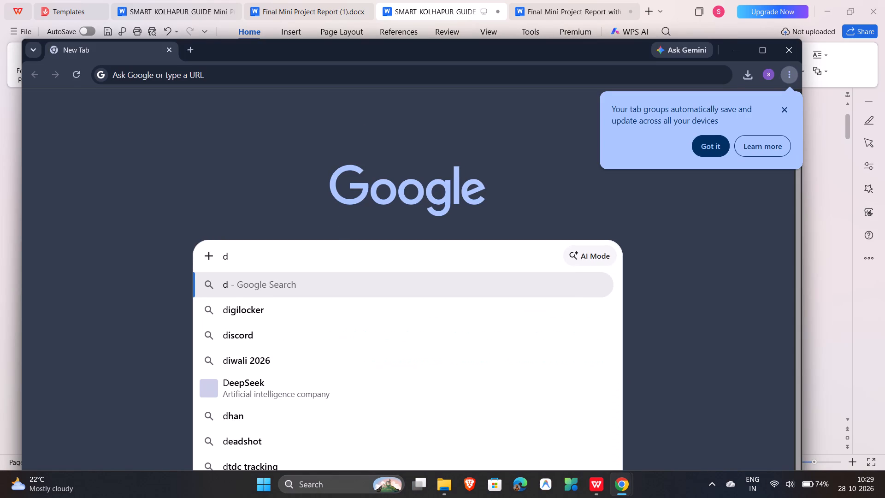
key("BackSpace")
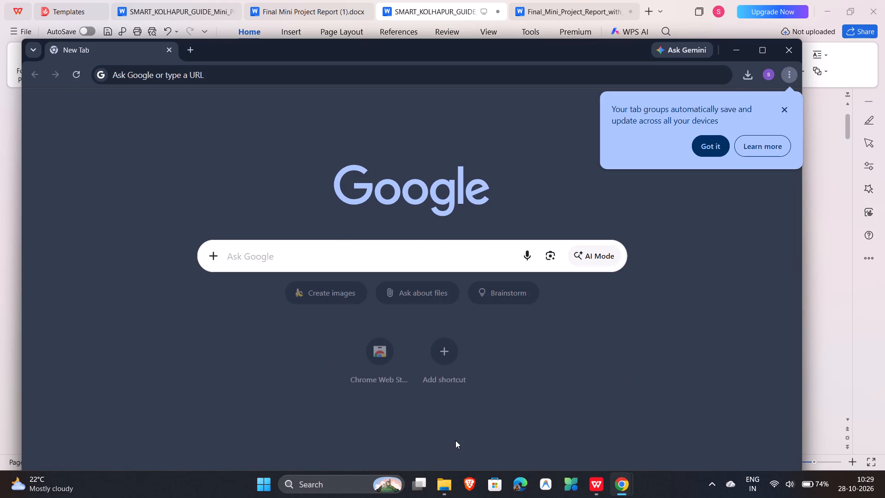
left_click(442, 489)
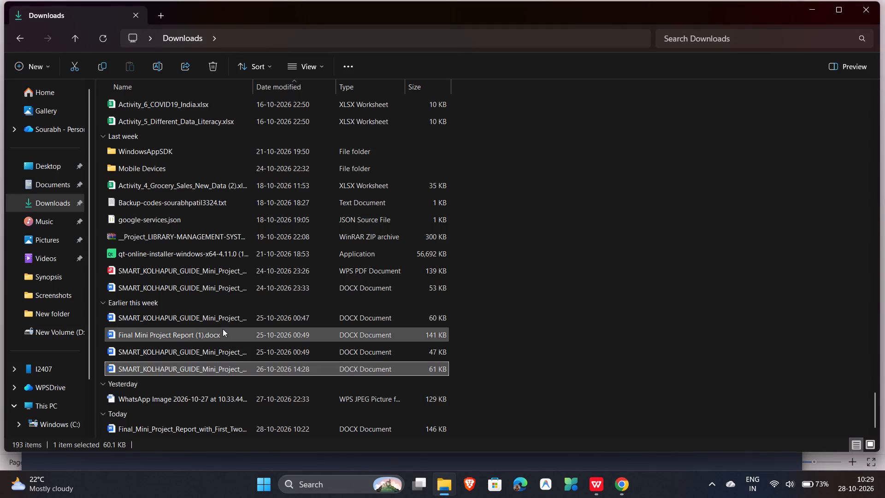
double_click(223, 329)
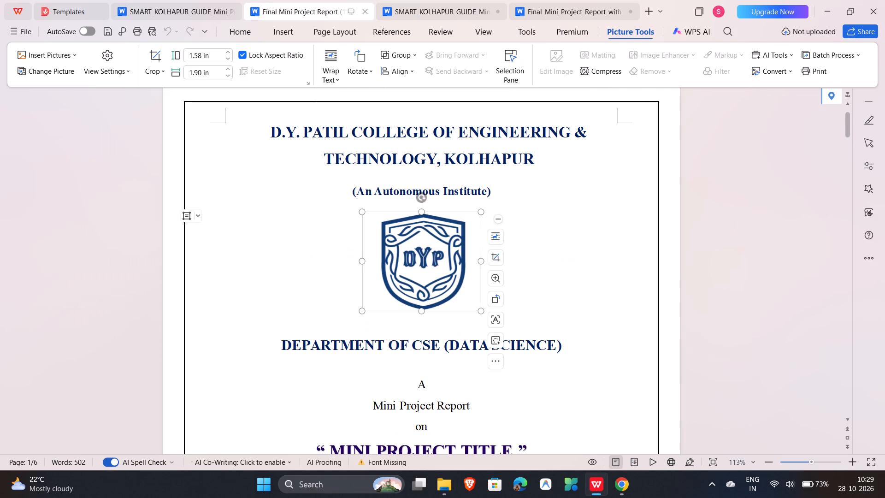
Preview the cover page's college logo at full size, look through the preview's extra options, and close the preview.
left_click(373, 234)
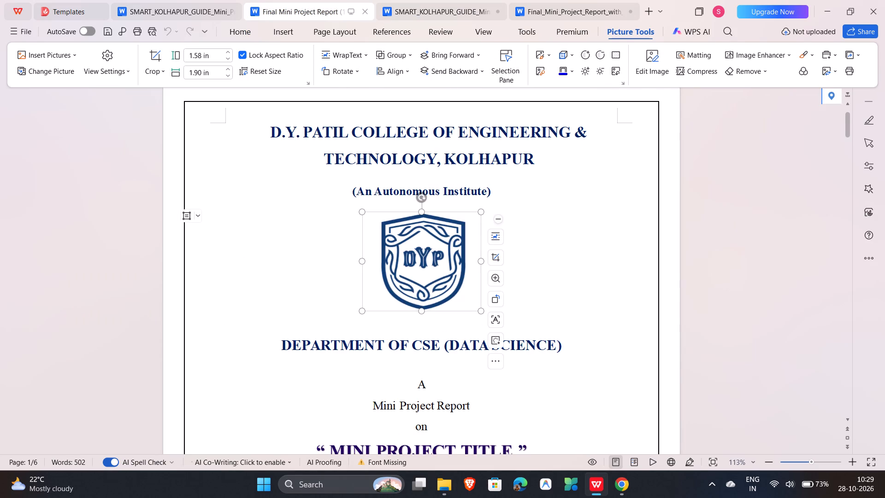
left_click_drag(373, 234, 378, 239)
left_click(378, 239)
left_click_drag(378, 239, 588, 250)
left_click(588, 250)
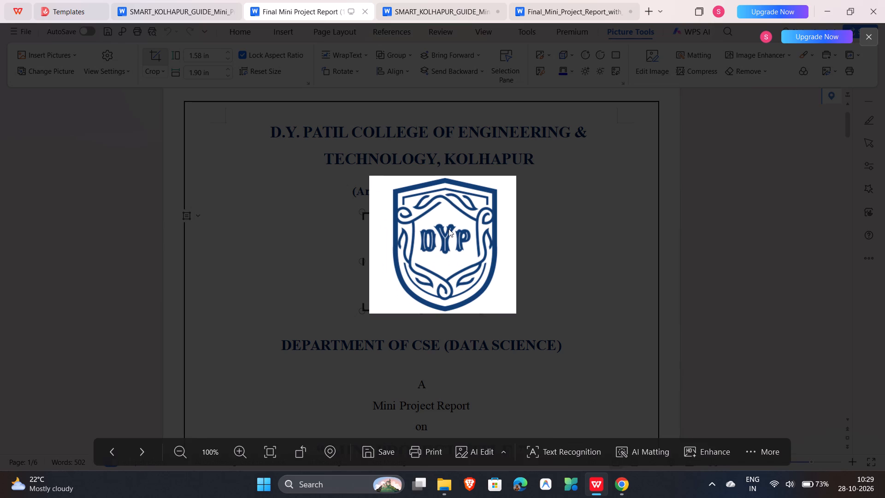
left_click_drag(380, 180, 398, 186)
left_click_drag(398, 186, 450, 214)
left_click(765, 454)
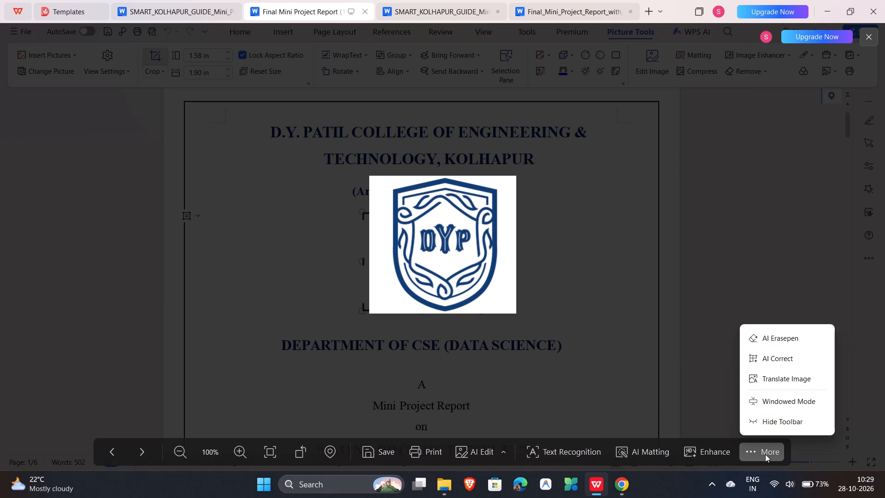
left_click(720, 325)
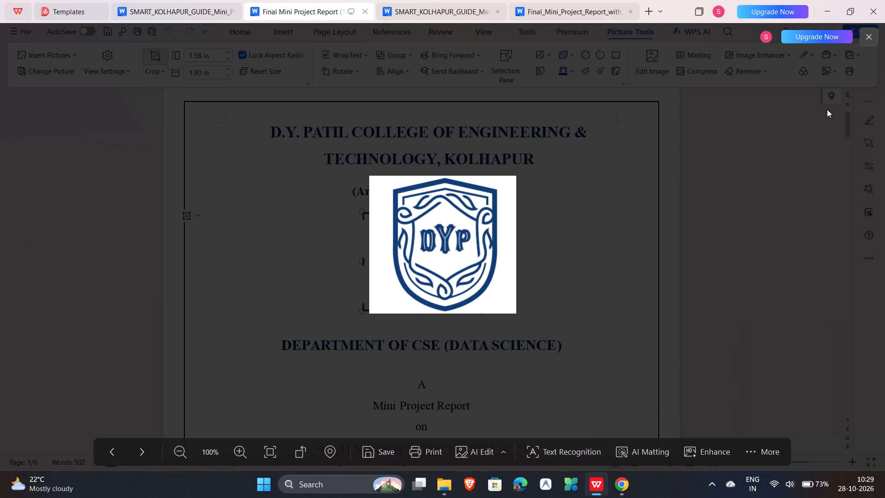
left_click(868, 33)
left_click(350, 213)
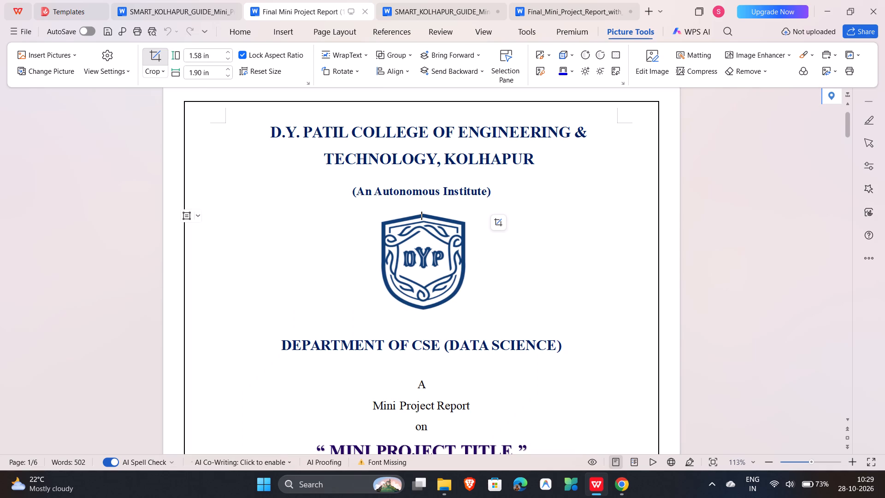
left_click(355, 219)
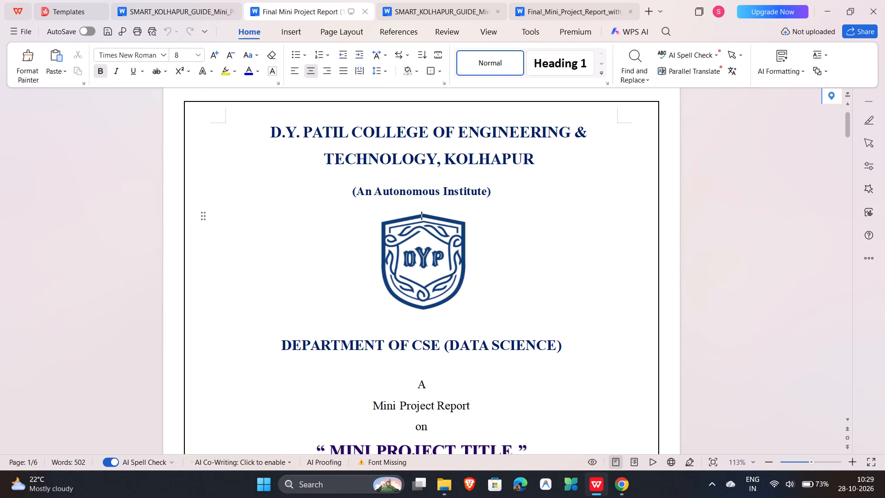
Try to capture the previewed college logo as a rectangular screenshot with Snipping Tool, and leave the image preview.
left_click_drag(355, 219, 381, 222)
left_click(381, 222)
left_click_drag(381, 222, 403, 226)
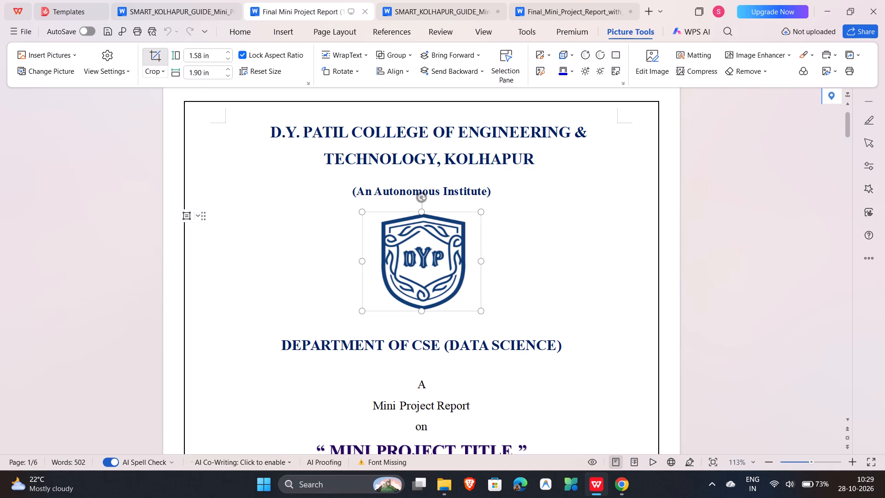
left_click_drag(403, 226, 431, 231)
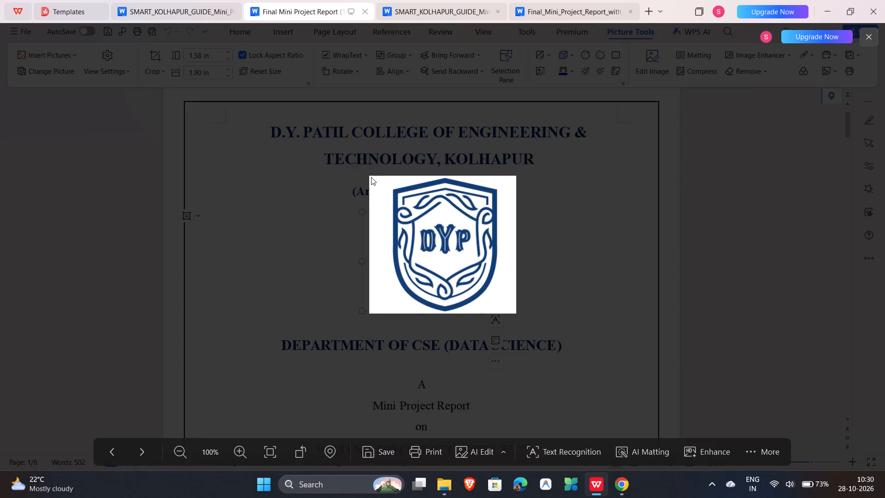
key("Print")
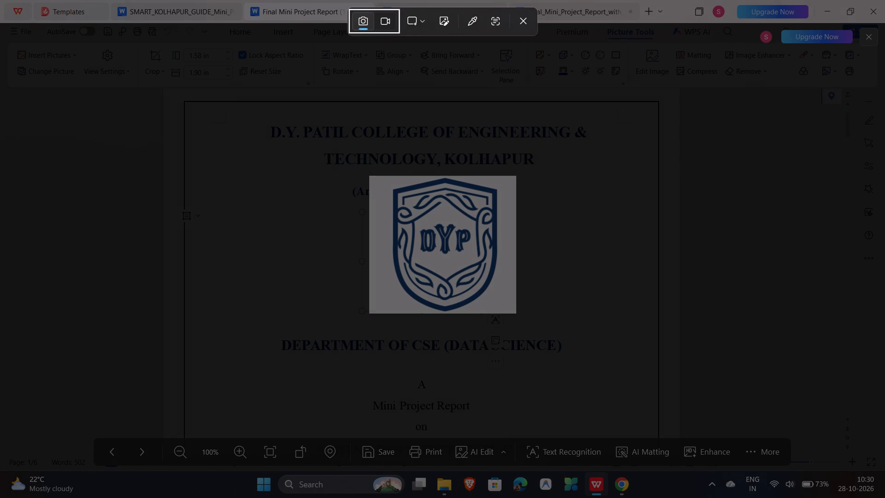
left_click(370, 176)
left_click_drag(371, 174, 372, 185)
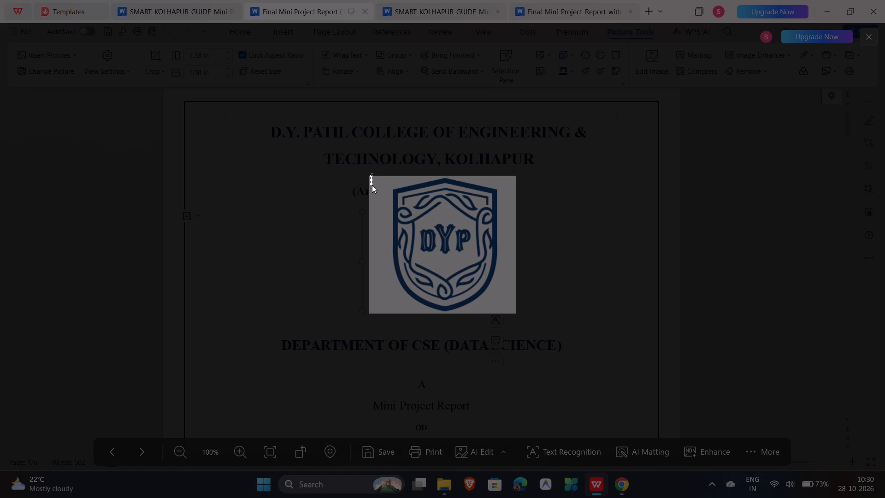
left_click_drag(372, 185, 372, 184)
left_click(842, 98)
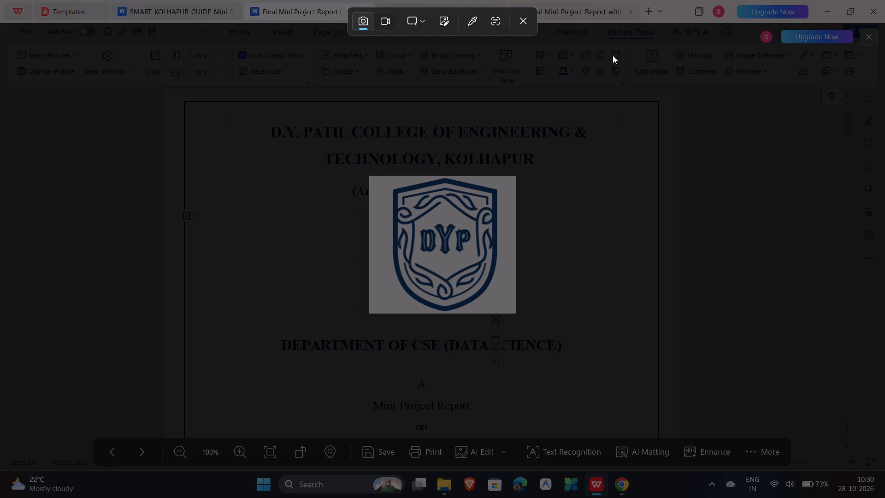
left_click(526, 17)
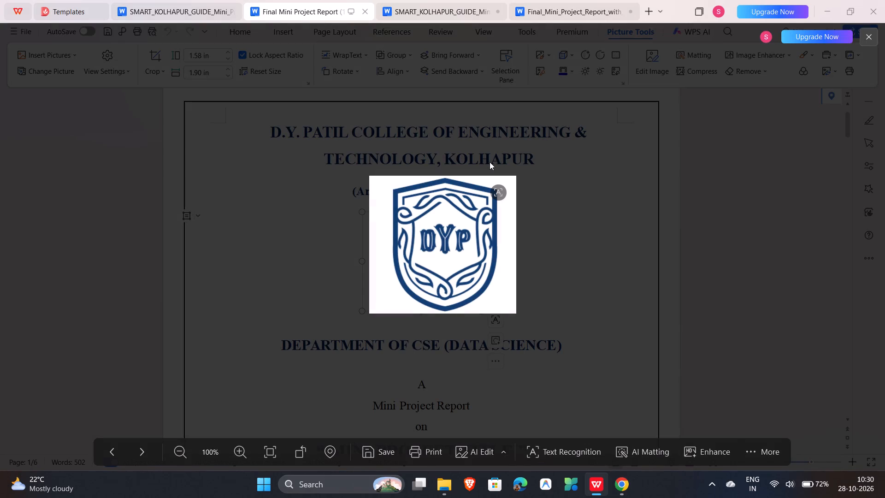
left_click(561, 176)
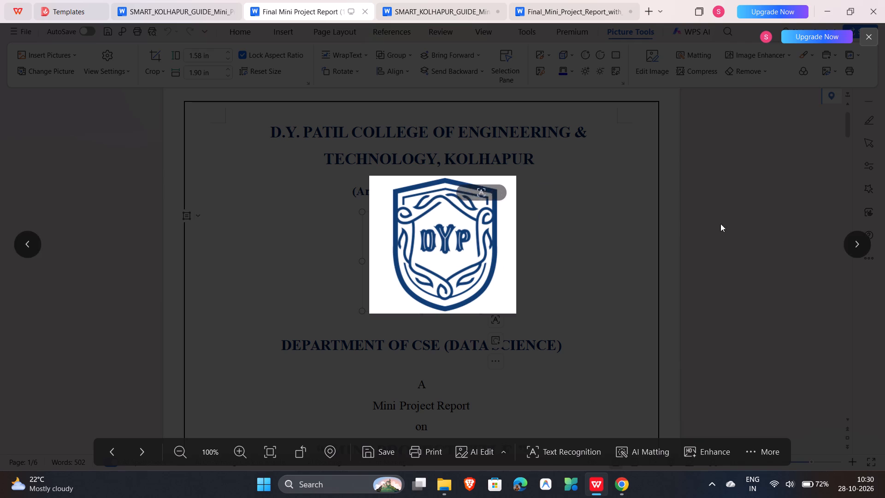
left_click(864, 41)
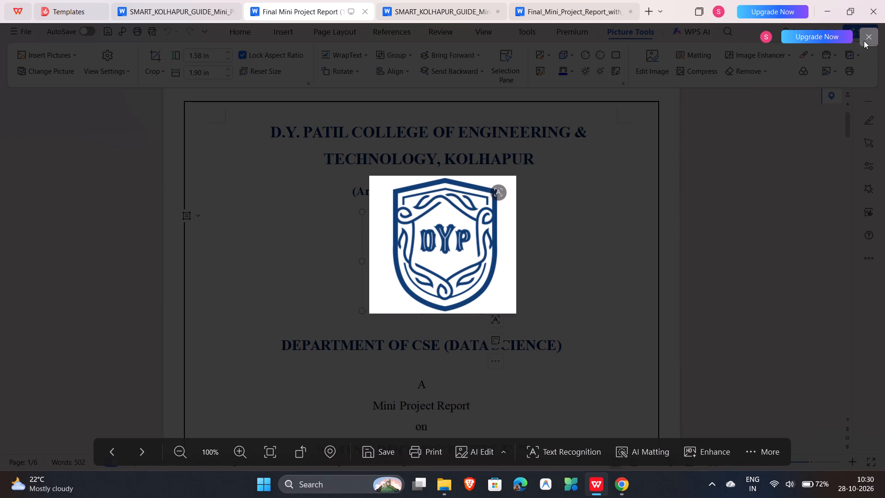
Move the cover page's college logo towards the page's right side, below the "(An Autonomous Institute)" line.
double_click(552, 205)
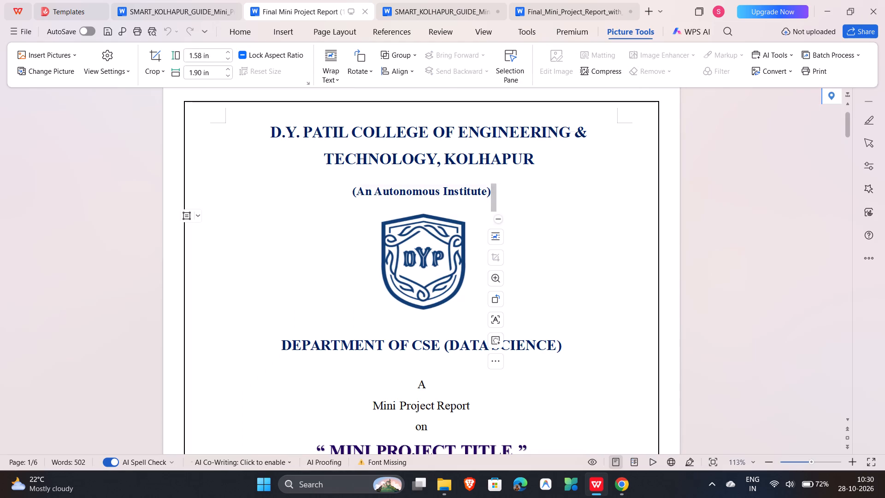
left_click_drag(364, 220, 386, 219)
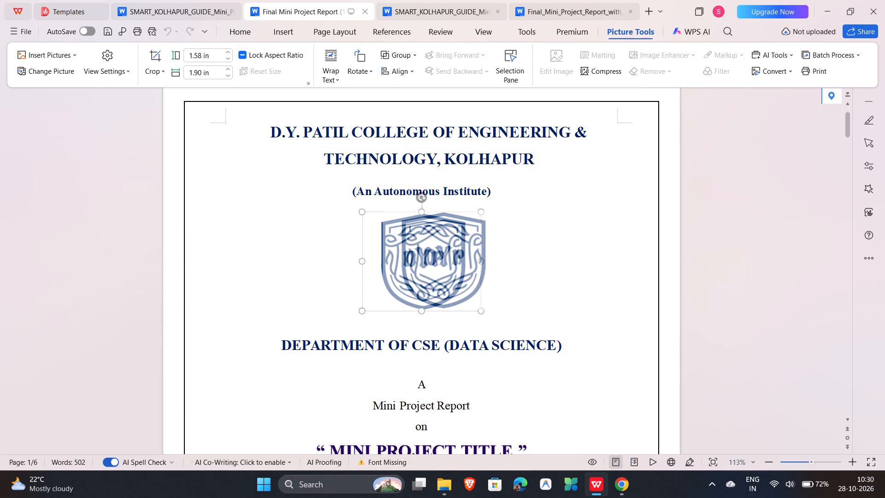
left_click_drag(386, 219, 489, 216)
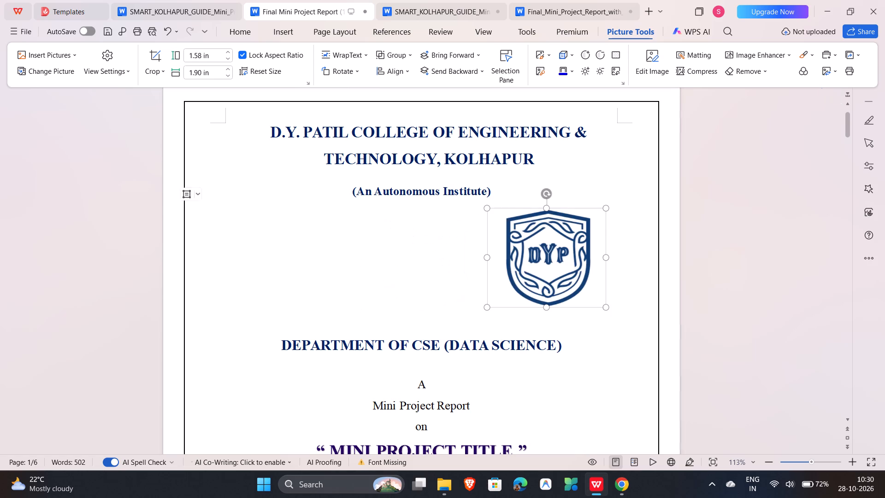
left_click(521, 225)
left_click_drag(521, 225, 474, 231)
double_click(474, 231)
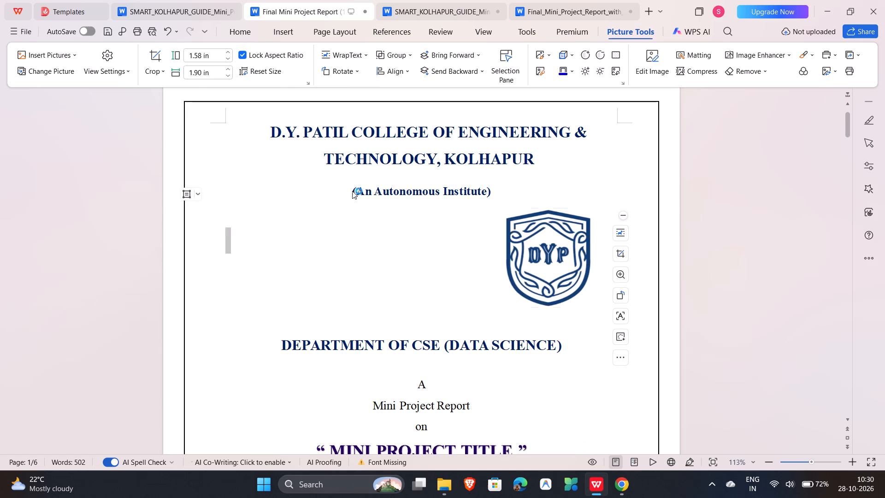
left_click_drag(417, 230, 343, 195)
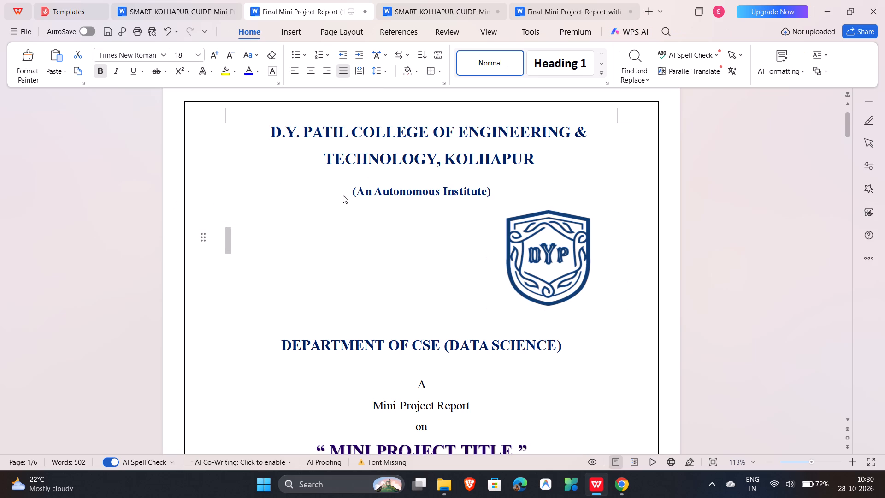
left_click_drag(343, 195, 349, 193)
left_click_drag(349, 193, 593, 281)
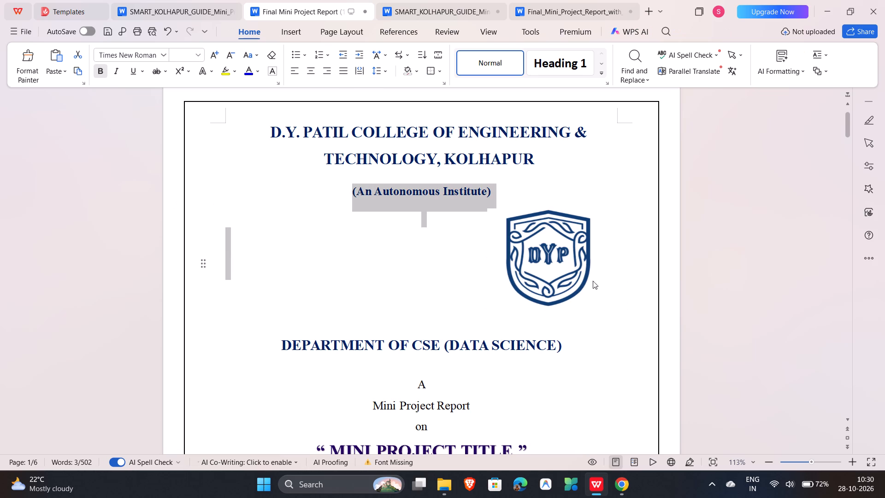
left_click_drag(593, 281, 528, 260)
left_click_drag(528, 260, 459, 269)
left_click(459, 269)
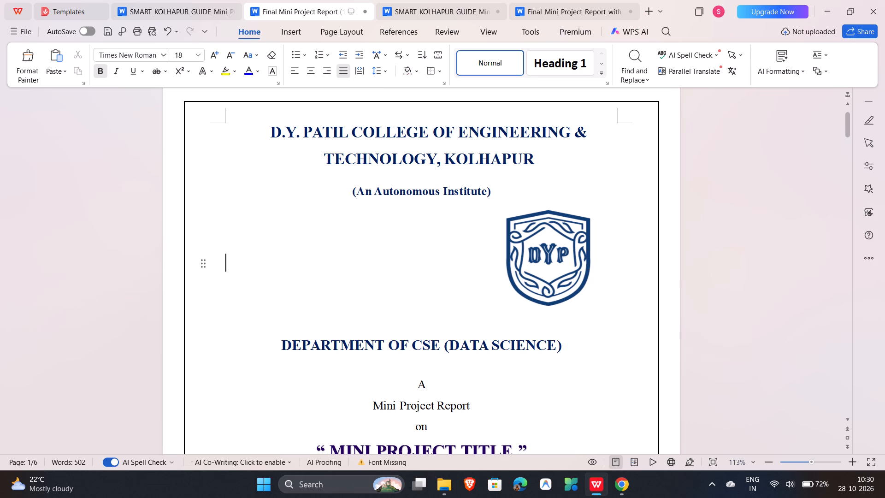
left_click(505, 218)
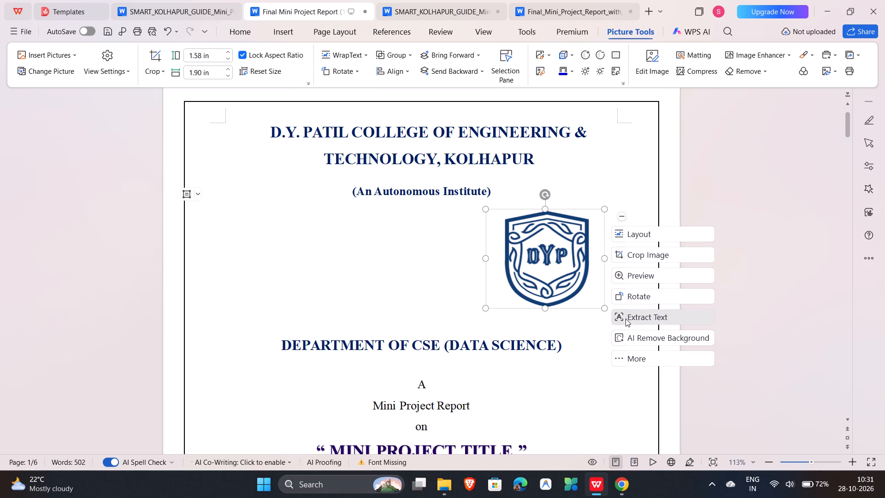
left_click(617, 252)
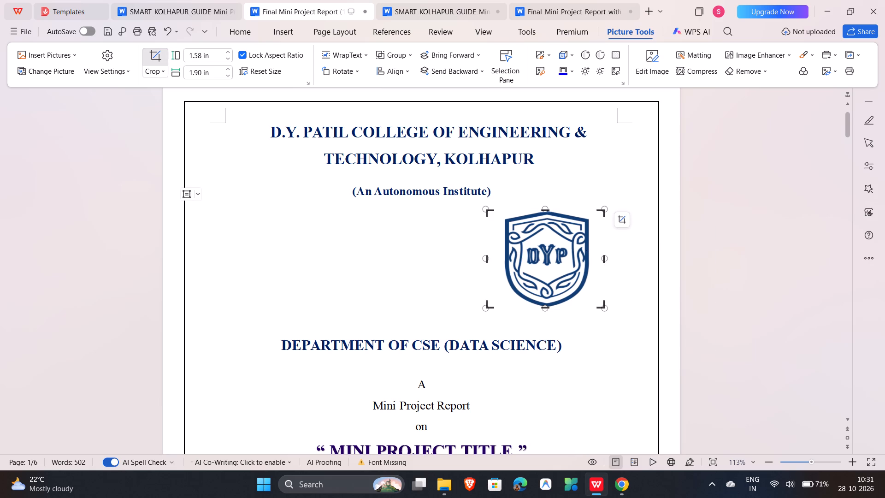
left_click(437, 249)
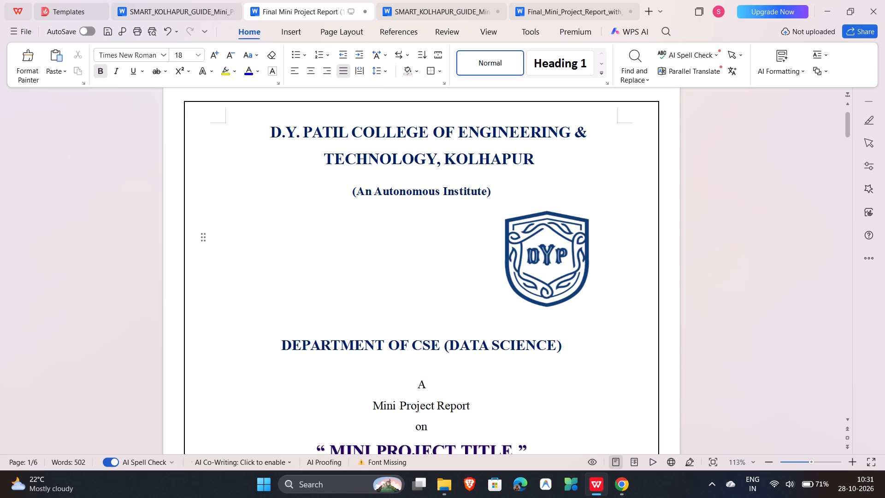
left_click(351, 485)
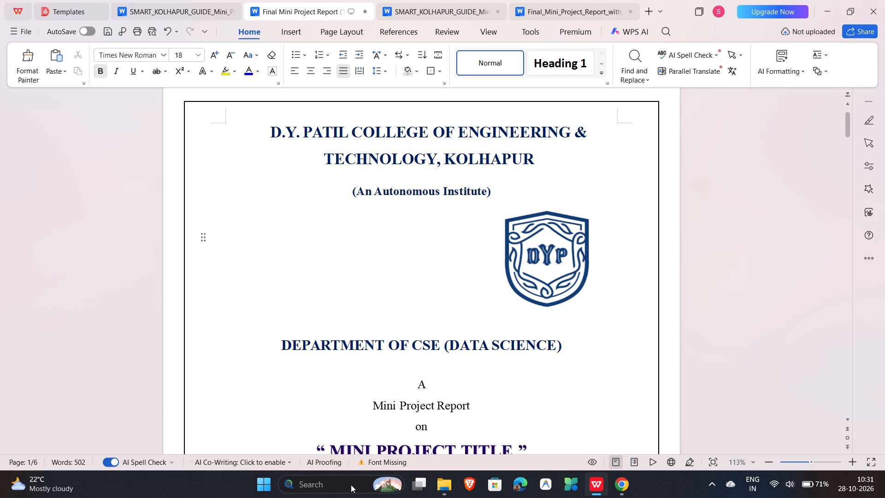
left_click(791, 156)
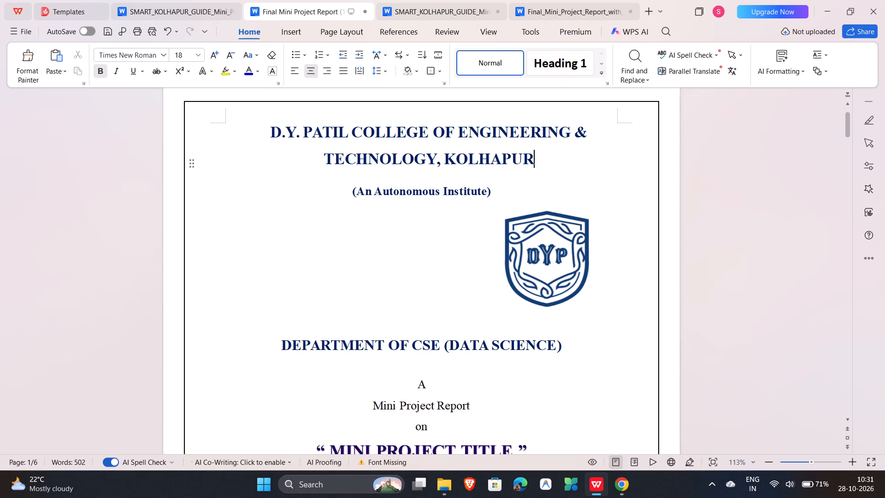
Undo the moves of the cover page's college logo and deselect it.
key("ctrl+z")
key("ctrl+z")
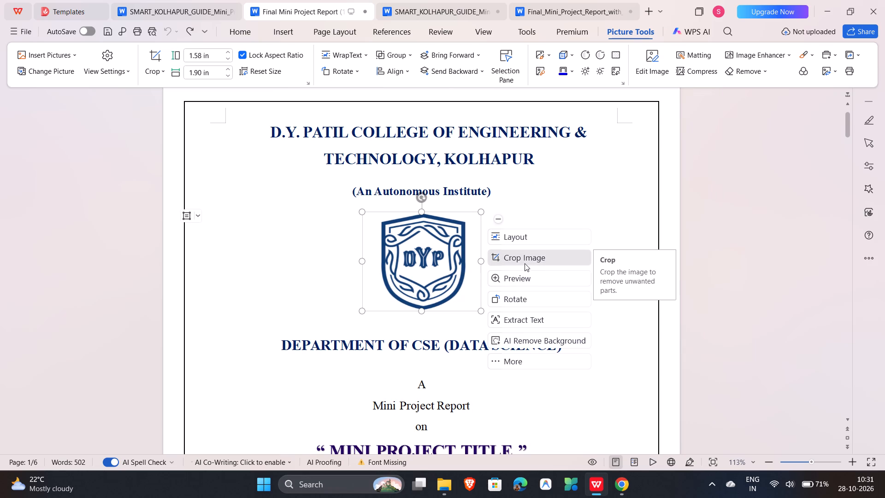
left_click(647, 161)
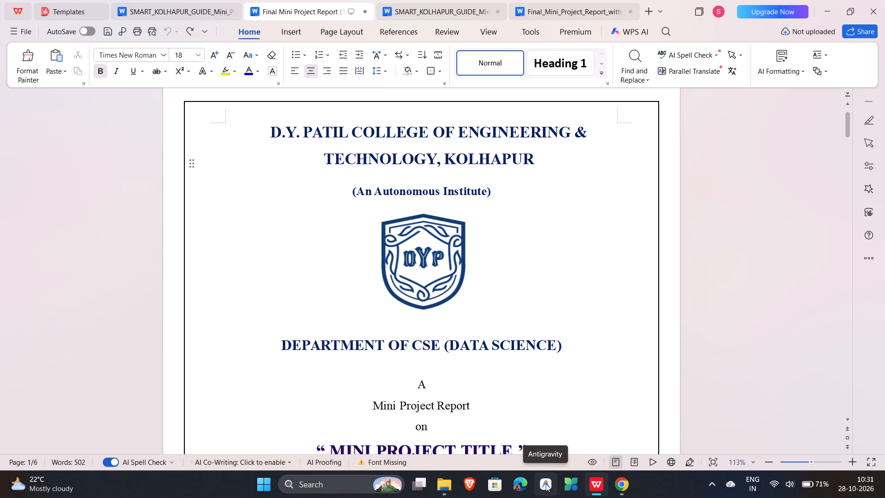
Switch to Google Chrome and search Google for "dyp collge dypcet logo".
left_click(330, 481)
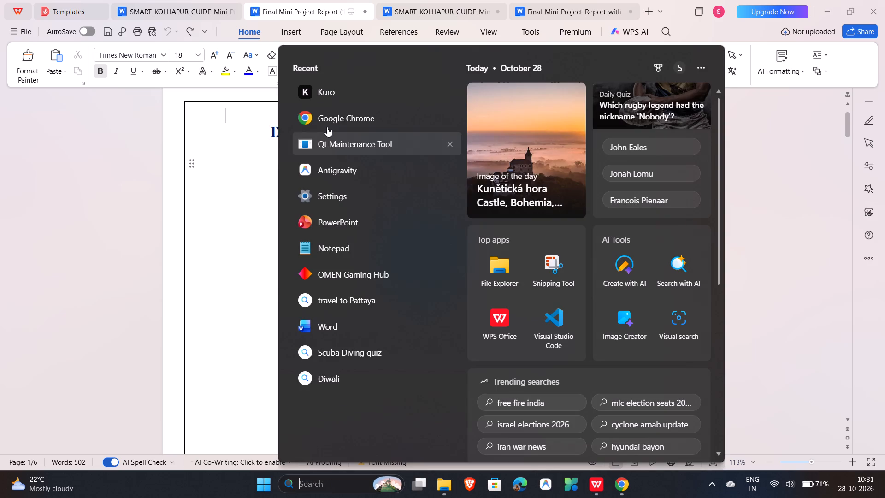
left_click(327, 125)
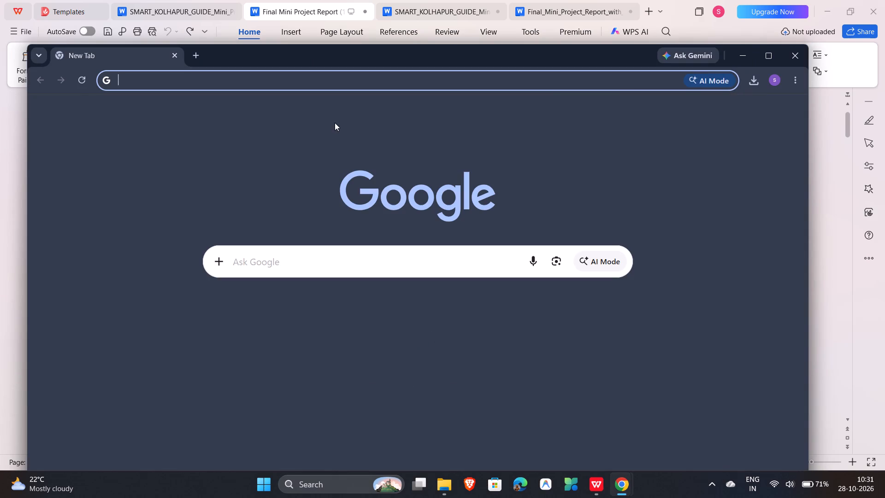
left_click(294, 255)
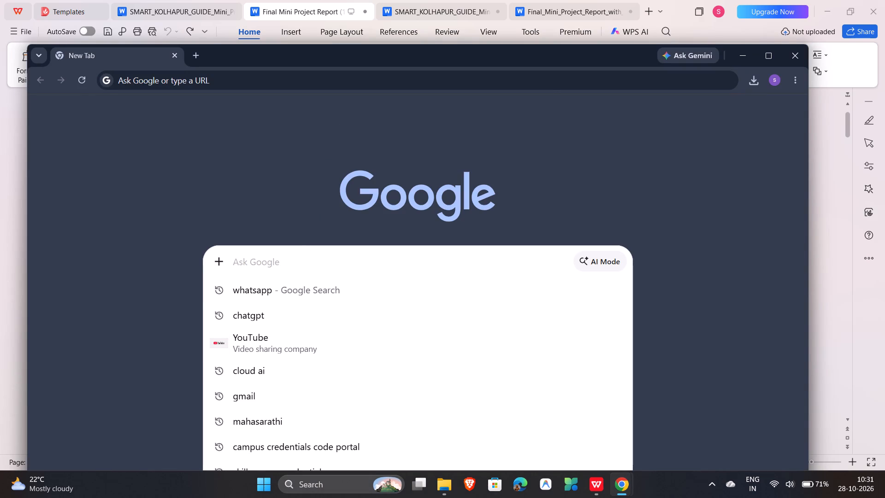
key("d")
key("y")
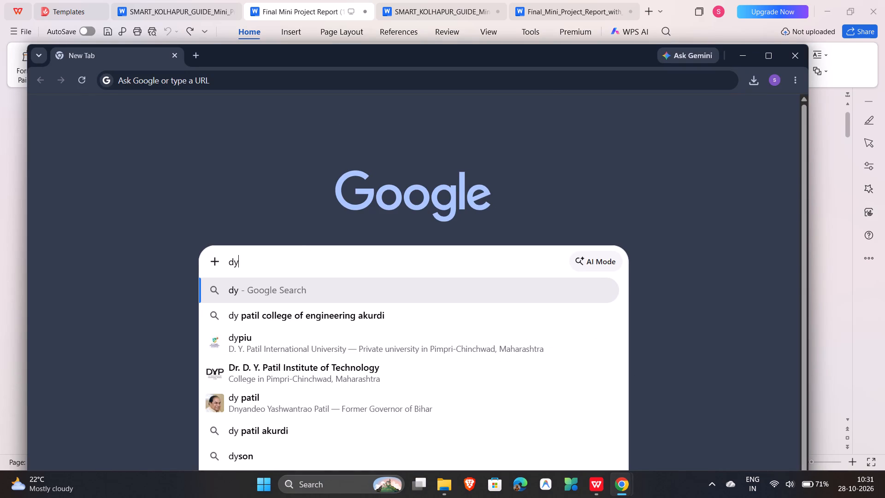
type("p")
key("space")
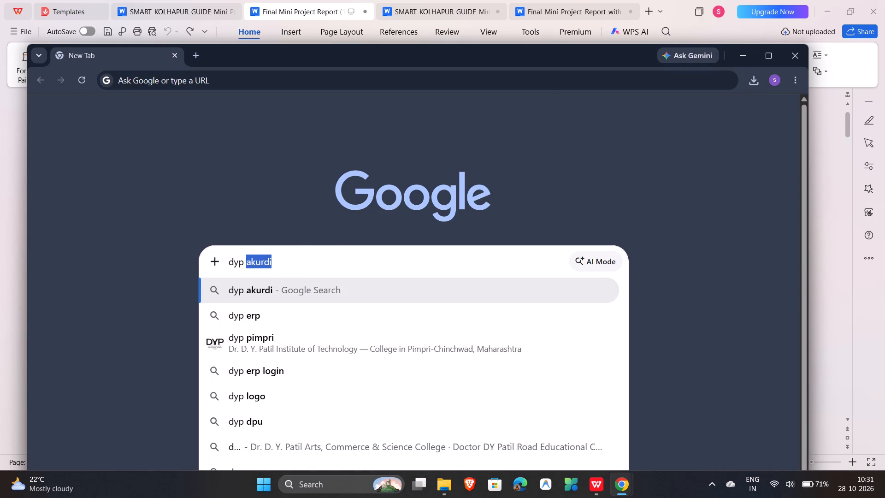
type("coll")
type("ge")
key("space")
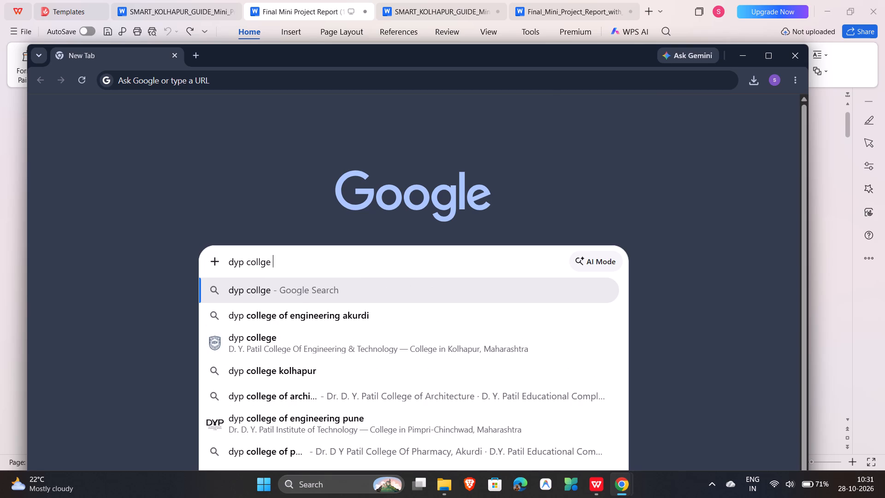
type("dypcet")
key("space")
type("logo")
key("Return")
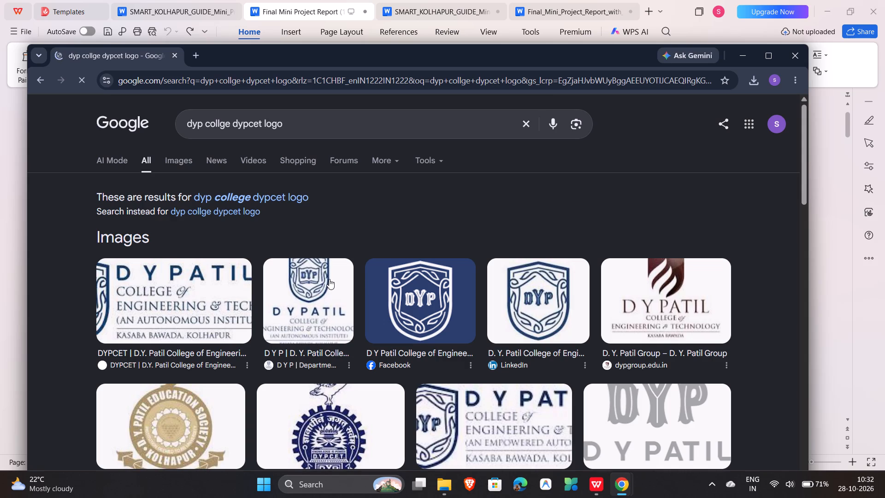
Preview the LinkedIn shield logo result, visit its source page, dismiss the sign-in prompts, and close that browser window.
left_click(538, 300)
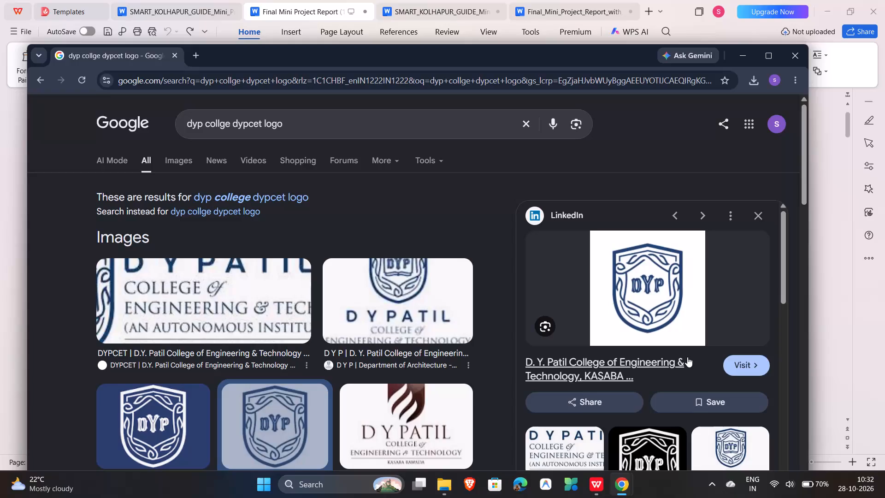
scroll(687, 357, "down", 1)
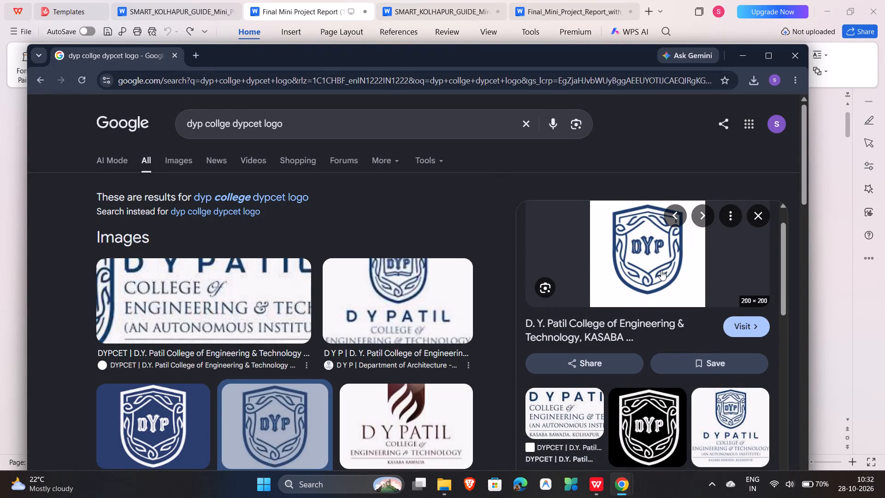
left_click(661, 270)
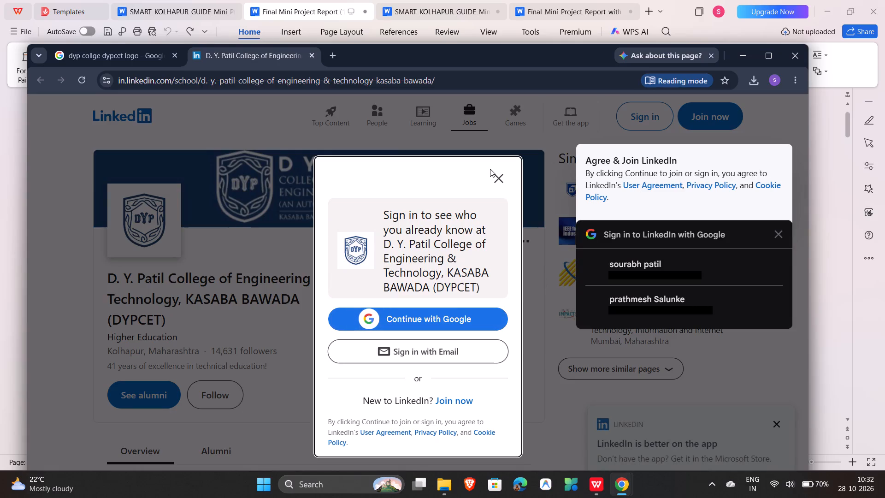
left_click(502, 179)
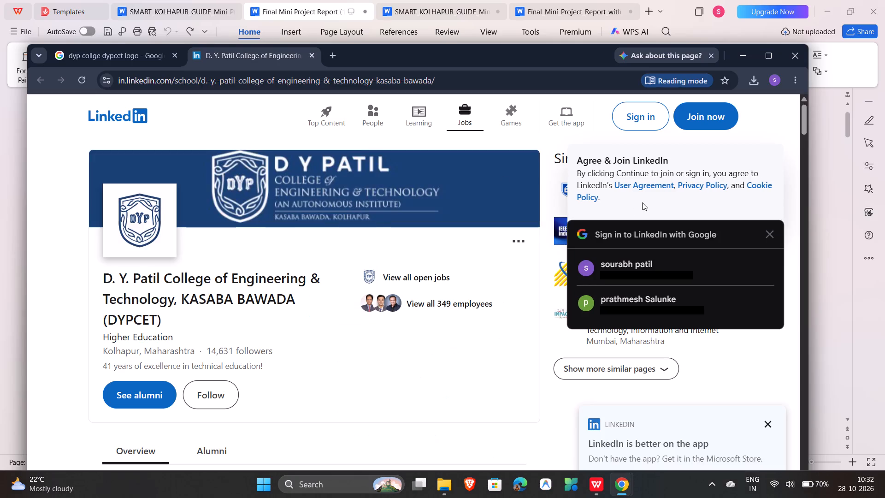
scroll(545, 227, "down", 6)
scroll(545, 227, "up", 14)
left_click(772, 235)
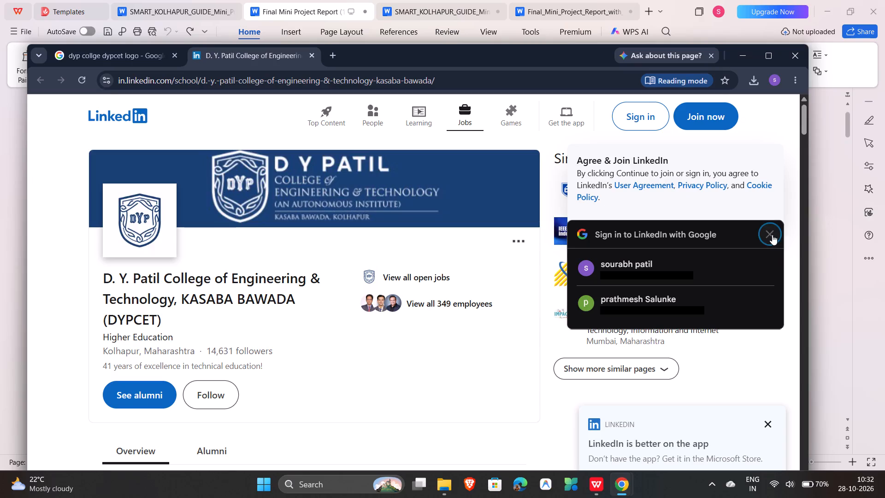
left_click(789, 58)
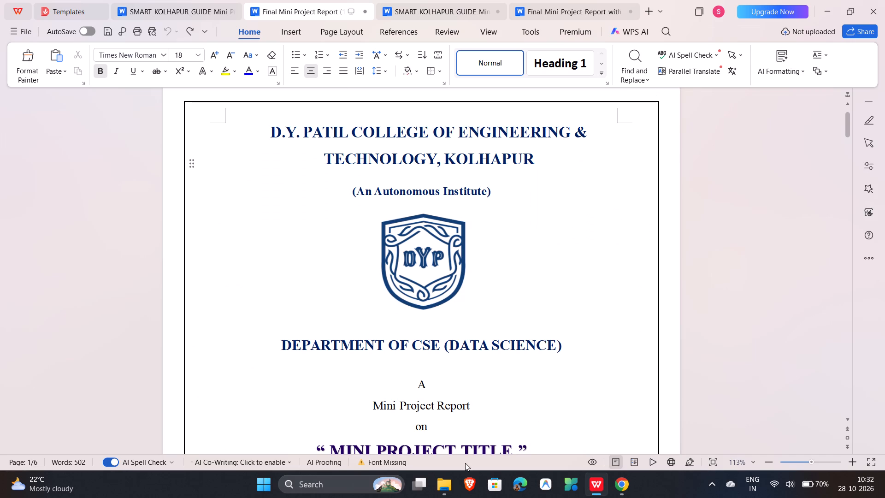
Switch to the other Chrome window with a new tab and search Google for "dypcet logo kolhapur".
left_click(629, 487)
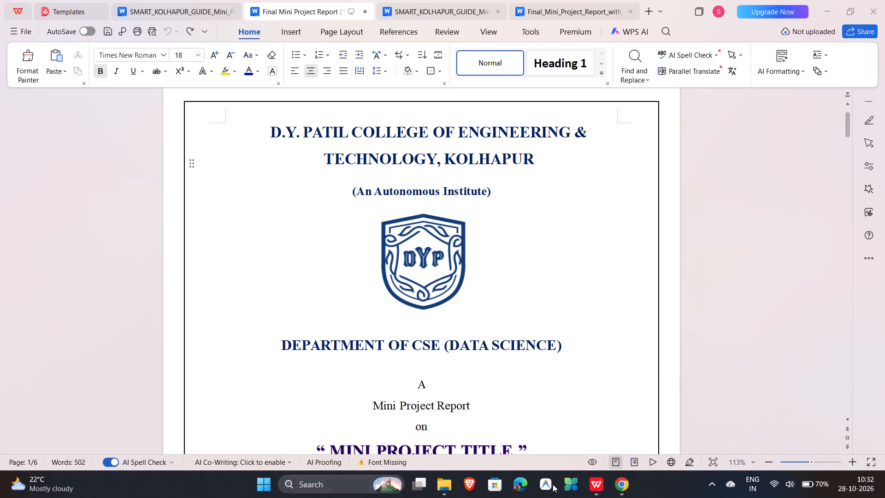
left_click(625, 488)
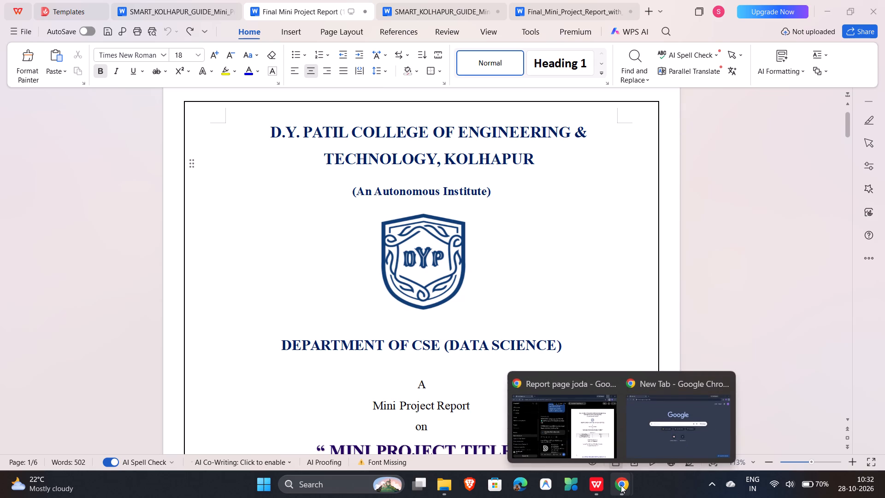
left_click(659, 422)
left_click(434, 258)
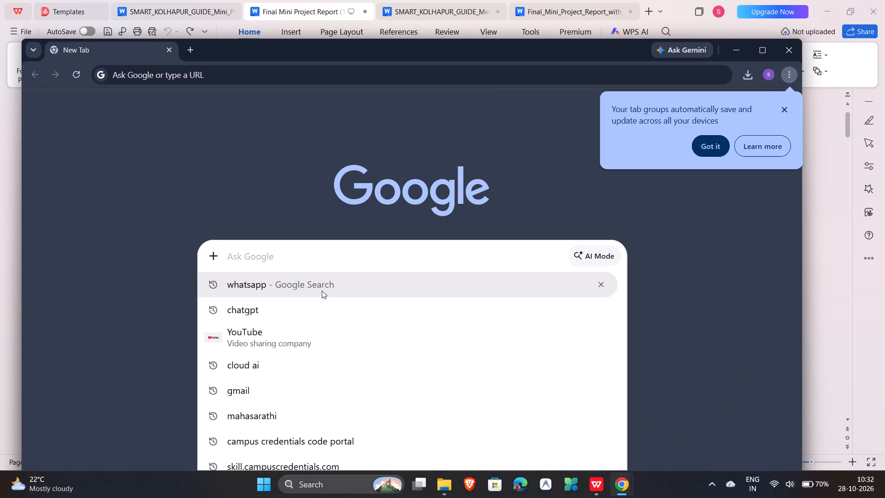
key("d")
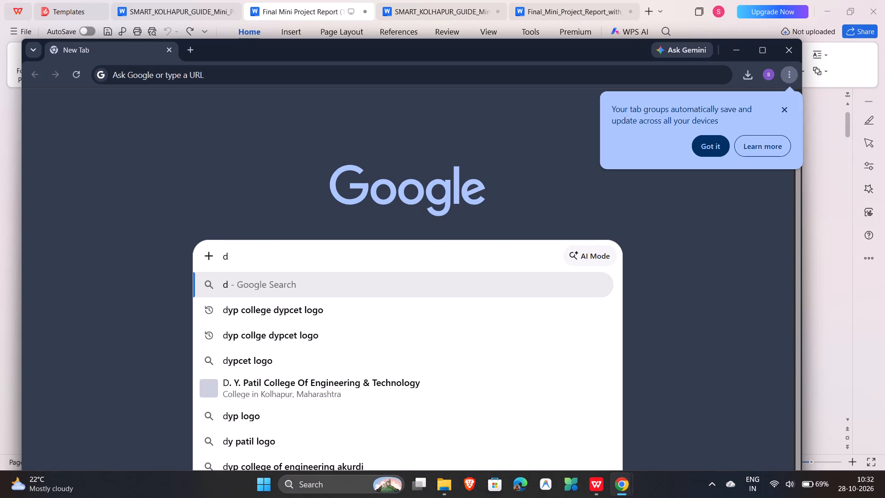
type("ypcet lo")
type("go kolhapur")
key("Return")
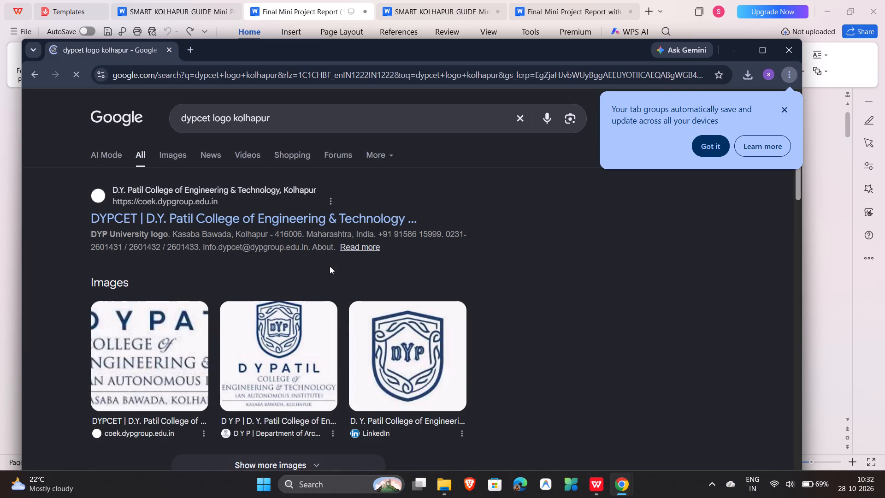
Save the LinkedIn DYP shield logo result to a new Google collection titled "College and university crests".
left_click(385, 330)
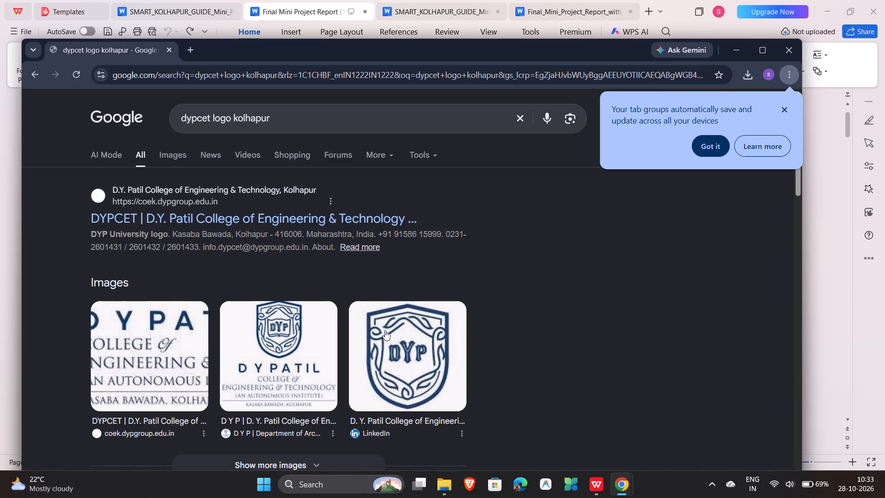
double_click(388, 332)
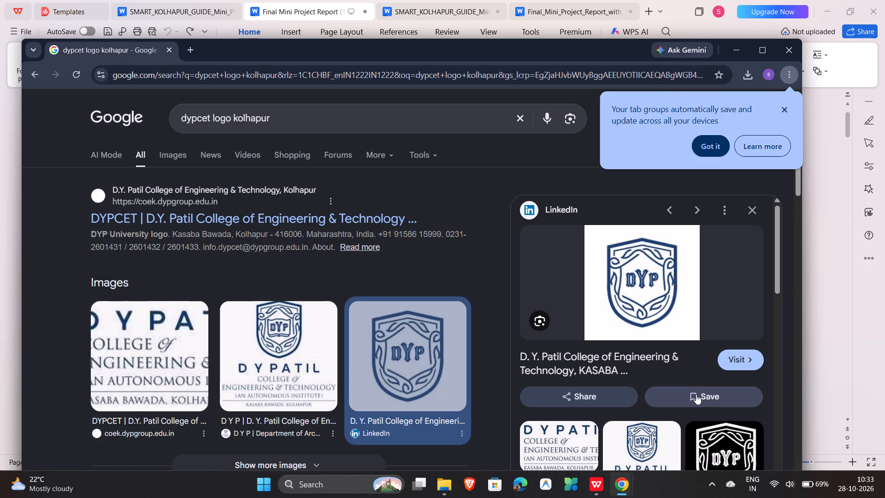
double_click(696, 394)
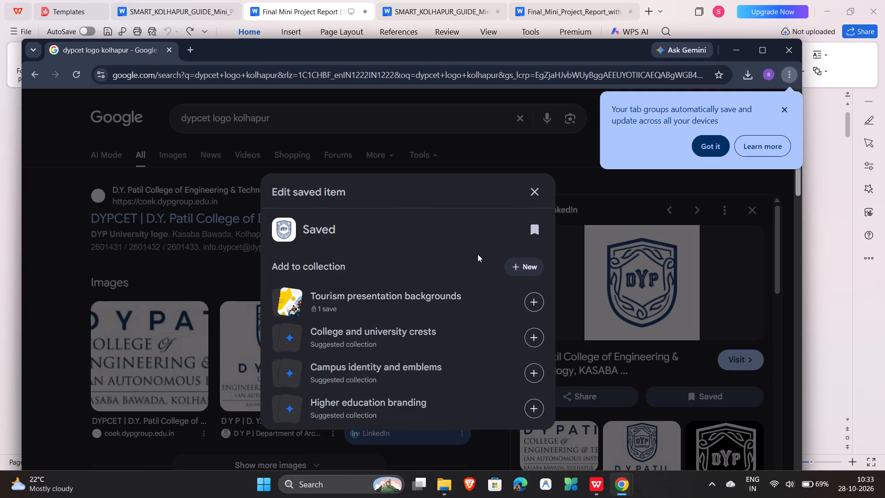
left_click(516, 264)
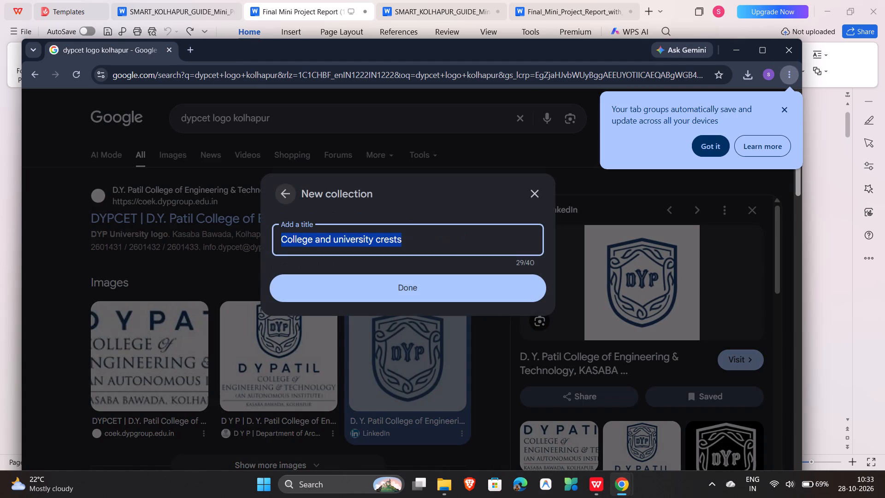
left_click(434, 294)
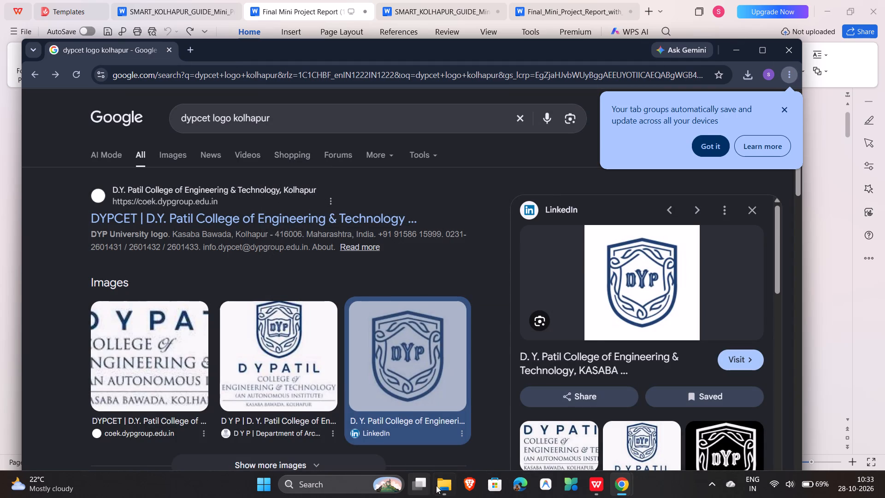
Switch to File Explorer and look through the Downloads folder for the college logo image.
left_click(438, 486)
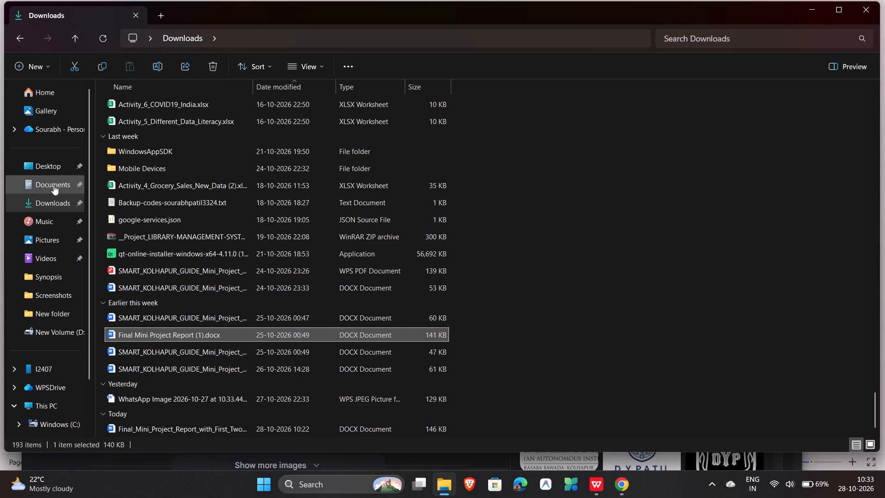
scroll(216, 237, "down", 5)
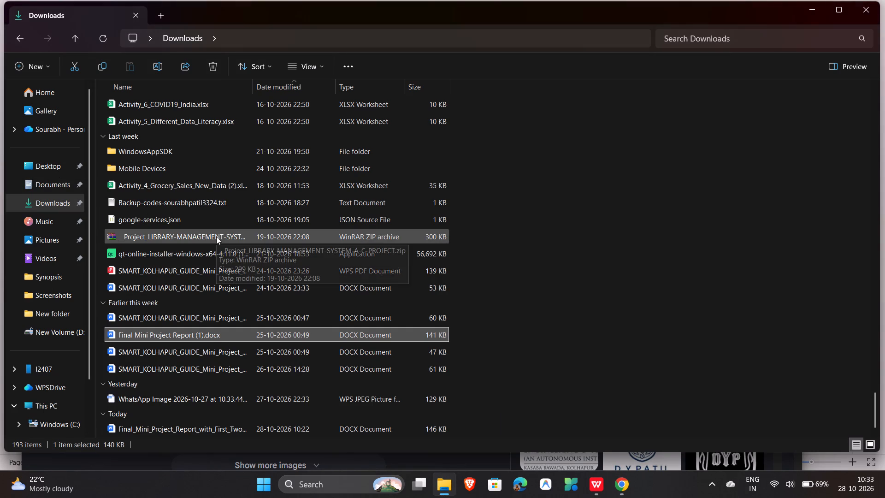
scroll(216, 237, "down", 7)
scroll(216, 237, "up", 2)
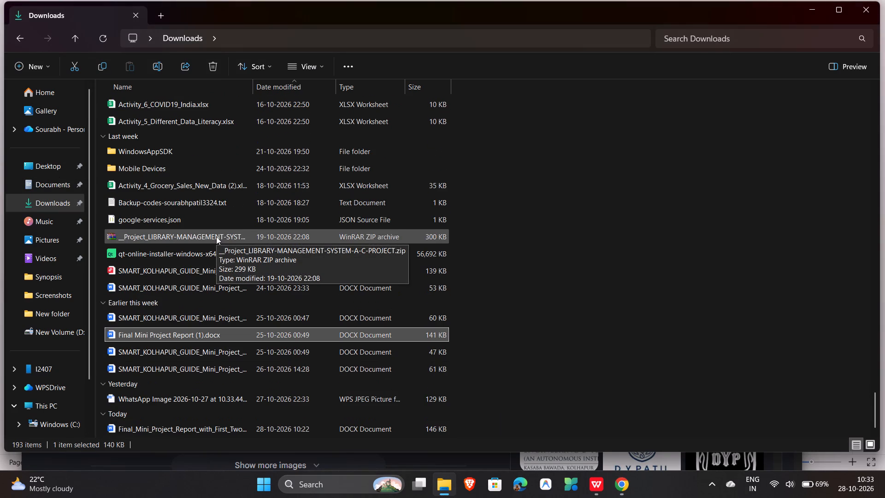
scroll(216, 237, "up", 4)
scroll(216, 237, "right", 2)
scroll(216, 237, "down", 1)
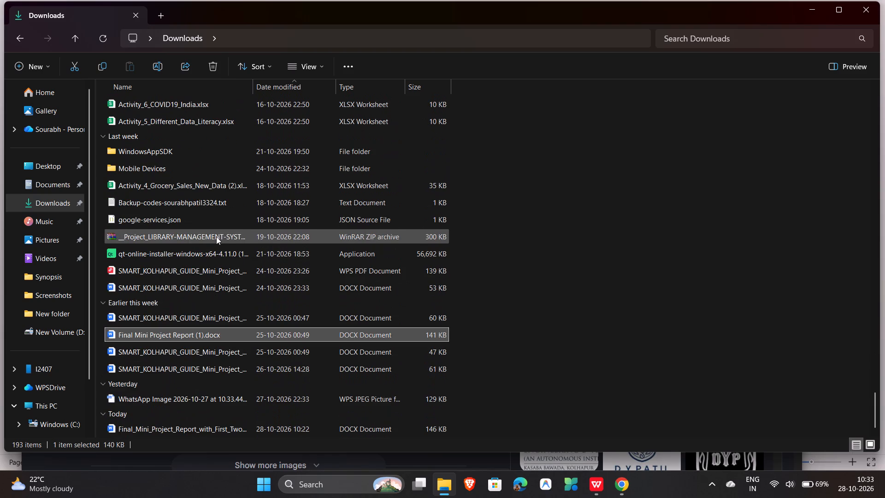
scroll(216, 237, "down", 3)
scroll(201, 327, "down", 2)
scroll(201, 327, "up", 3)
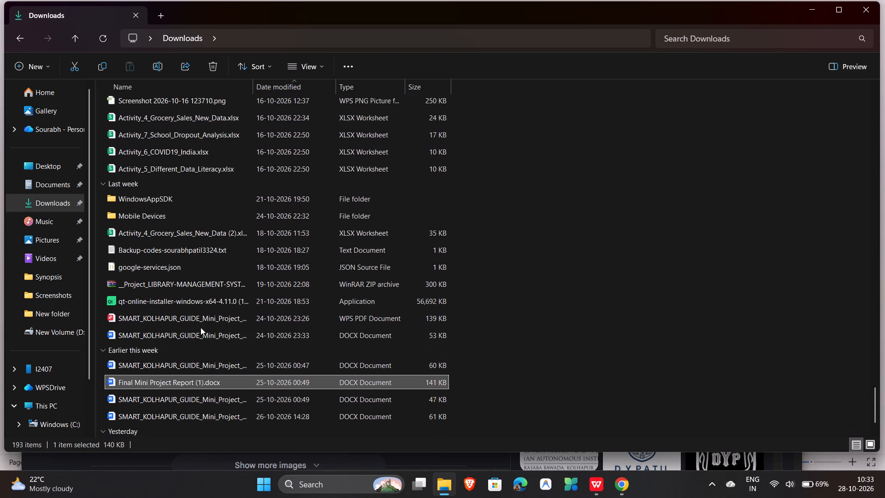
scroll(201, 327, "up", 5)
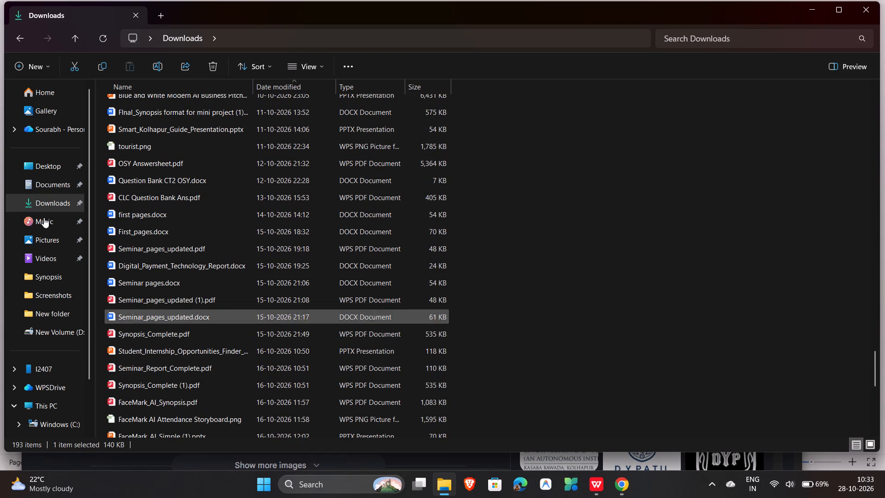
Look through the Documents, Home and Gallery locations for the college logo image, minimizing the logo search window.
left_click(47, 178)
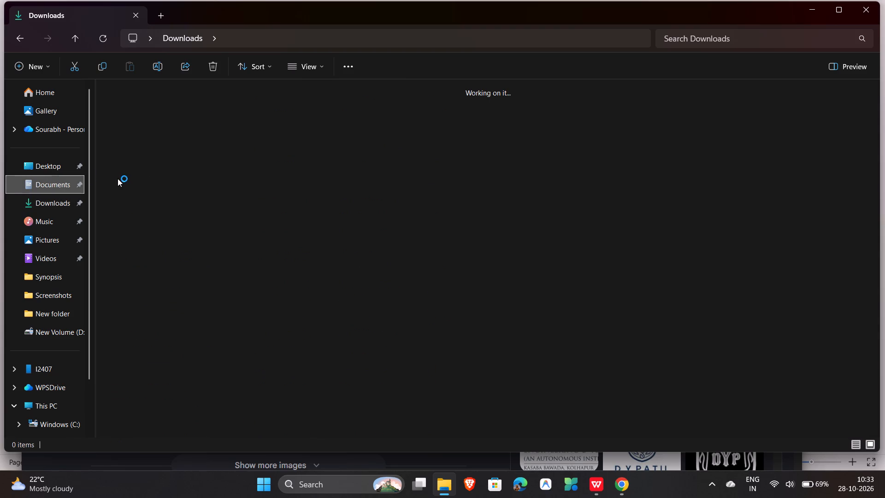
left_click(48, 98)
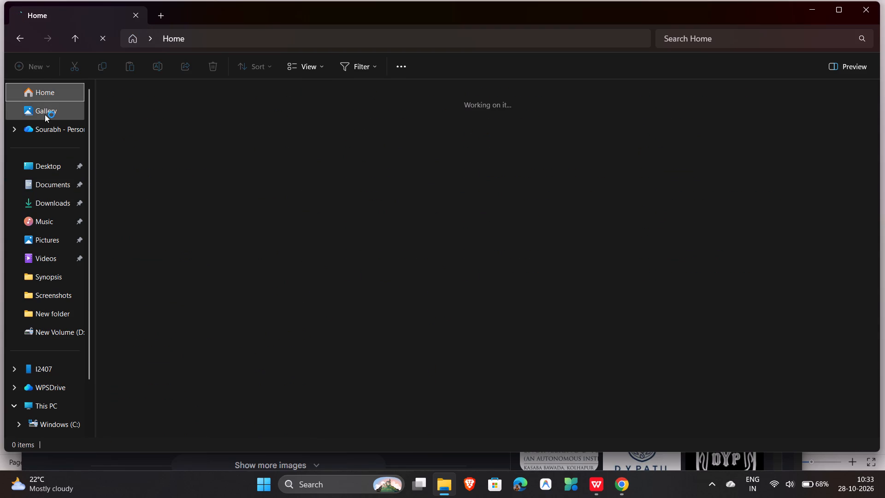
left_click(45, 114)
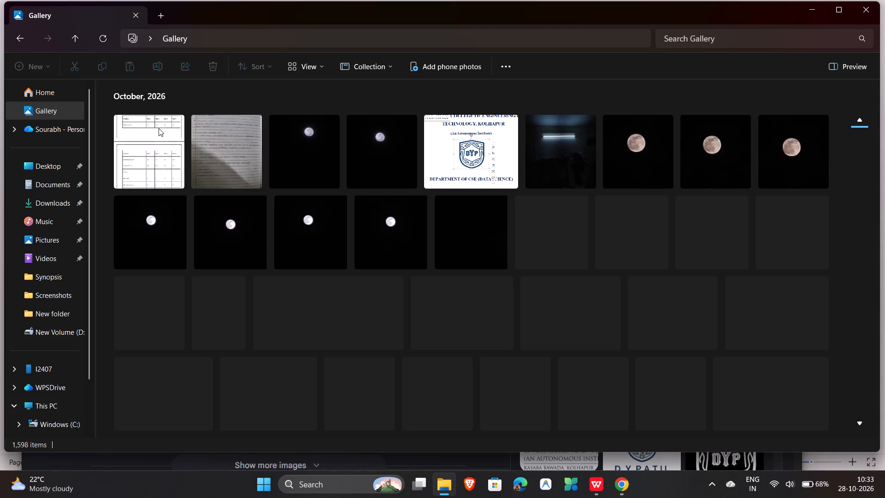
scroll(256, 197, "down", 3)
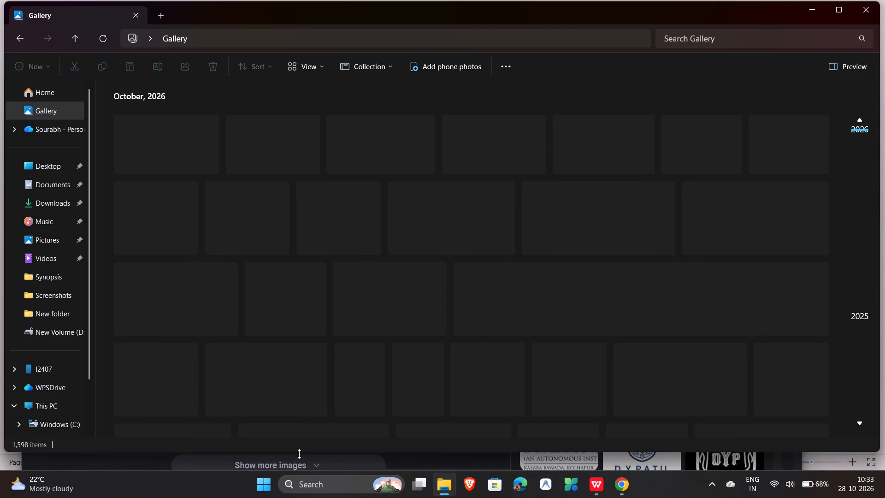
left_click(297, 467)
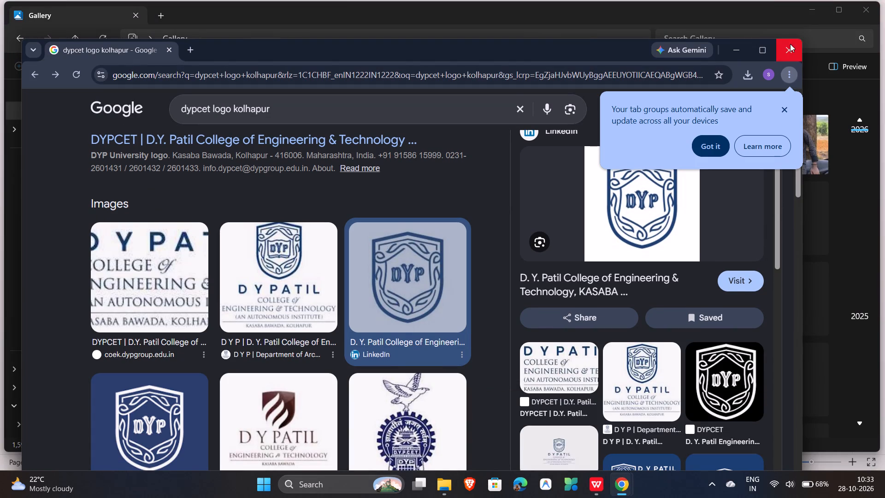
left_click(737, 53)
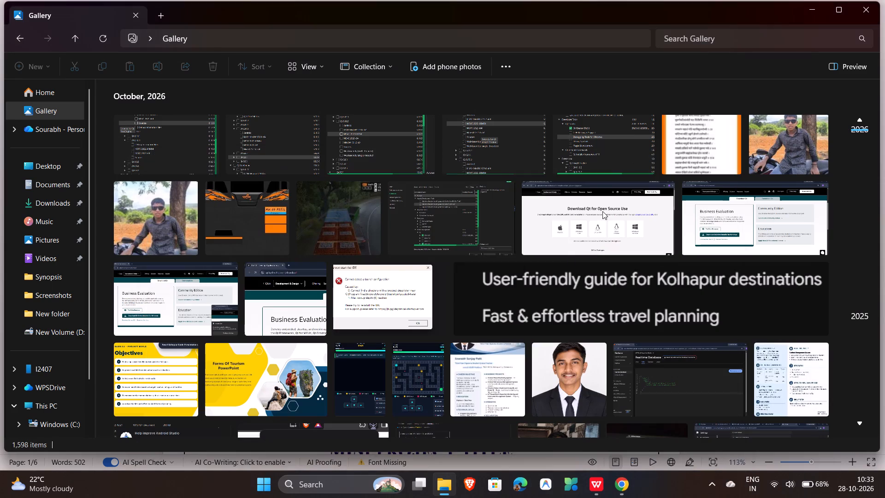
scroll(412, 272, "up", 2)
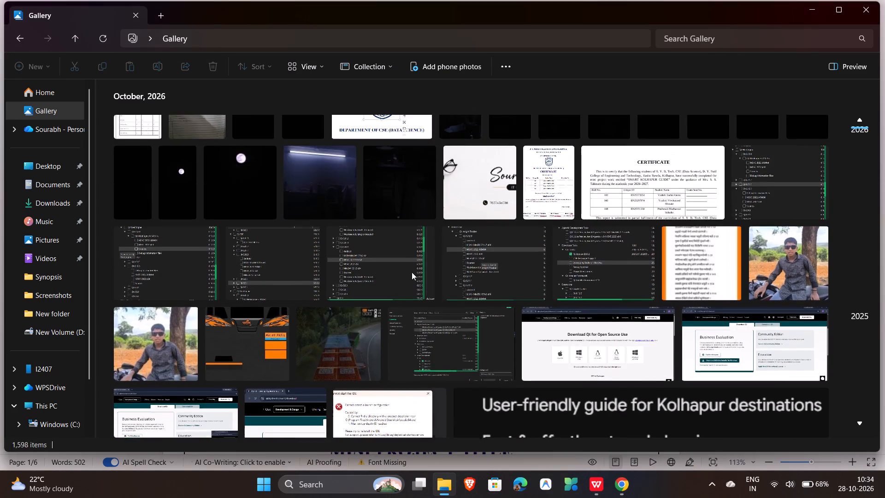
scroll(412, 272, "up", 6)
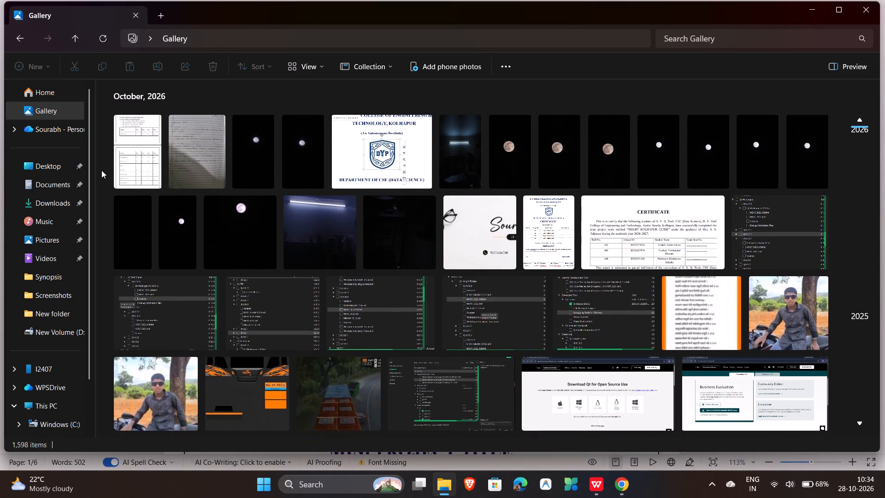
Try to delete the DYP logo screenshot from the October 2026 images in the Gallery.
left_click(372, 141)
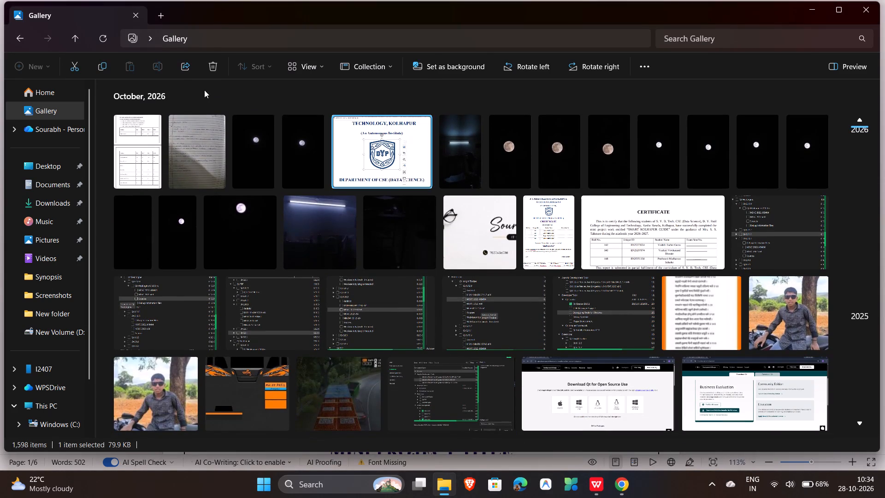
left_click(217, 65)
Delete the two moon photos just before the DYP logo screenshot in the Gallery and dismiss the deletion dialogs.
left_click(295, 149)
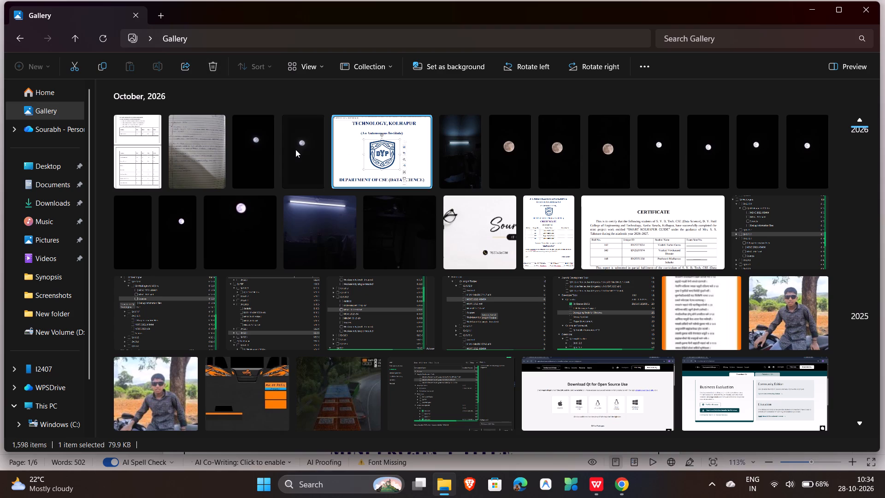
left_click(212, 69)
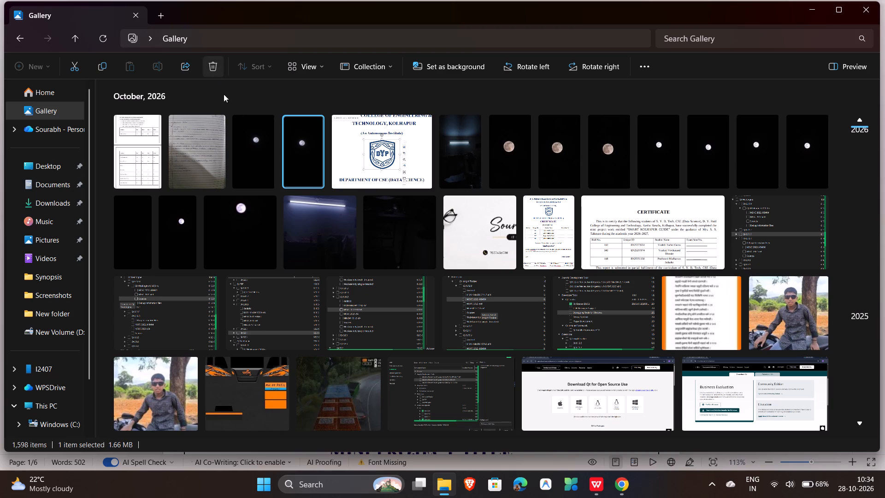
left_click(247, 149)
left_click(211, 63)
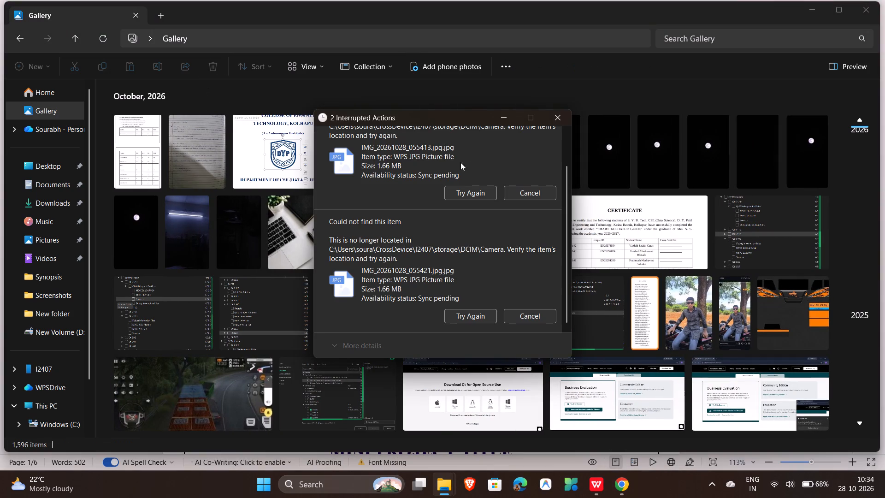
left_click(559, 120)
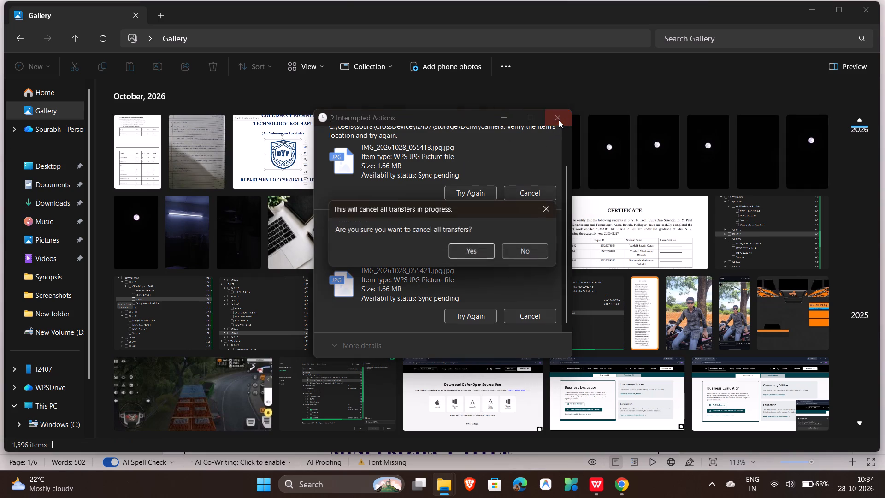
left_click(522, 249)
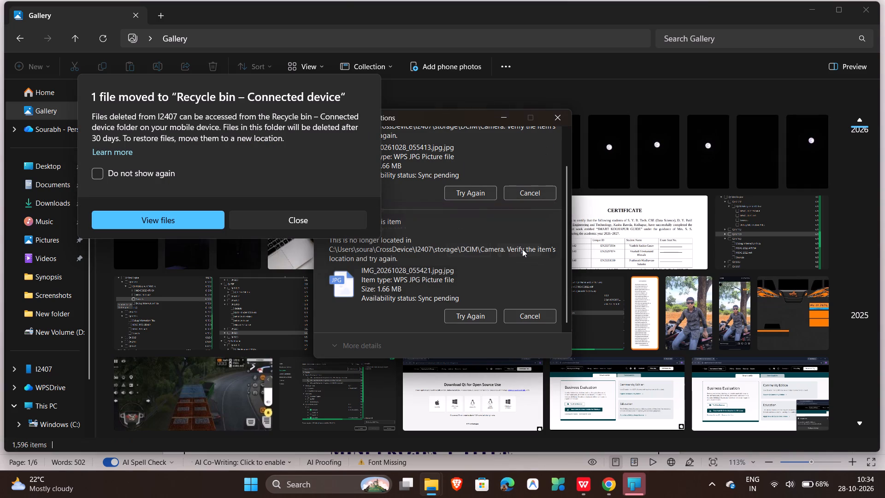
left_click(543, 196)
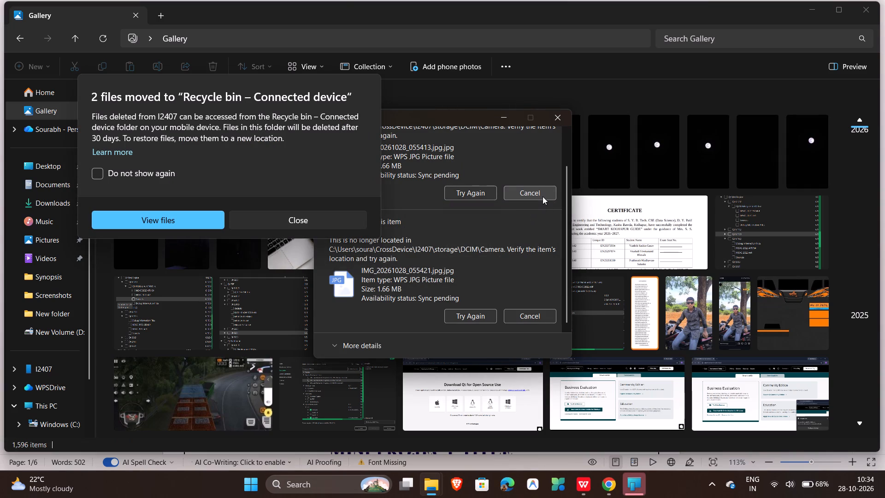
left_click(534, 232)
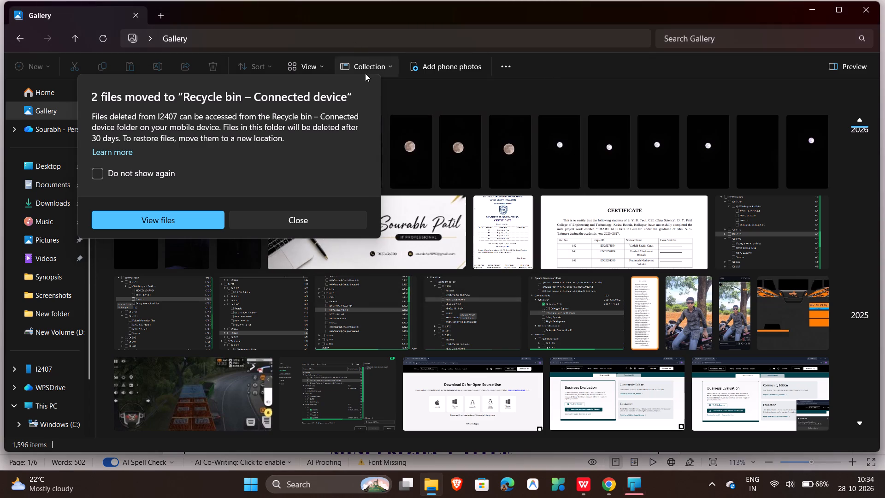
left_click(309, 219)
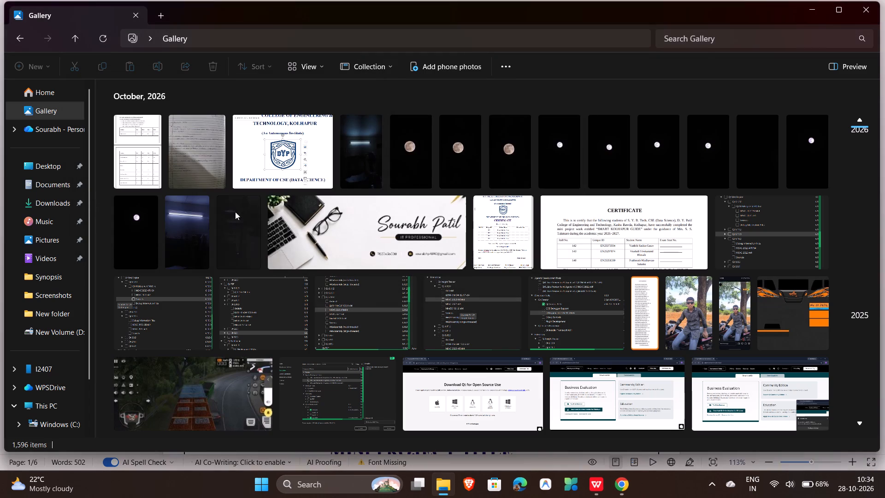
Check the Desktop and Pictures folders for the college logo image.
left_click(58, 171)
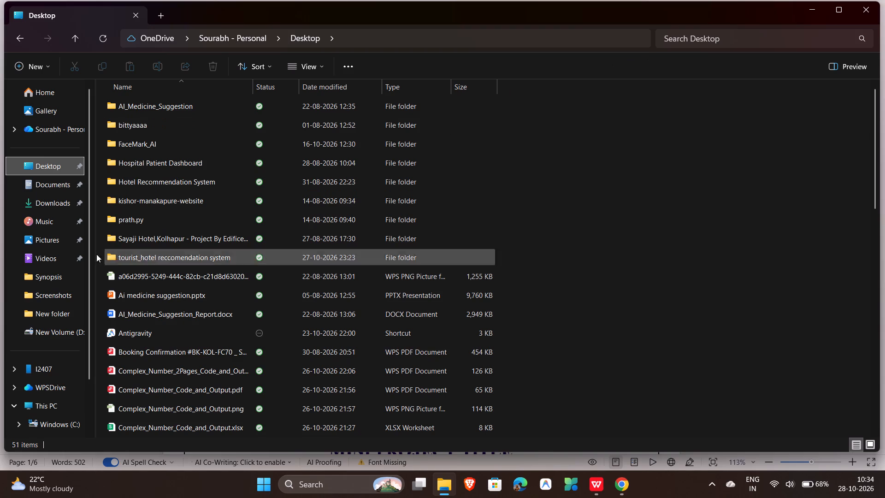
scroll(58, 266, "down", 1)
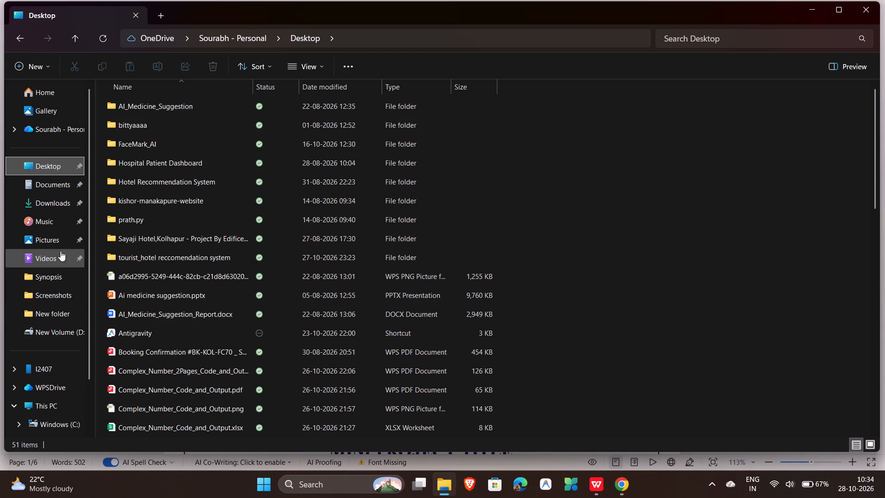
left_click(70, 236)
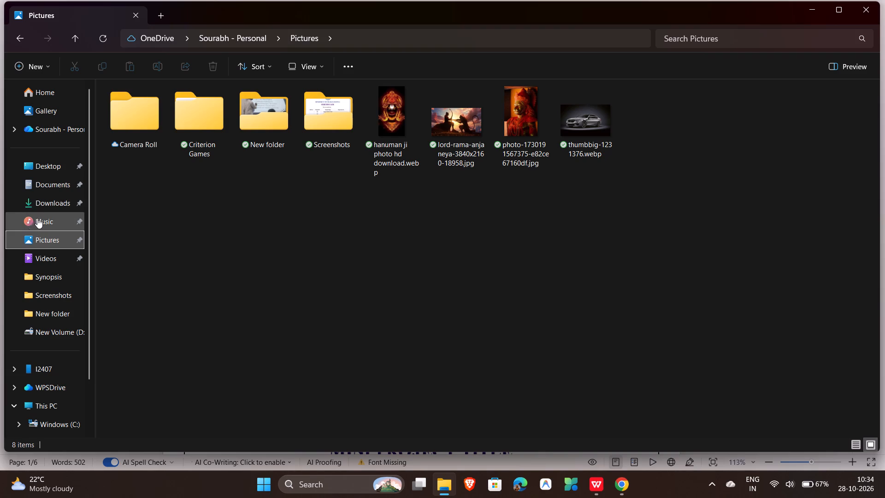
Search the Downloads folder for "coll" and look through the results for the college logo.
left_click(49, 207)
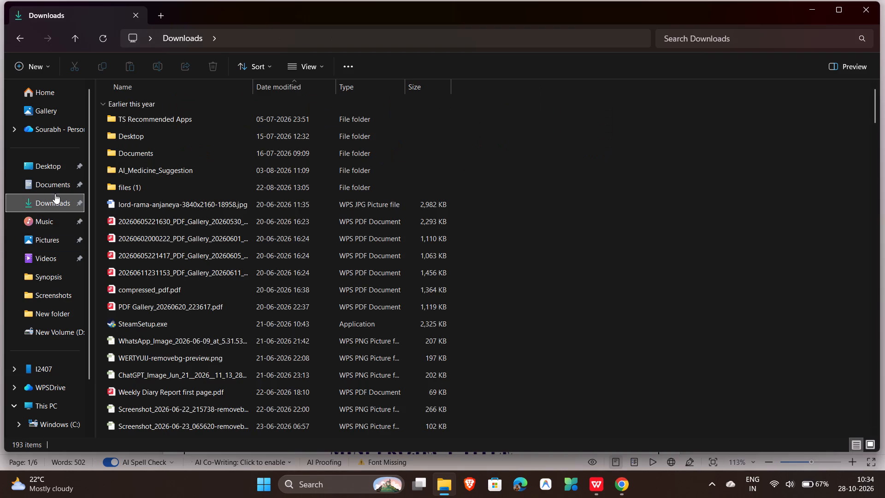
left_click(706, 42)
type("co")
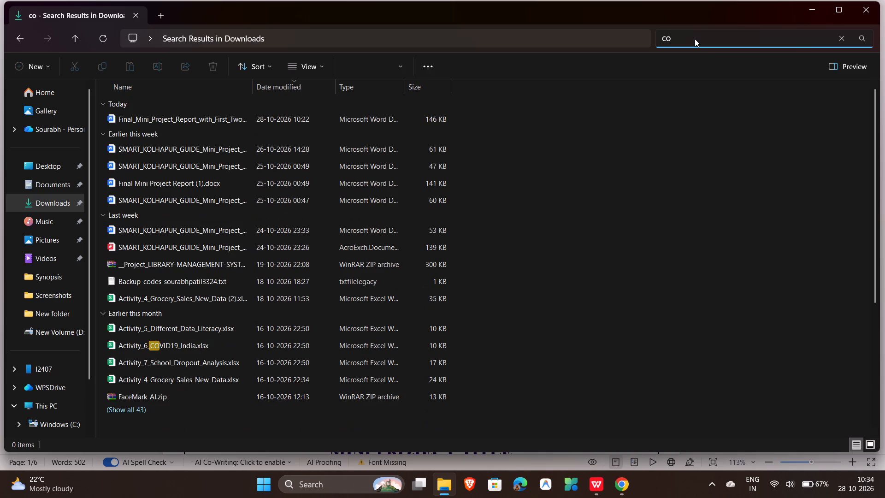
type("ll")
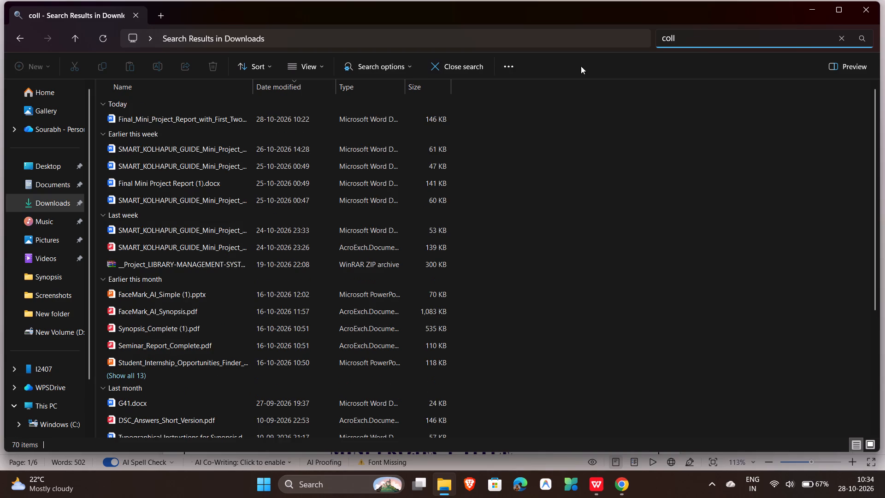
scroll(336, 259, "down", 2)
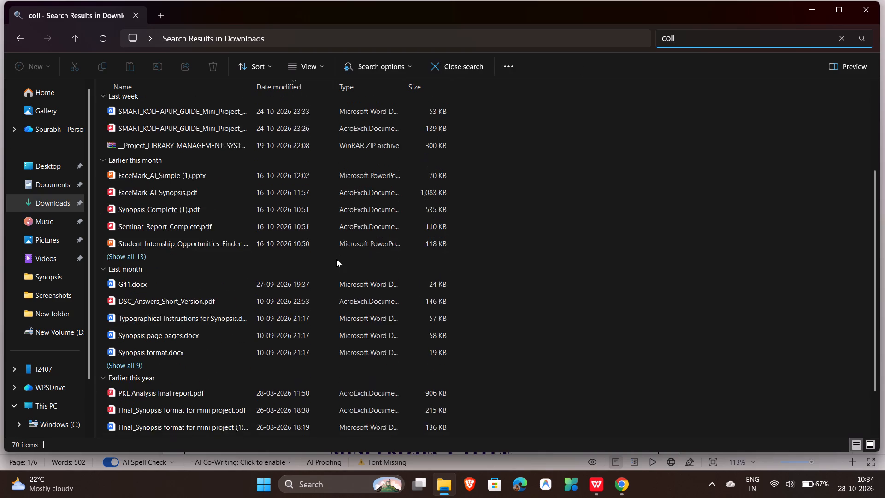
scroll(336, 259, "down", 7)
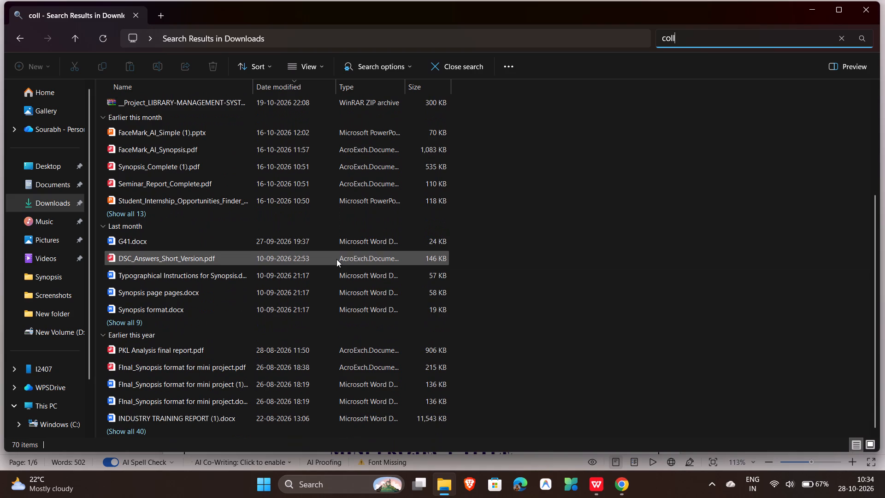
scroll(336, 259, "up", 4)
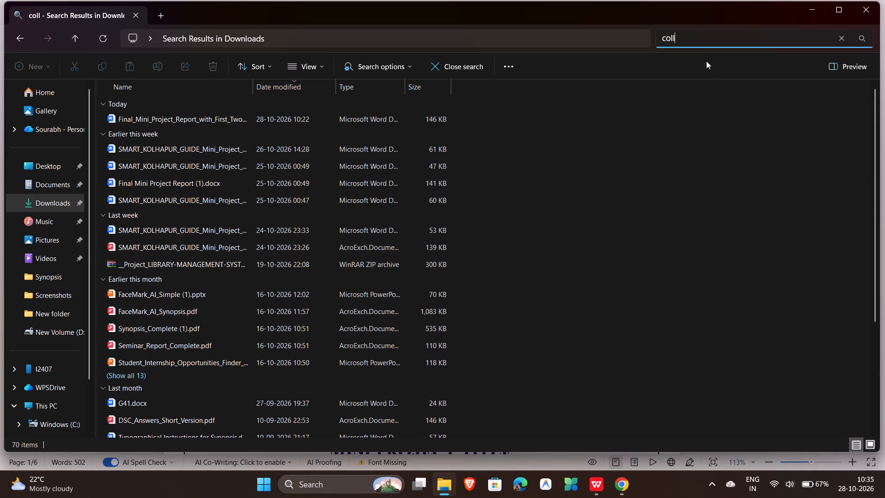
Switch to the Chrome logo search window and remove the LinkedIn DYP shield logo from the "College and university crests" collection.
left_click(625, 496)
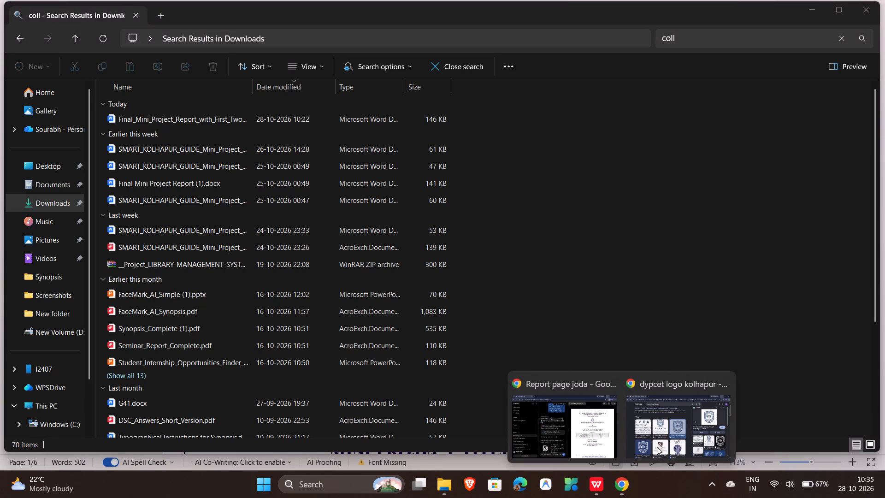
left_click(685, 420)
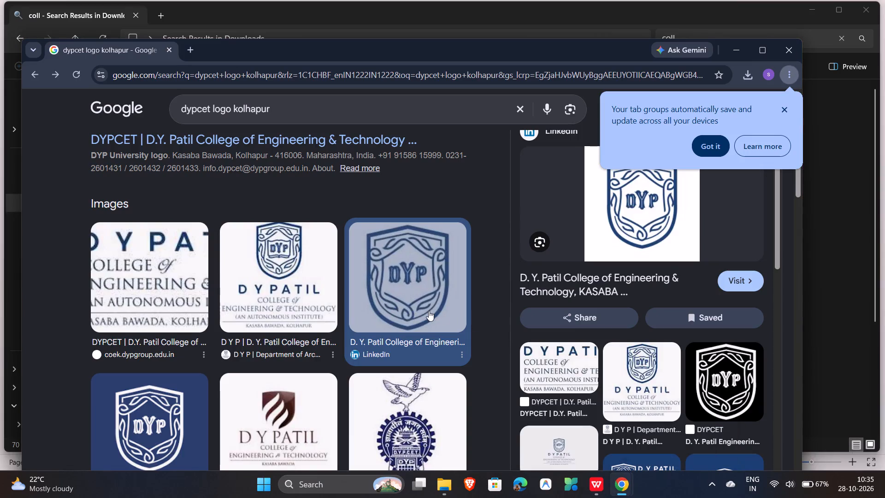
left_click(784, 107)
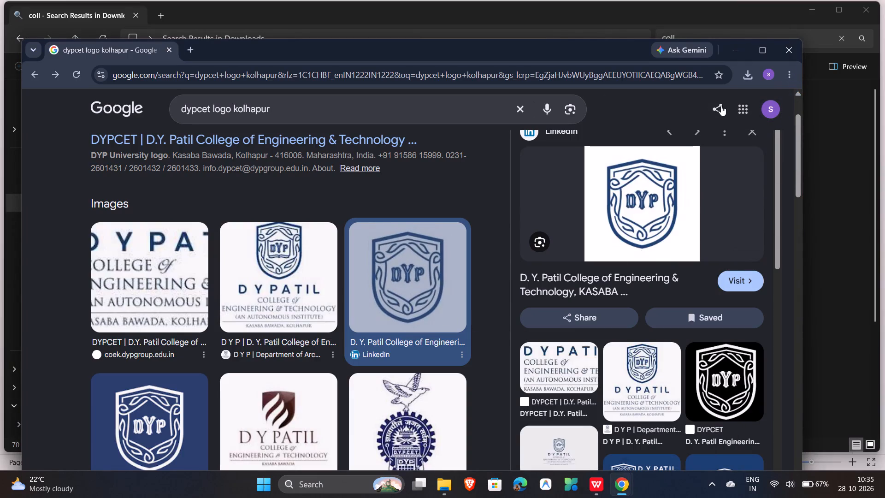
left_click(705, 320)
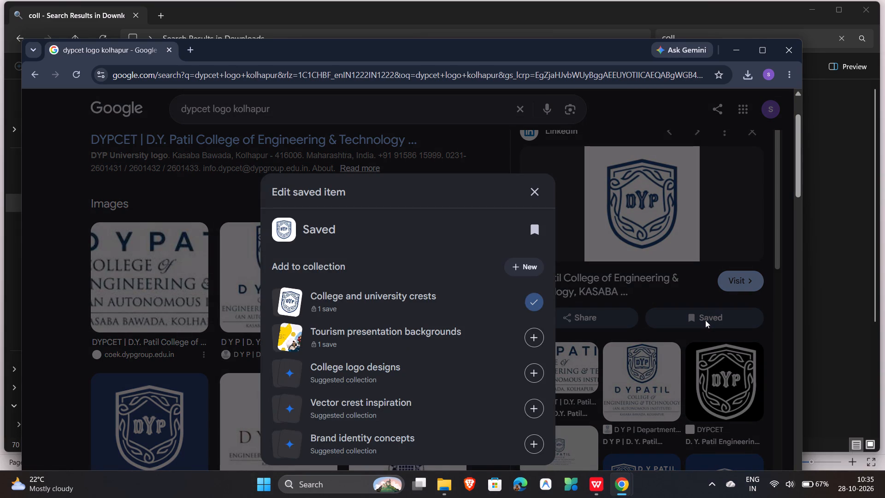
left_click(402, 294)
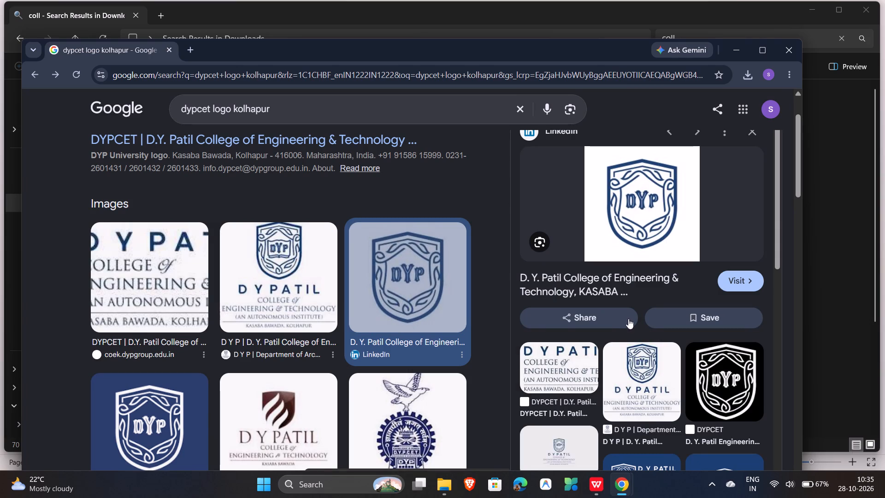
Check the options for the LinkedIn DYP shield logo, view its LinkedIn source page and close that browser window.
scroll(661, 215, "up", 2)
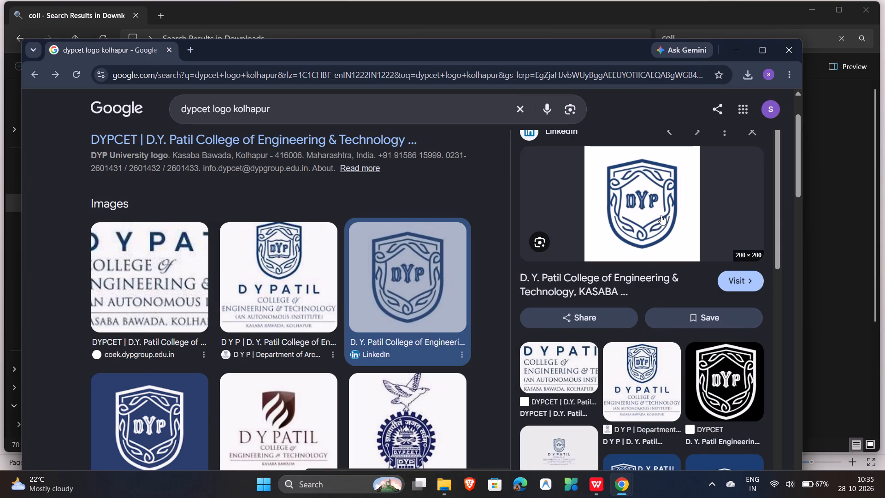
scroll(661, 215, "up", 6)
left_click(726, 133)
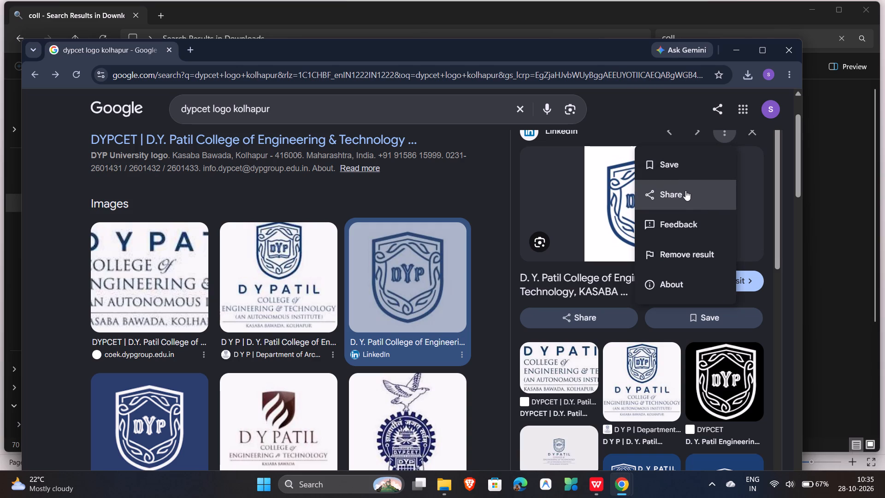
left_click(766, 215)
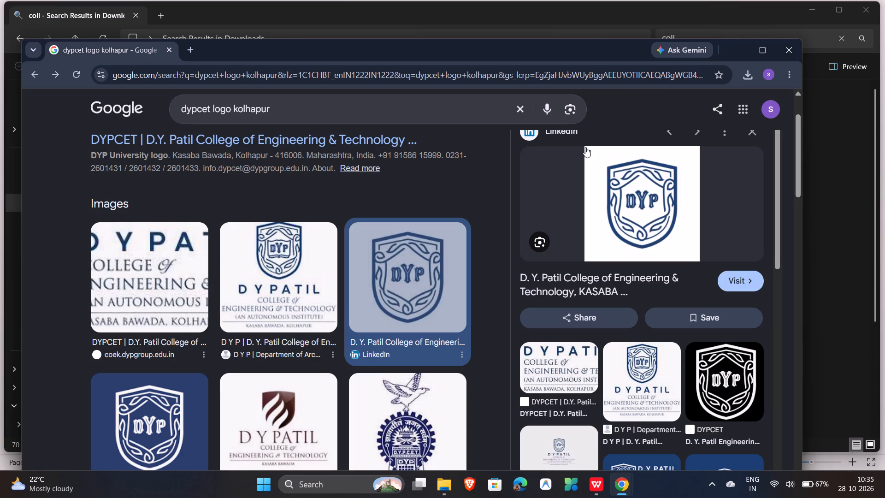
left_click(585, 147)
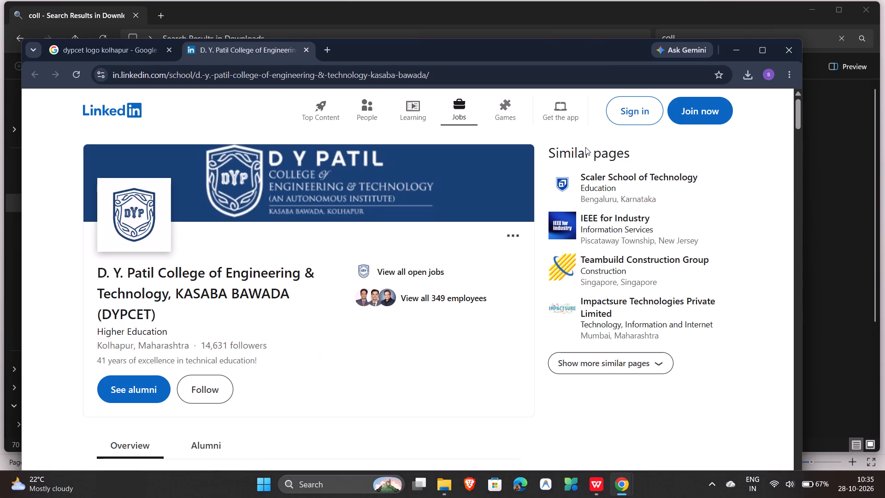
left_click(796, 53)
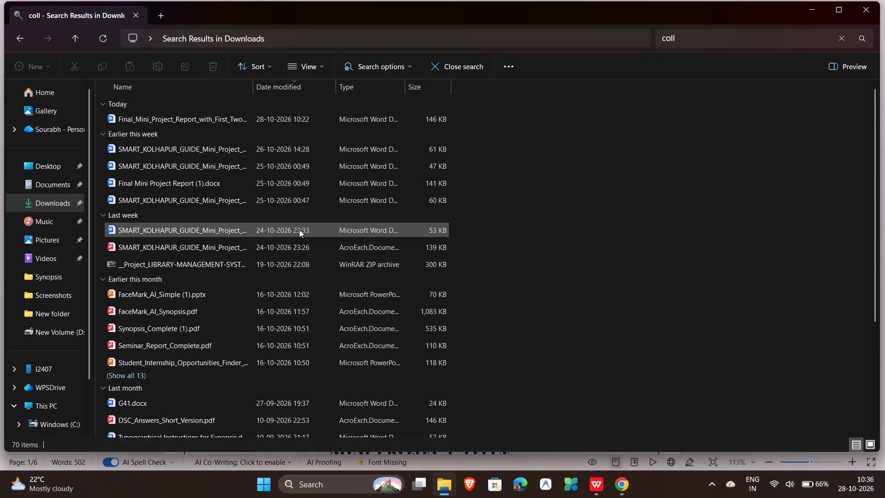
Look through the Downloads results for "coll" again for the college logo.
scroll(299, 230, "up", 2)
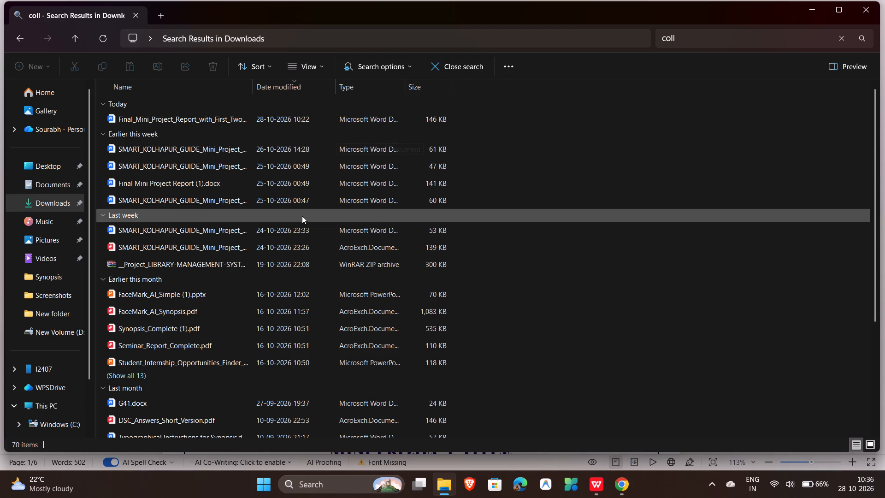
scroll(302, 216, "down", 13)
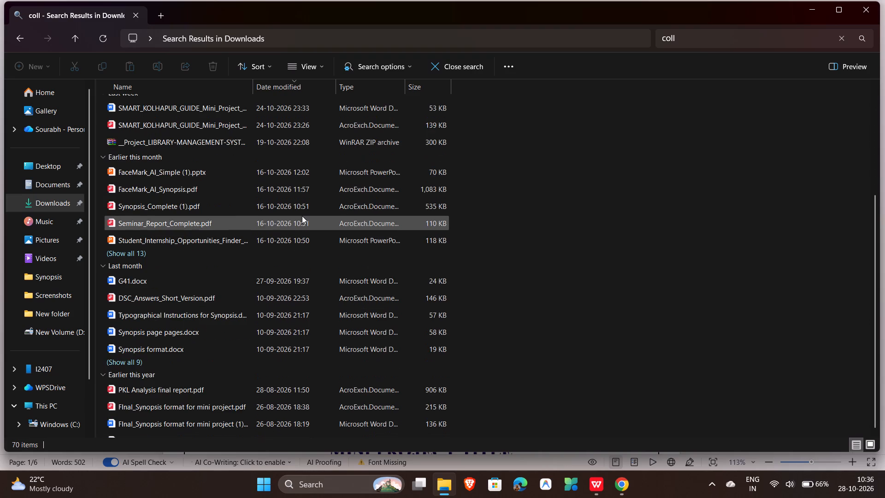
scroll(302, 216, "up", 12)
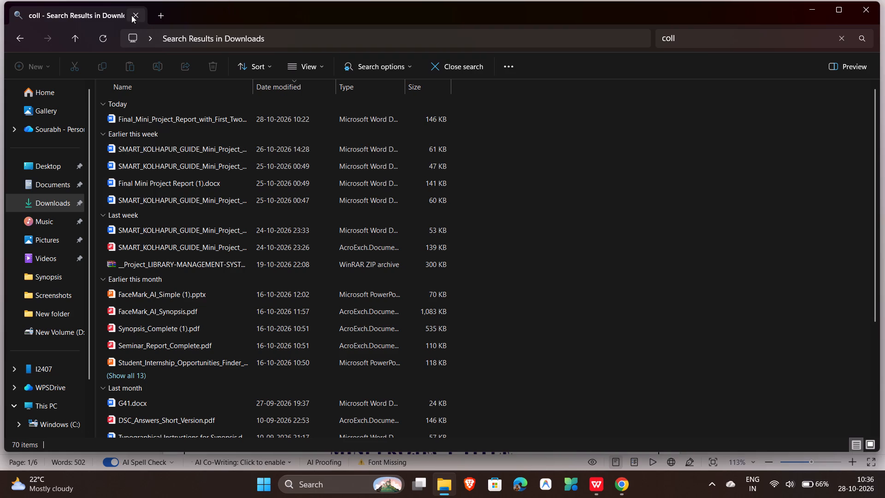
In a new tab of the ChatGPT Chrome window, search Google Images for "dypcet logo kolhapur" and open the LinkedIn DYP shield result.
left_click(623, 487)
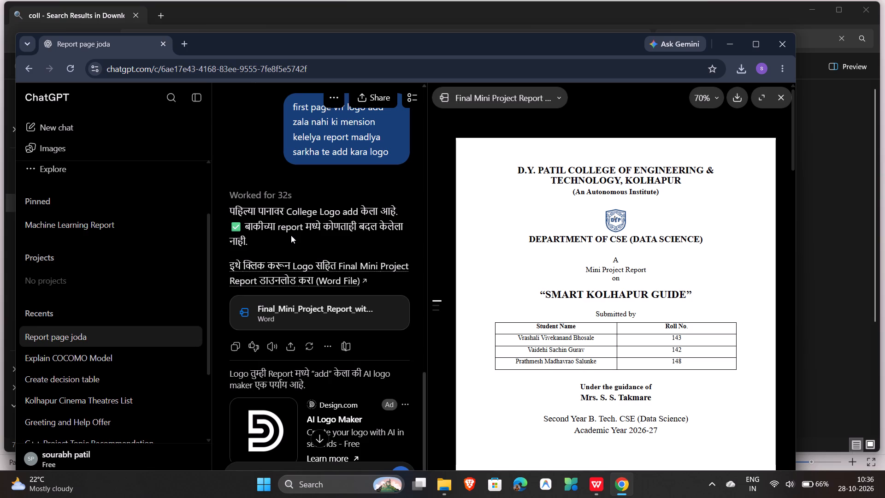
left_click(186, 46)
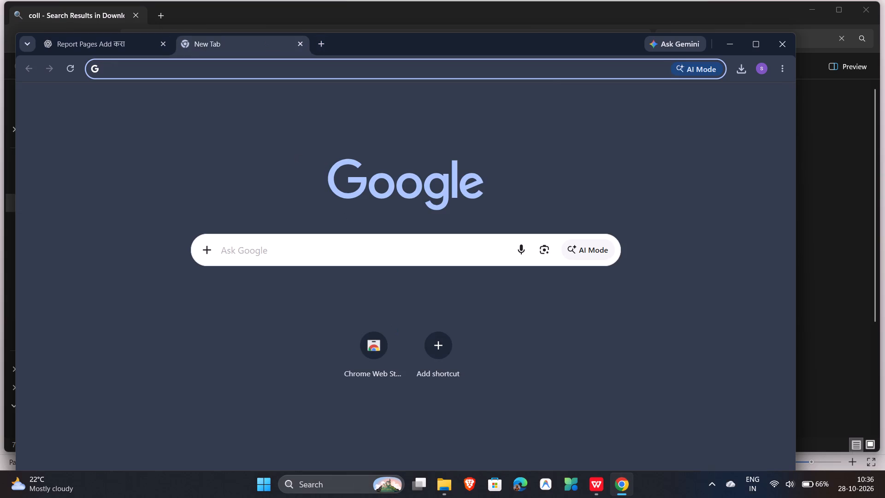
left_click(379, 254)
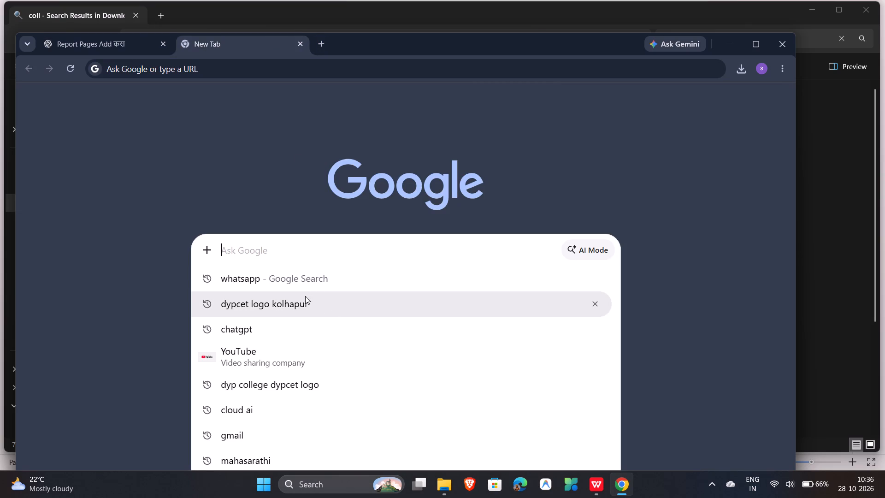
left_click(301, 302)
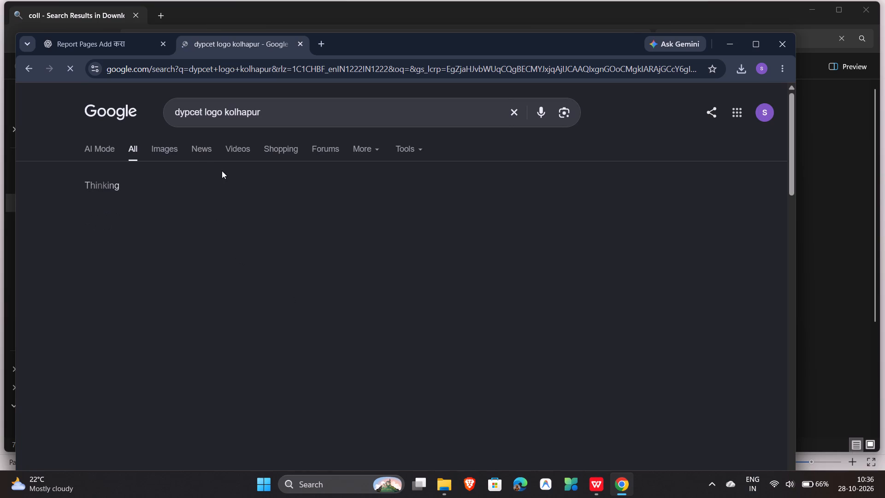
left_click(177, 150)
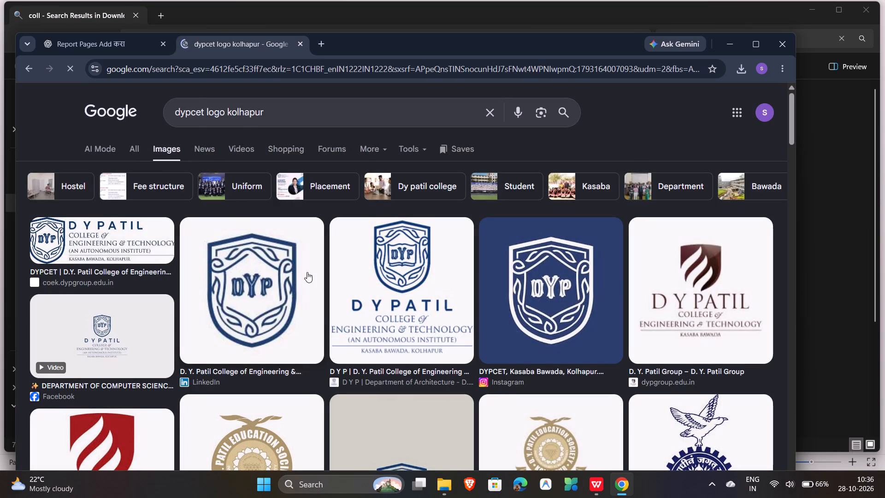
scroll(307, 272, "down", 1)
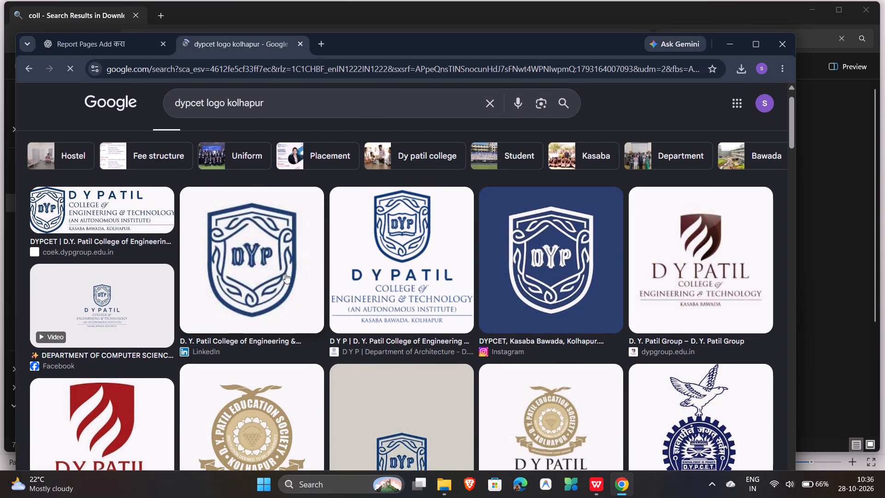
left_click(281, 273)
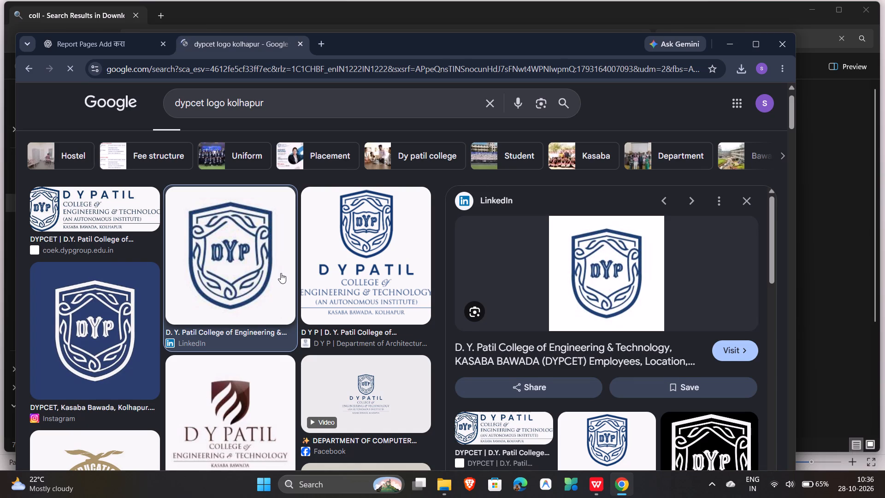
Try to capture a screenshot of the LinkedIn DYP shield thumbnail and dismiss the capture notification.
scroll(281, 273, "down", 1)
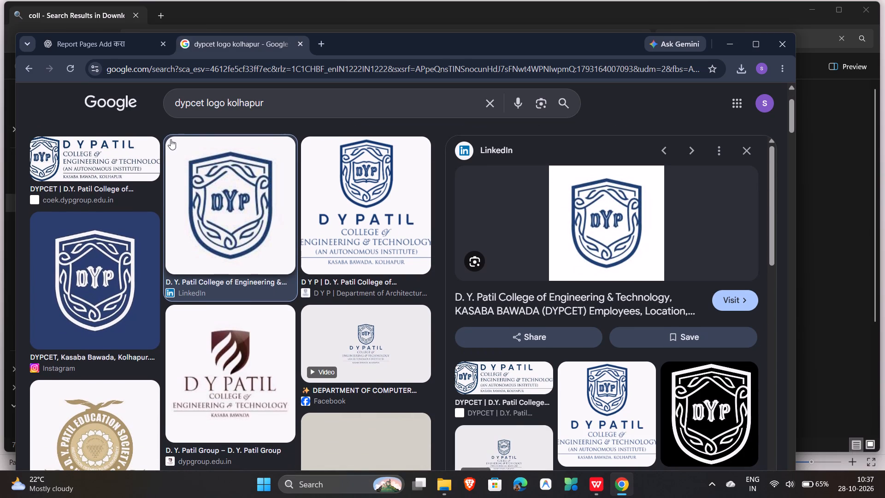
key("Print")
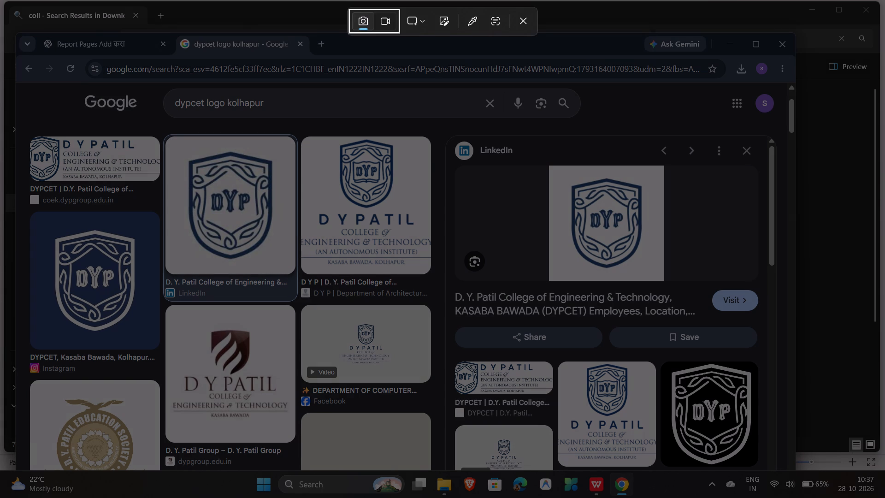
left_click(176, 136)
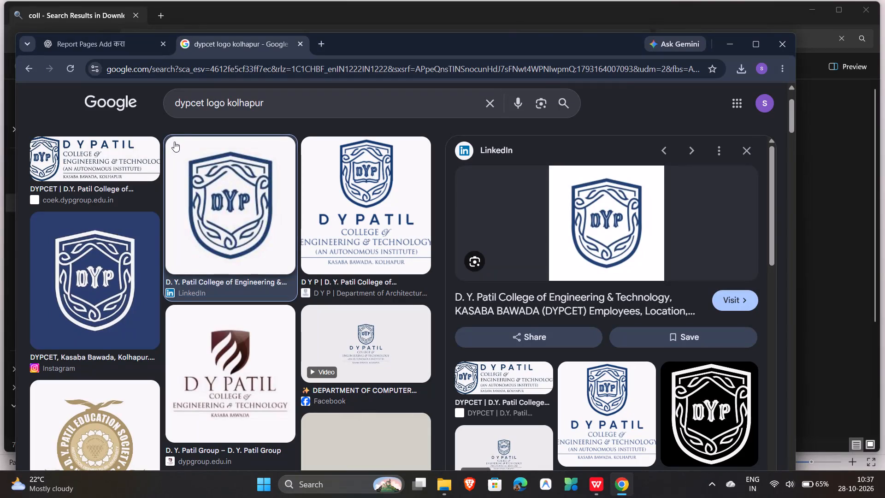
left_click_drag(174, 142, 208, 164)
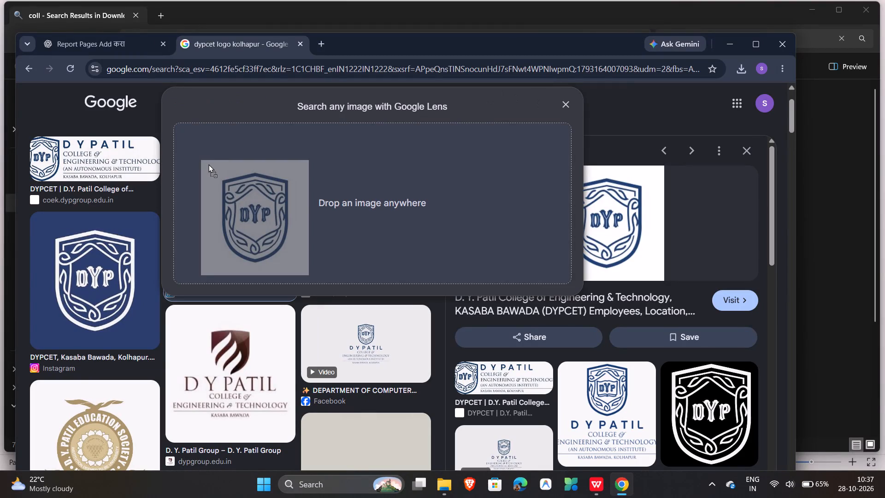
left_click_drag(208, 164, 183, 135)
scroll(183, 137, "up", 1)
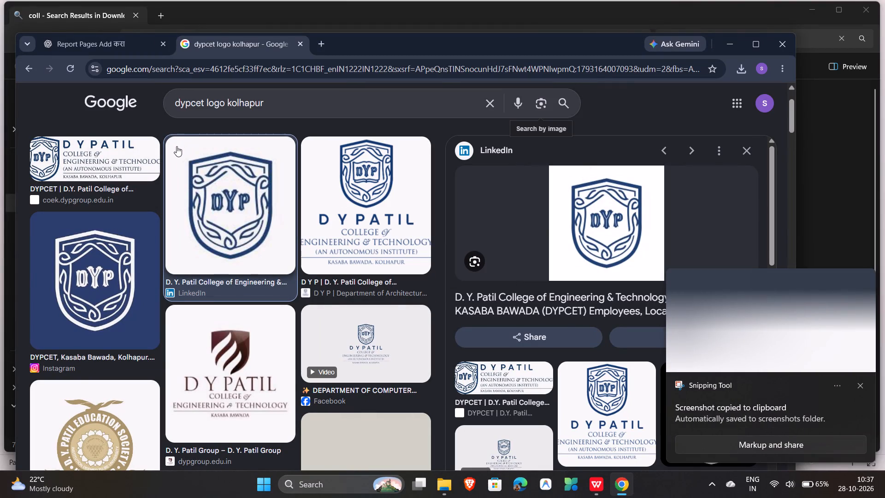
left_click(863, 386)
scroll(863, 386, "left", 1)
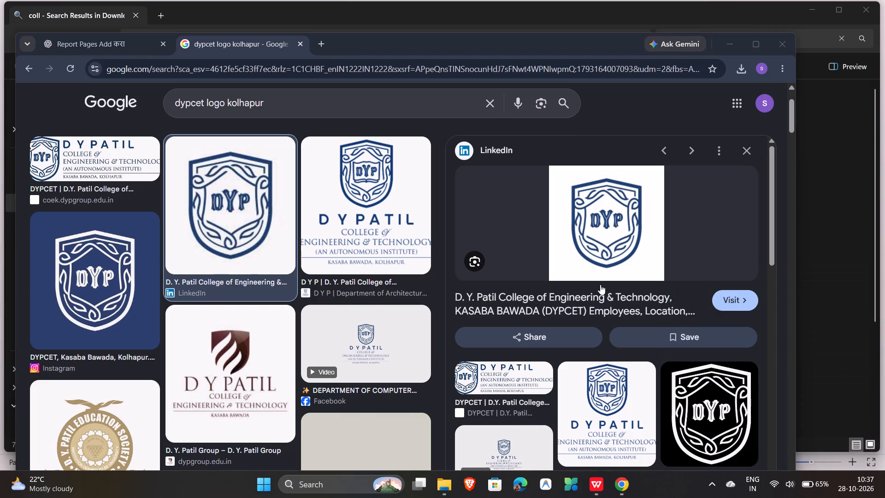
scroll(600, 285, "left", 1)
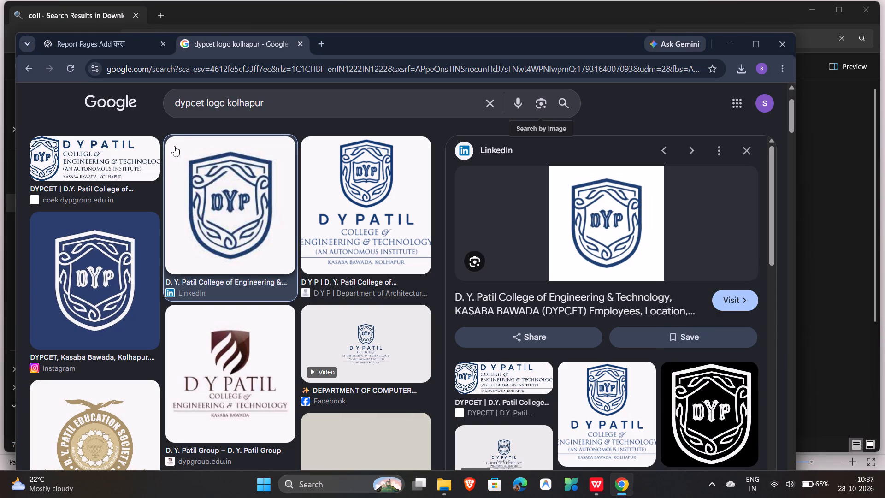
Capture a rectangular screenshot snip around the whole DYP shield in the LinkedIn thumbnail.
key("Print")
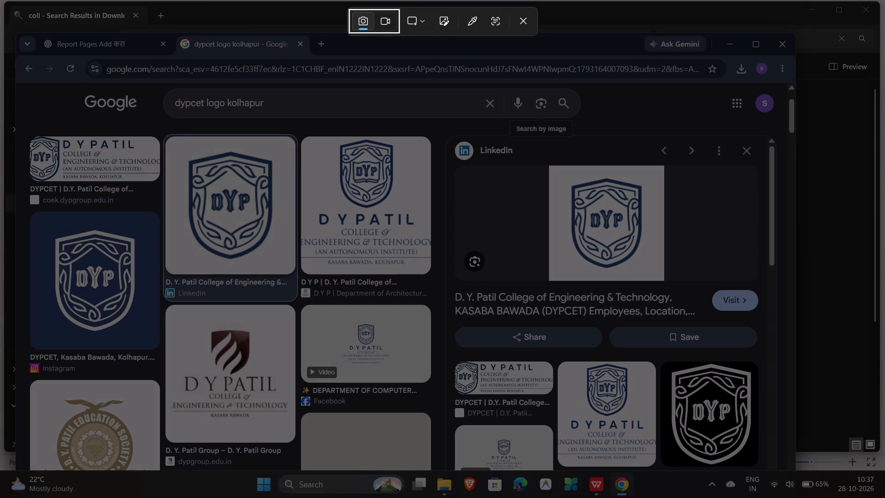
left_click_drag(175, 150, 199, 153)
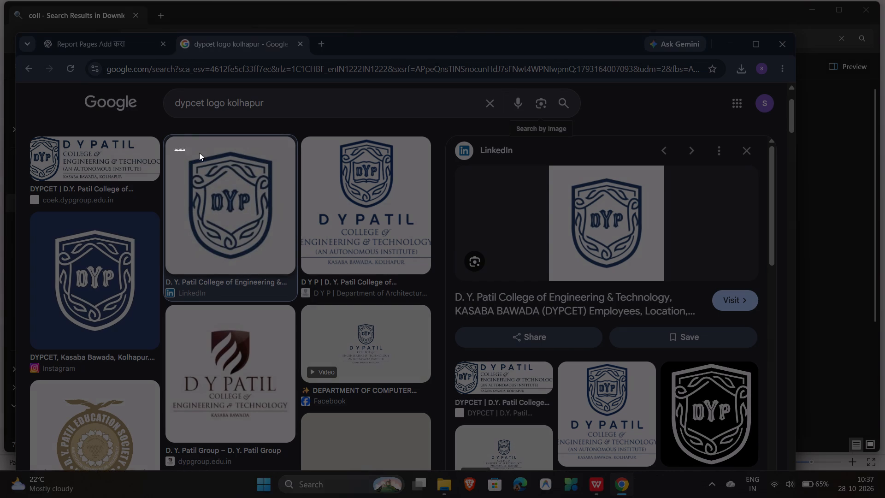
left_click_drag(199, 153, 287, 244)
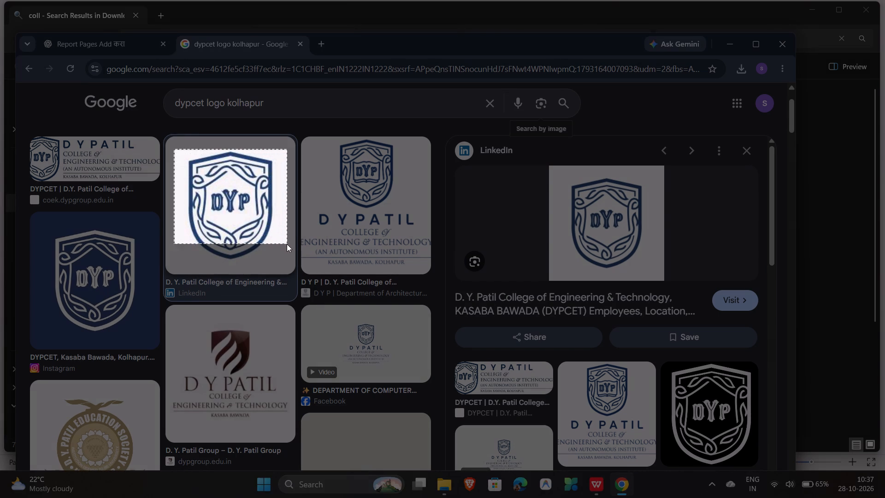
left_click_drag(287, 244, 289, 267)
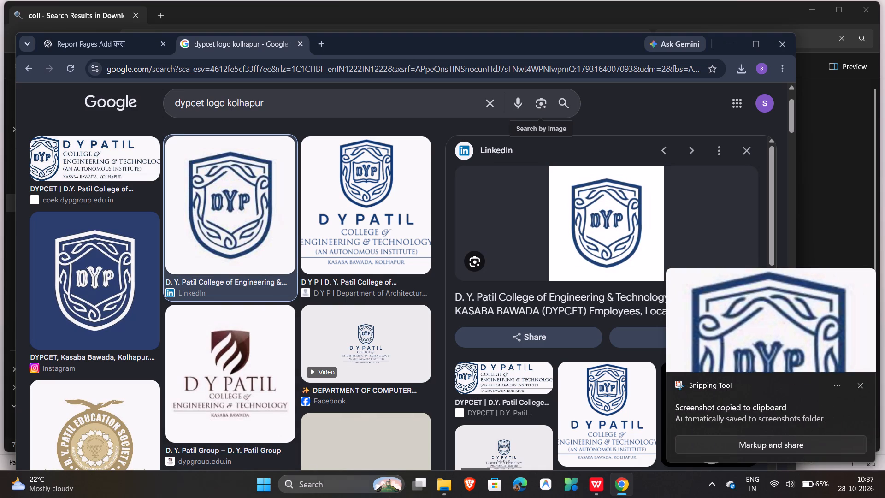
Switch to File Explorer's Gallery, preview the new DYP shield screenshot and copy the image file.
left_click(444, 488)
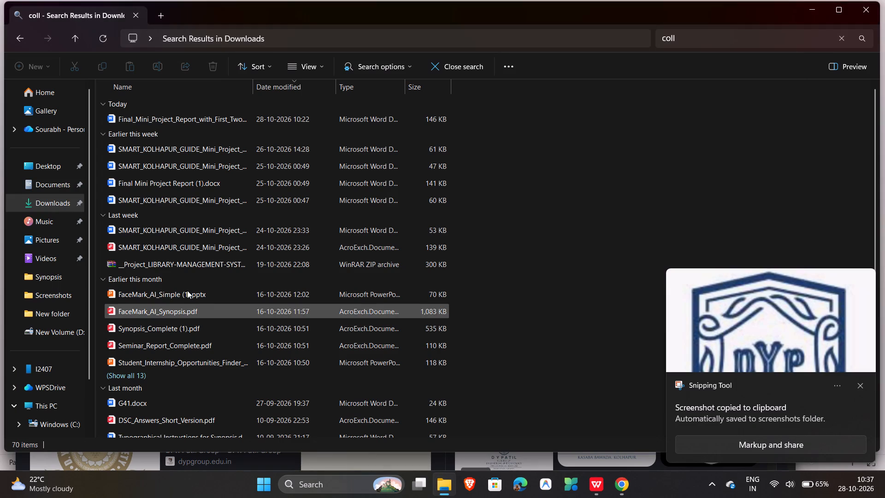
left_click(53, 105)
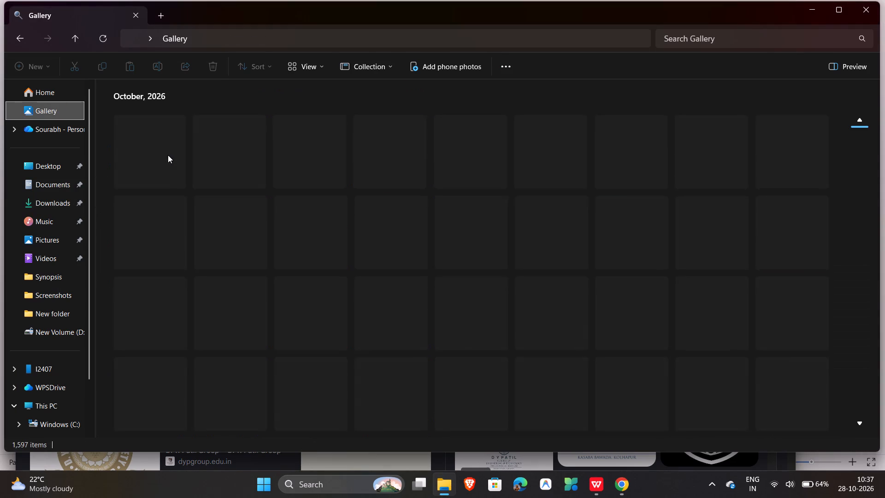
left_click(168, 155)
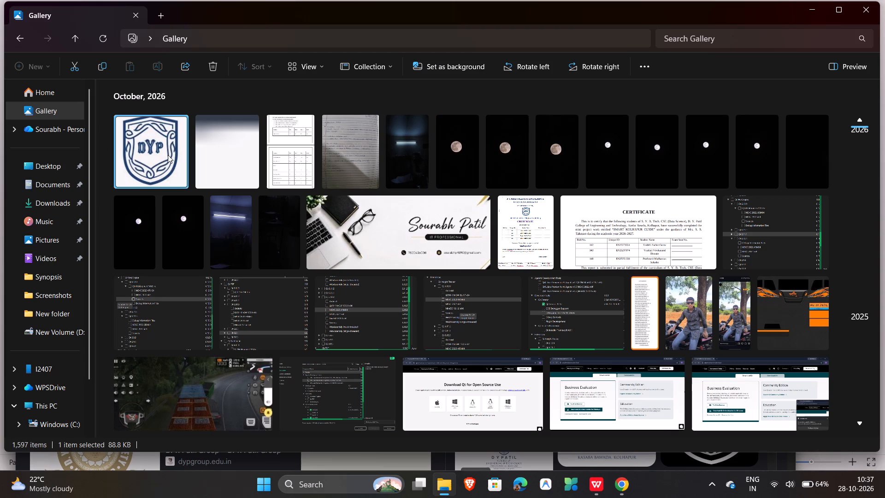
double_click(168, 155)
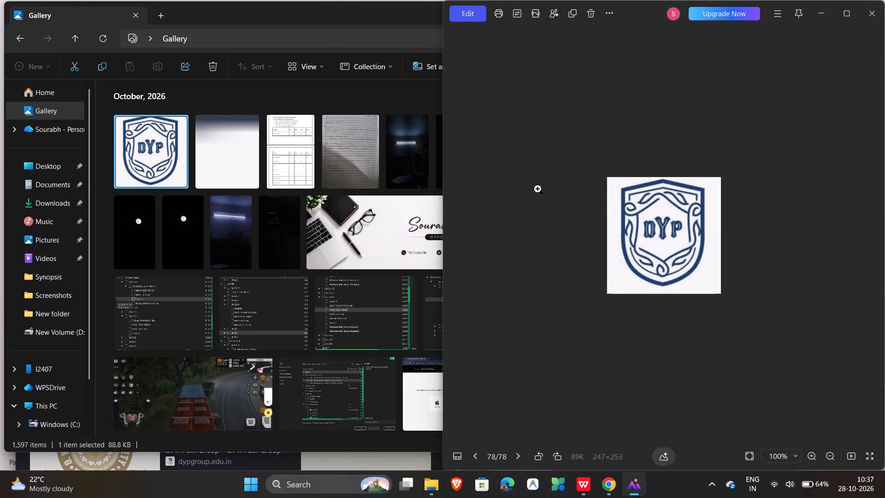
left_click(149, 136)
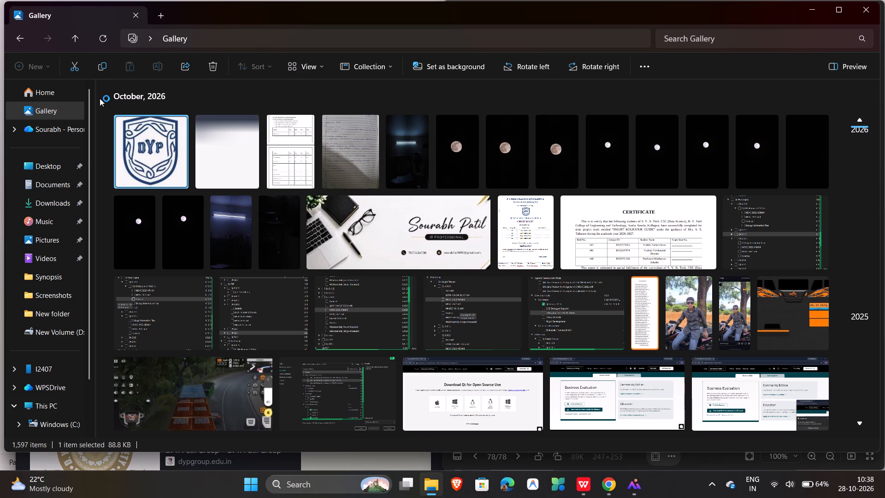
left_click(99, 72)
Close the logo's photo viewer, declining its desktop shortcut, and close the Chrome window to return to the Final Mini Project Report in WPS Office.
left_click(434, 485)
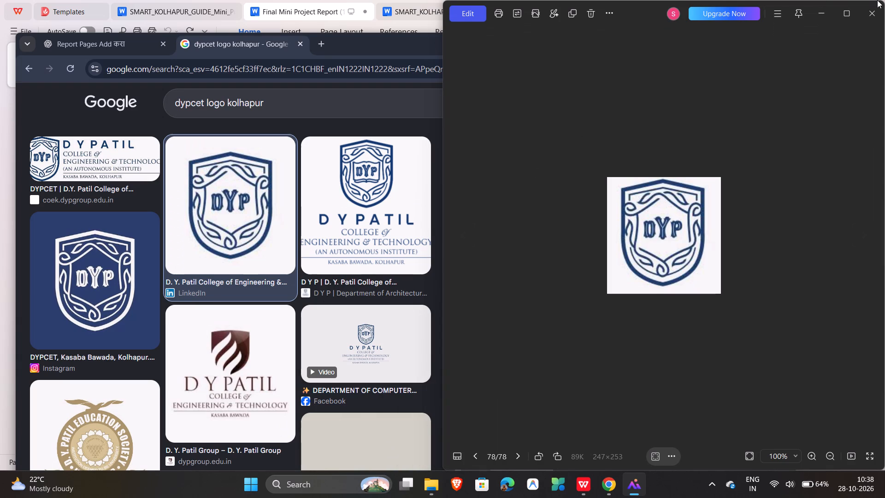
left_click(871, 12)
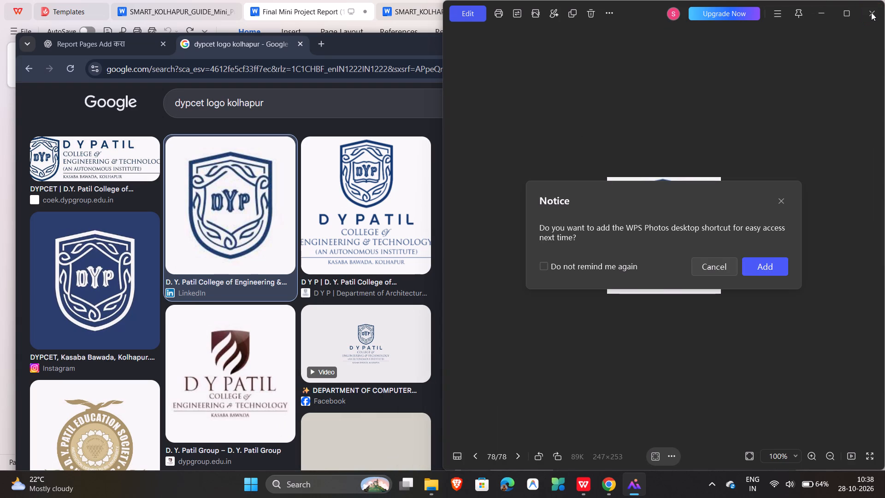
left_click(716, 268)
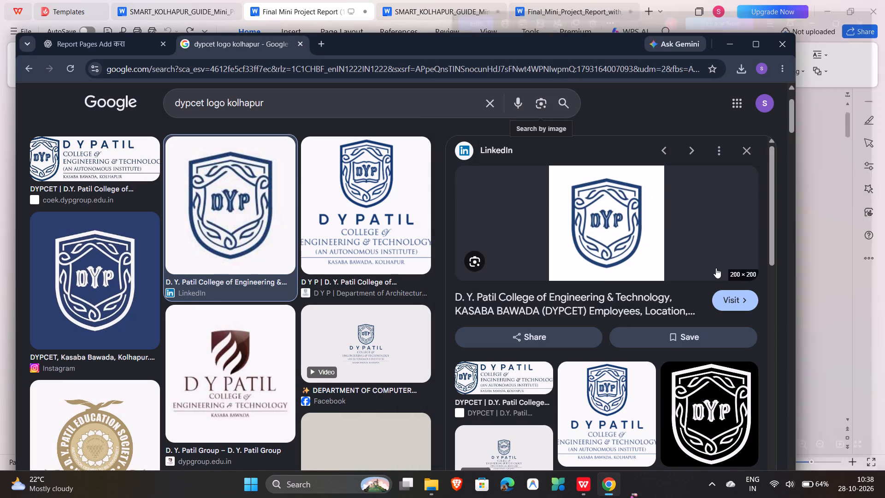
left_click(780, 41)
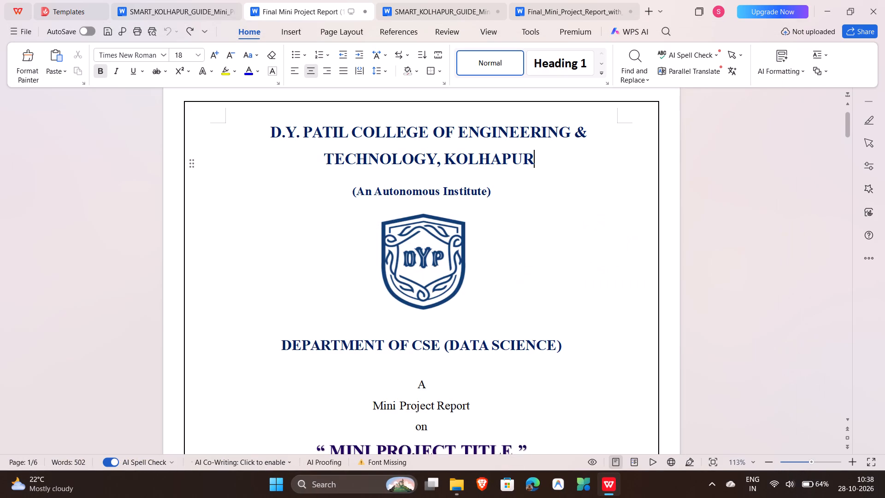
scroll(490, 274, "right", 1)
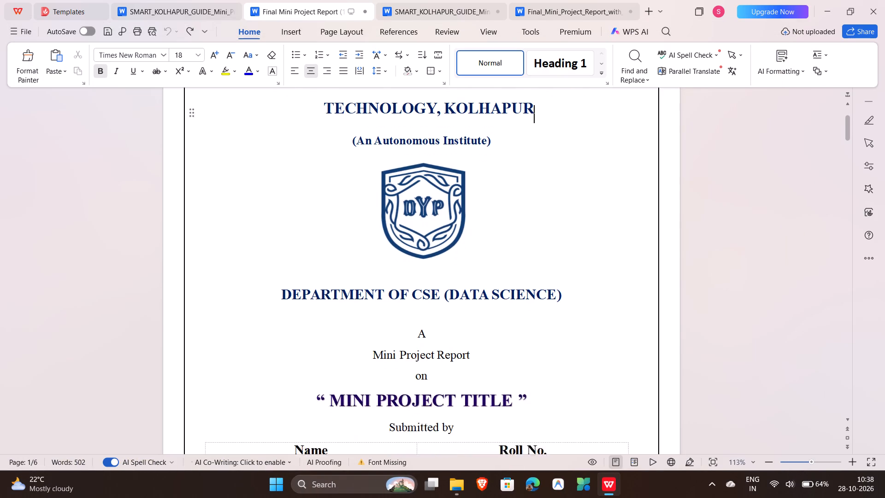
scroll(490, 274, "right", 1)
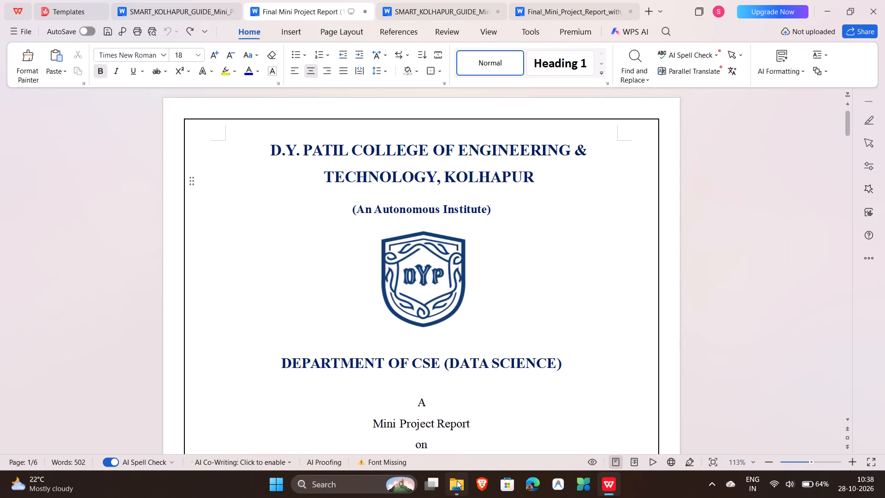
Open Final_Mini_Project_Report_with_First_Two_Pages_Logo_Added.docx from the Downloads folder in File Explorer.
left_click(457, 481)
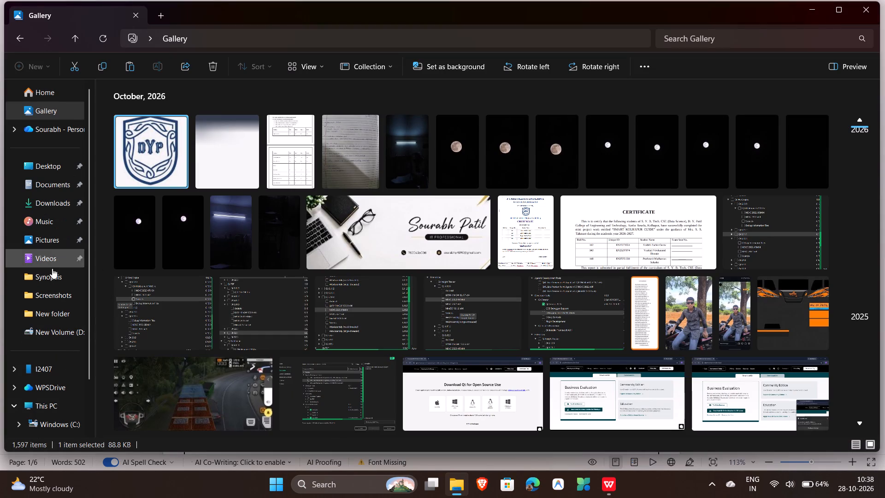
left_click(55, 201)
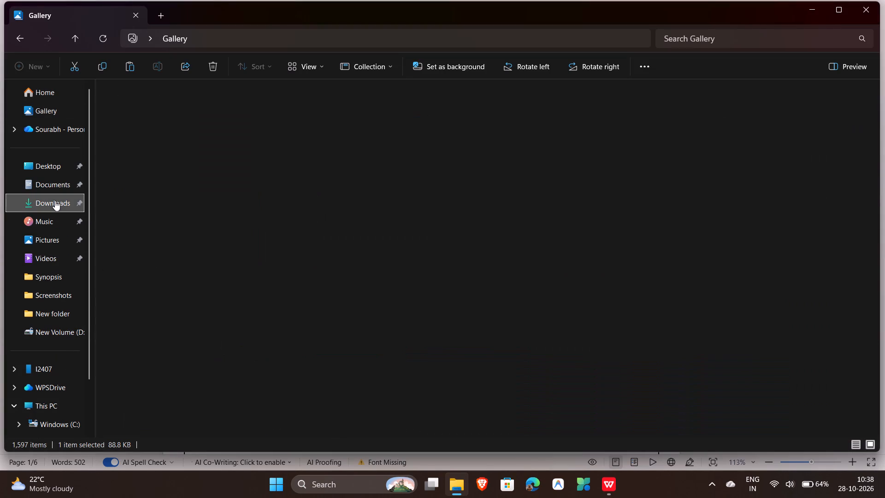
scroll(316, 338, "down", 15)
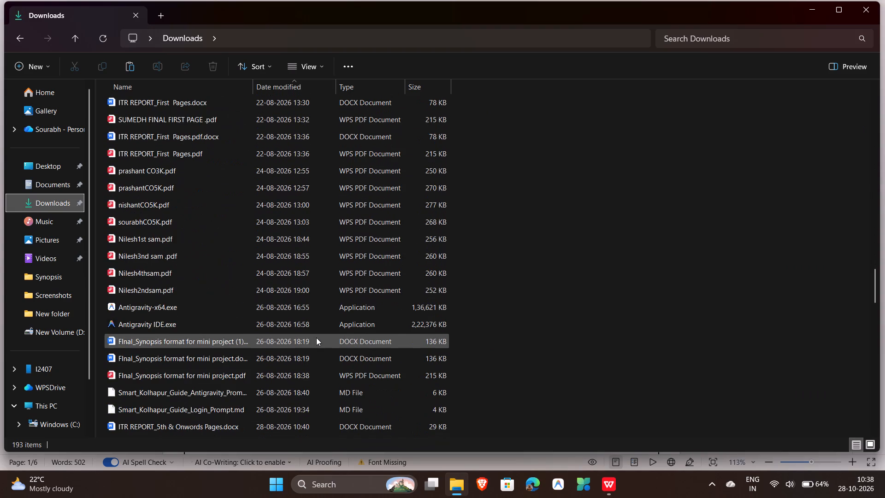
scroll(198, 430, "down", 5)
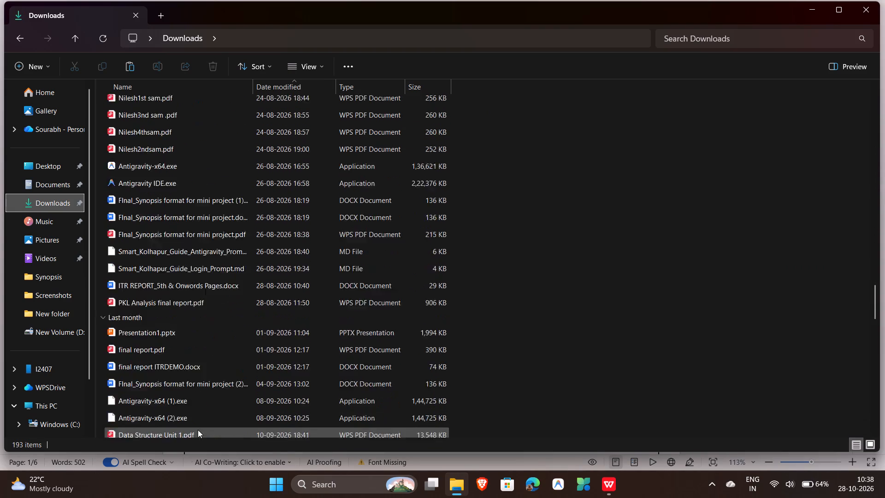
scroll(198, 430, "down", 17)
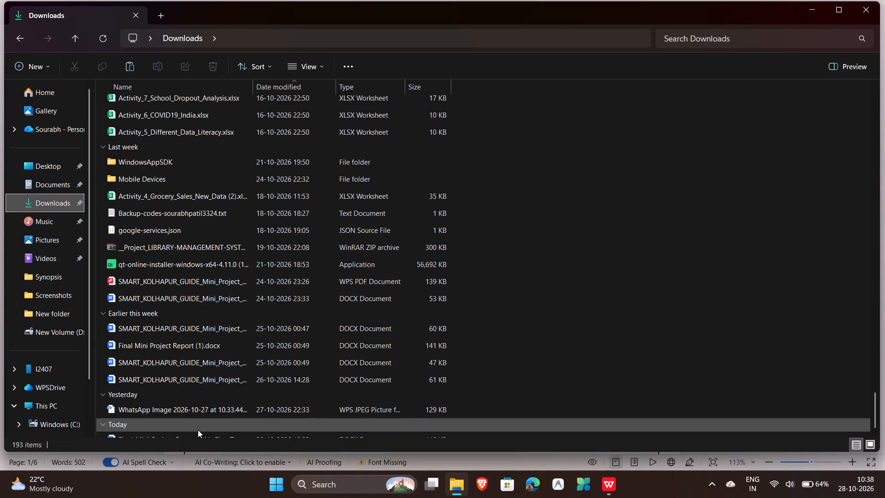
scroll(198, 430, "down", 6)
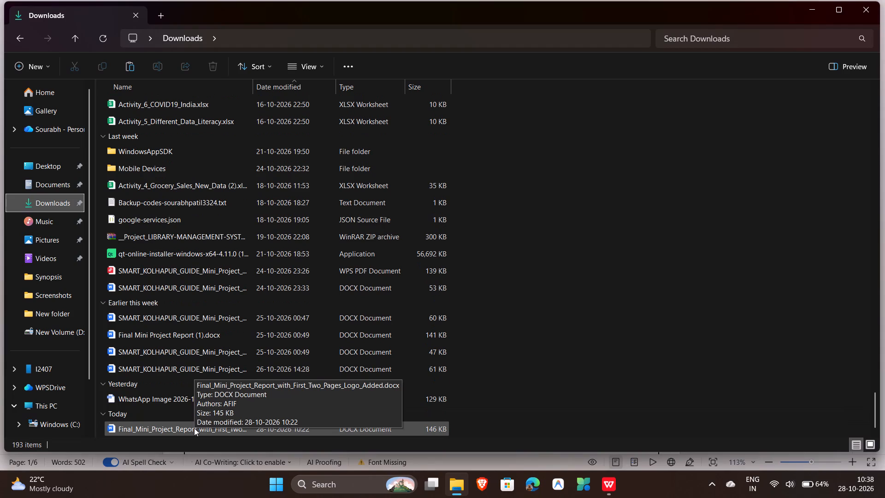
double_click(194, 428)
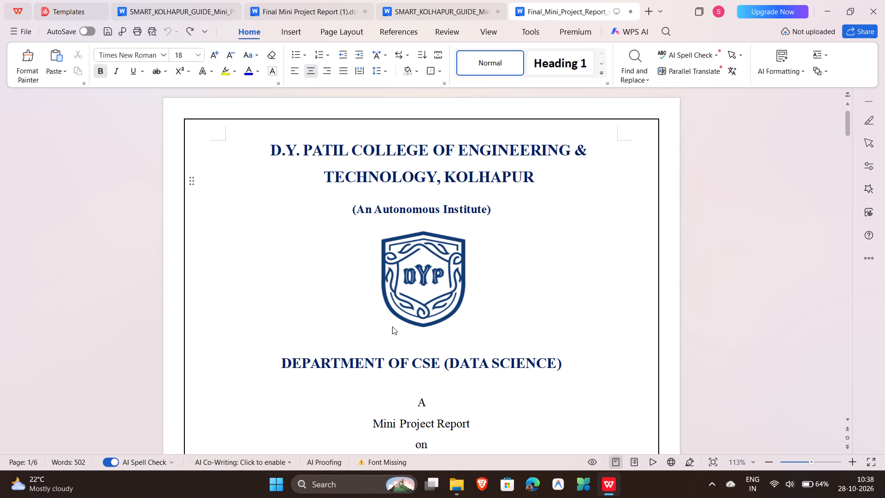
Delete the small DYP logo above "DEPARTMENT OF CSE (DATA SCIENCE)" on the Smart Kolhapur Guide cover page.
scroll(392, 326, "up", 4)
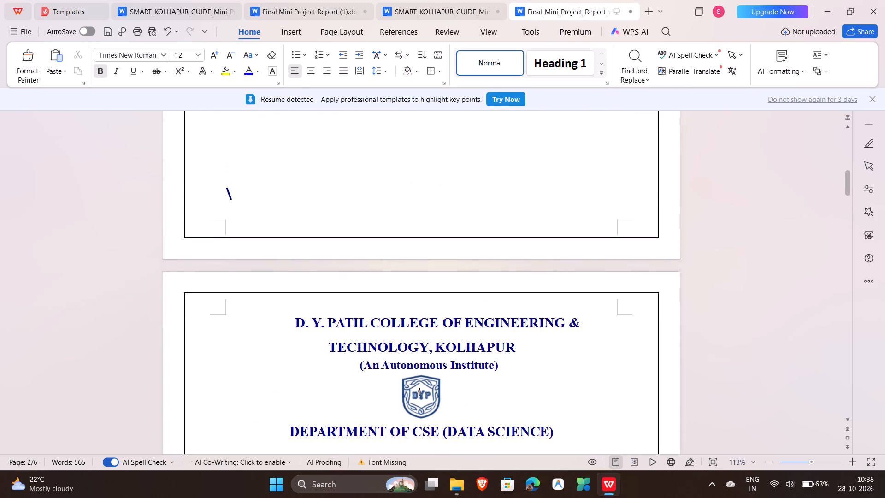
scroll(392, 326, "up", 7)
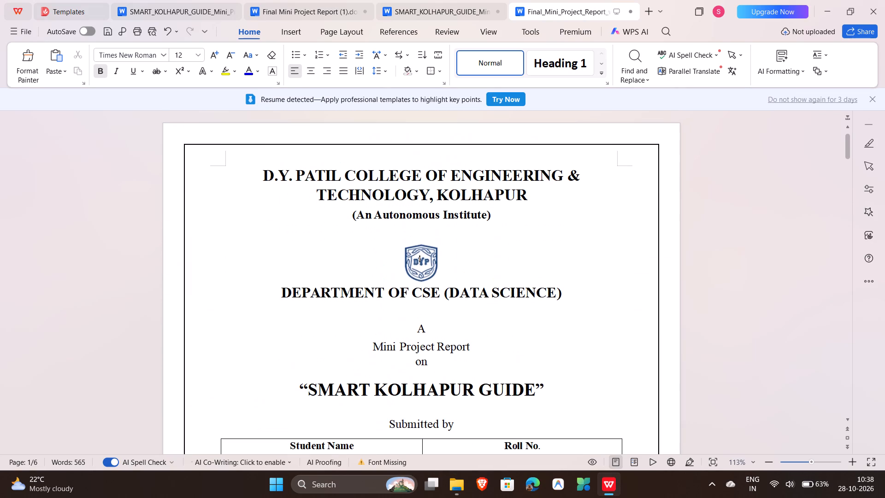
left_click(447, 262)
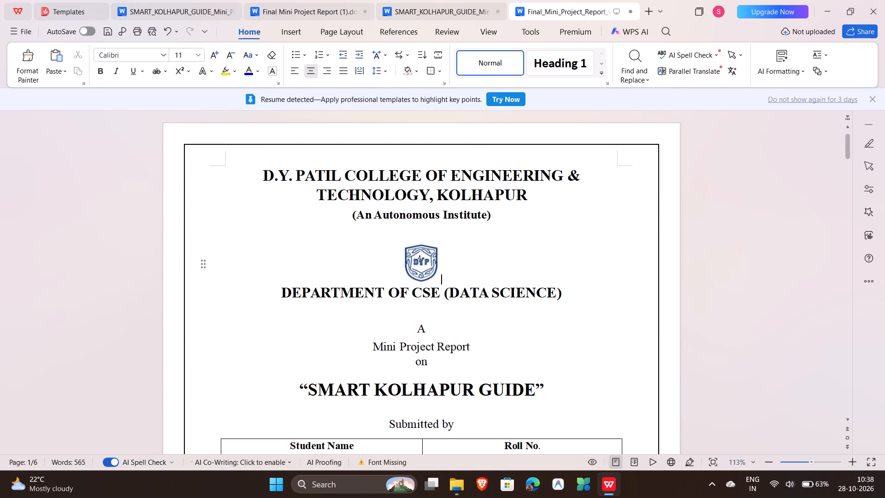
key("BackSpace")
key("BackSpace")
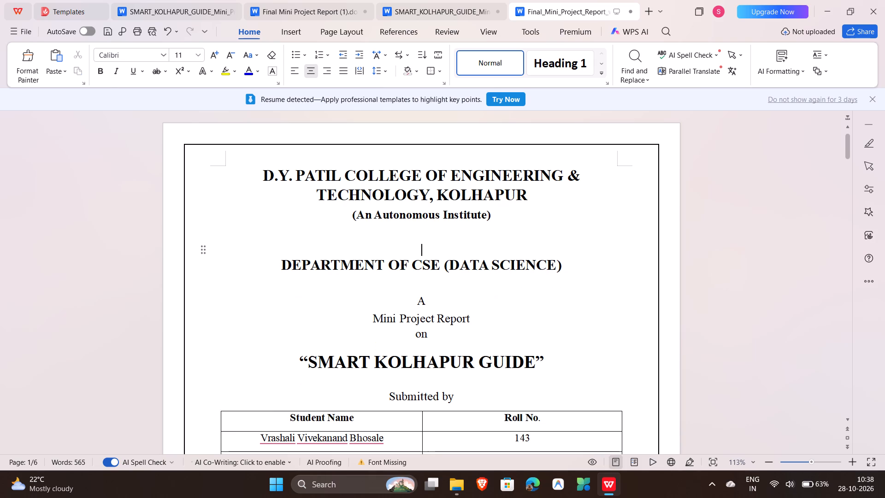
Paste the copied DYP shield screenshot on a new line below "(An Autonomous Institute)" on the cover page.
left_click(495, 211)
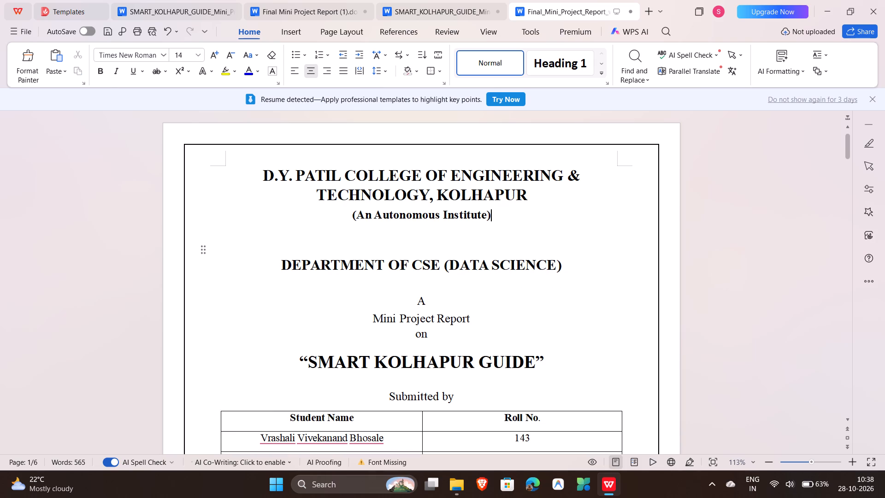
key("Return")
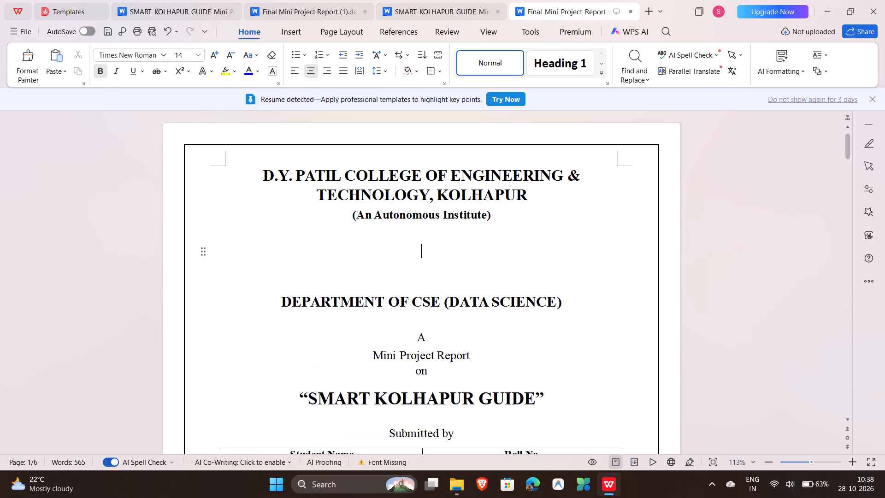
key("ctrl+v")
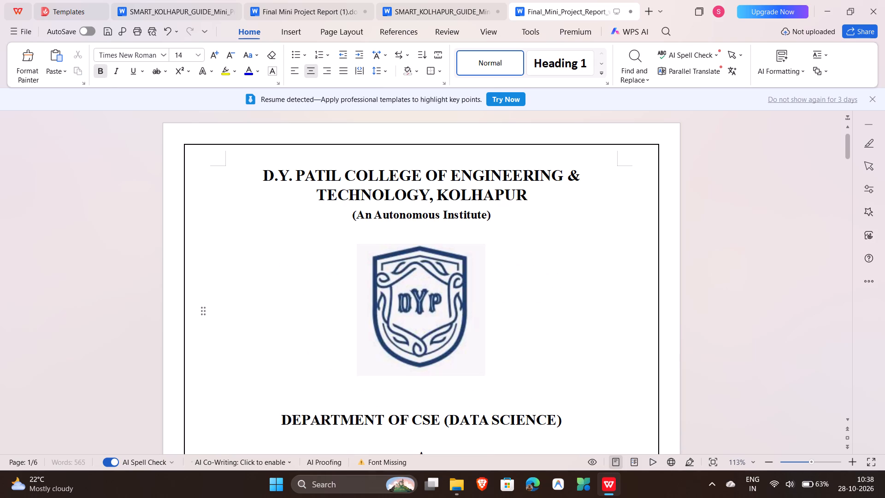
left_click(523, 224)
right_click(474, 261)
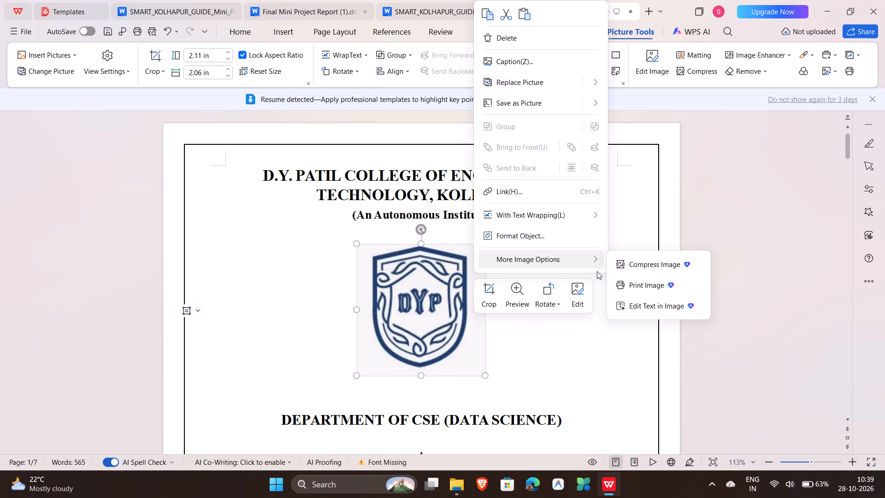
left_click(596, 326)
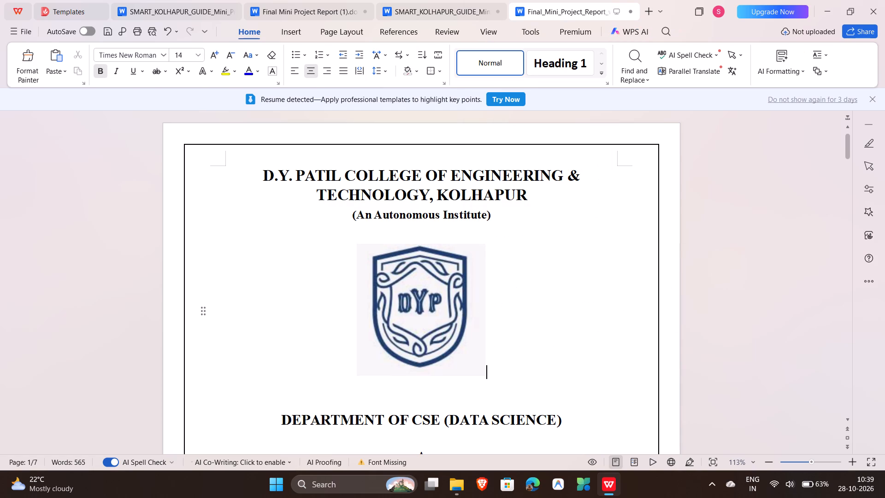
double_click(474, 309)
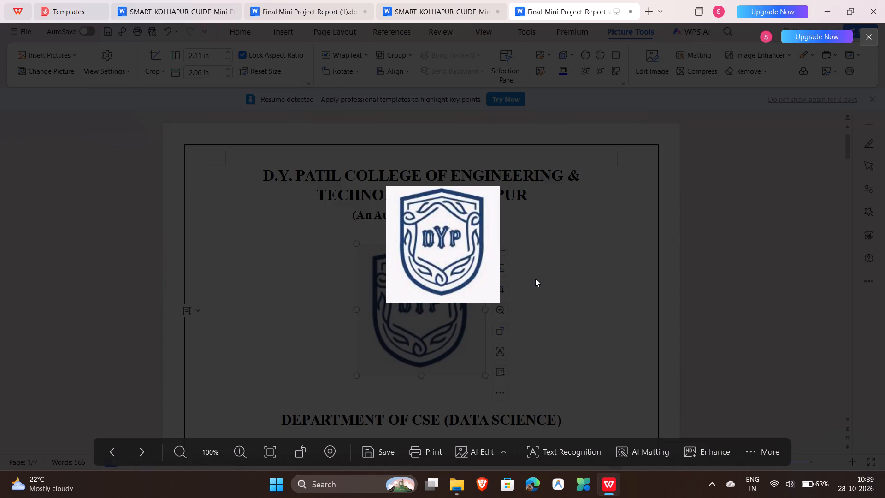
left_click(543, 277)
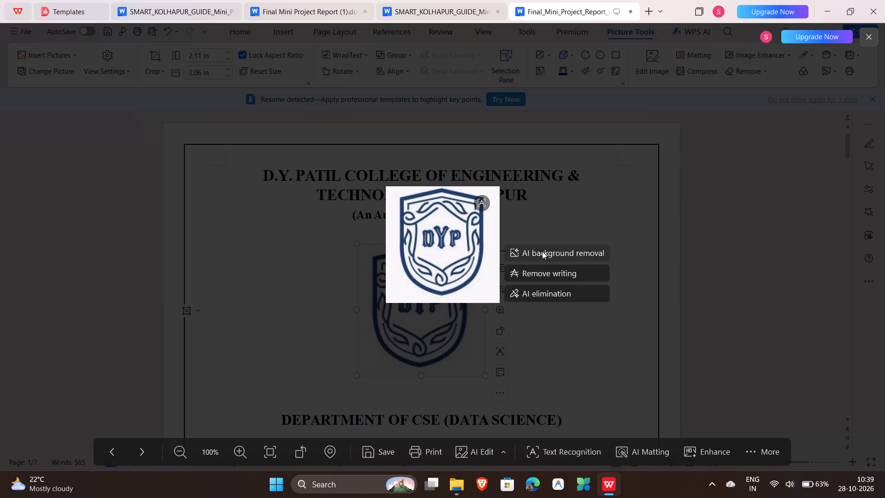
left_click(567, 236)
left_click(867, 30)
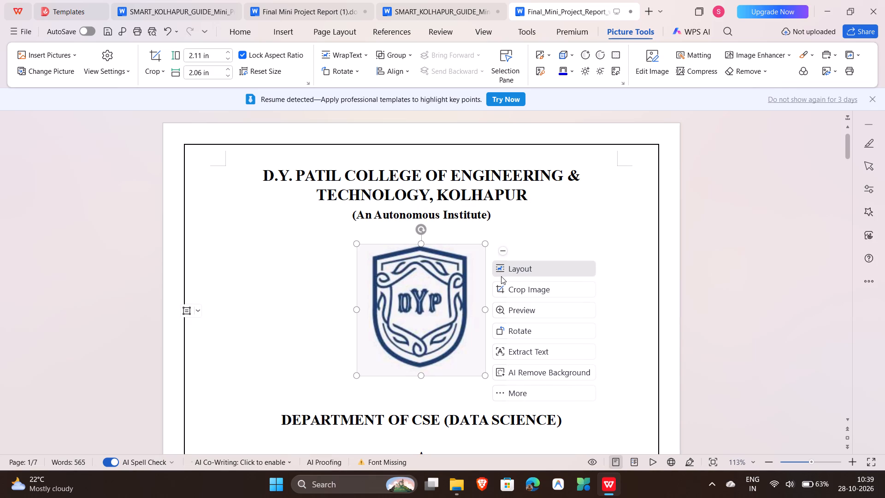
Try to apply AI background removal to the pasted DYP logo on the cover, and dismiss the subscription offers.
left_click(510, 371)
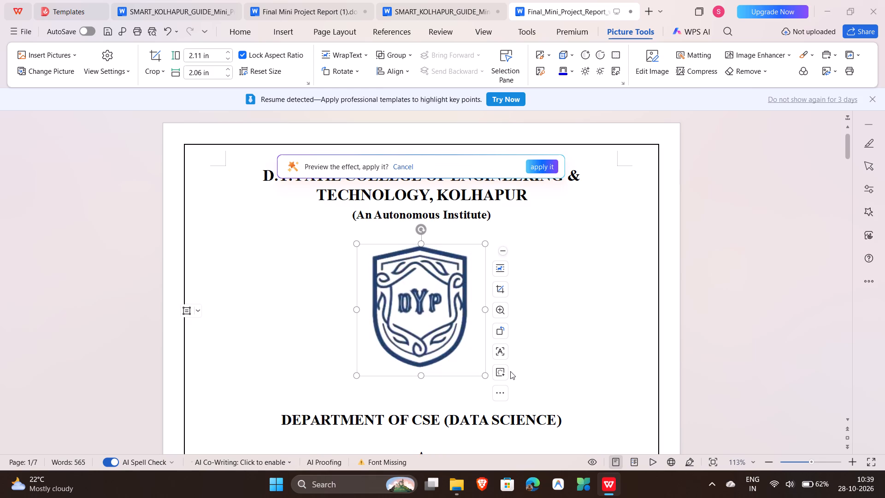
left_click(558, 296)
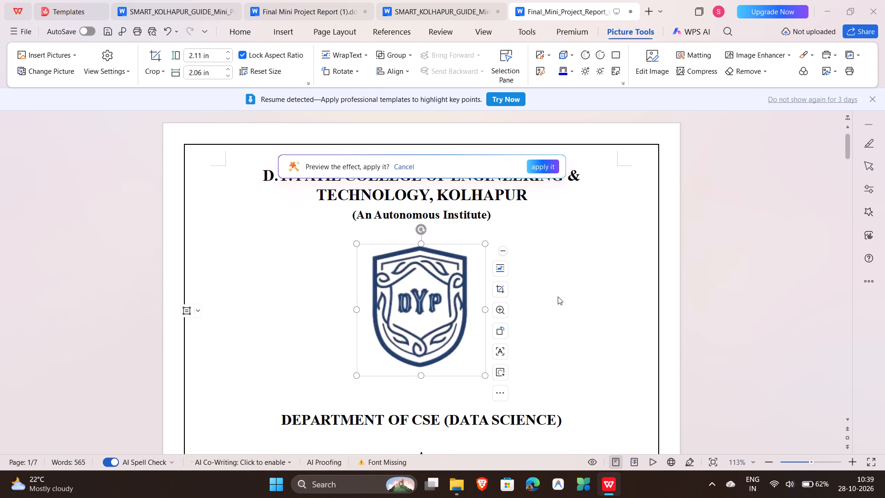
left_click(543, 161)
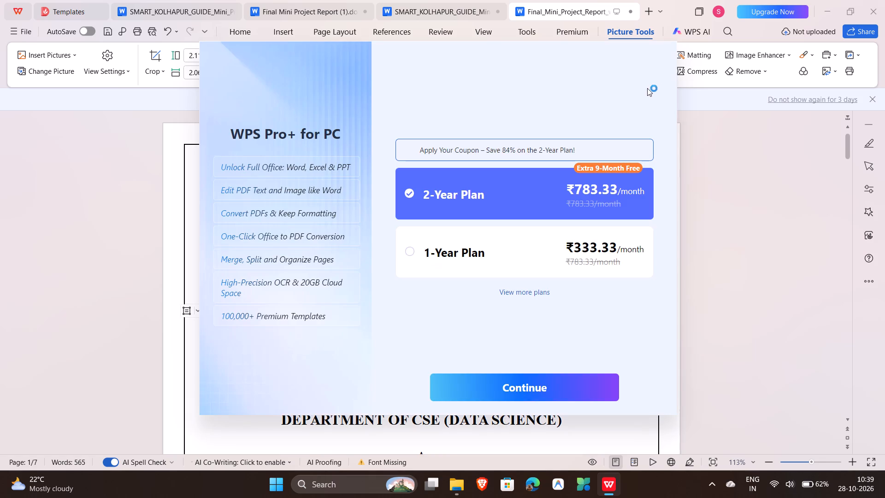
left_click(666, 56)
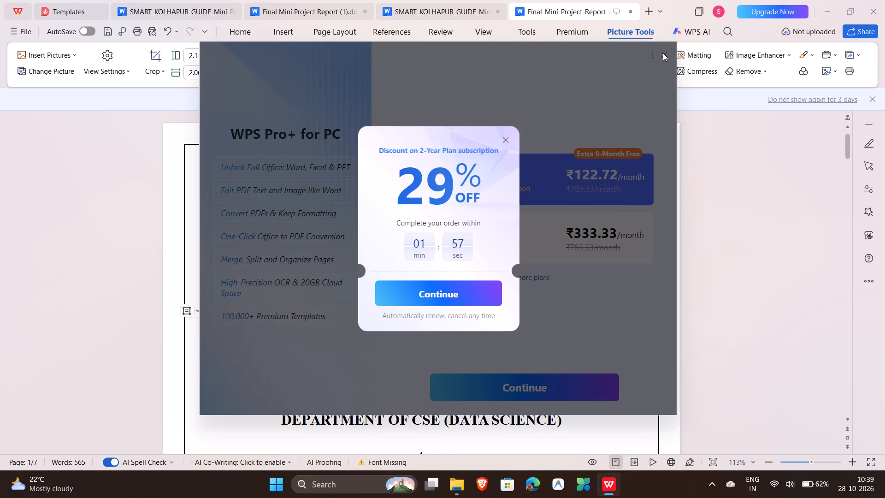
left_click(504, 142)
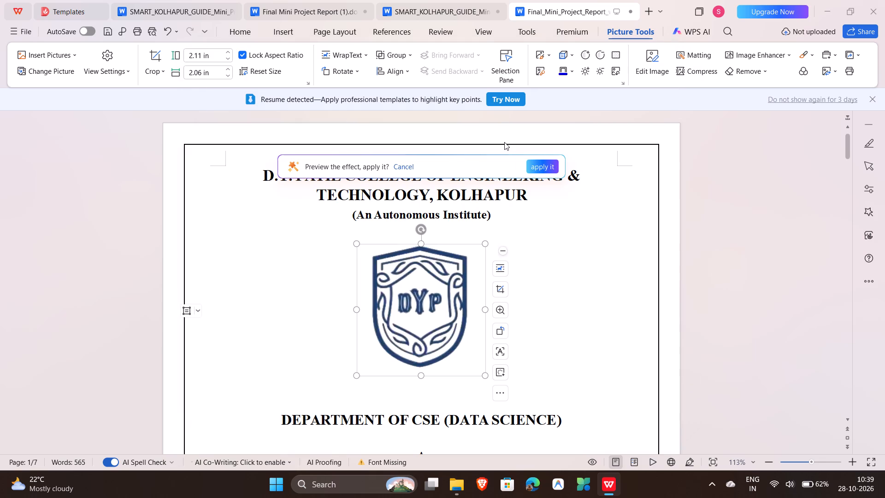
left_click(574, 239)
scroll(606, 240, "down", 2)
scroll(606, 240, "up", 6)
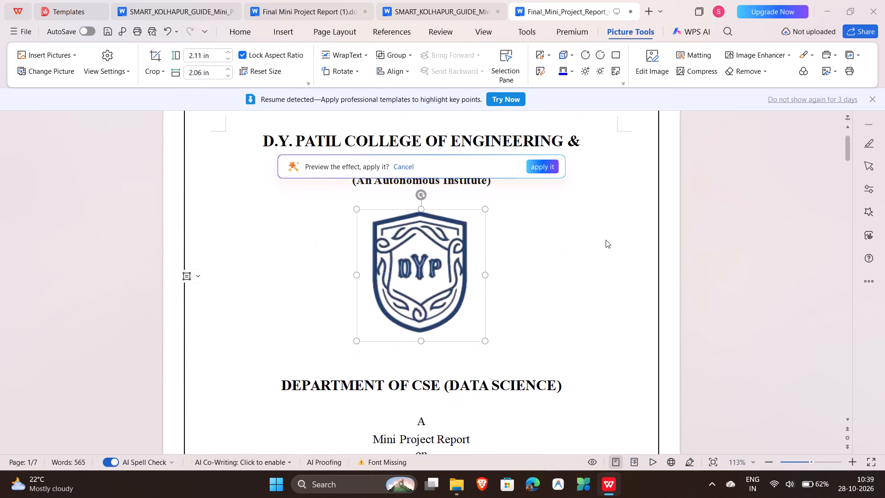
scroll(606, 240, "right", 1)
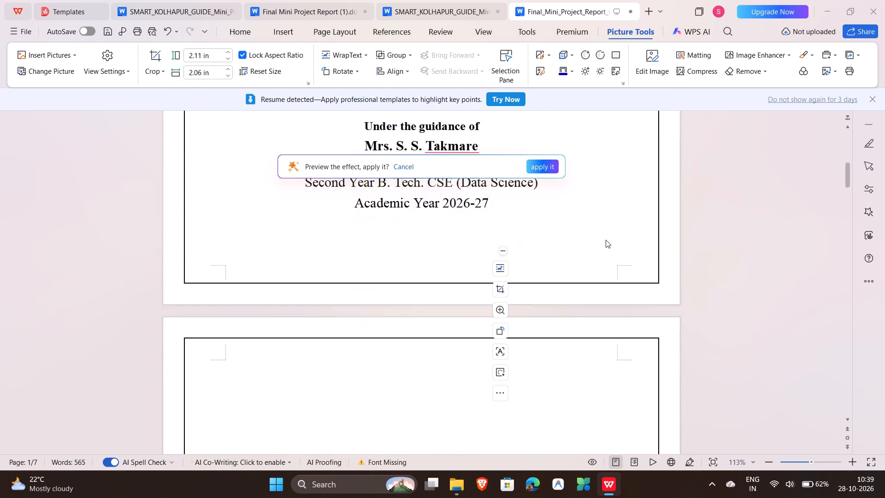
Examine the lower cover page and the certificate page layout, including the small logo, student table and blank space above the college name.
scroll(606, 240, "right", 1)
scroll(606, 240, "down", 2)
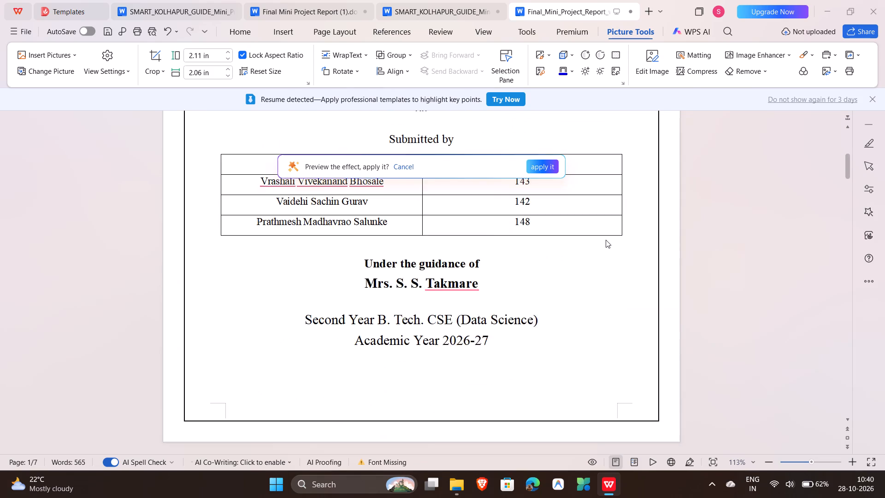
scroll(606, 240, "down", 3)
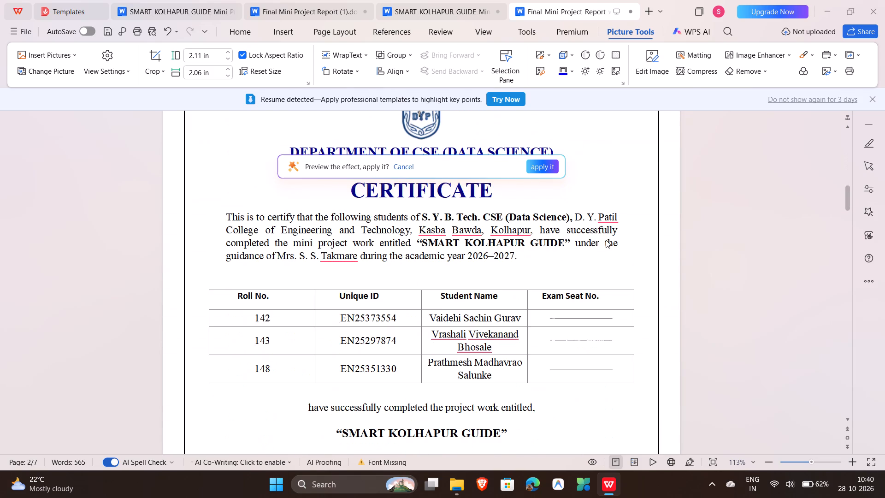
scroll(606, 240, "down", 1)
scroll(606, 240, "up", 1)
scroll(606, 240, "down", 1)
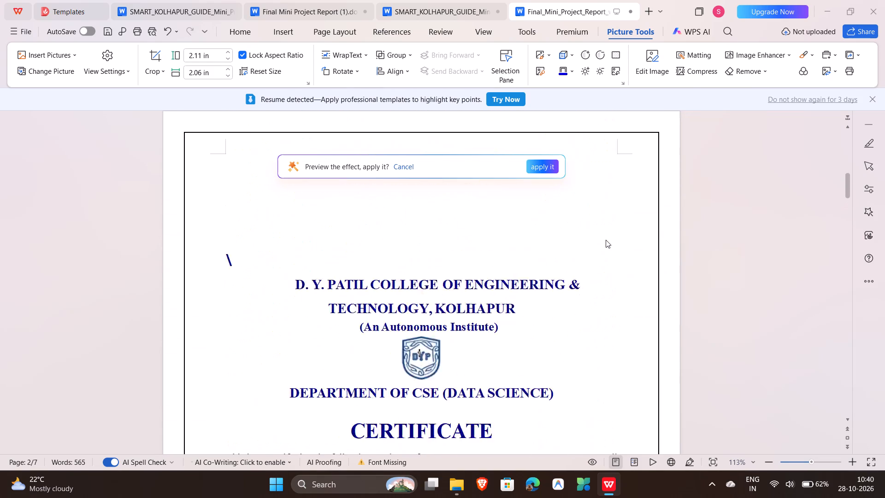
scroll(606, 240, "down", 1)
scroll(606, 240, "up", 1)
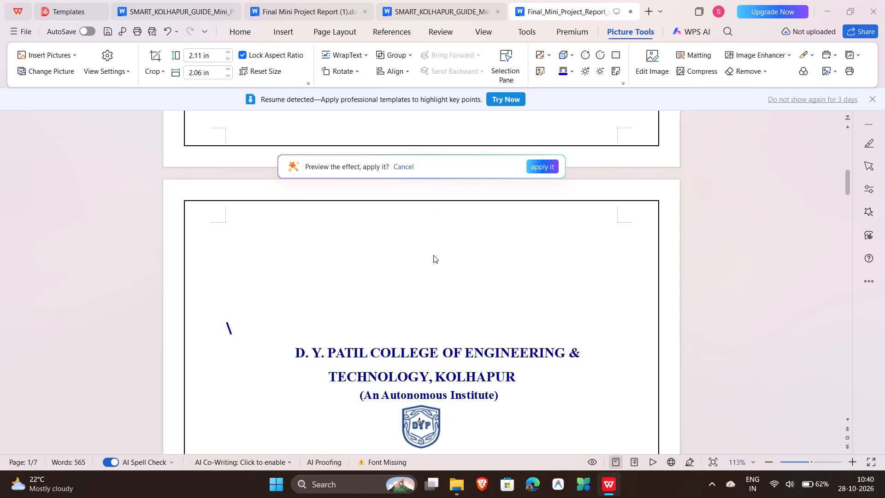
scroll(457, 285, "down", 1)
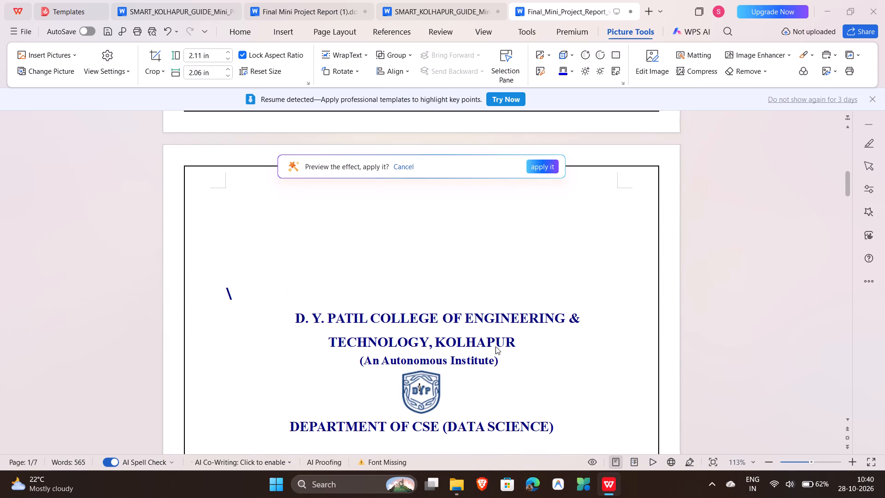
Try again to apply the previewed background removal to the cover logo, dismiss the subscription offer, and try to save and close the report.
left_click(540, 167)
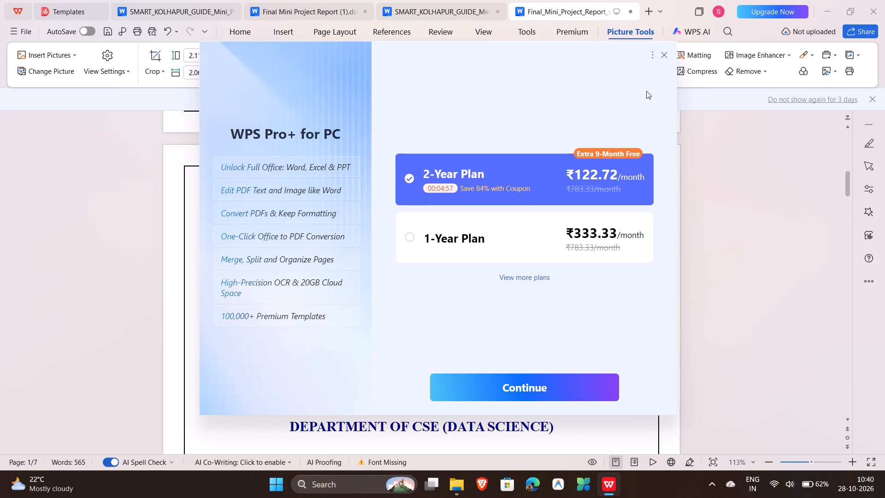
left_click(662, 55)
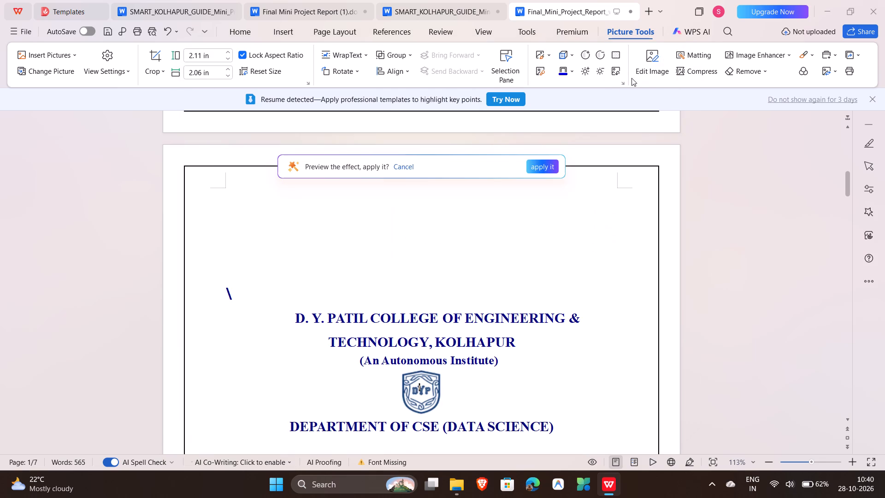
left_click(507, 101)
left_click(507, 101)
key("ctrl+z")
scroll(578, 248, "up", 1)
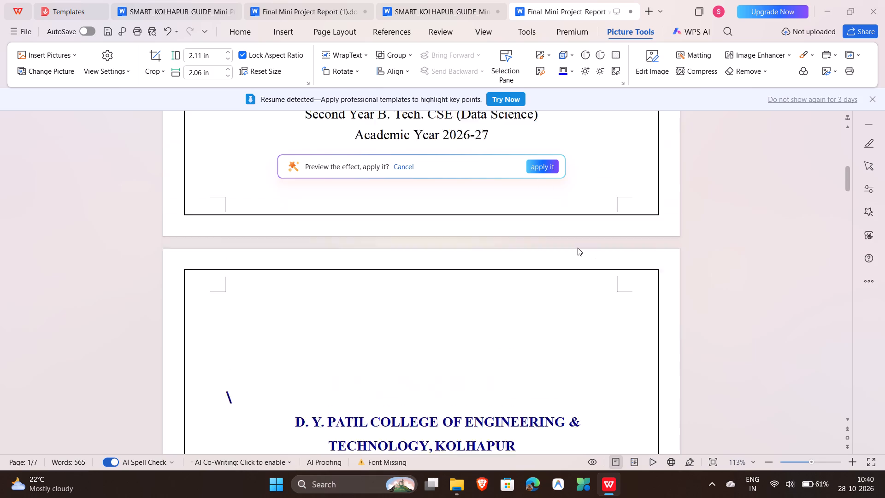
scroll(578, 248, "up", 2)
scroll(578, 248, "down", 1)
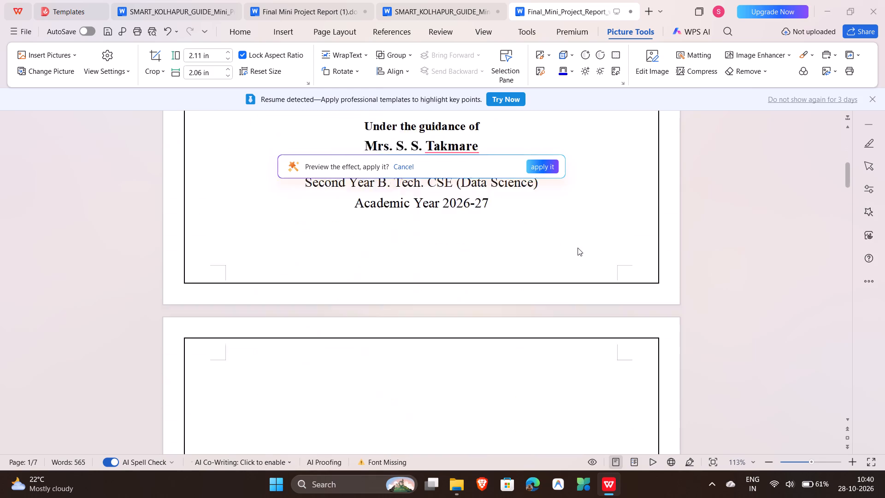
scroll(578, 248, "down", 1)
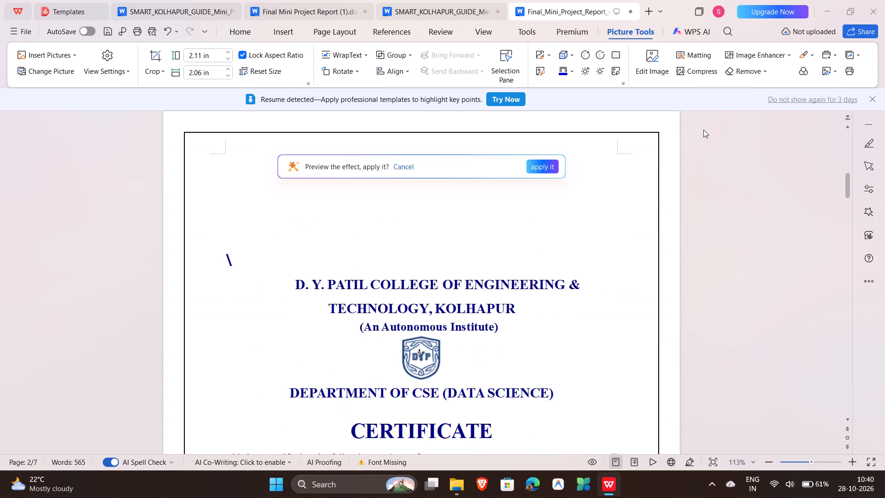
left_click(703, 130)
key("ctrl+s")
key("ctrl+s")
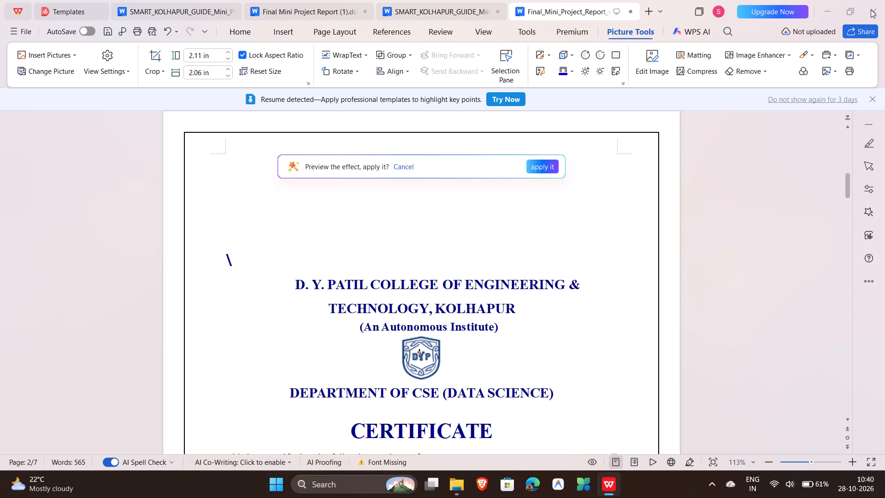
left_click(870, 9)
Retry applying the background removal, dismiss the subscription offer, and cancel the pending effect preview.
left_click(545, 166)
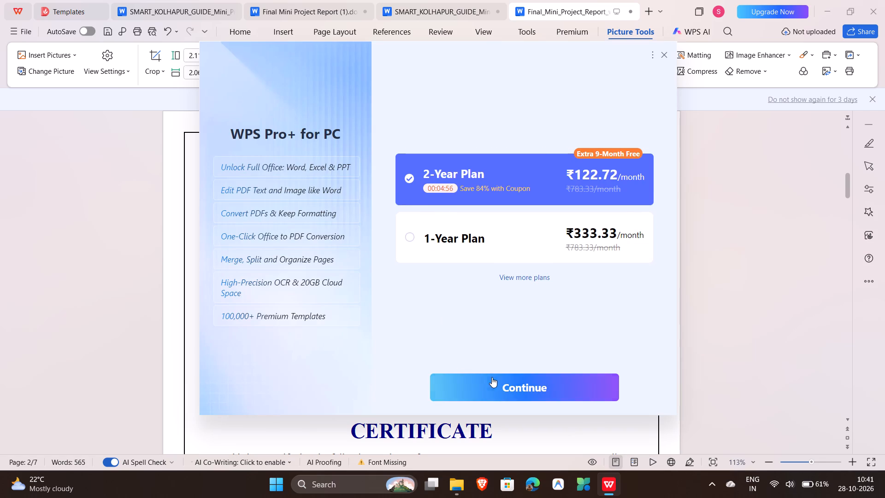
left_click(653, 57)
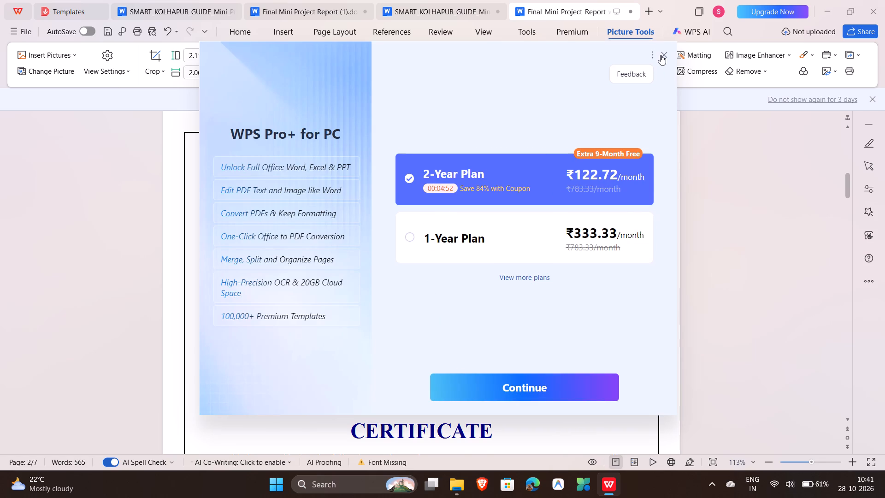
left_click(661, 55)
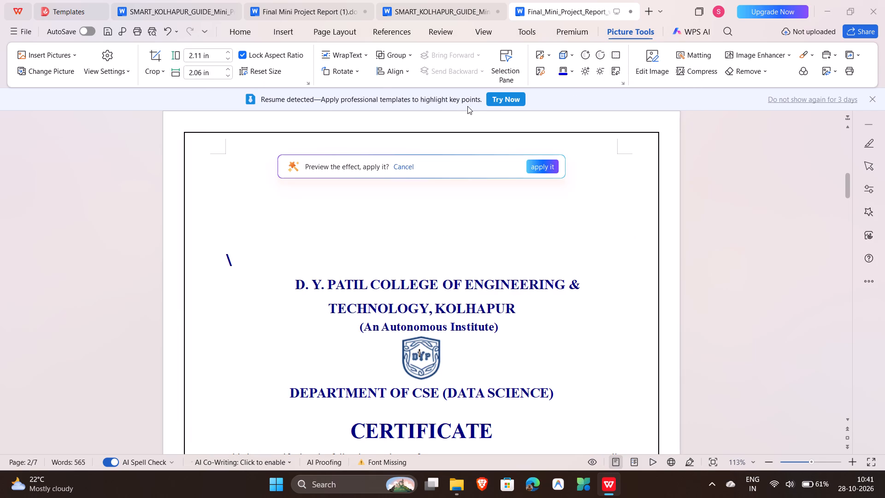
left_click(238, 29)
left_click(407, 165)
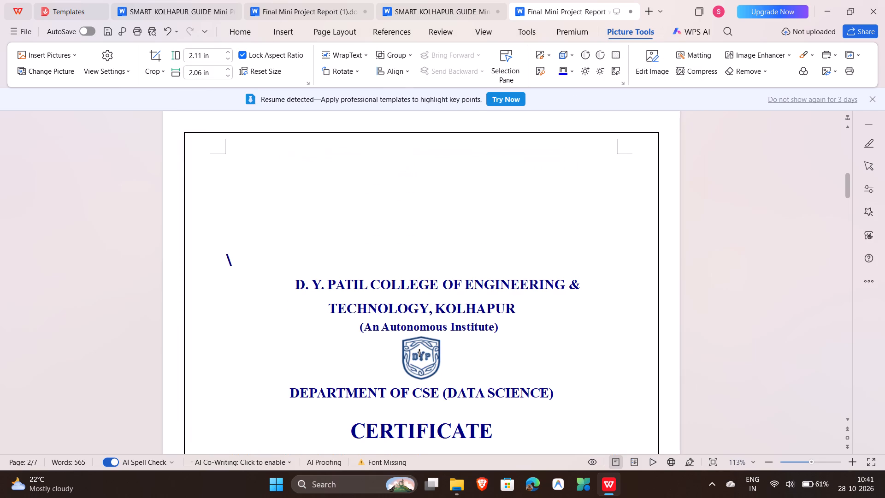
Copy the large DYP shield logo from below "(An Autonomous Institute)" on the cover page.
scroll(432, 191, "up", 7)
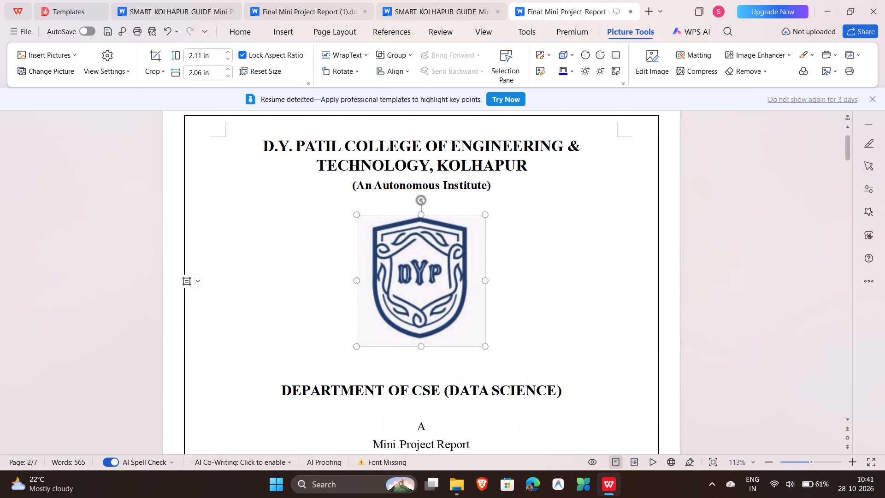
scroll(432, 191, "up", 1)
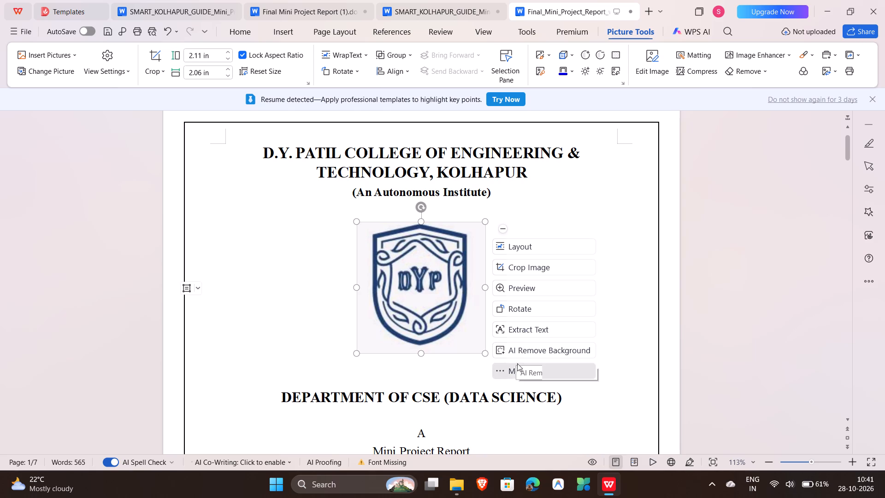
left_click(325, 291)
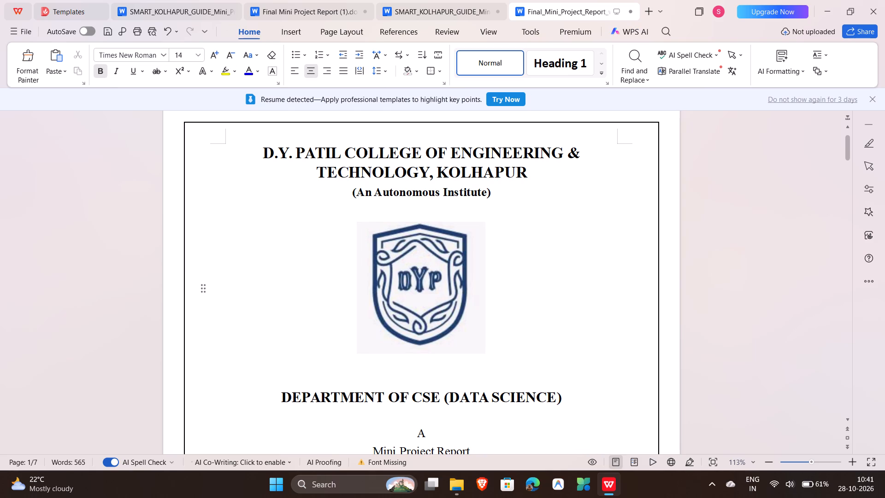
left_click(540, 251)
left_click_drag(354, 224, 407, 229)
left_click_drag(407, 229, 455, 230)
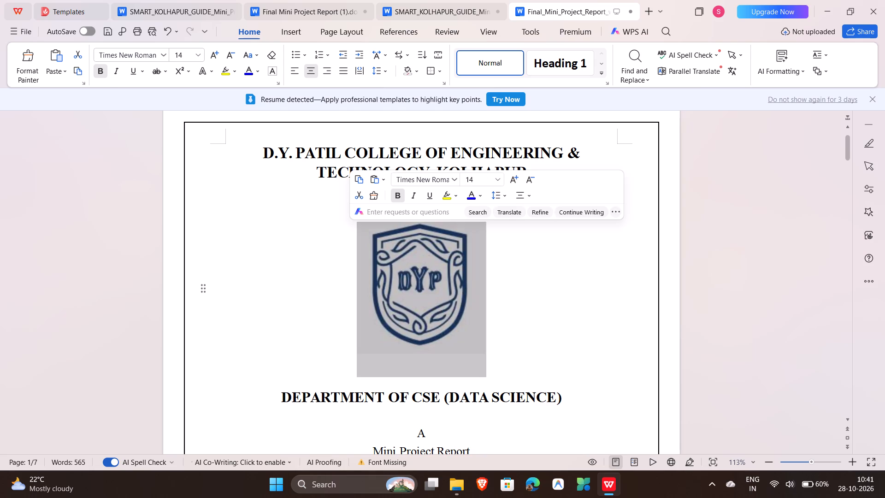
key("ctrl+c")
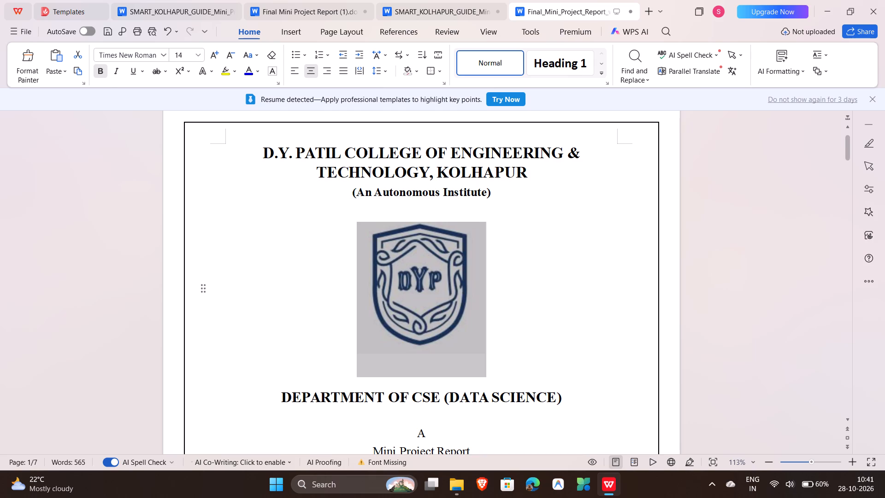
Replace the small DYP logo above "DEPARTMENT OF CSE (DATA SCIENCE)" on the certificate page with the copied large logo.
scroll(509, 283, "down", 9)
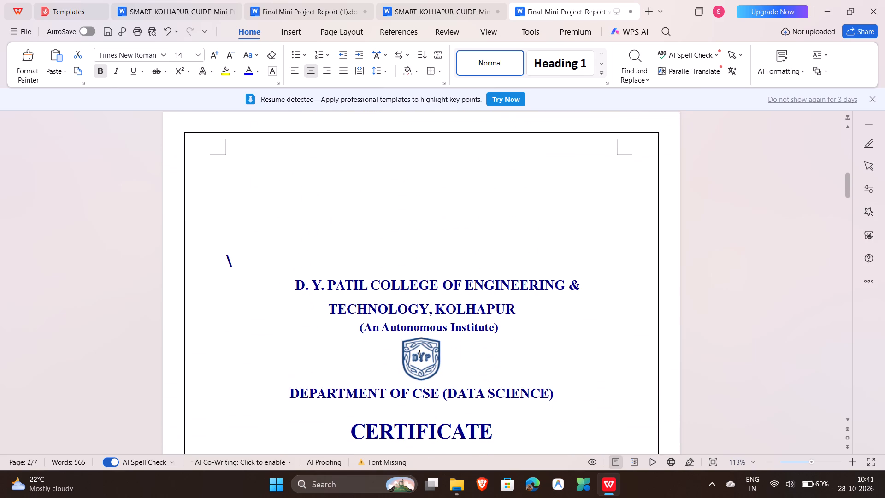
left_click(478, 350)
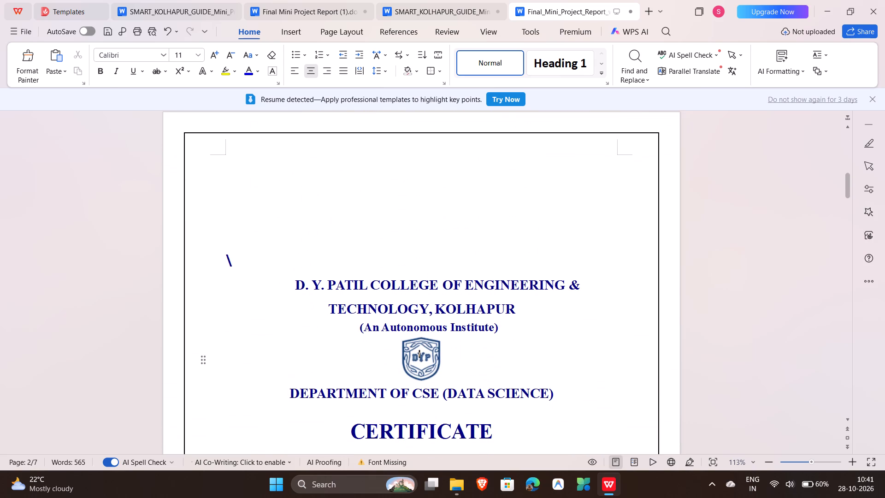
key("BackSpace")
key("BackSpace")
key("ctrl+v")
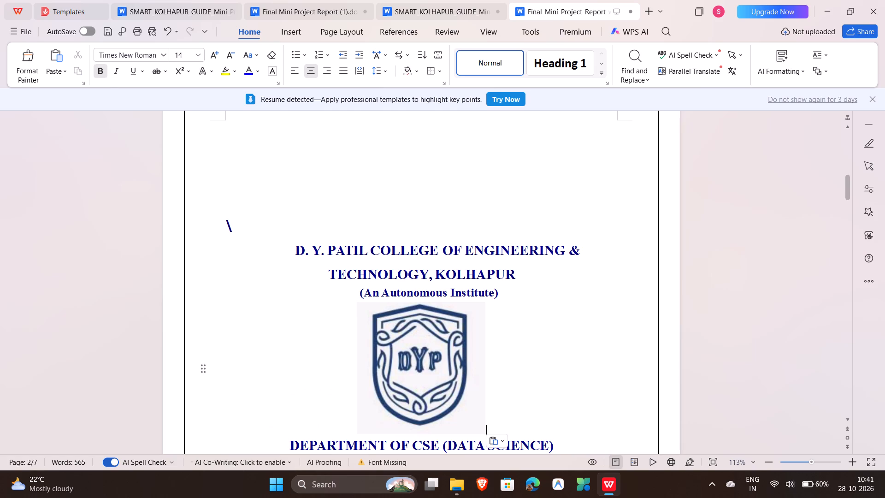
Delete the leading indent, stray backslash and blank lines before "D. Y. PATIL COLLEGE OF ENGINEERING &" on the certificate page.
left_click(287, 247)
key("BackSpace")
key("BackSpace")
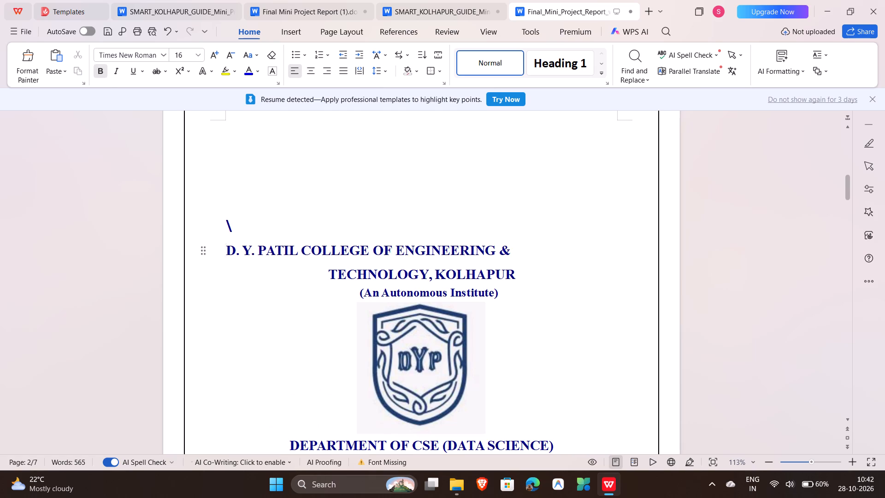
key("BackSpace")
key("BackSpace")
key("BackSpace")
key("BackSpace")
scroll(287, 247, "up", 2)
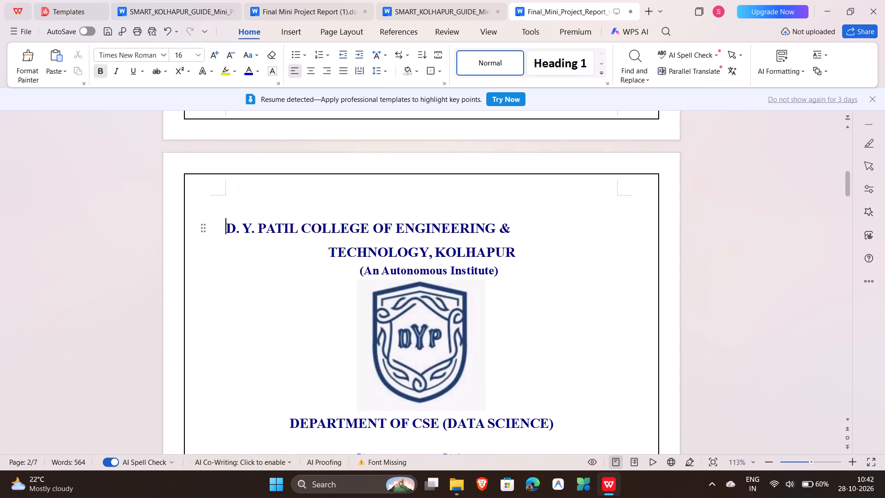
key("BackSpace")
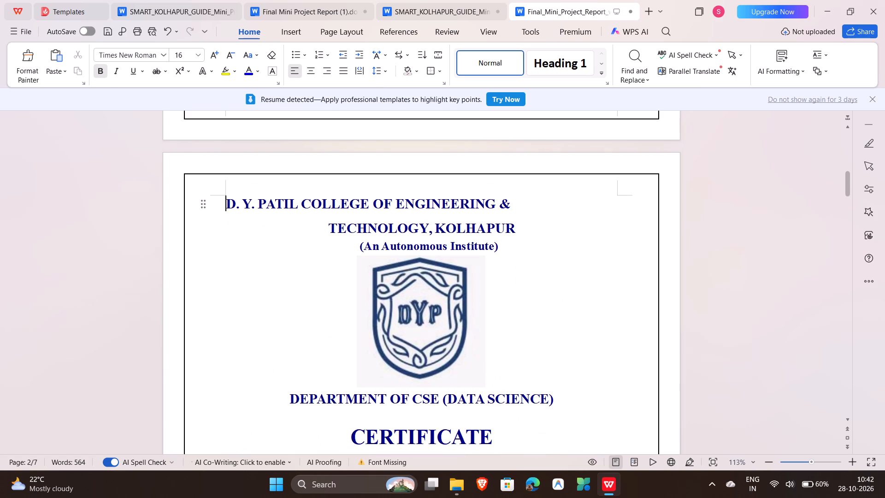
Indent "D. Y. PATIL COLLEGE OF ENGINEERING &" on the certificate page with seven leading spaces to bring it near the page centre.
key("space")
key("space")
key("space")
key("space")
key("space")
key("space")
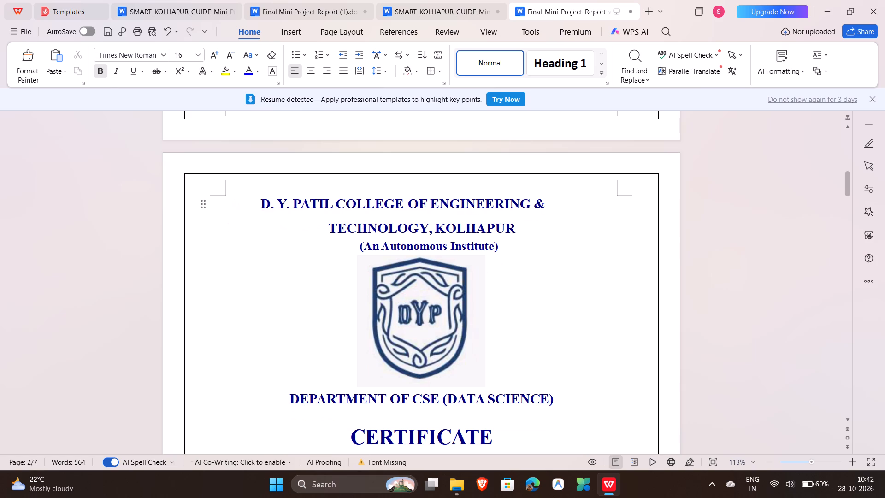
key("space")
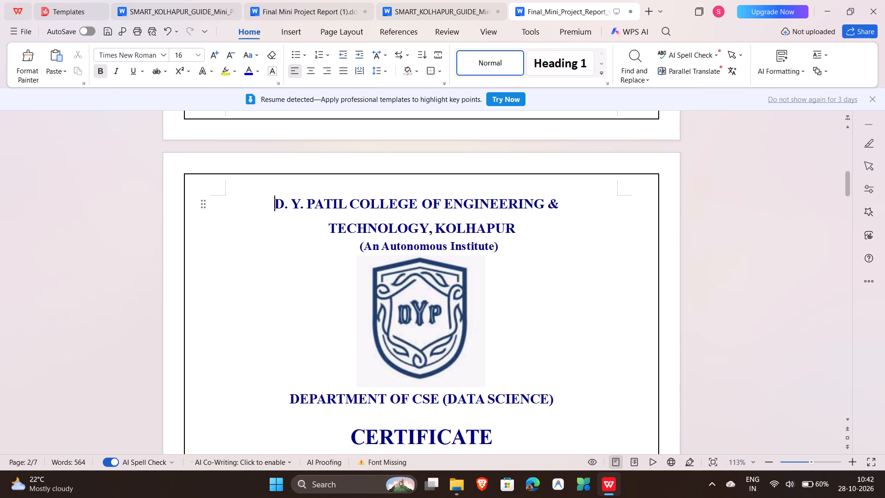
Review the layout of the cover page, the certificate page and the signature block on the page after it.
scroll(287, 247, "up", 3)
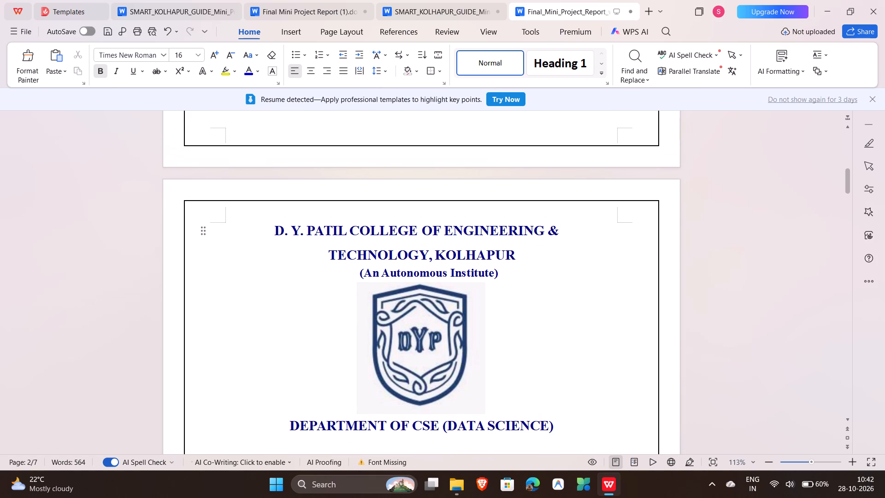
scroll(287, 247, "up", 6)
scroll(287, 247, "down", 3)
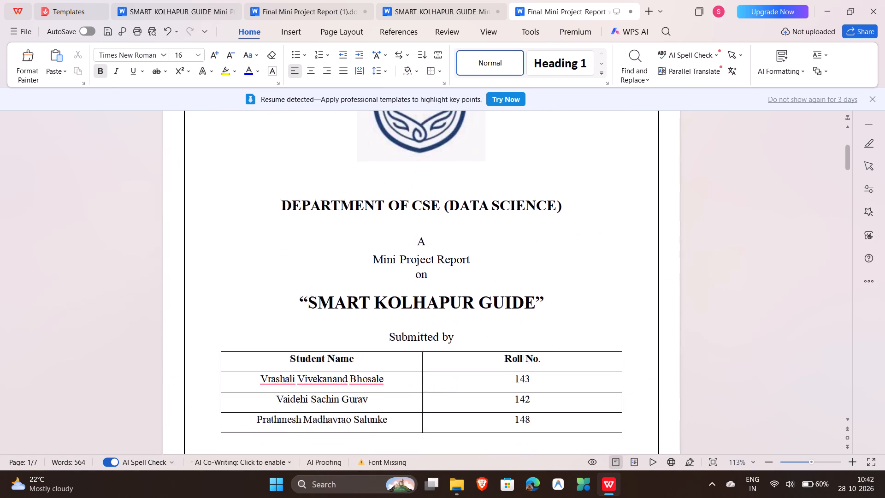
scroll(287, 247, "down", 14)
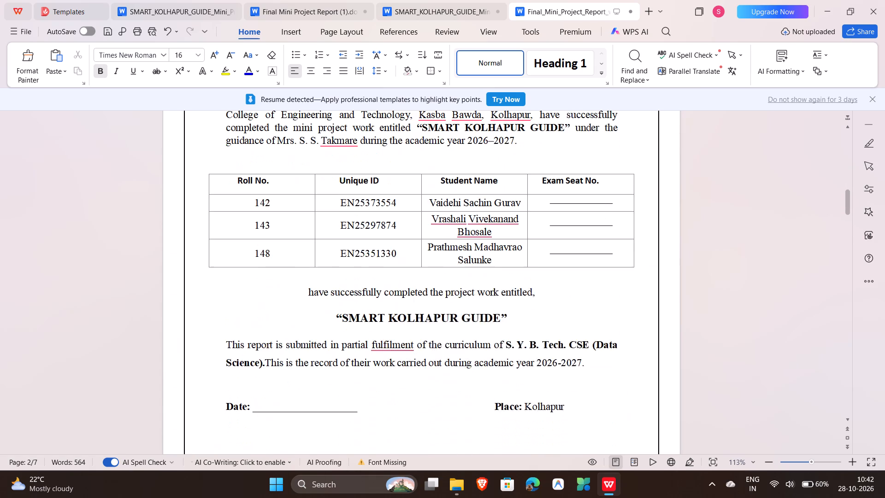
scroll(287, 247, "down", 6)
scroll(287, 247, "up", 1)
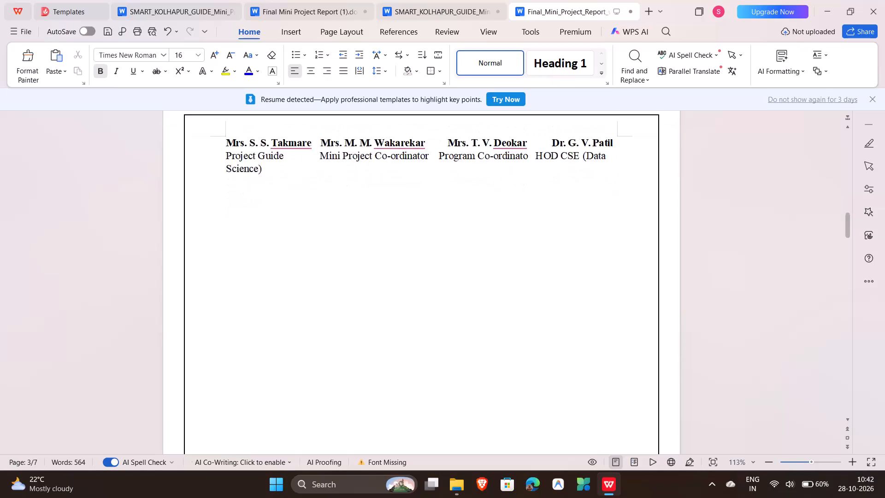
scroll(287, 247, "up", 3)
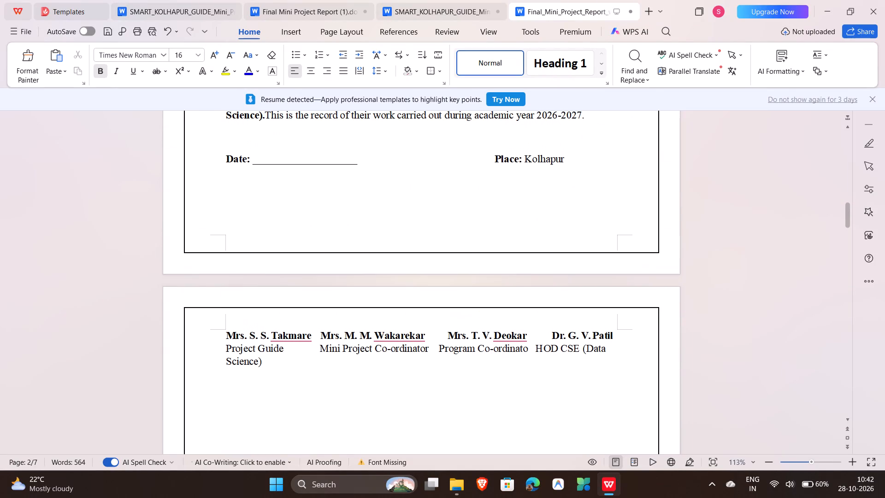
scroll(287, 247, "up", 3)
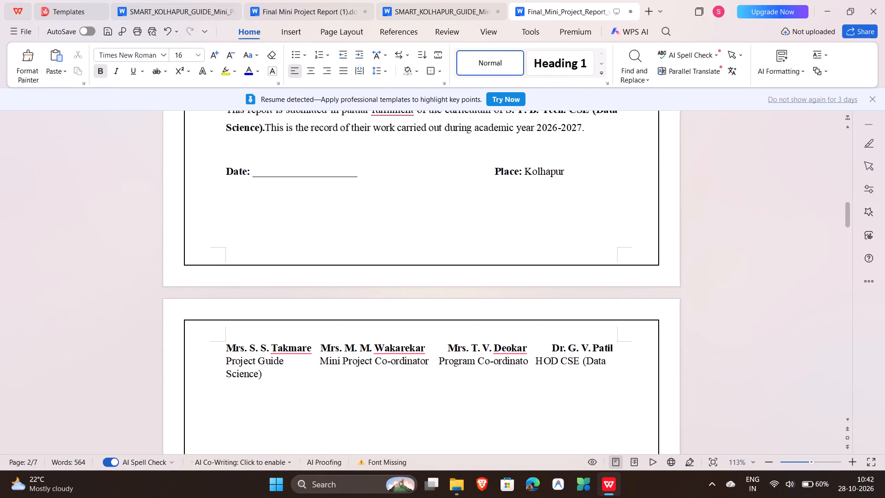
scroll(287, 247, "up", 5)
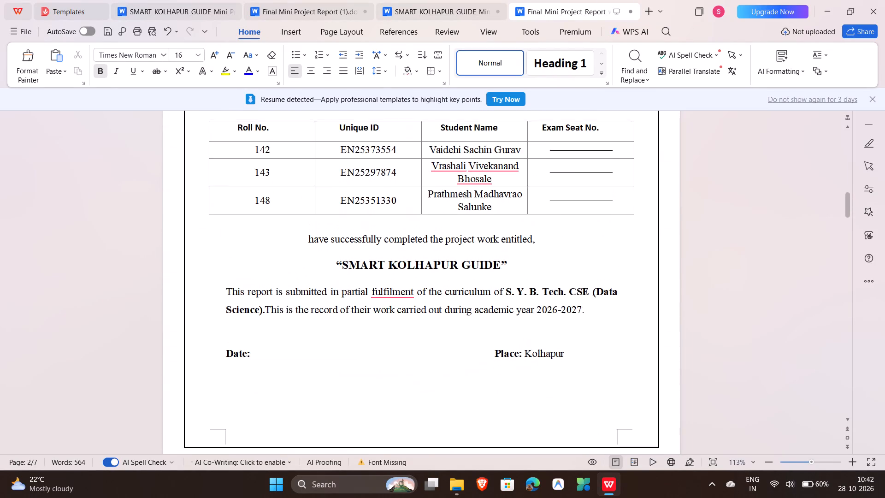
scroll(287, 247, "up", 7)
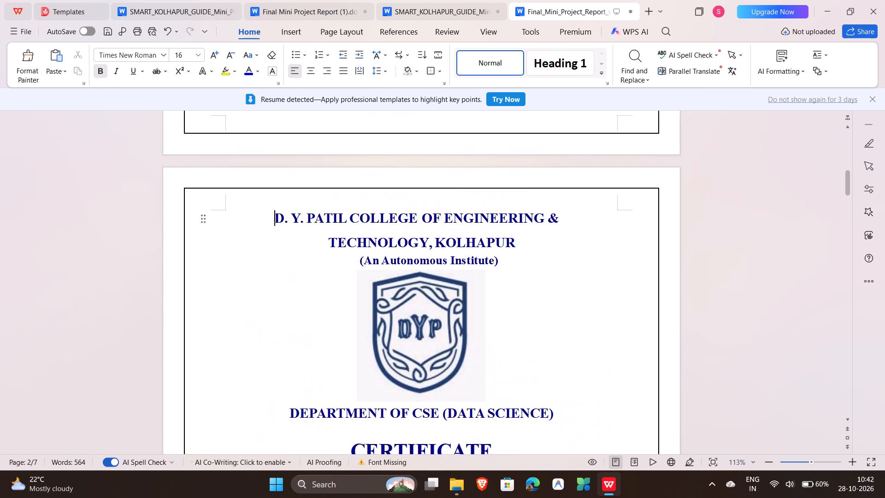
scroll(287, 247, "up", 3)
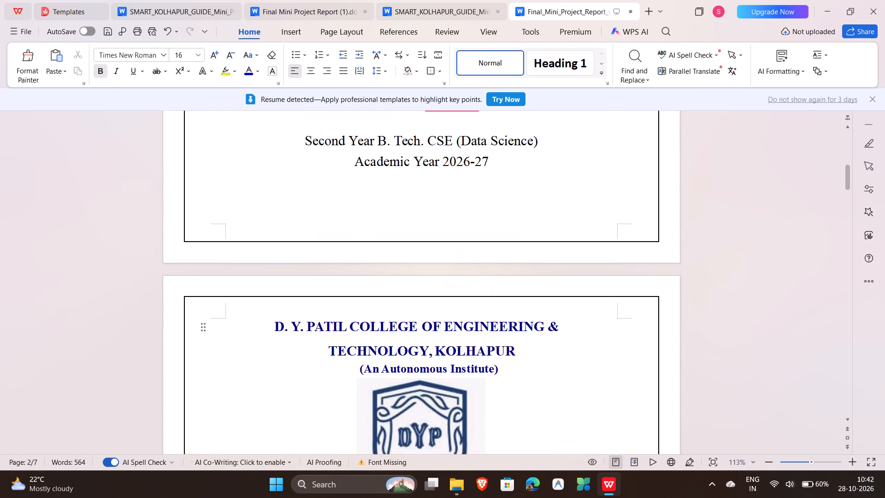
scroll(287, 247, "down", 13)
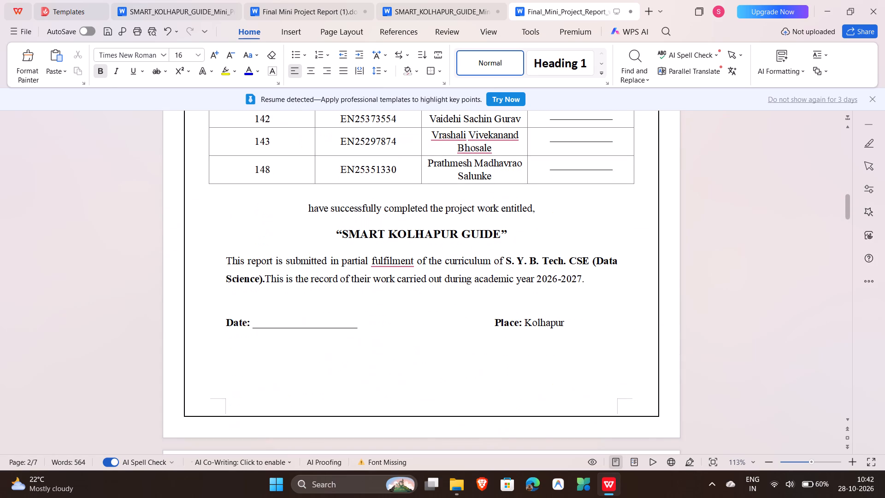
scroll(287, 247, "up", 5)
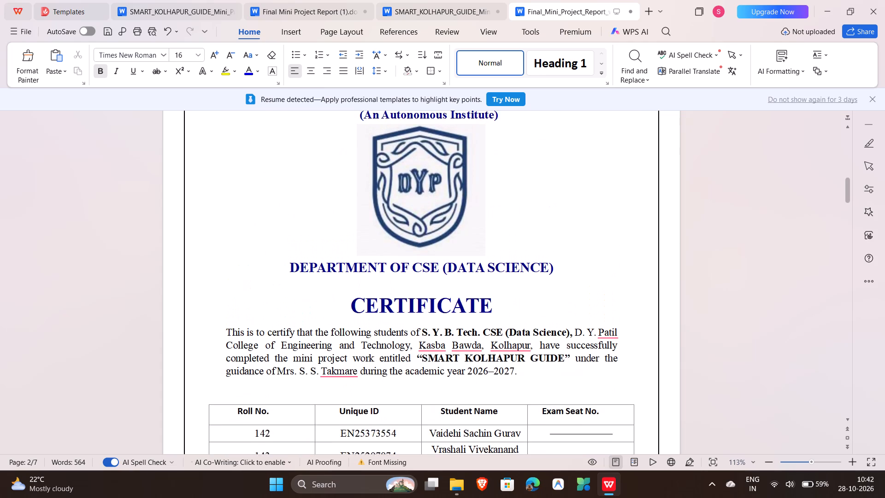
scroll(287, 247, "up", 1)
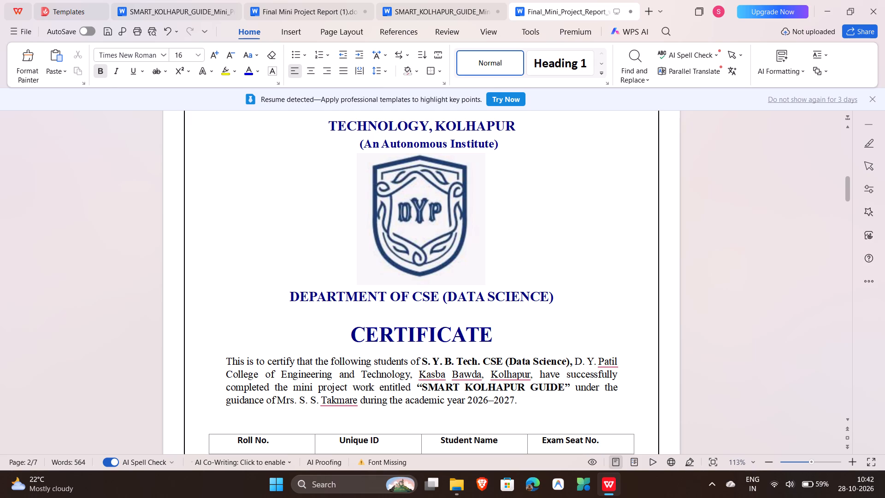
Examine the certificate page's text, student table and date line, and compare its heading and logo with the cover page.
scroll(287, 247, "right", 1)
scroll(287, 247, "down", 3)
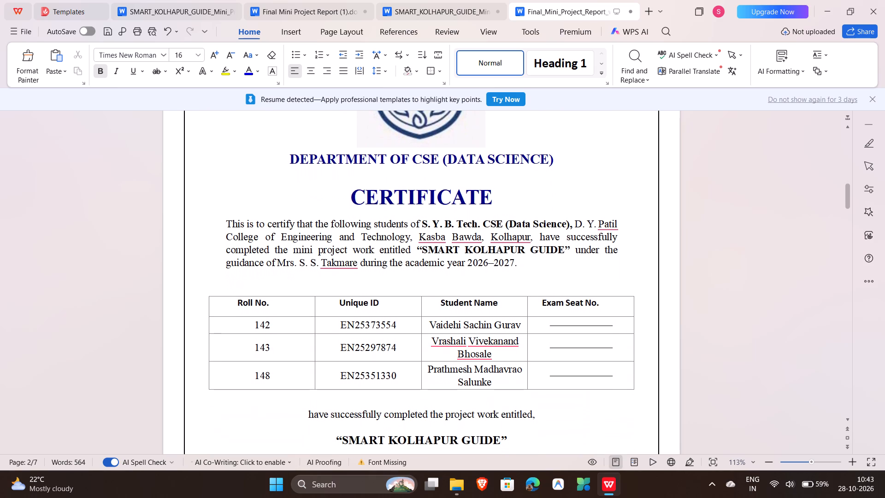
scroll(287, 247, "down", 1)
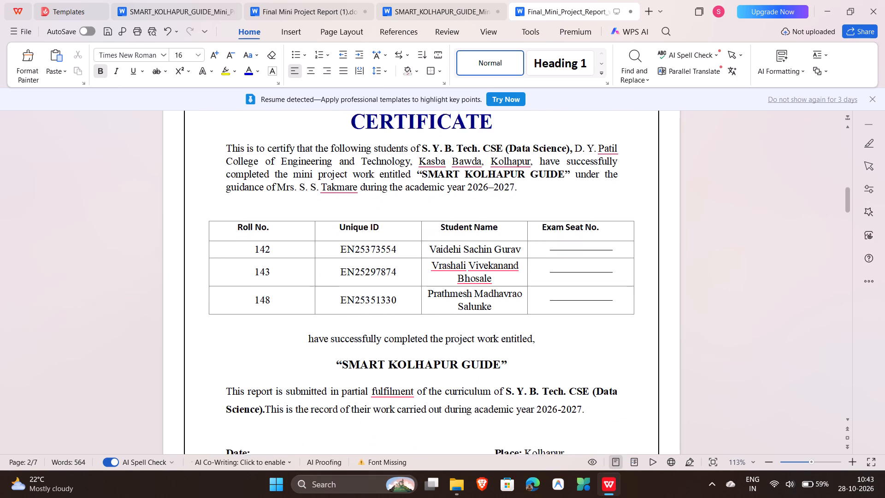
scroll(287, 247, "down", 2)
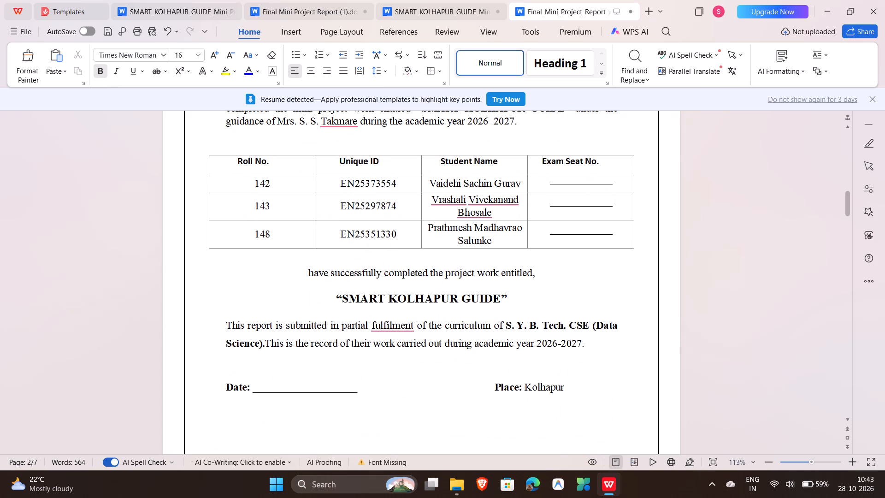
scroll(287, 247, "down", 1)
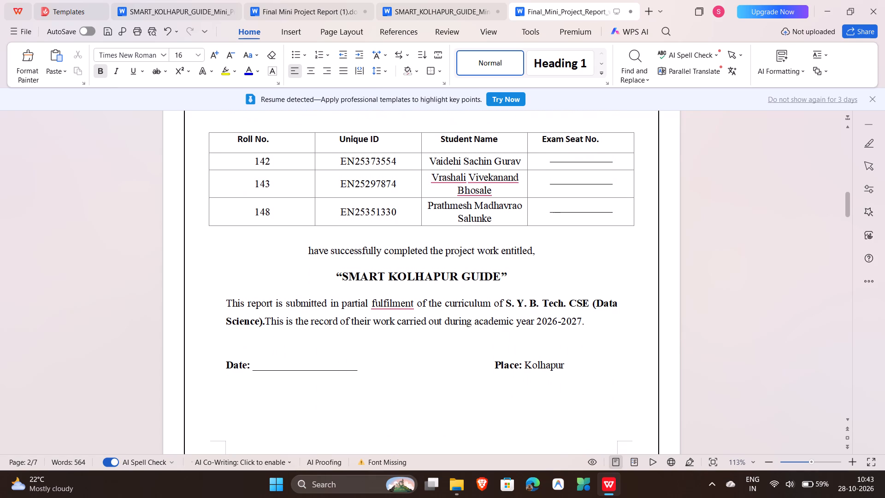
scroll(287, 247, "up", 6)
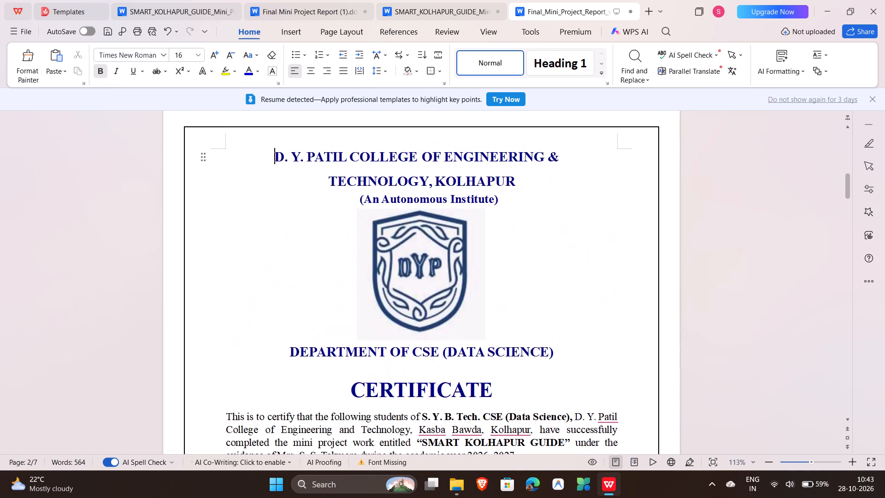
scroll(287, 247, "up", 7)
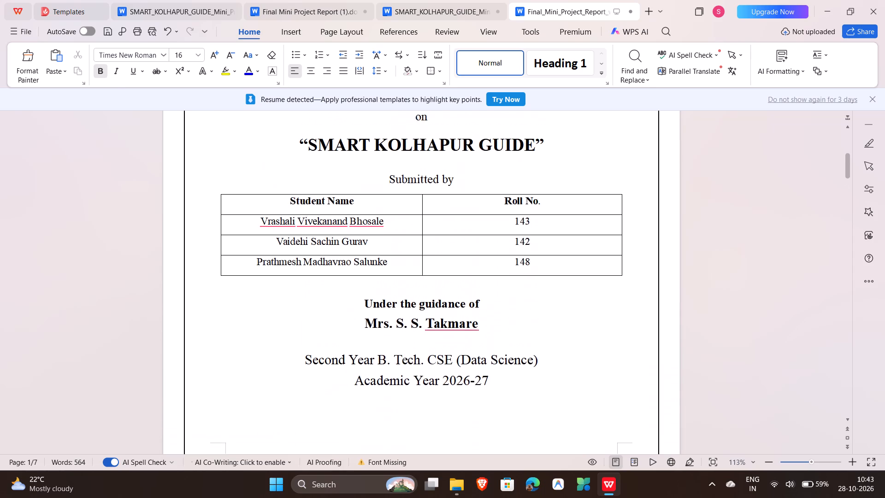
scroll(287, 247, "up", 3)
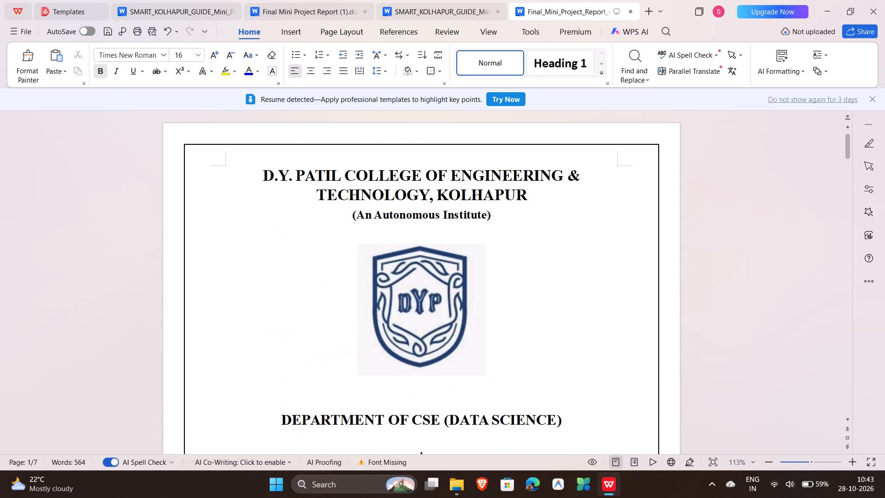
Copy the three student rows with names and roll numbers from the "Submitted by" table on the cover page.
scroll(287, 247, "down", 1)
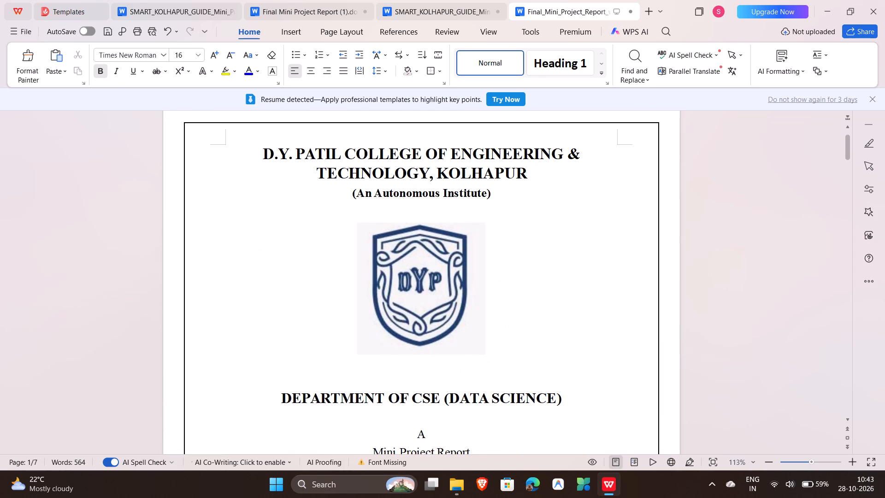
scroll(452, 337, "down", 3)
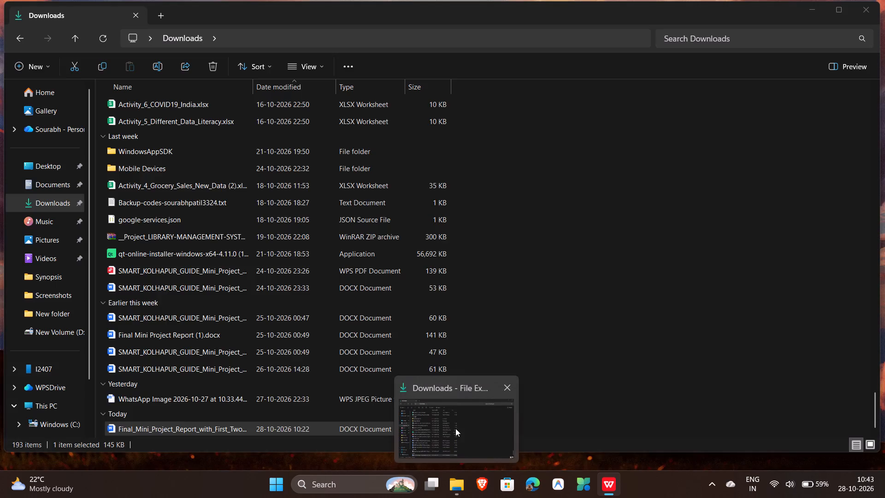
scroll(466, 339, "down", 2)
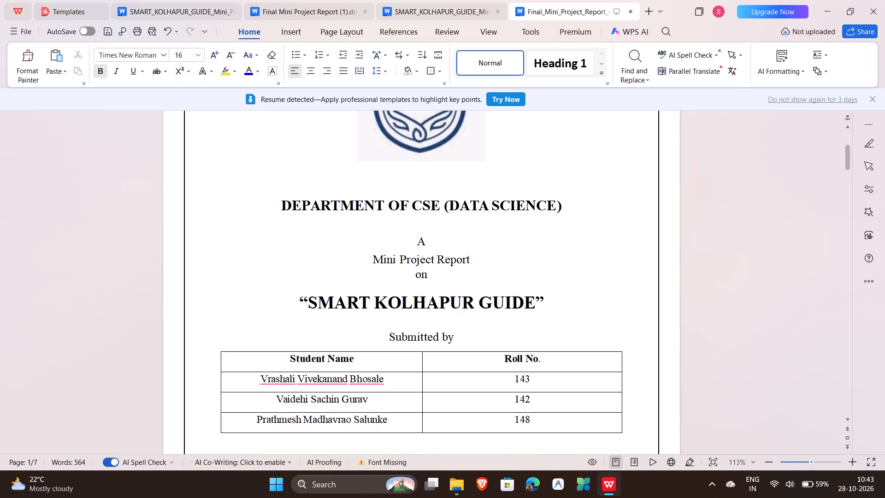
scroll(466, 339, "down", 2)
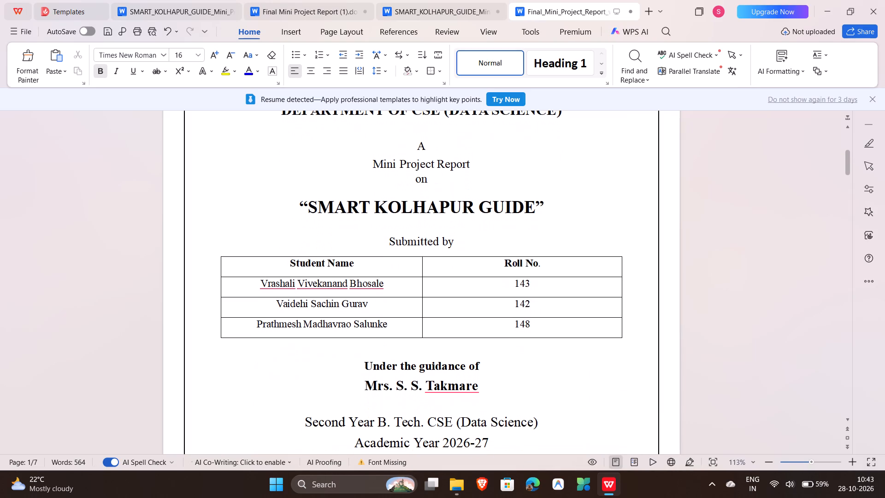
scroll(466, 339, "down", 1)
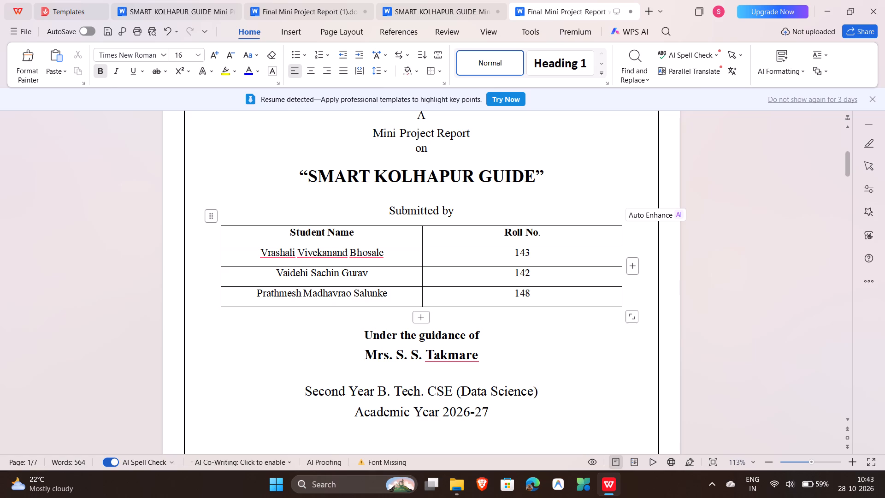
left_click_drag(254, 254, 480, 249)
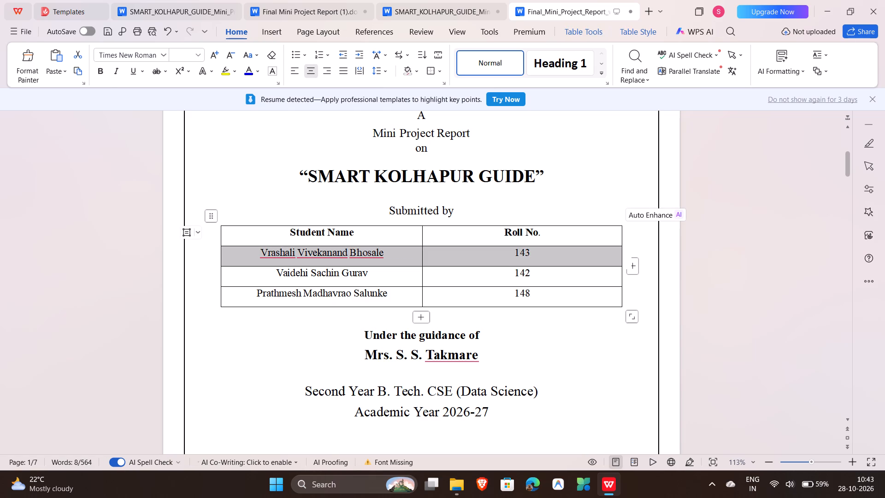
left_click_drag(480, 249, 482, 294)
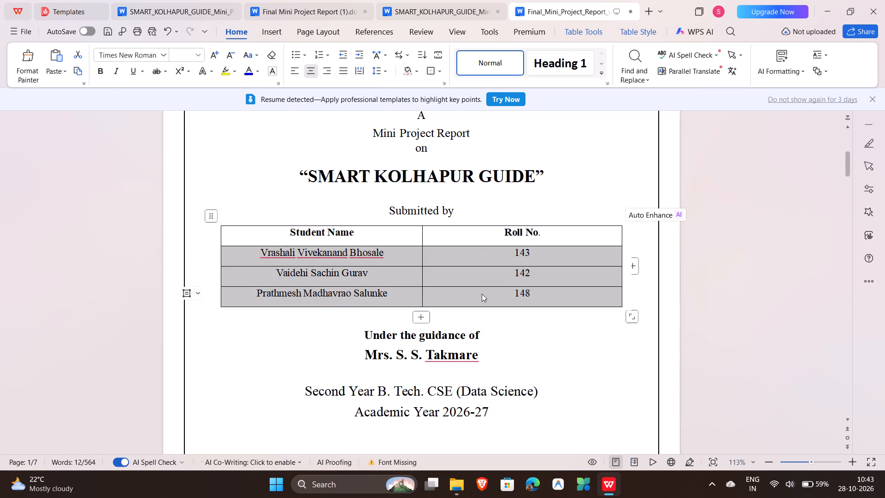
key("ctrl+c")
Switch to File Explorer and open "Final Mini Project Report (1).docx" from the Downloads folder.
left_click(454, 485)
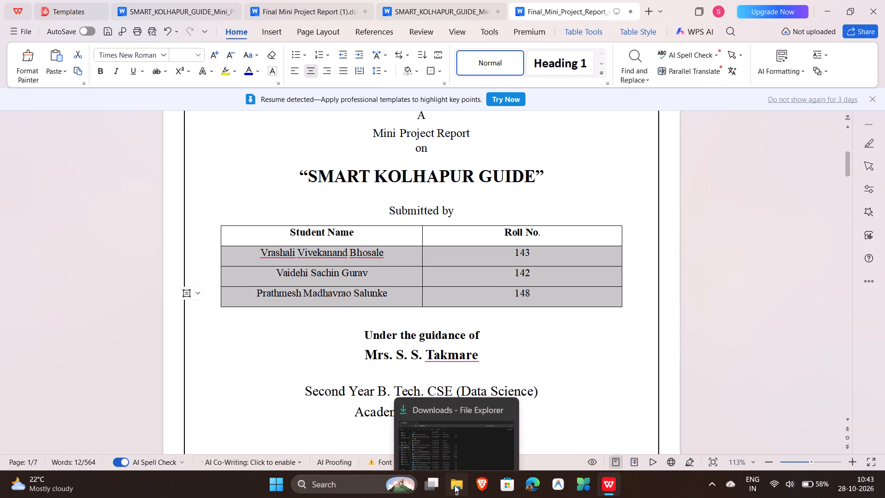
double_click(192, 337)
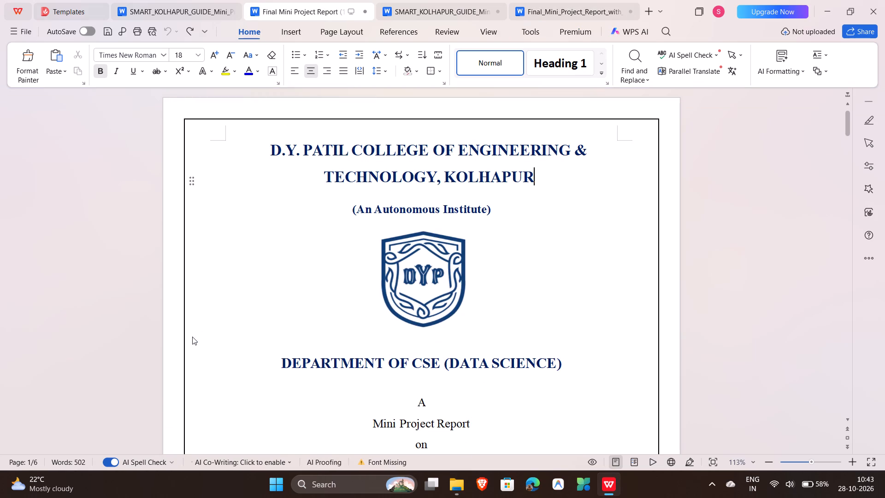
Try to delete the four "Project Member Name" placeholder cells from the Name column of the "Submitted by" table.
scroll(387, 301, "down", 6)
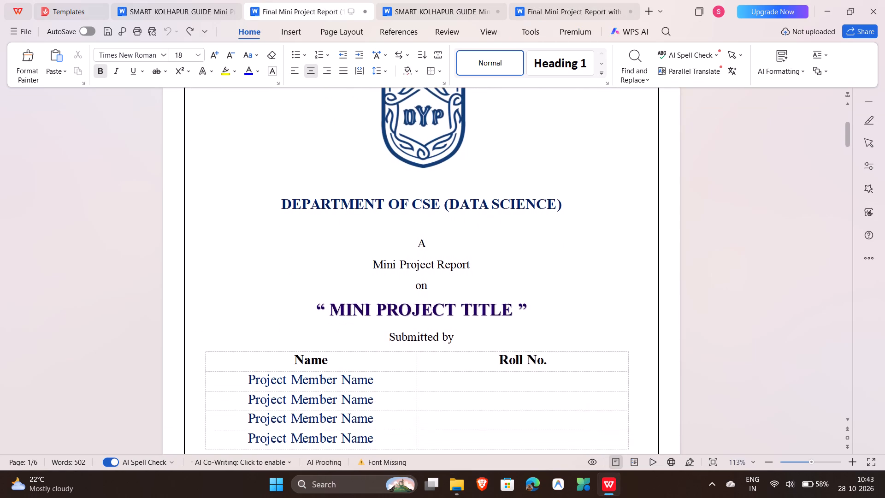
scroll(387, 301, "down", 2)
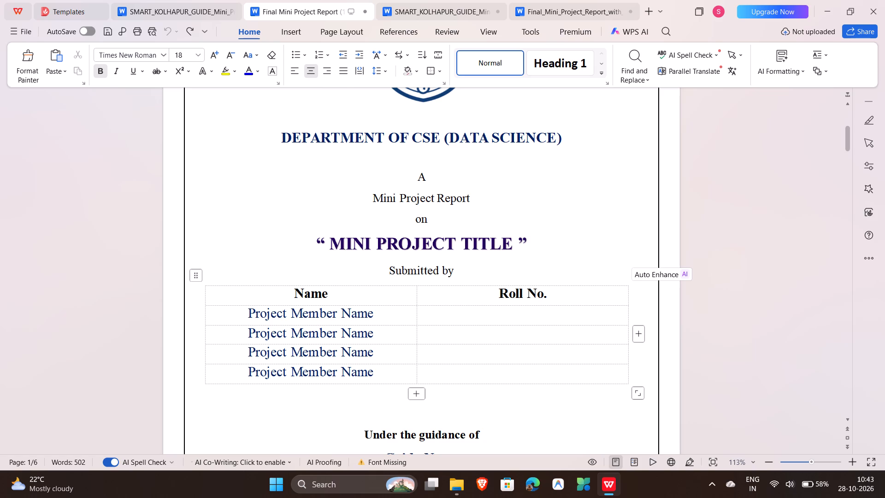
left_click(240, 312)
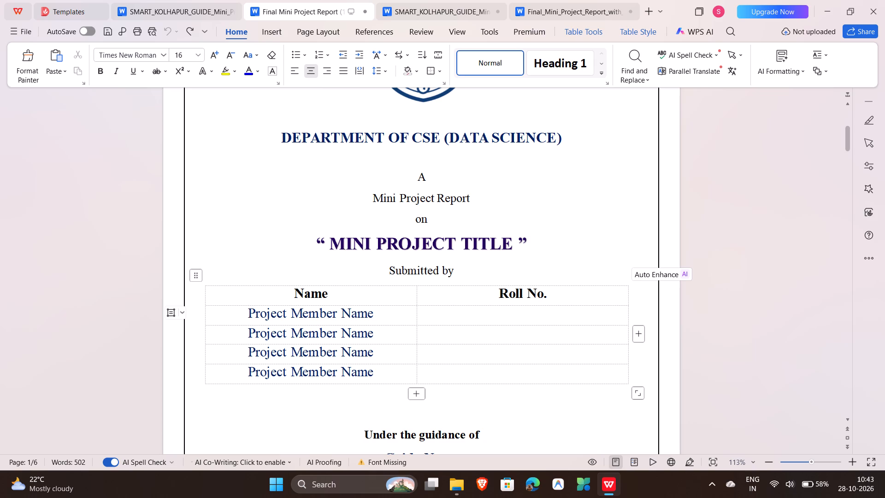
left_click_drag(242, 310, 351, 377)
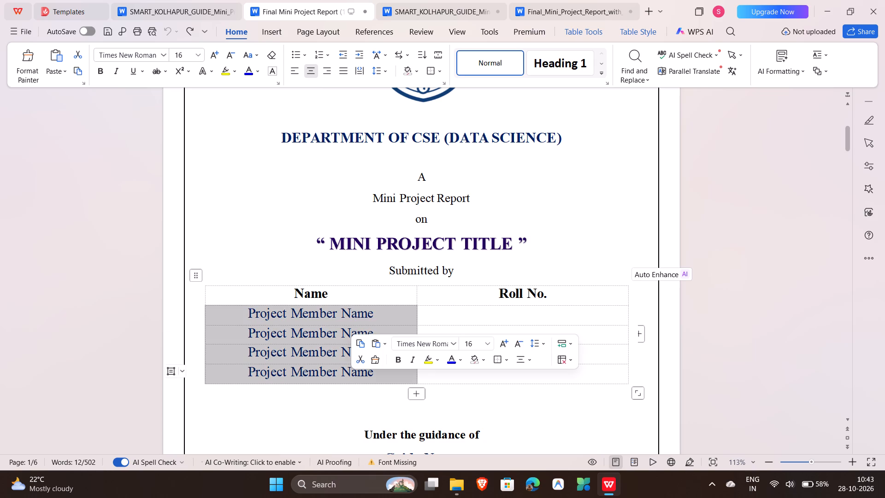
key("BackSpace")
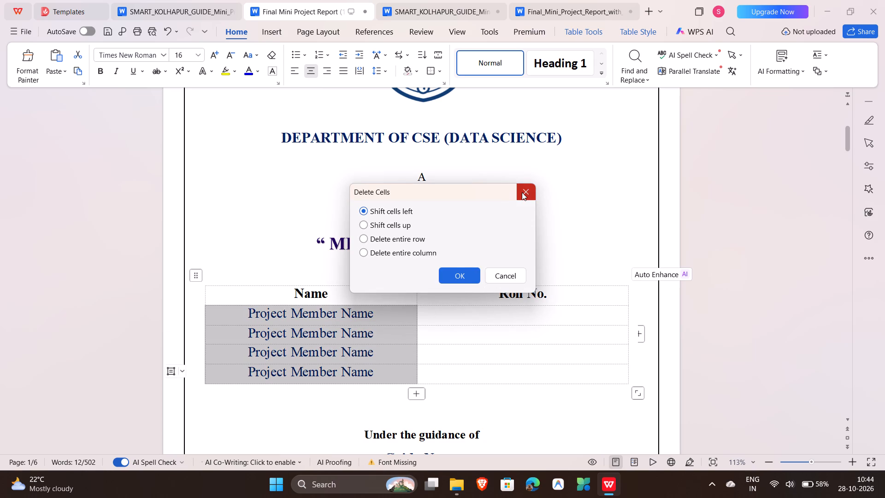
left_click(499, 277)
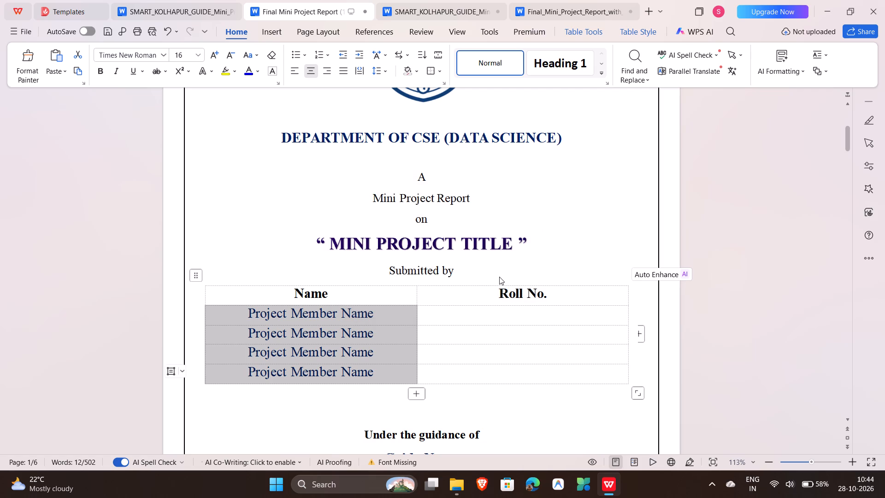
Replace the four "Project Member Name" cells in the "Submitted by" table with the copied student rows, deleting the cells with Shift cells left.
key("BackSpace")
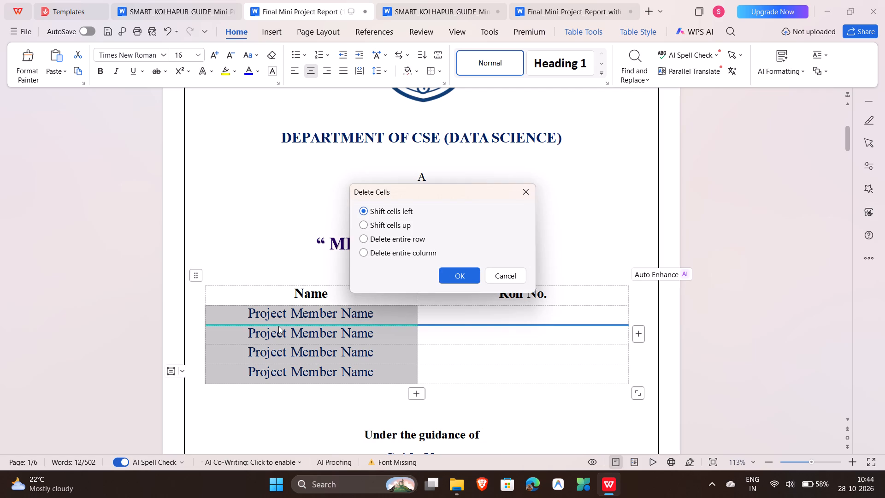
left_click(445, 277)
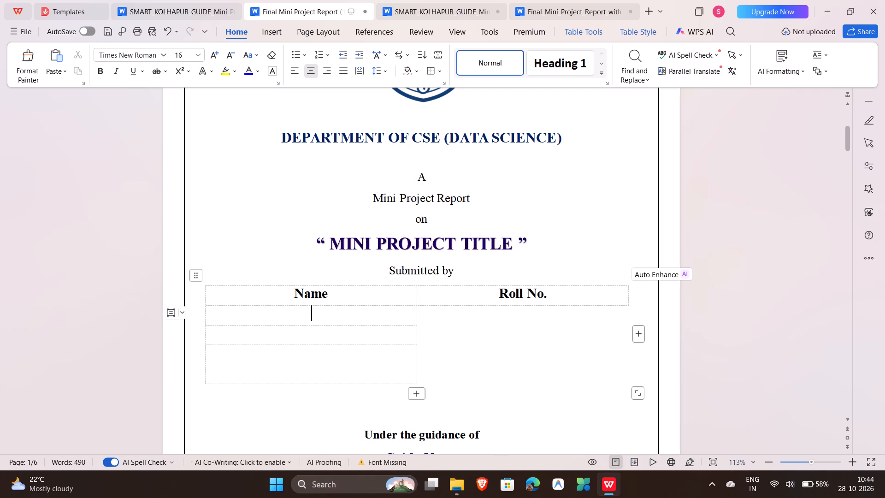
key("ctrl+v")
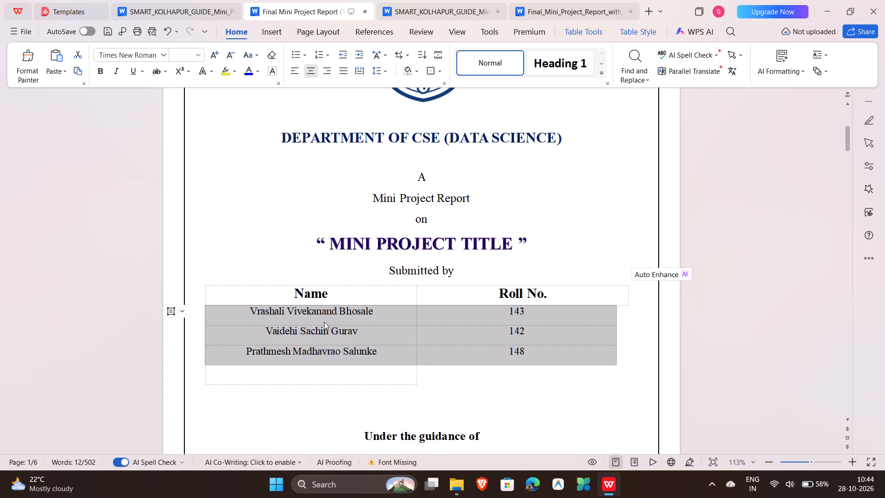
Delete the leftover empty cell below the student rows in the "Submitted by" table using Shift cells left.
left_click(413, 382)
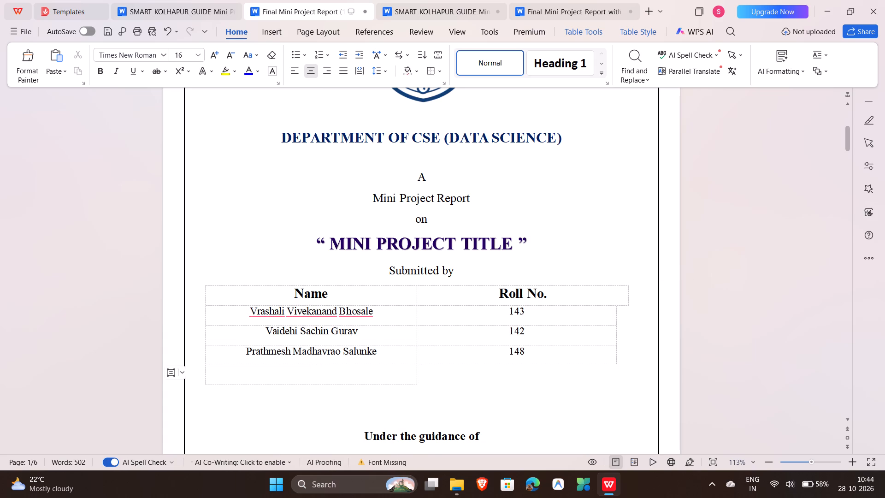
left_click(424, 378)
key("BackSpace")
key("BackSpace")
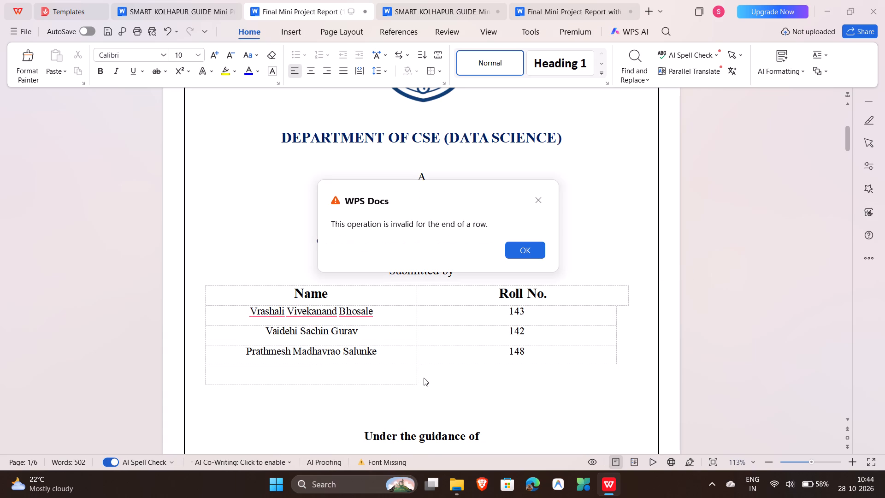
left_click(528, 251)
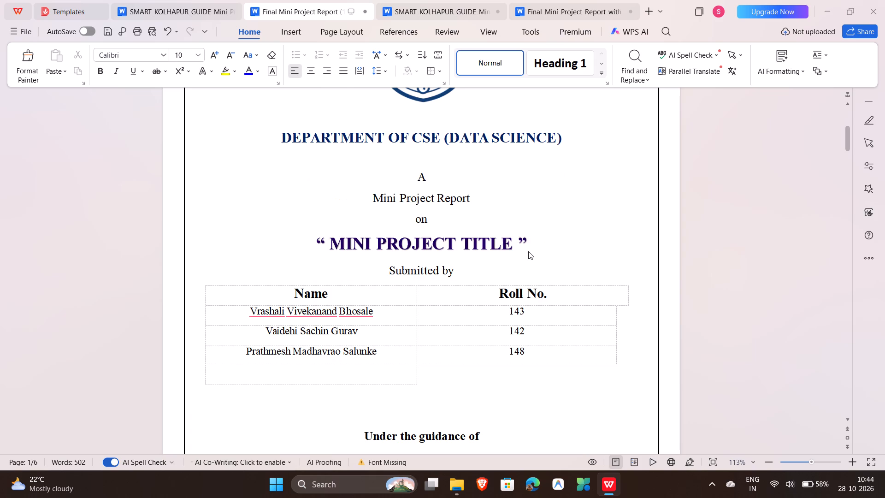
left_click(415, 380)
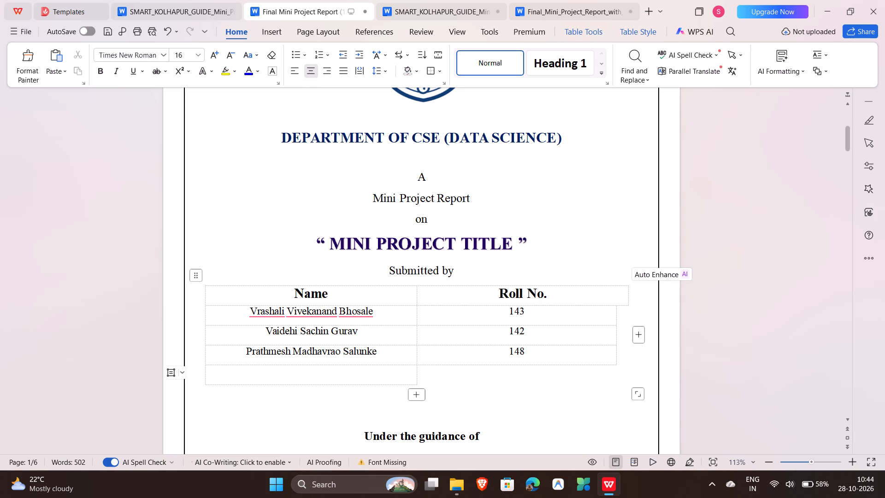
right_click(417, 379)
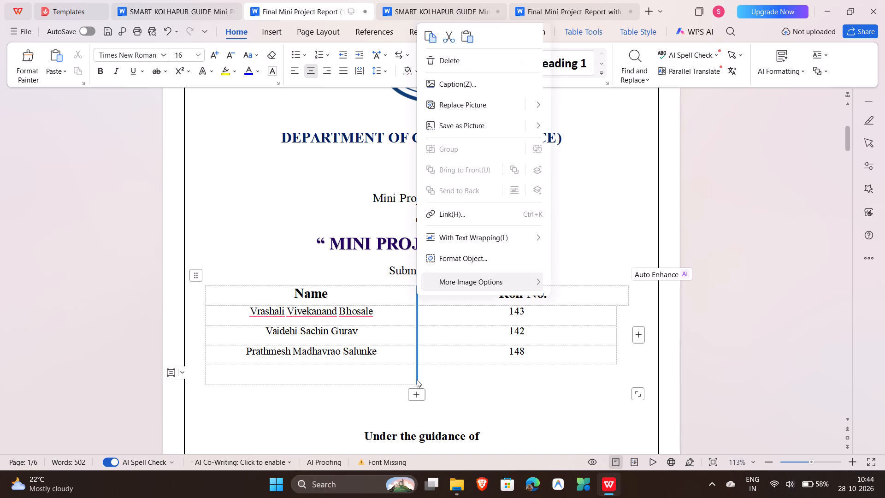
left_click(356, 384)
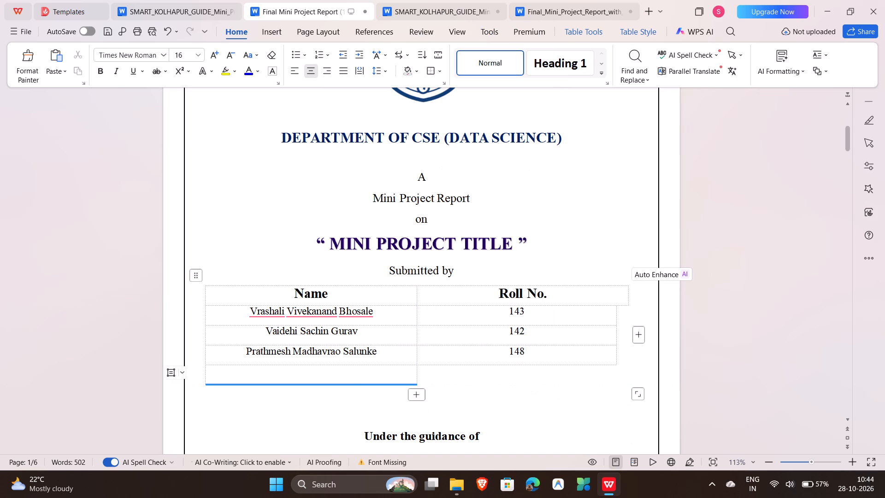
right_click(349, 384)
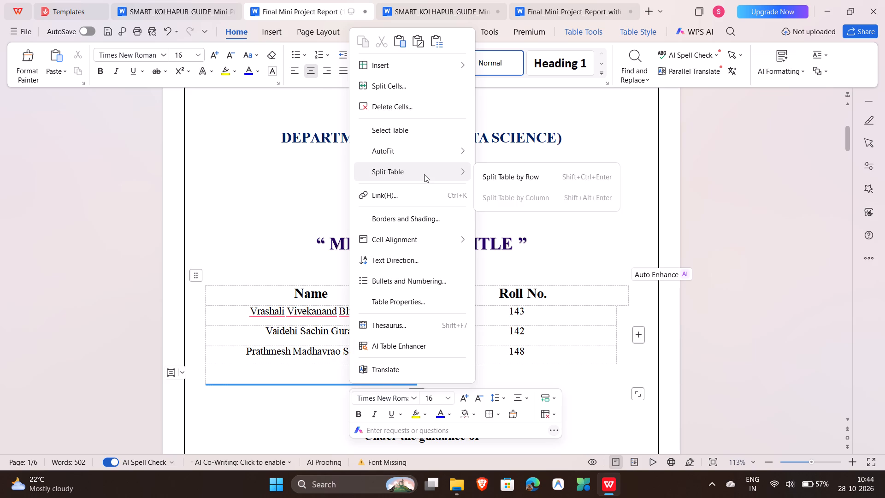
left_click(400, 109)
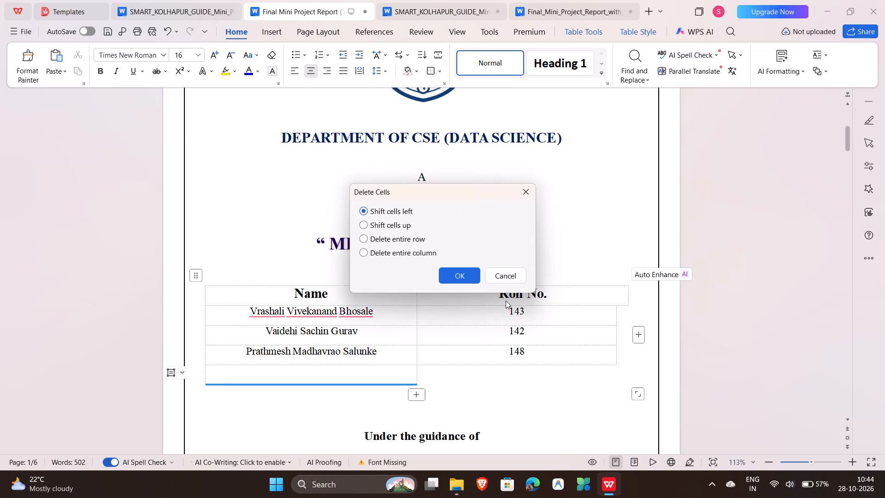
left_click(468, 276)
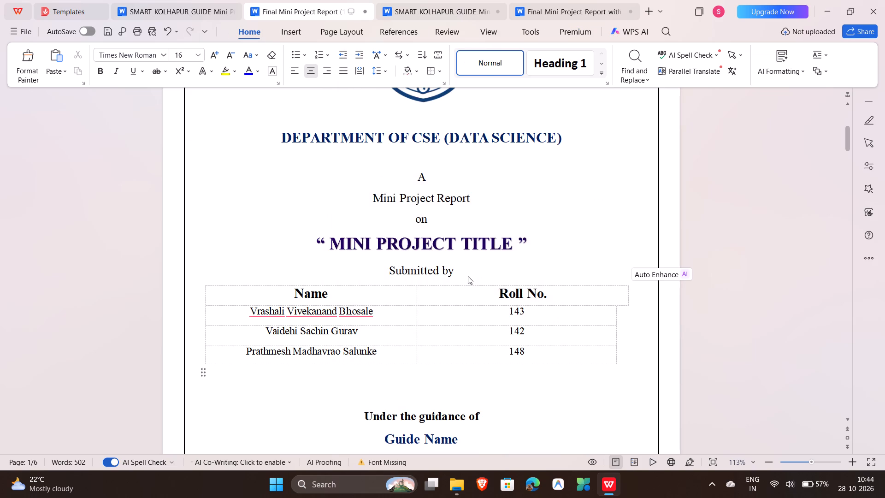
Examine the template's cover page from the college logo to the academic year line for remaining placeholders.
scroll(473, 407, "down", 1)
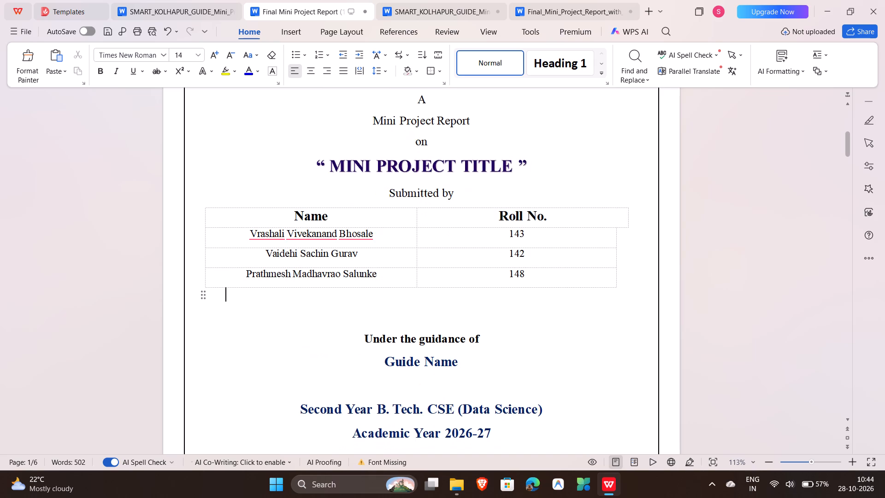
scroll(473, 407, "down", 2)
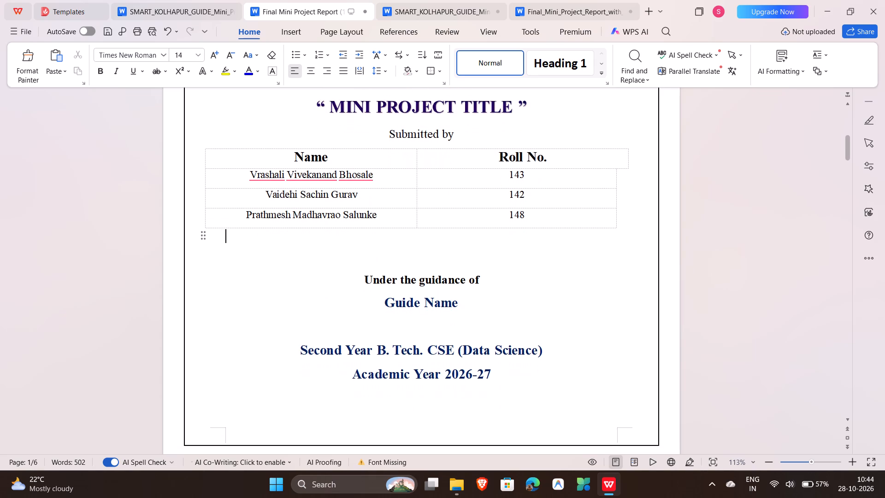
scroll(473, 407, "down", 1)
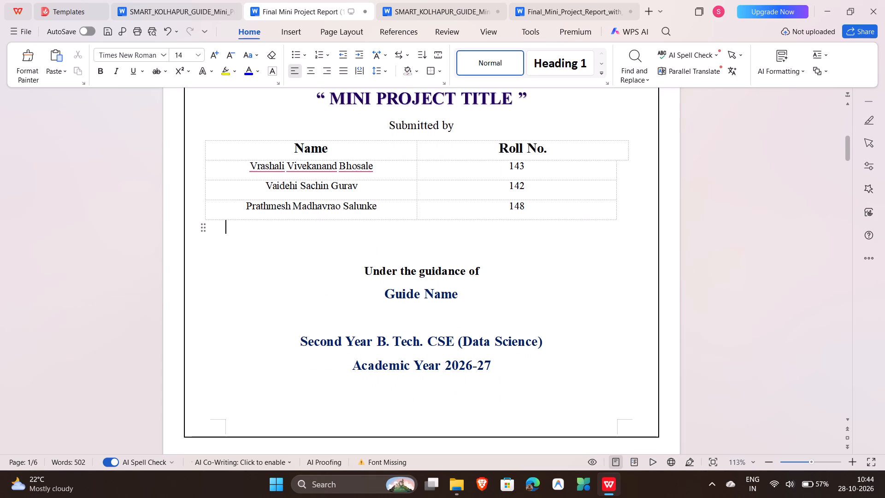
scroll(473, 407, "up", 6)
scroll(473, 407, "down", 3)
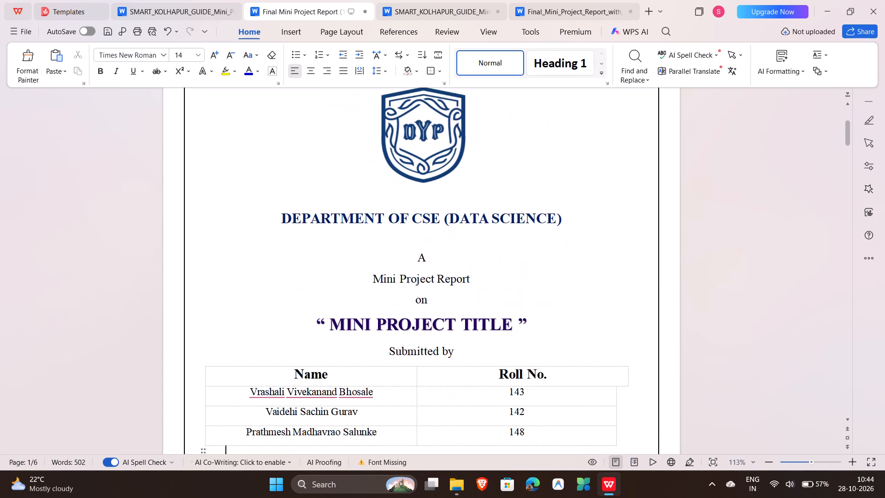
scroll(473, 407, "down", 2)
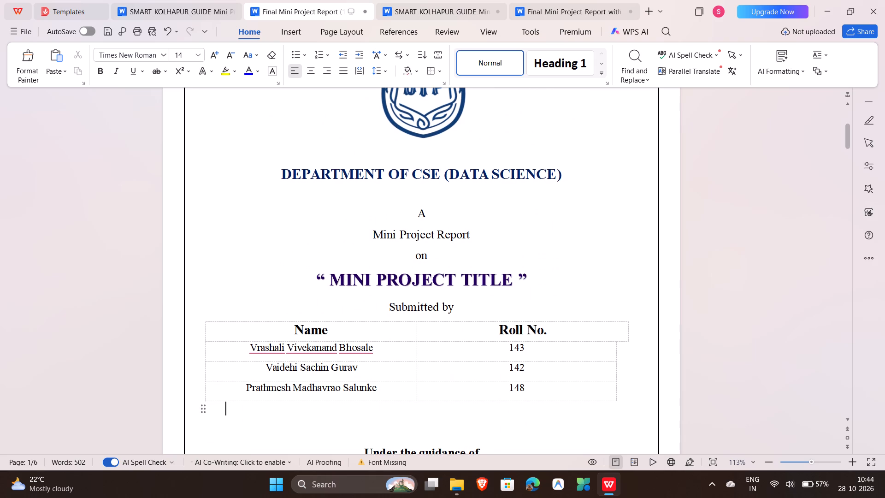
scroll(473, 407, "down", 1)
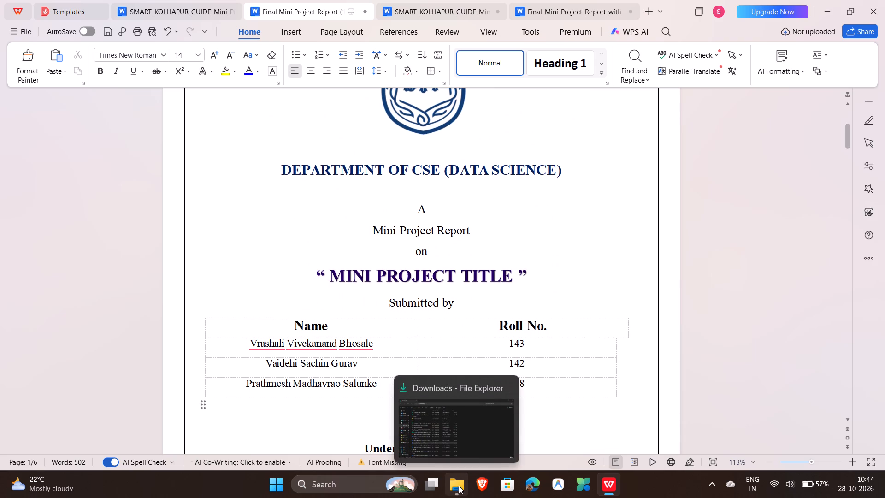
Switch to File Explorer and open the SMART_KOLHAPUR_GUIDE mini project report dated 26-10-2026 from the Downloads folder.
left_click(459, 486)
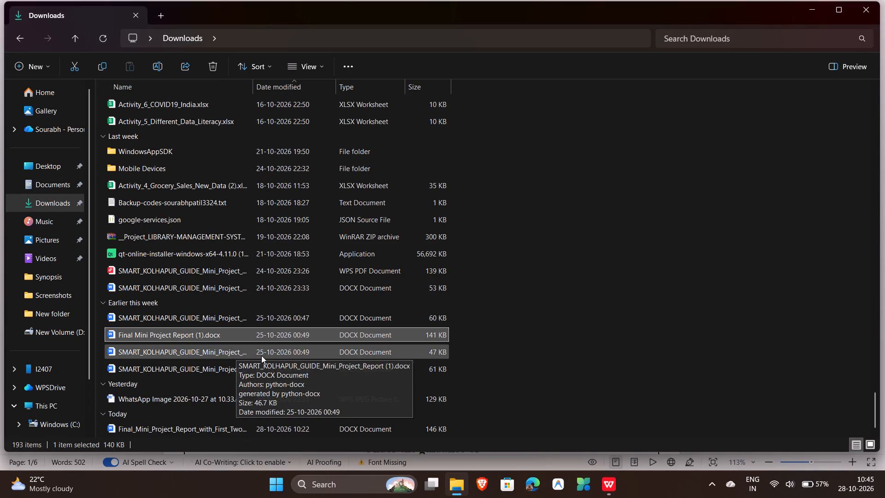
double_click(212, 368)
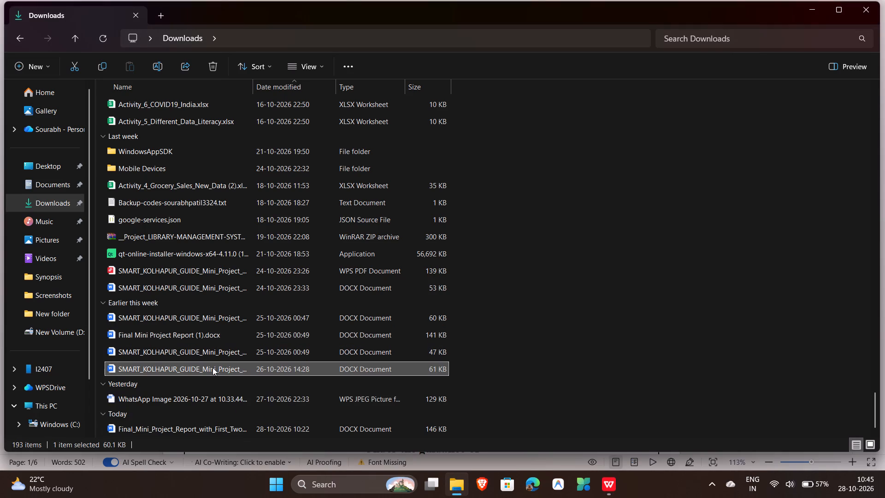
Copy the guide's name from the line below "Under the guidance of" on the cover page.
scroll(357, 334, "down", 2)
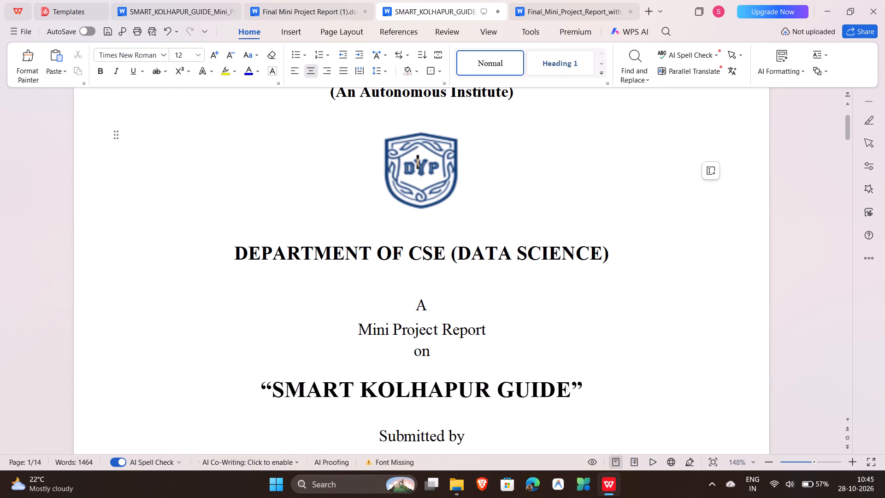
scroll(357, 334, "down", 2)
scroll(357, 334, "up", 4)
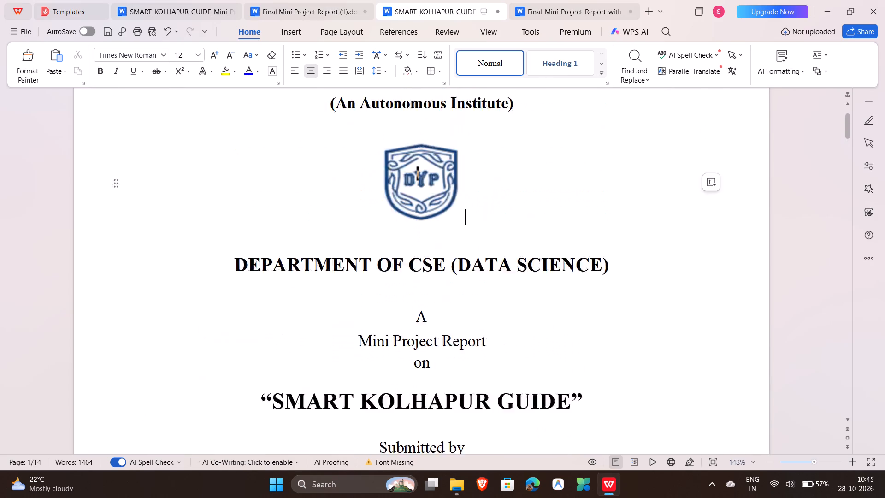
scroll(357, 334, "up", 6)
scroll(357, 334, "down", 4)
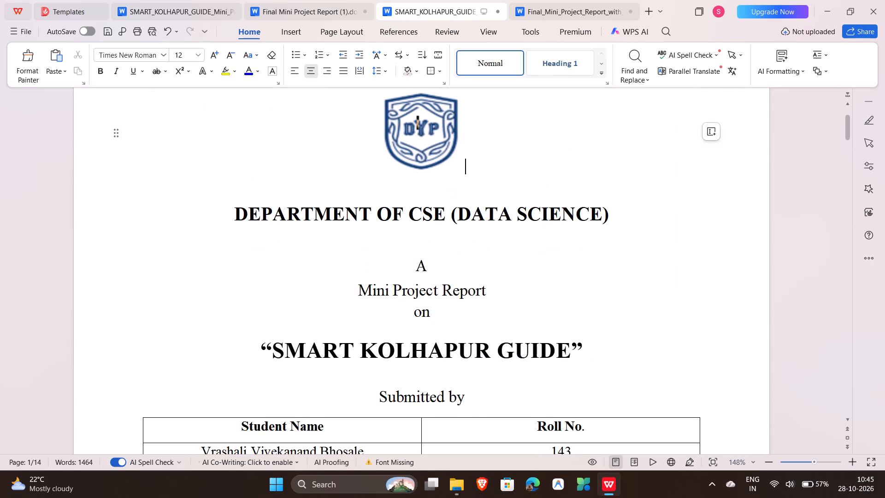
scroll(357, 334, "down", 7)
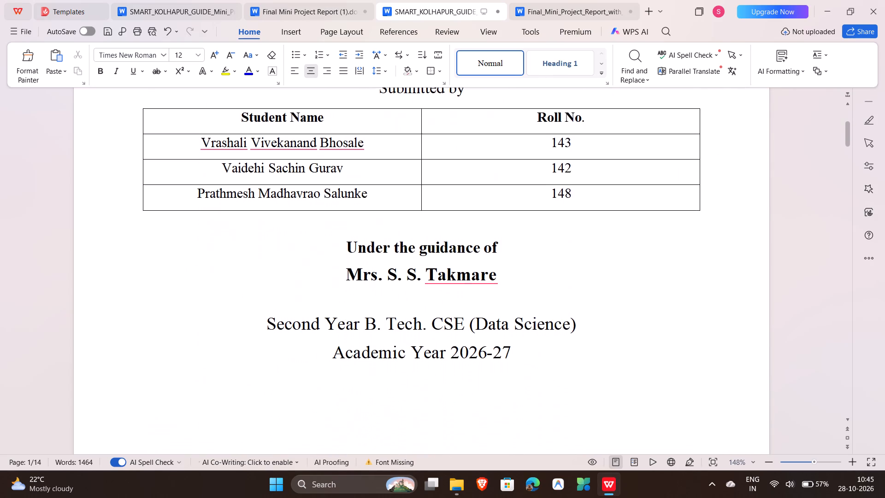
scroll(357, 334, "down", 1)
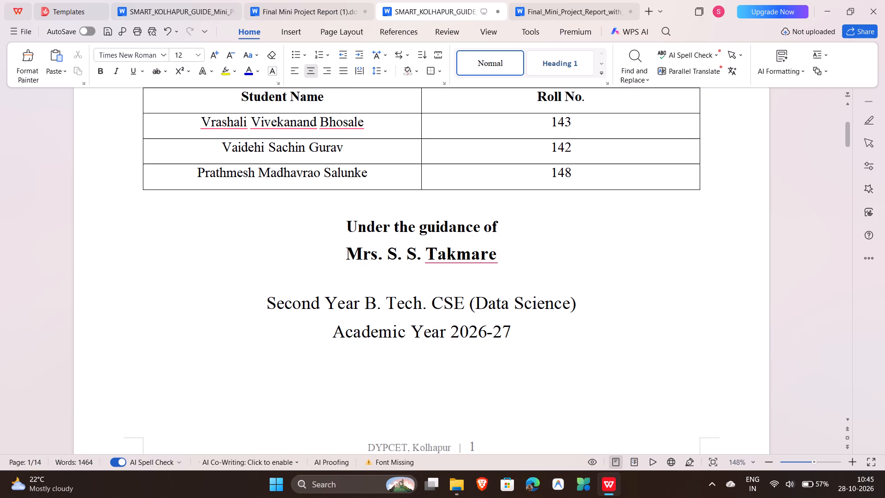
left_click_drag(345, 251, 484, 247)
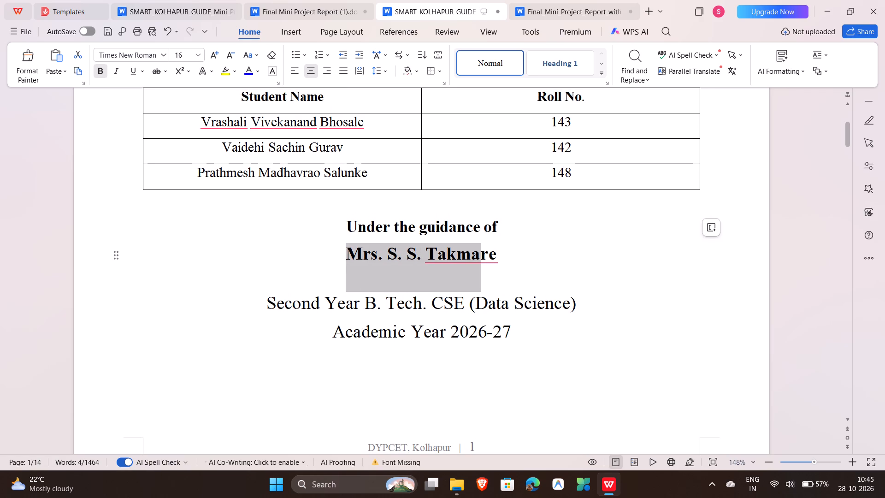
left_click_drag(484, 247, 494, 250)
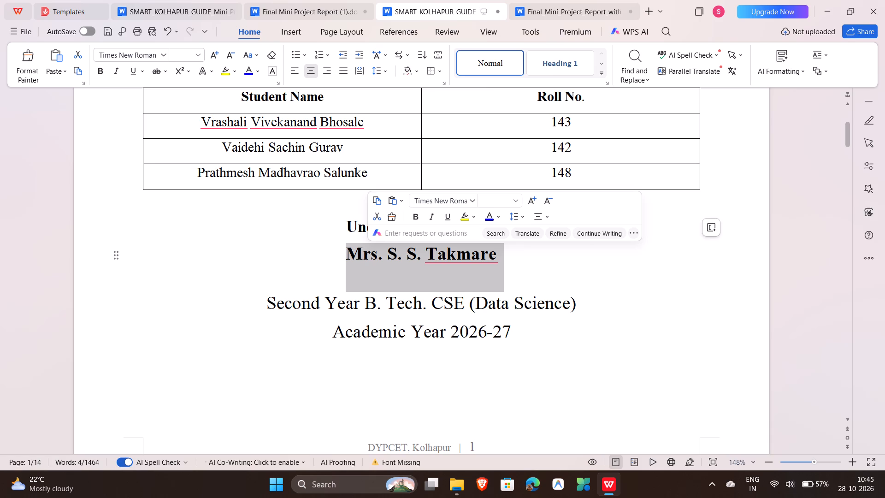
key("ctrl+c")
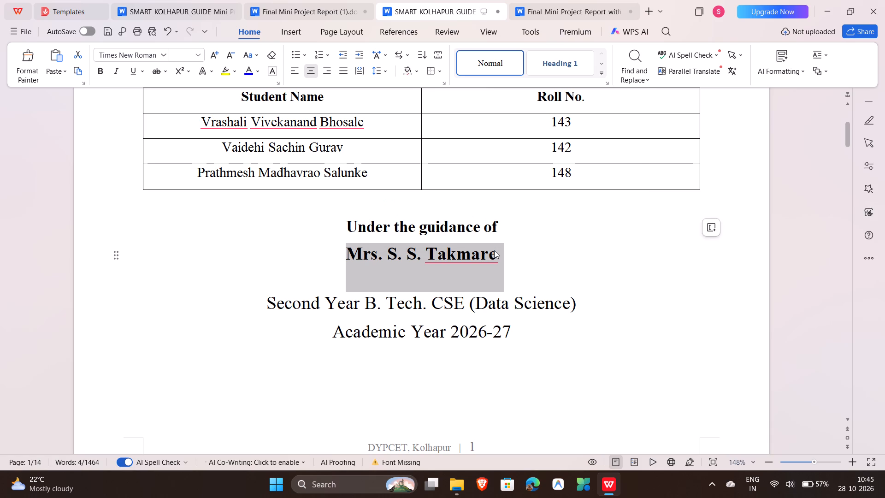
Switch to File Explorer and open "Final Mini Project Report (1).docx" from the Downloads folder.
scroll(494, 250, "down", 2)
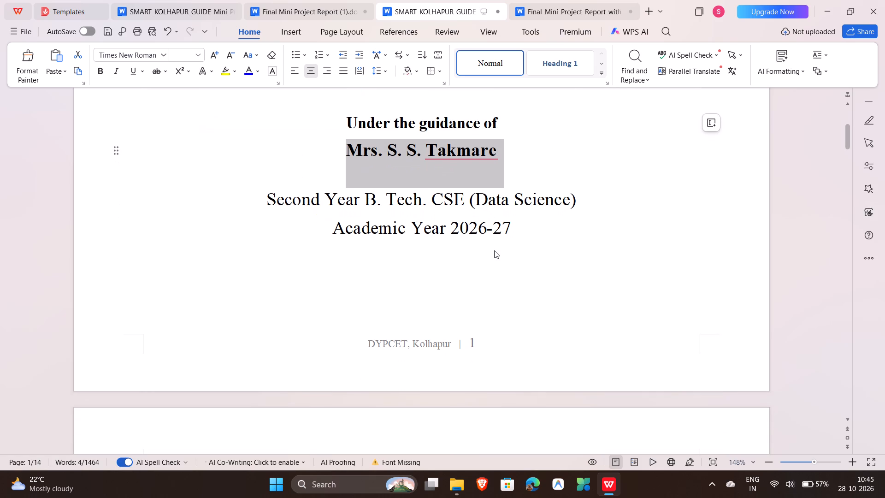
scroll(494, 250, "down", 1)
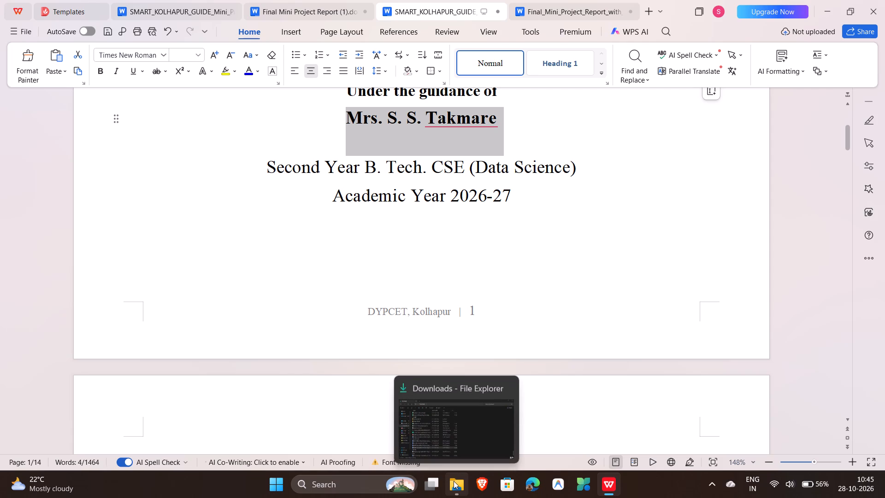
left_click(454, 481)
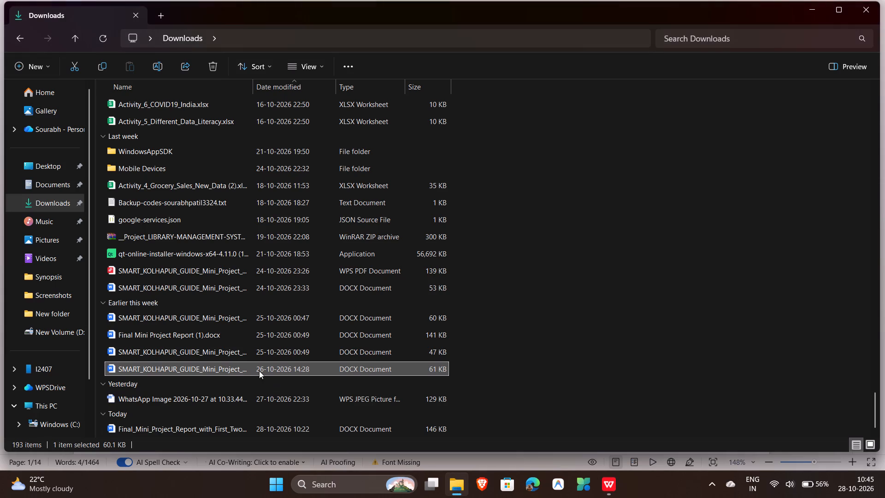
double_click(208, 333)
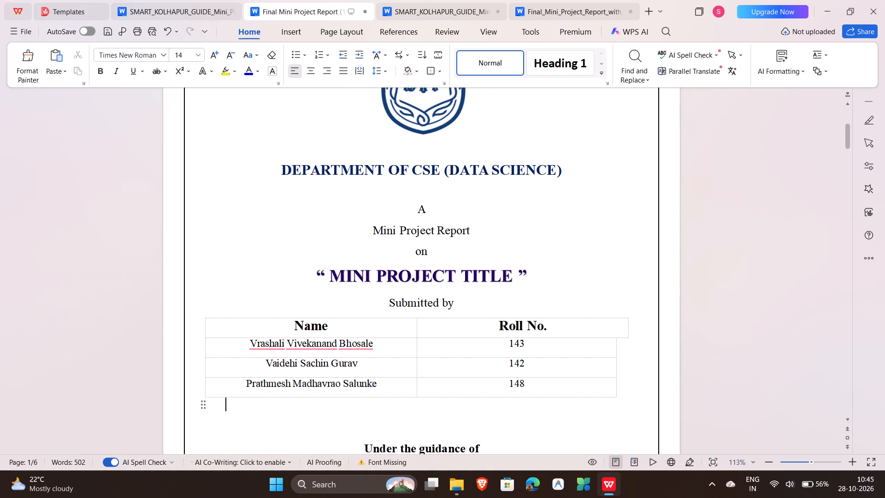
Paste the copied guide's name on a new line below the "Guide Name" placeholder on the cover page.
scroll(451, 261, "down", 2)
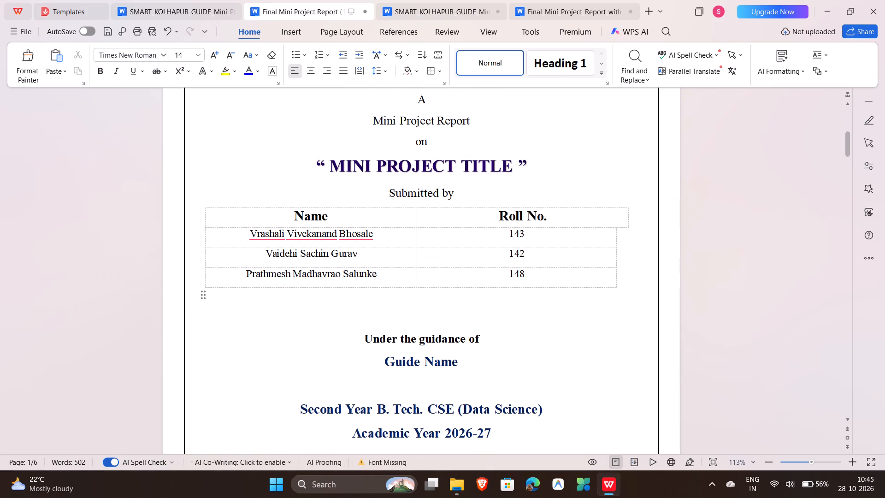
left_click(463, 360)
key("Return")
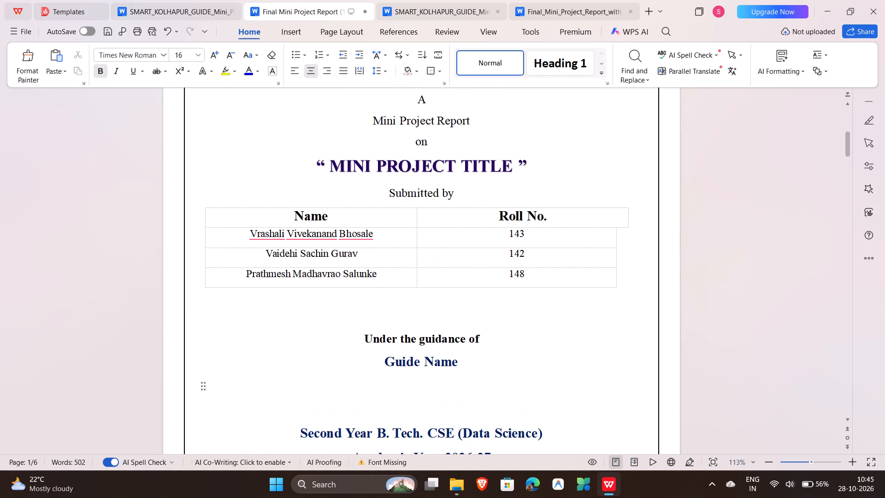
key("ctrl+v")
scroll(463, 360, "down", 7)
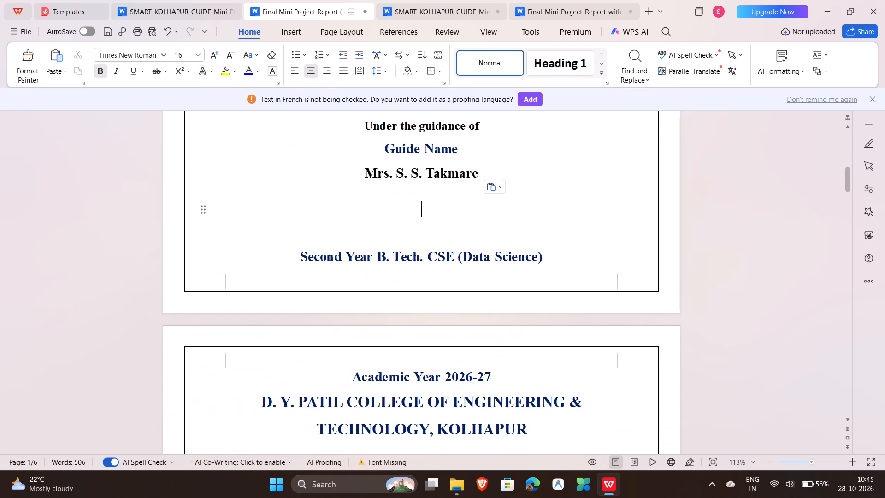
Remove the blank lines between the guide's name and "Second Year B. Tech. CSE (Data Science)" on the cover page.
left_click(298, 253)
key("BackSpace")
key("BackSpace")
key("BackSpace")
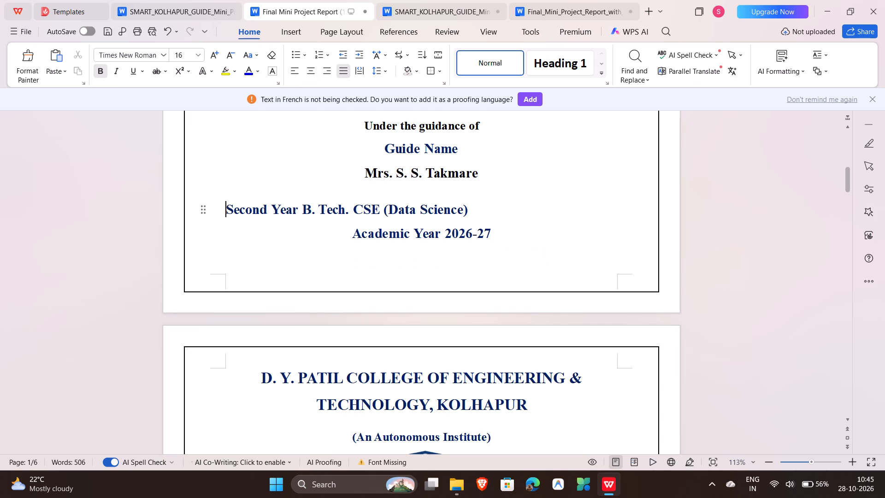
Indent the "Second Year B. Tech. CSE (Data Science)" line with leading spaces until it is centred above the academic year.
key("space")
key("space")
key("space")
key("space")
key("space")
key("space")
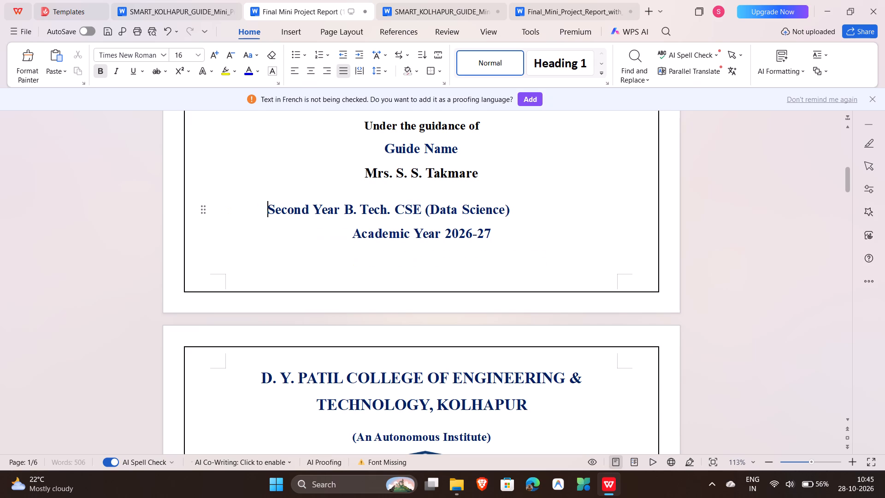
key("space")
key("space")
key("space")
key("space")
key("space")
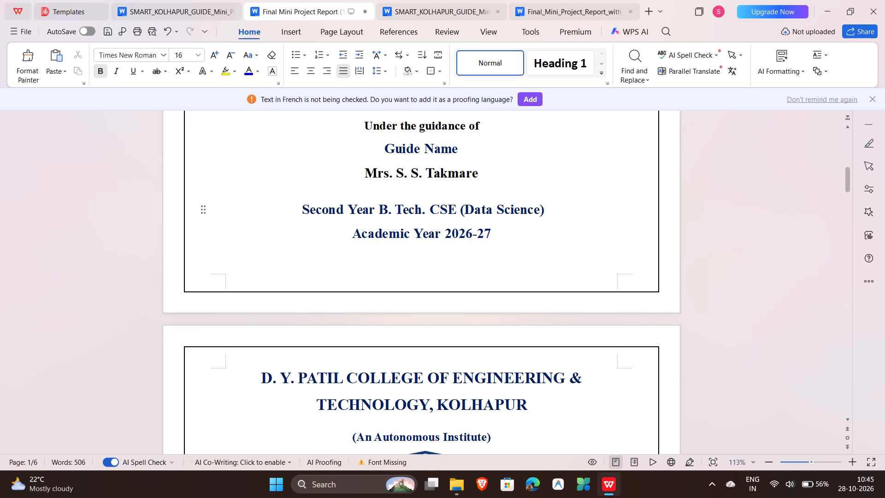
Switch to File Explorer and open the SMART_KOLHAPUR_GUIDE mini project report dated 26-10-2026 from the Downloads folder.
scroll(379, 232, "up", 3)
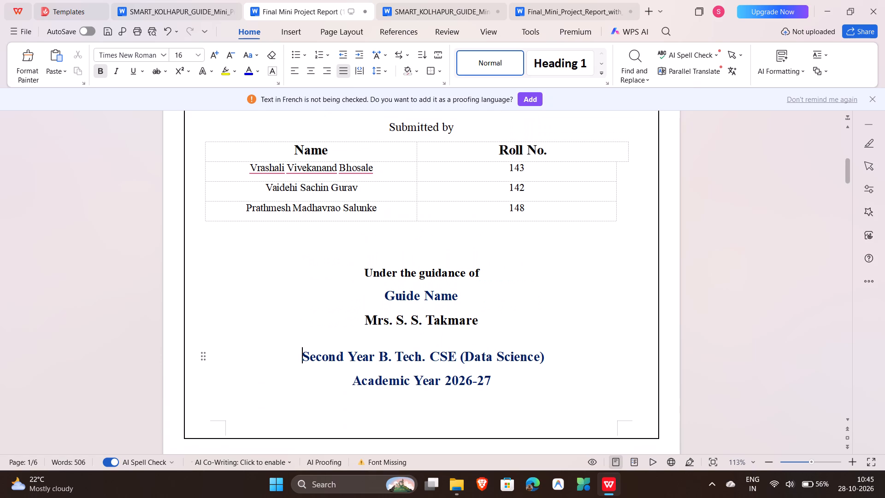
scroll(379, 232, "up", 1)
scroll(379, 232, "right", 1)
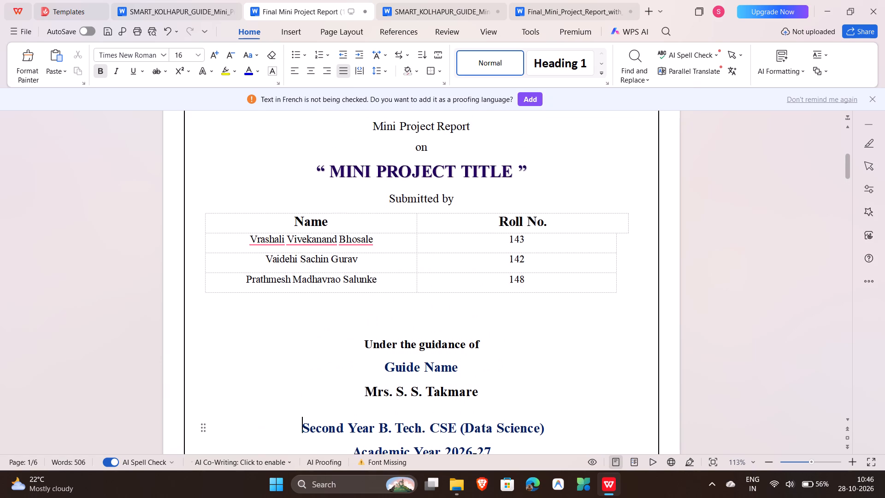
scroll(379, 232, "right", 1)
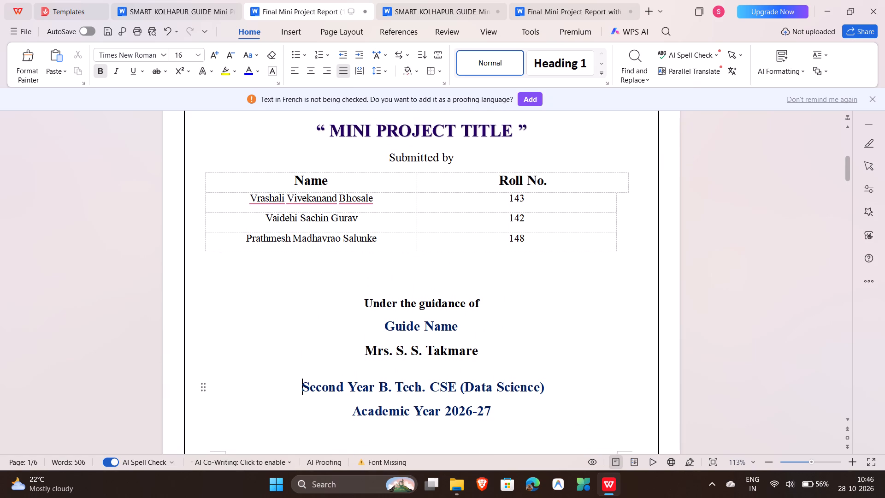
left_click(459, 485)
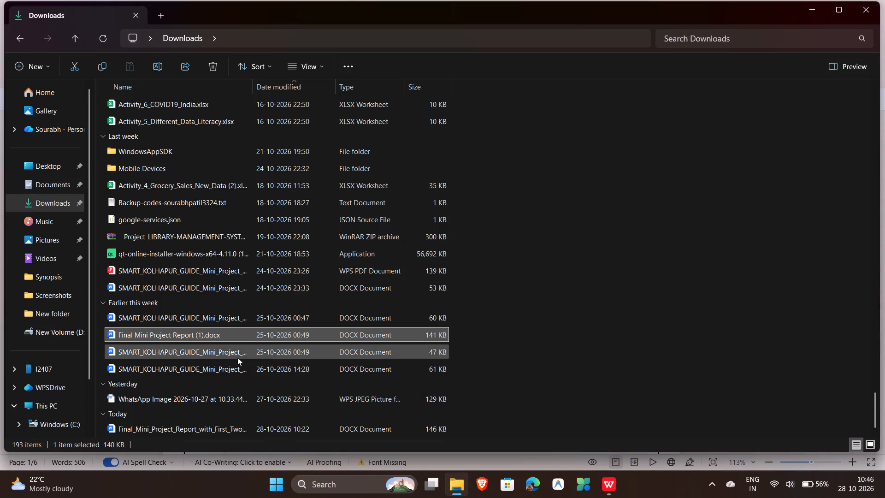
double_click(215, 365)
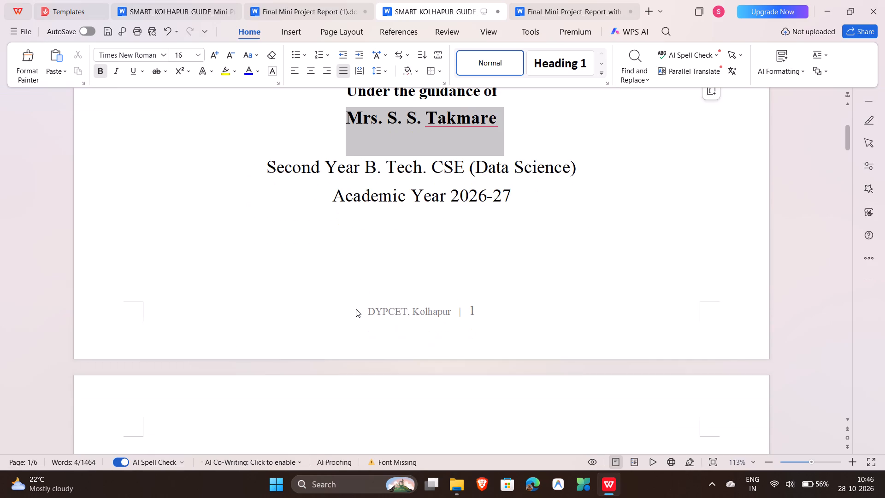
Review the source report's cover page and certificate page for the details still needed in the template.
scroll(356, 309, "up", 4)
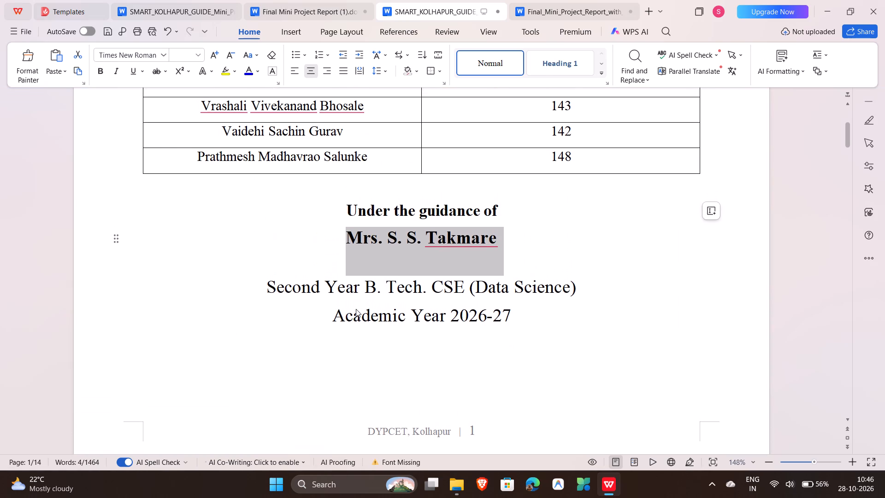
scroll(356, 309, "up", 1)
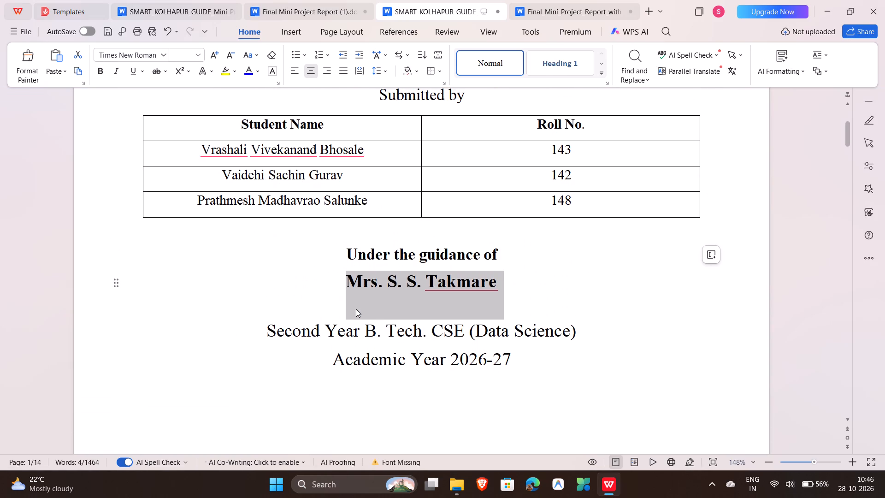
scroll(356, 309, "up", 2)
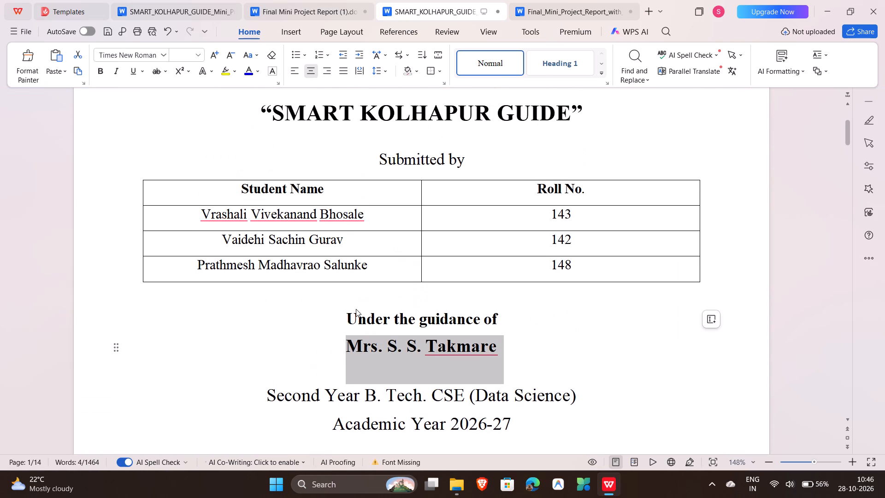
scroll(356, 309, "down", 1)
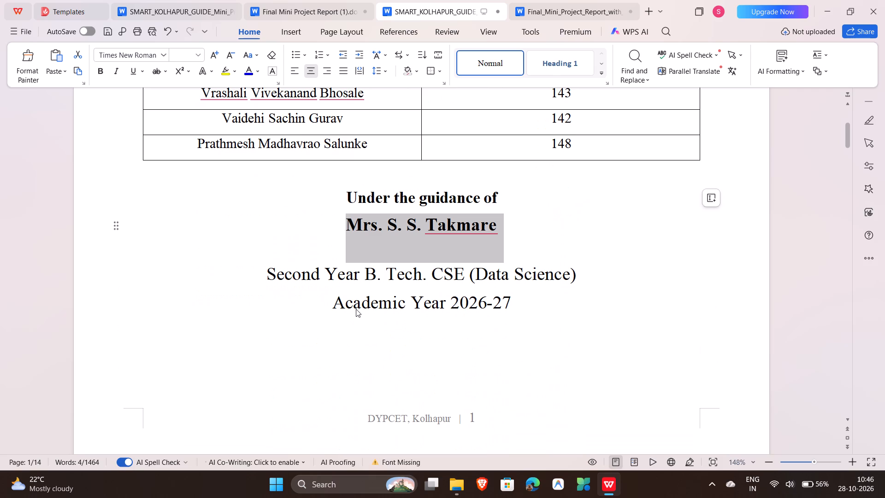
scroll(356, 309, "down", 3)
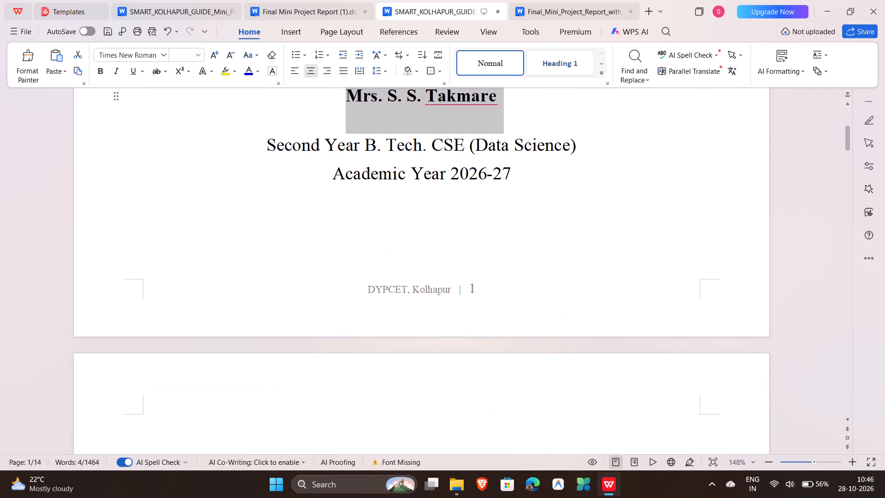
left_click_drag(264, 140, 299, 144)
left_click(306, 232)
scroll(306, 232, "down", 4)
scroll(306, 232, "right", 2)
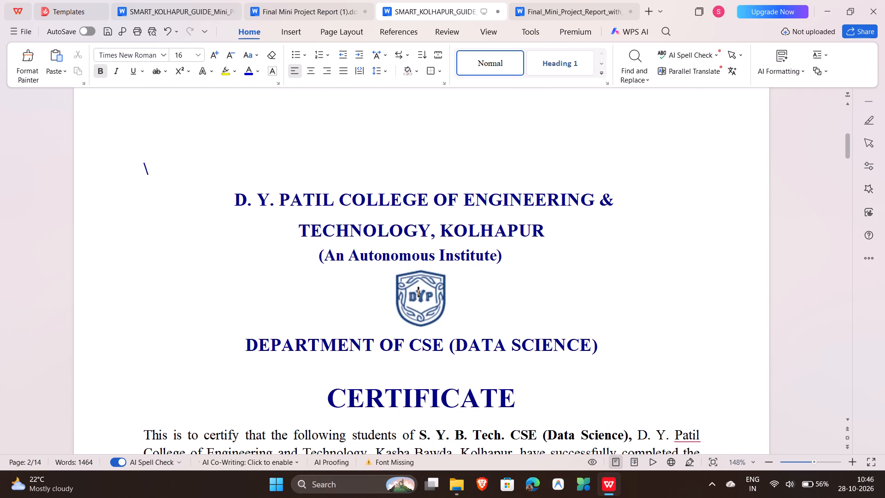
scroll(306, 232, "right", 3)
Copy the project title “SMART KOLHAPUR GUIDE”, including its quotation marks, from the source report's cover page.
scroll(306, 232, "up", 5)
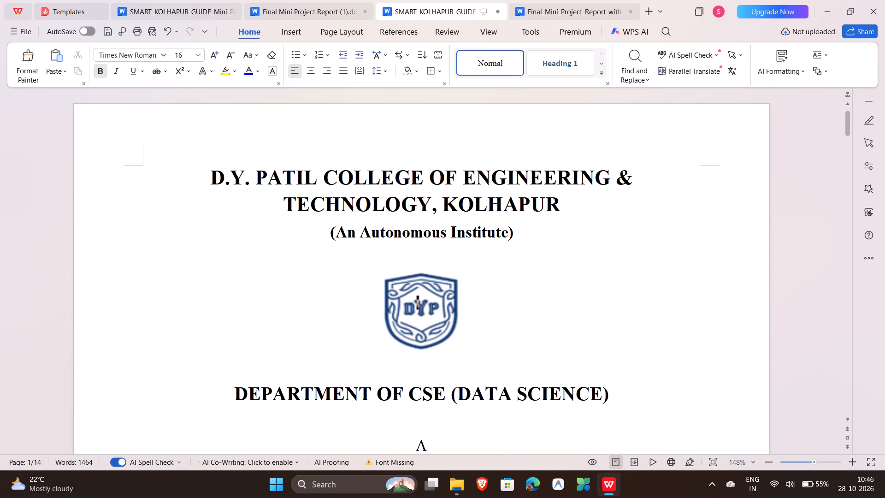
scroll(306, 232, "up", 2)
scroll(306, 232, "down", 4)
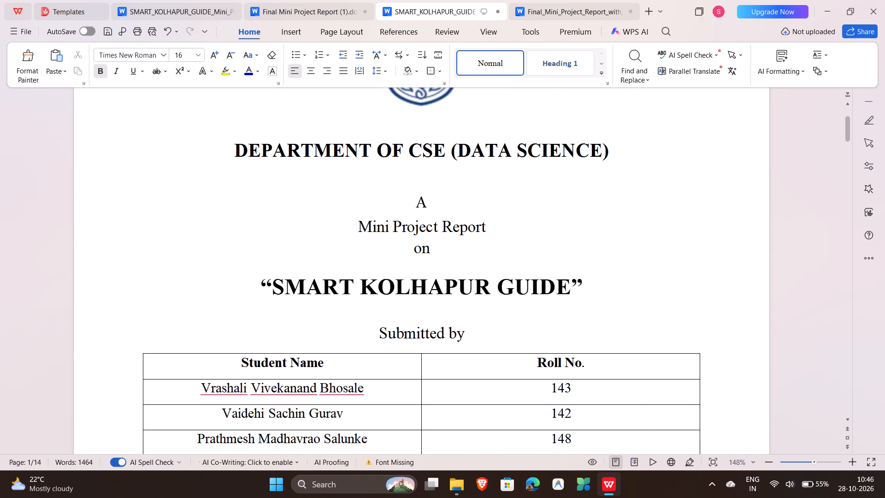
left_click_drag(259, 282, 325, 280)
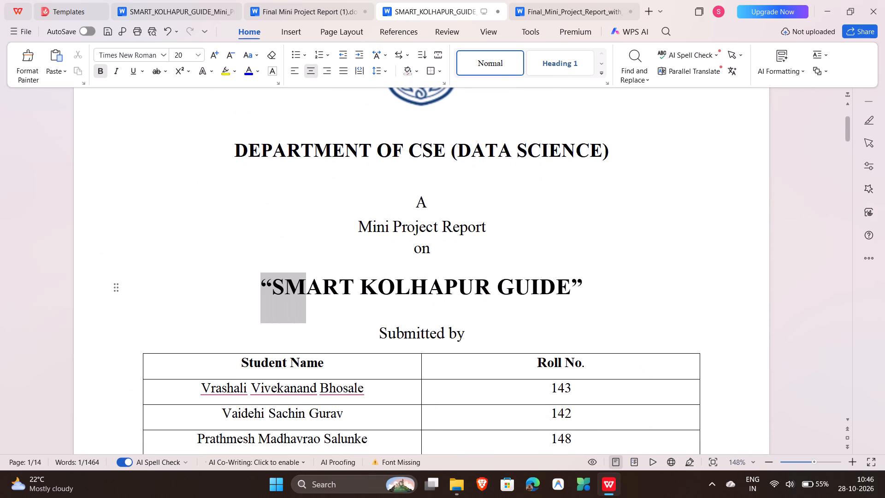
left_click_drag(325, 280, 579, 273)
scroll(438, 269, "right", 1)
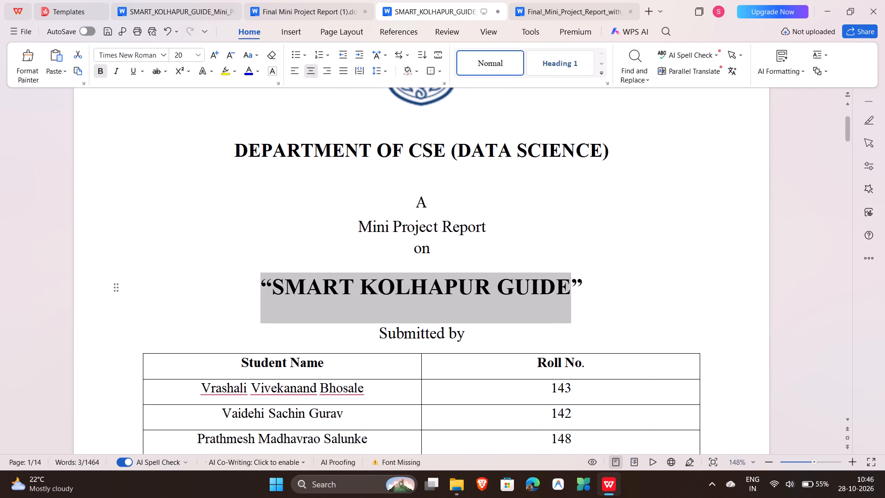
scroll(579, 273, "right", 1)
left_click_drag(579, 273, 584, 273)
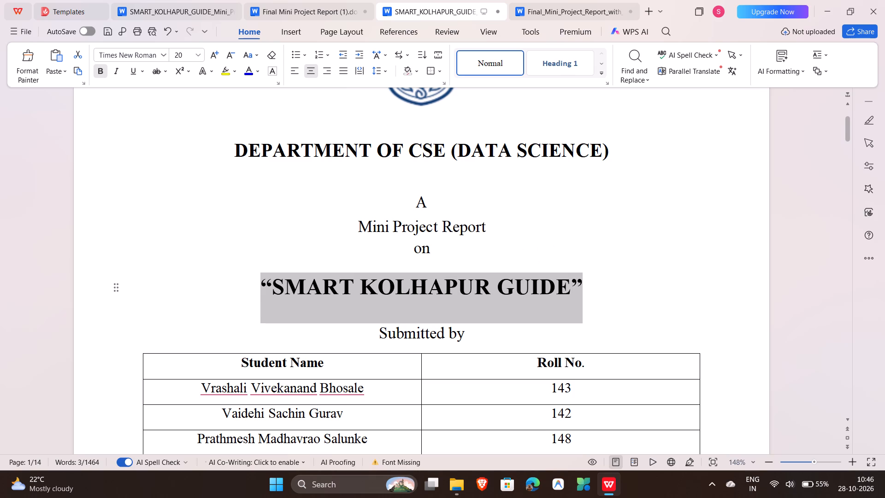
key("ctrl+c")
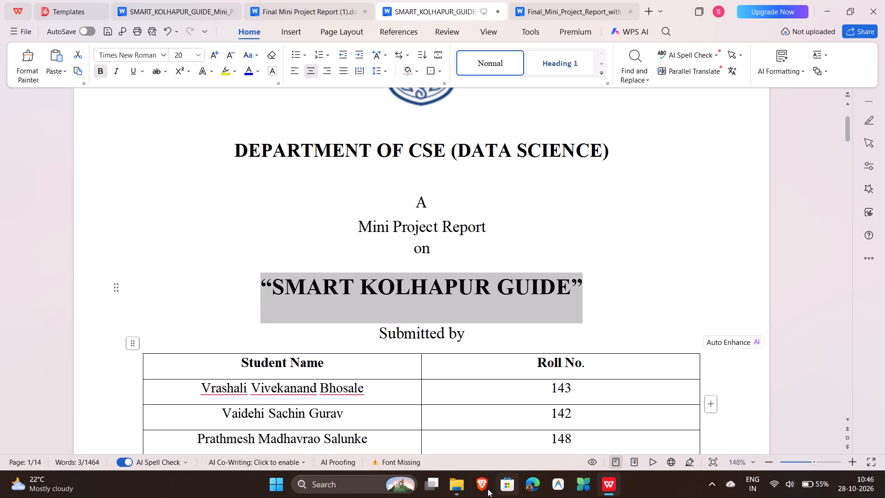
Switch to File Explorer and open "Final Mini Project Report (1).docx" from the Downloads folder.
left_click(453, 491)
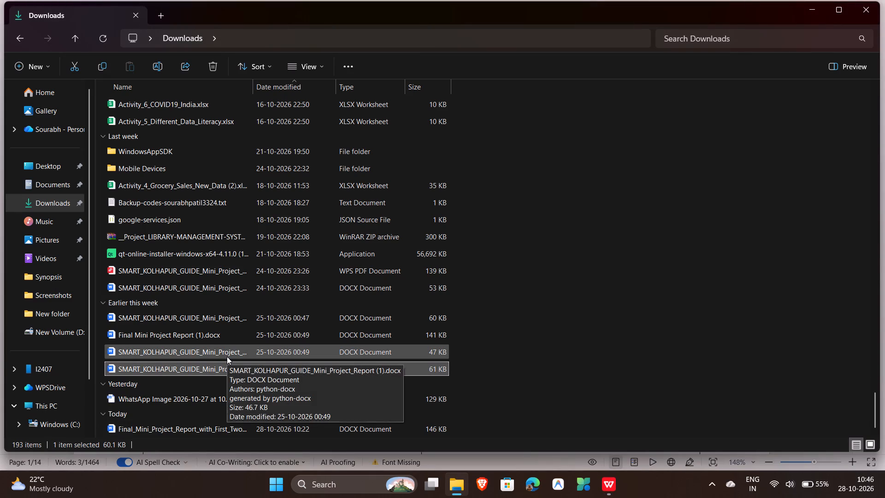
double_click(212, 337)
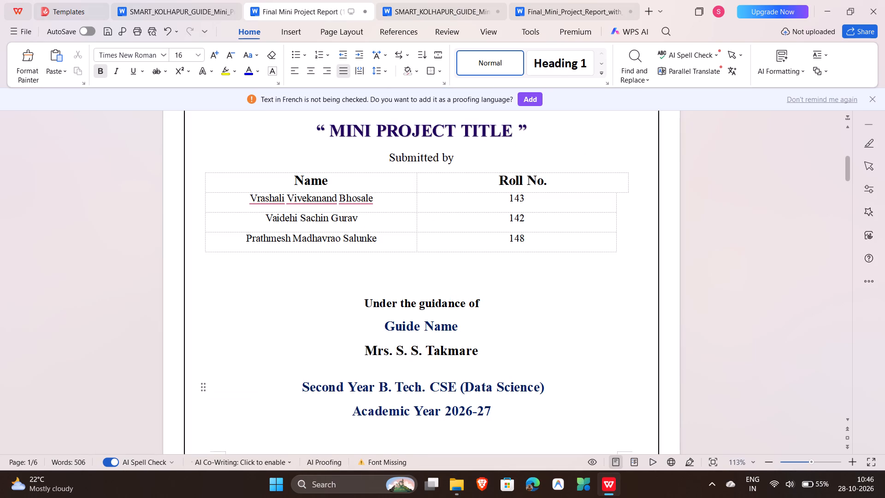
Replace the “ MINI PROJECT TITLE ” placeholder on the cover page, including its quotation marks, with the copied title “SMART KOLHAPUR GUIDE”.
scroll(349, 311, "up", 4)
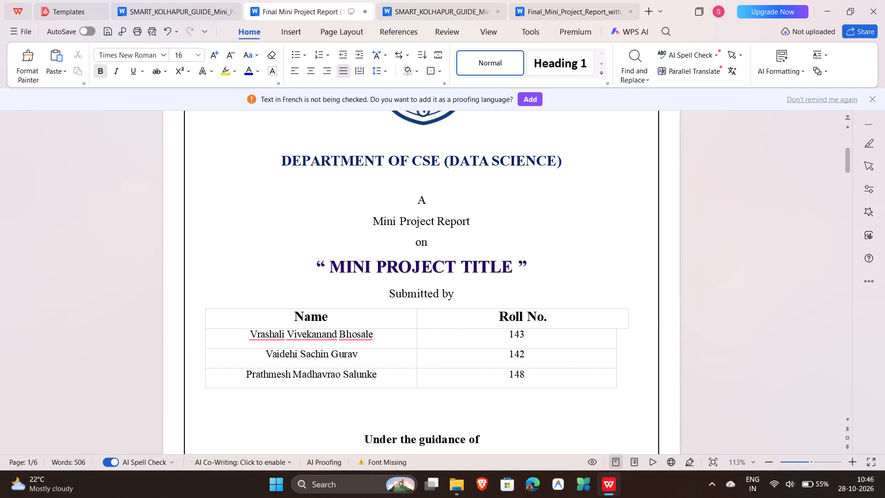
left_click(512, 266)
key("BackSpace")
key("BackSpace")
key("BackSpace")
key("BackSpace")
key("BackSpace")
key("BackSpace")
key("BackSpace")
key("BackSpace")
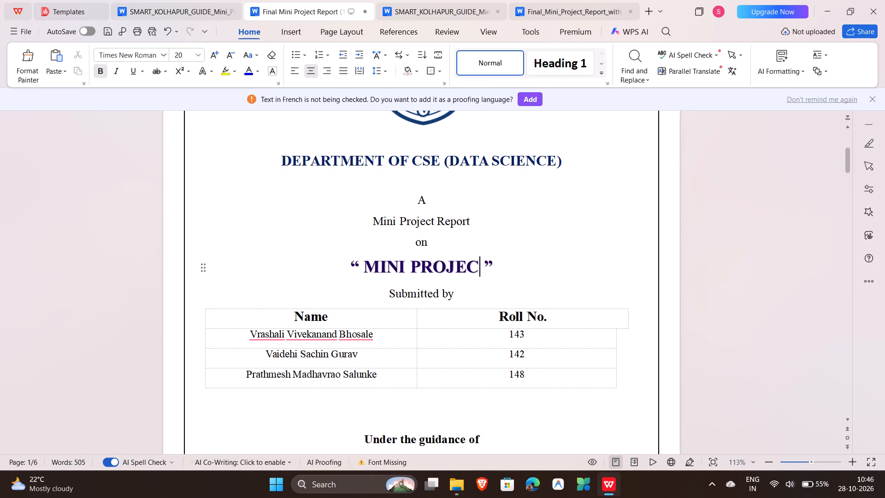
left_click_drag(361, 264, 418, 264)
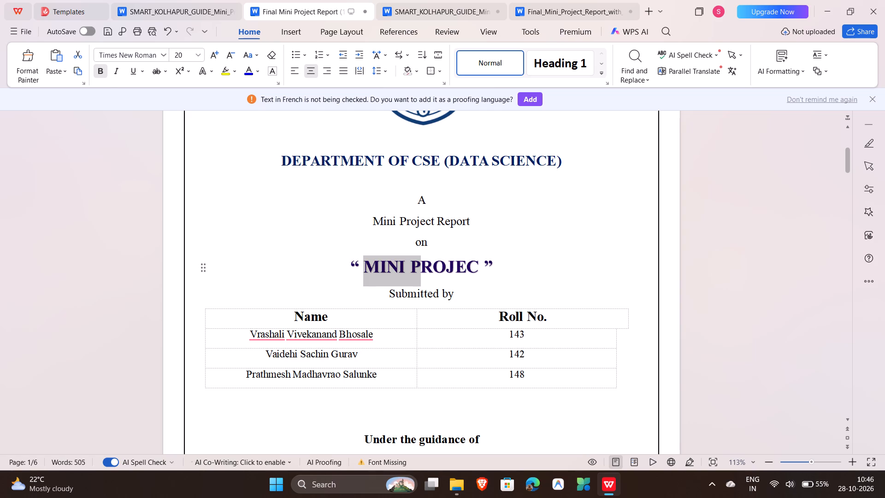
left_click_drag(418, 264, 419, 264)
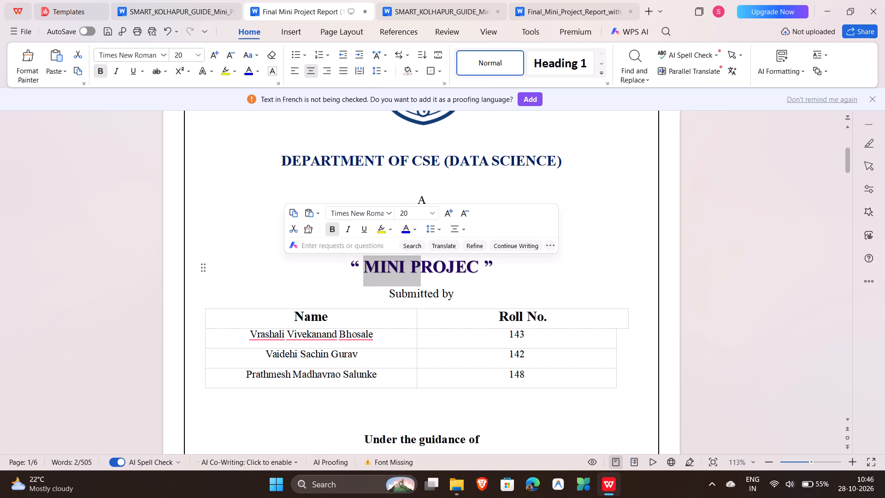
left_click(482, 263)
key("BackSpace")
key("BackSpace")
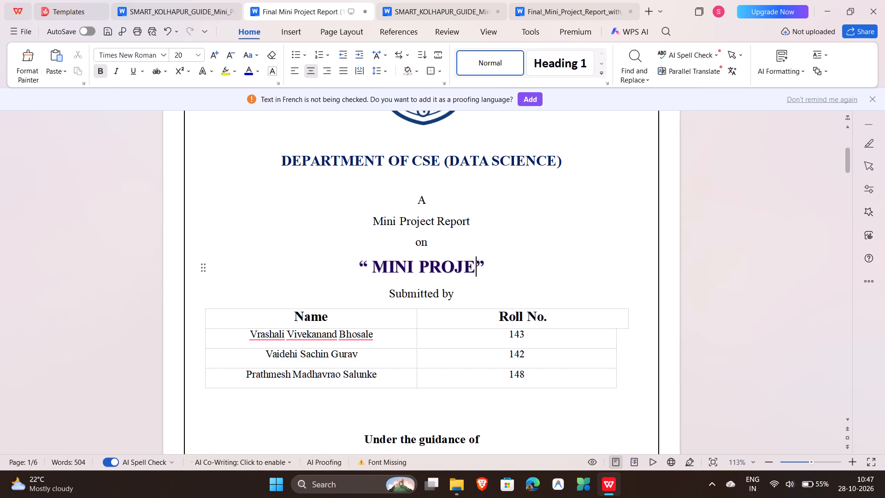
key("BackSpace")
key("BackSpace")
key("BackSpace")
key("BackSpace")
key("BackSpace")
key("BackSpace")
key("BackSpace")
key("BackSpace")
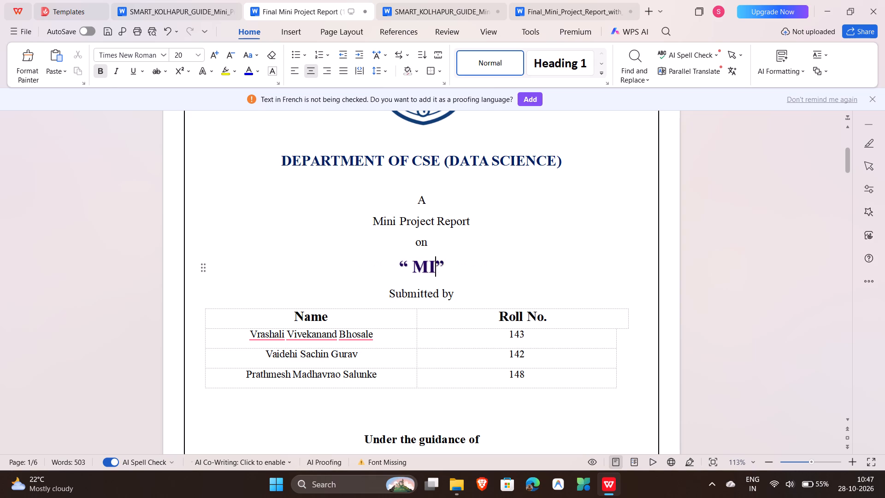
key("BackSpace")
key("BackSpace")
key("BackSpace")
key("BackSpace")
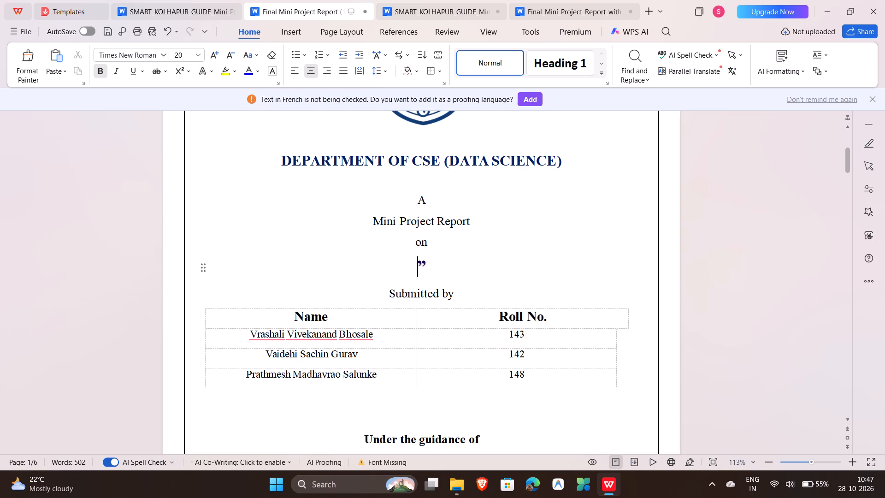
left_click(466, 260)
key("BackSpace")
key("ctrl+v")
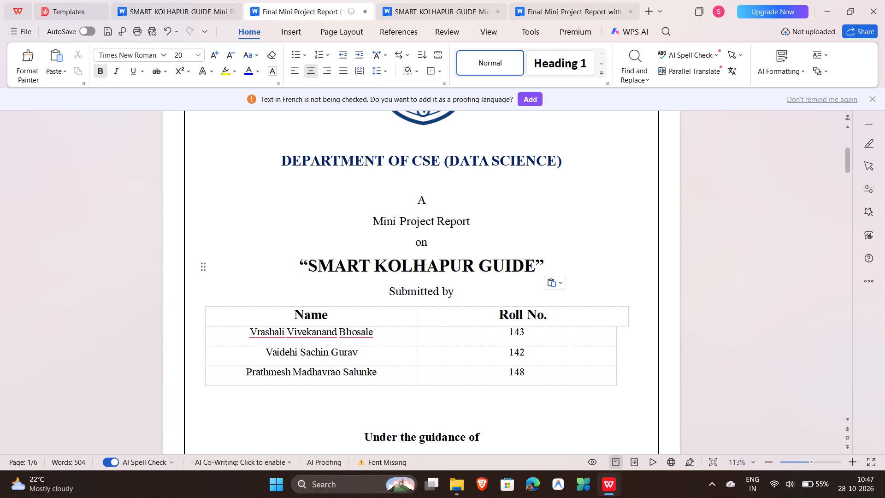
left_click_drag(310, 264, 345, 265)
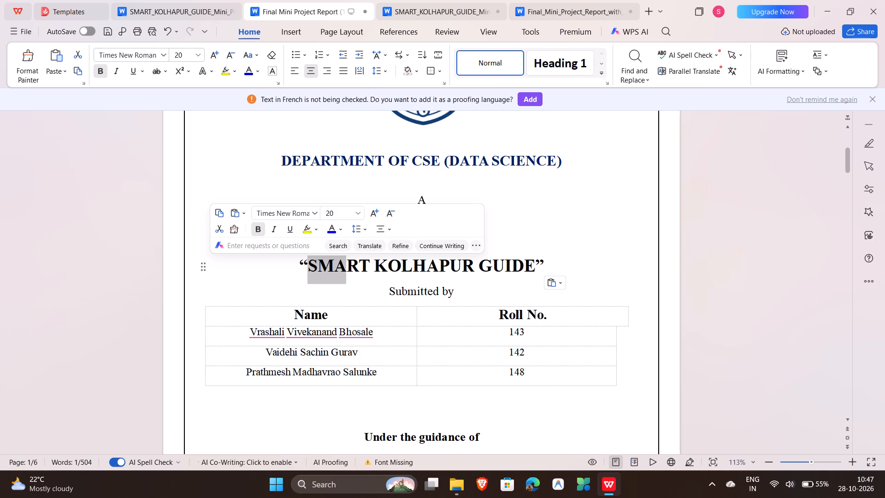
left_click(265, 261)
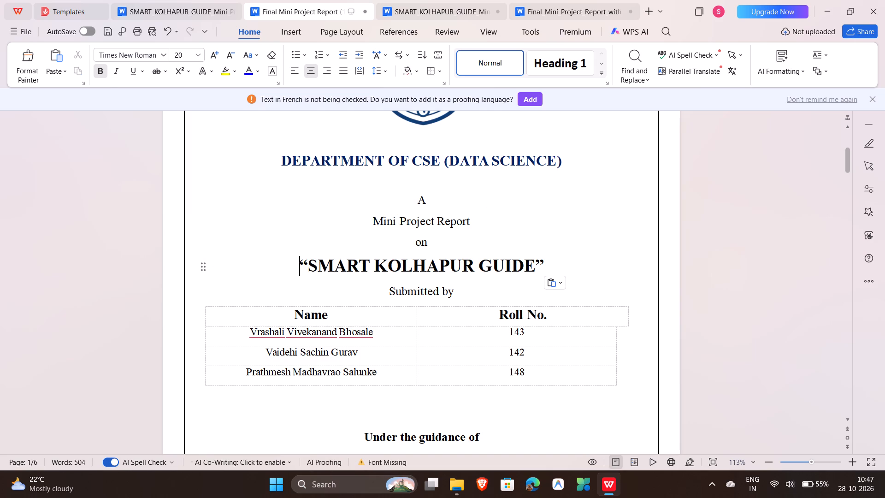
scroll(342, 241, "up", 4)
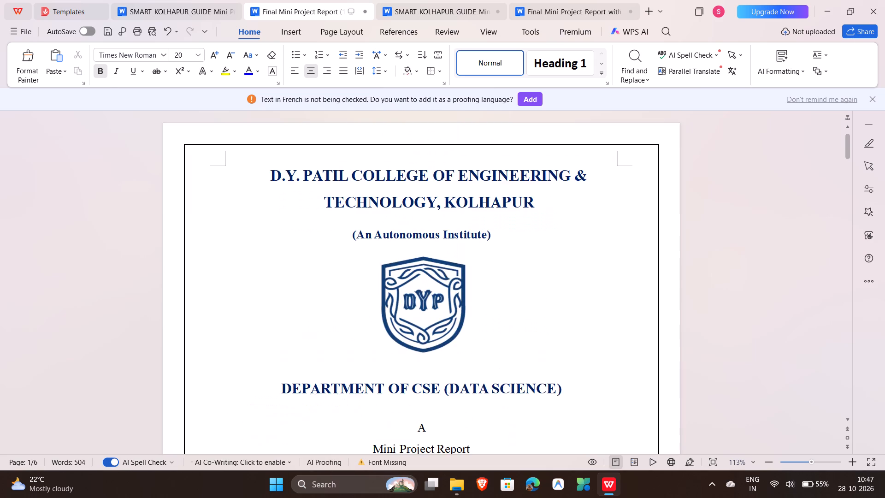
Review the template's cover and certificate pages for the student, title and guide placeholders still to fill in.
scroll(342, 241, "down", 10)
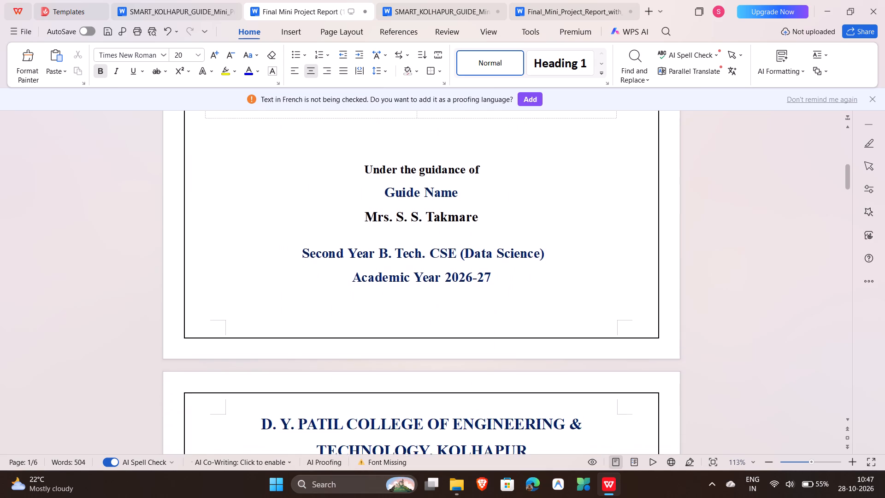
scroll(342, 241, "down", 3)
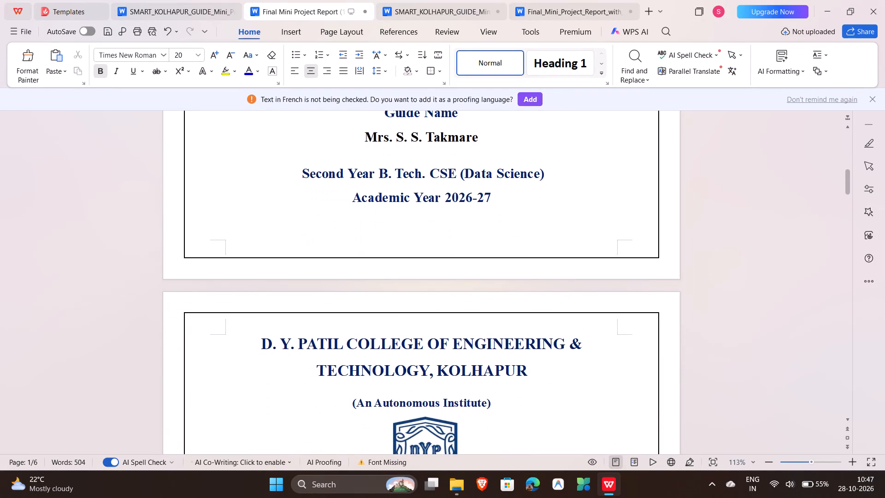
scroll(342, 241, "down", 5)
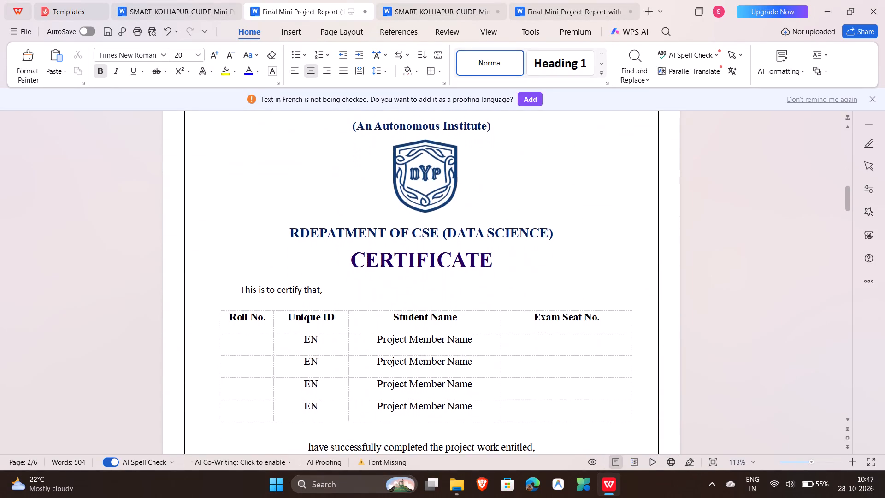
scroll(342, 241, "down", 4)
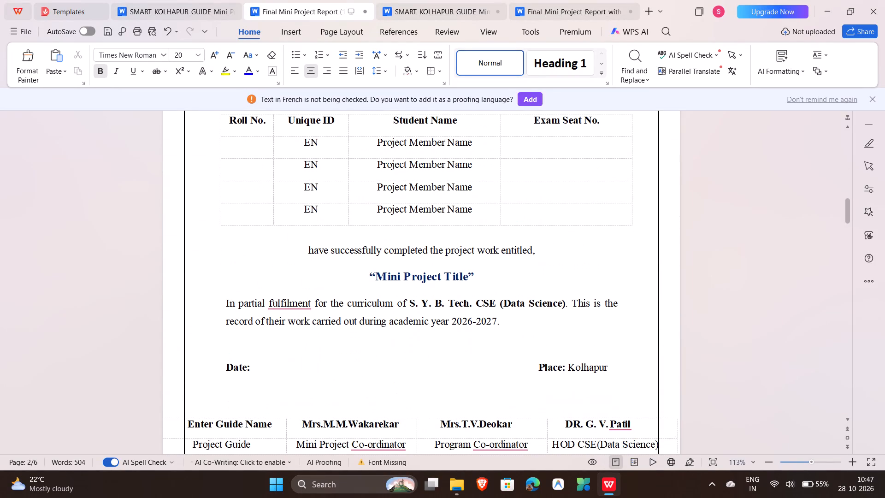
scroll(342, 241, "down", 1)
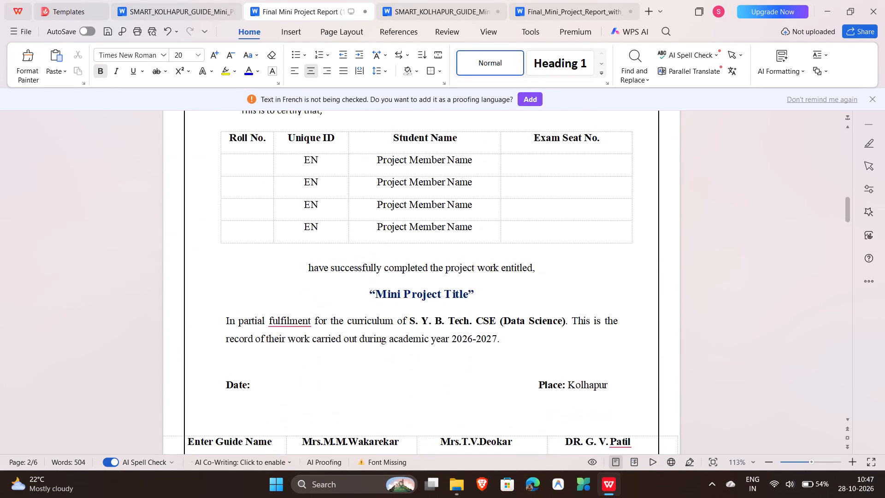
scroll(342, 241, "down", 1)
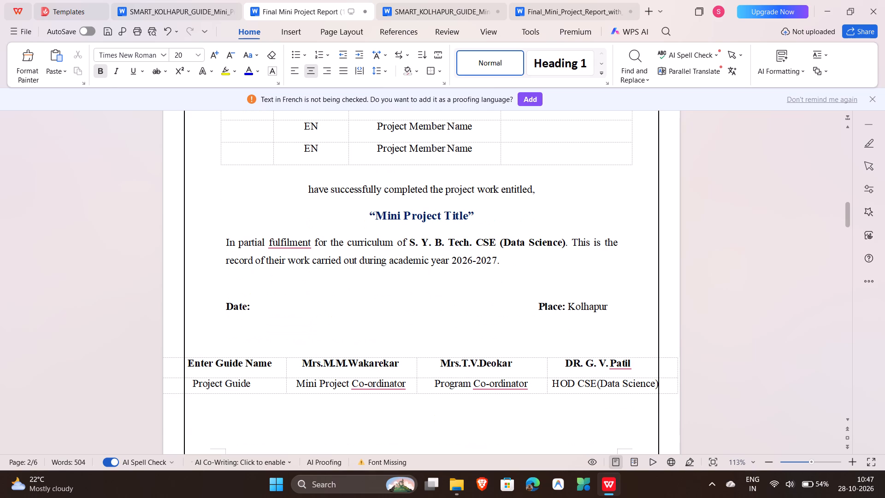
scroll(342, 241, "up", 1)
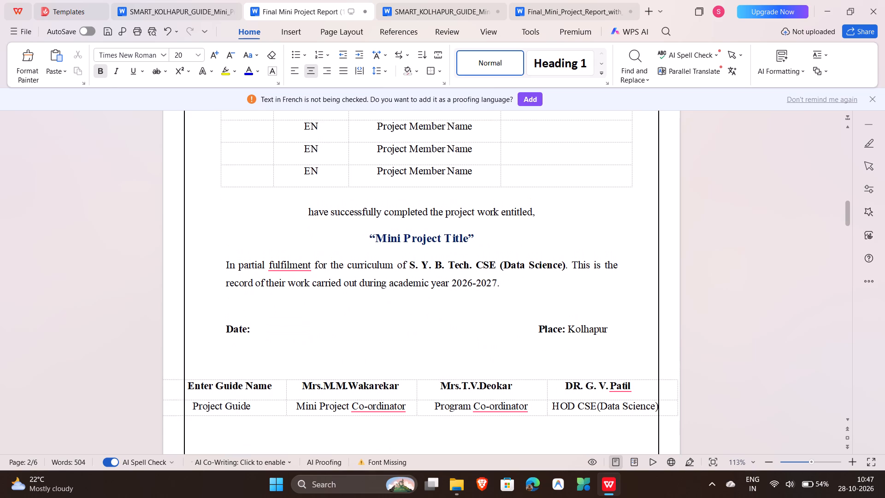
scroll(342, 241, "up", 4)
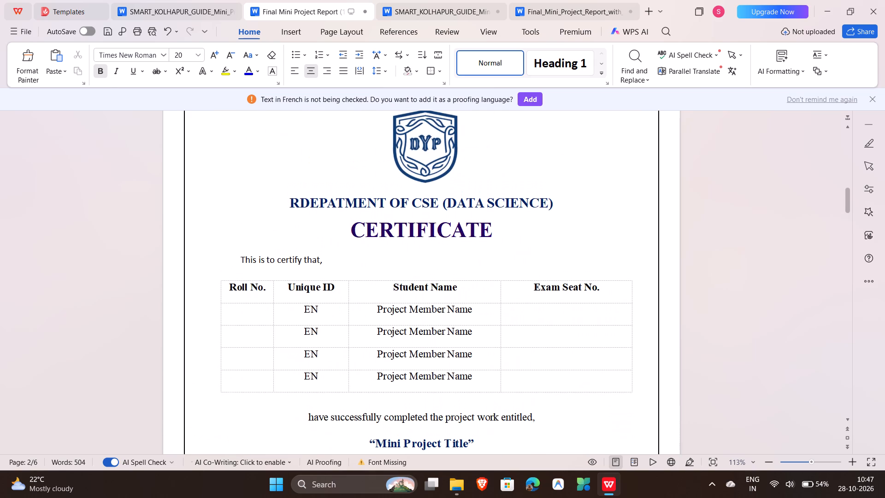
scroll(342, 241, "up", 1)
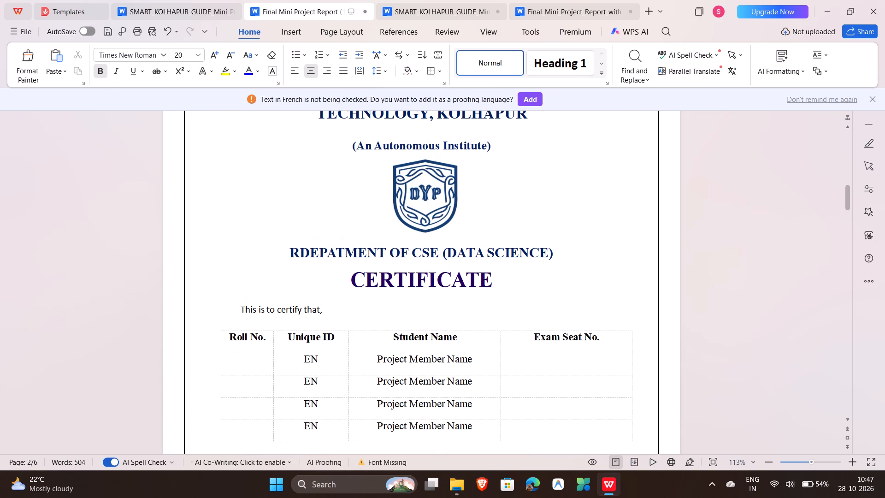
Switch to File Explorer and open the SMART_KOLHAPUR_GUIDE mini project report dated 26-10-2026 from the Downloads folder.
left_click(455, 485)
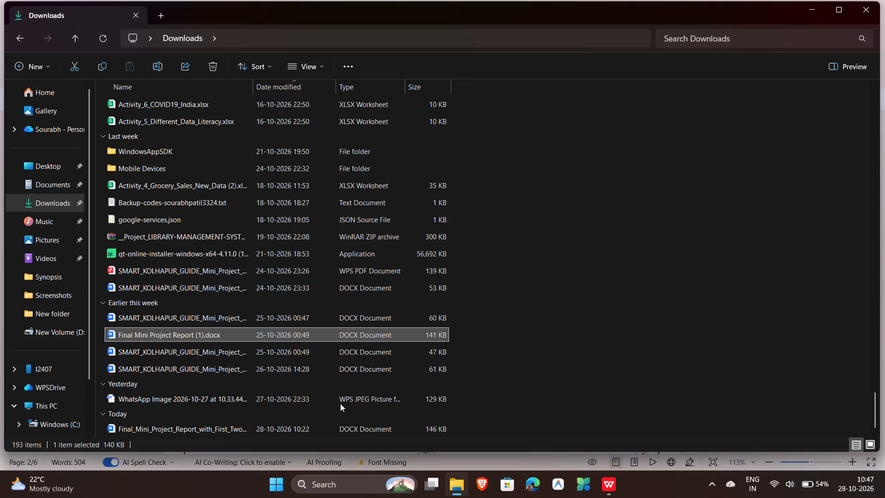
double_click(227, 363)
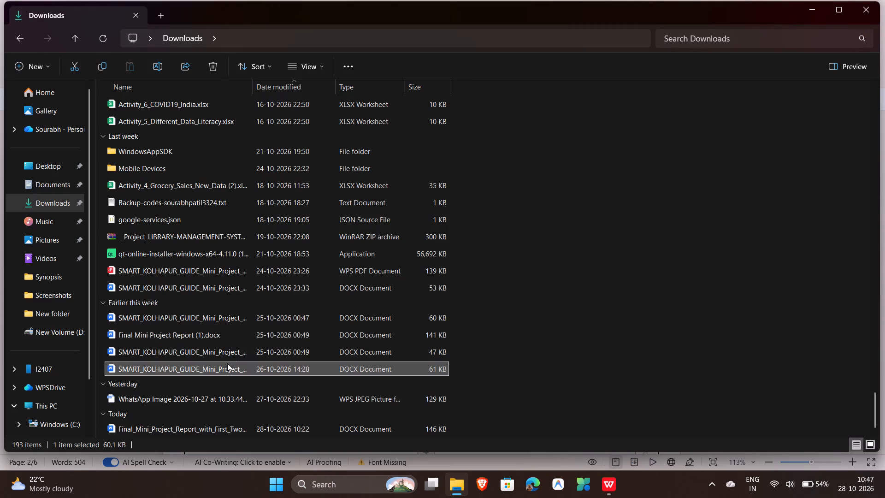
Copy the Roll No., Unique ID and Student Name cells of all three students from the source report's certificate table.
scroll(382, 331, "down", 6)
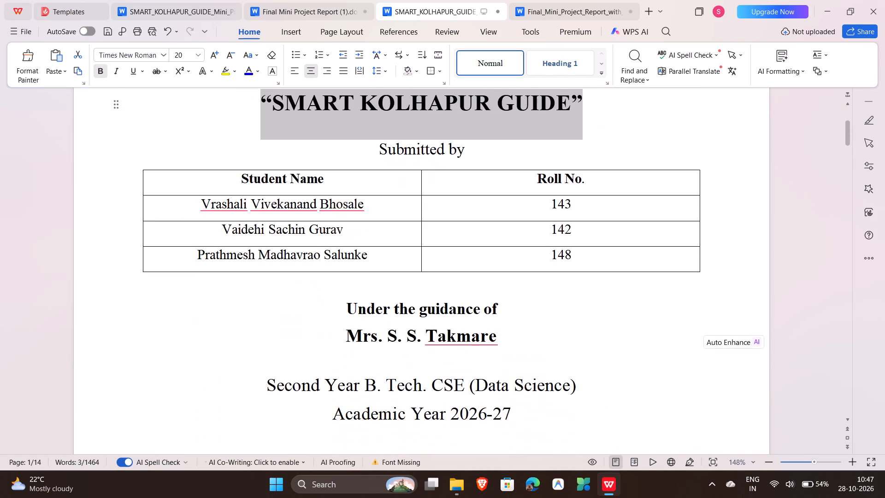
scroll(382, 331, "down", 7)
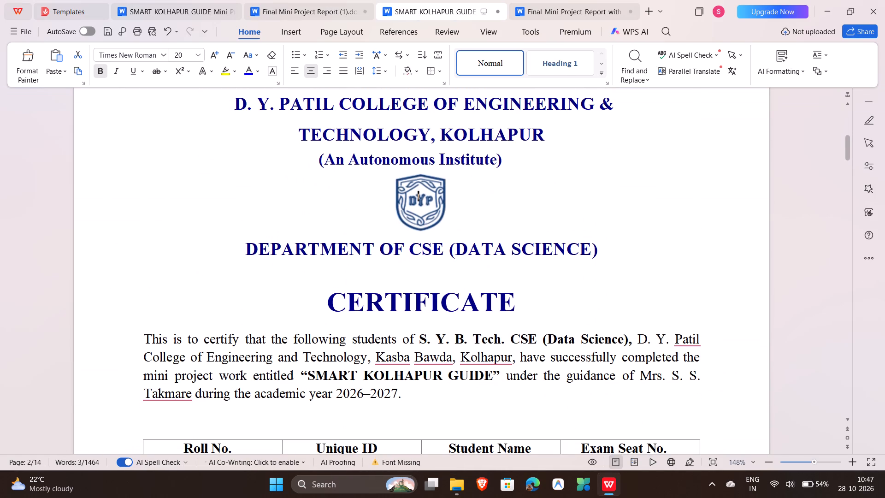
scroll(382, 331, "right", 1)
scroll(382, 331, "up", 3)
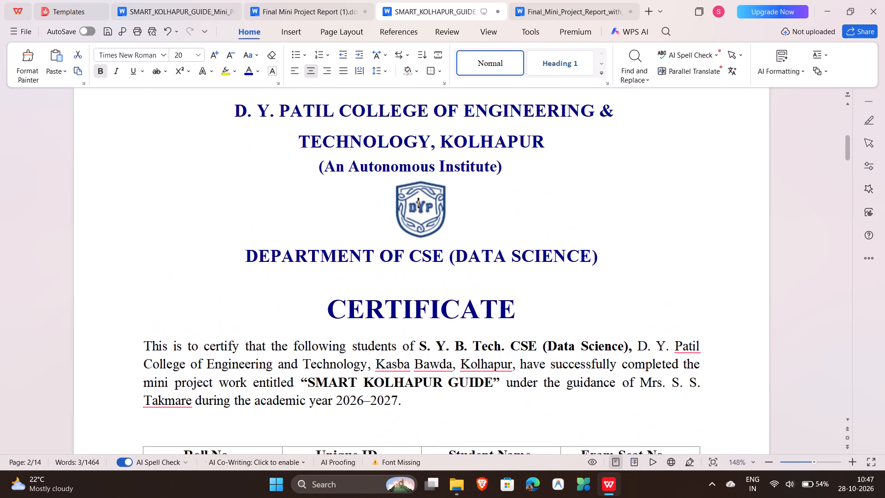
scroll(382, 331, "up", 1)
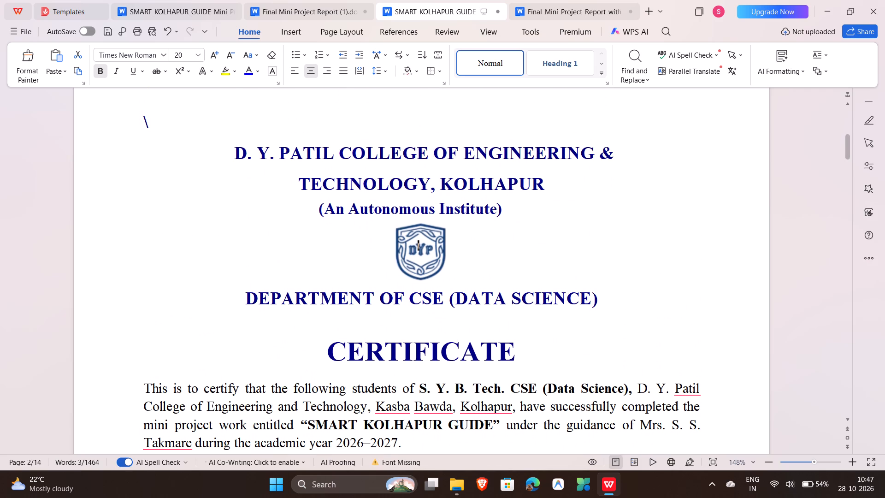
scroll(337, 209, "up", 2)
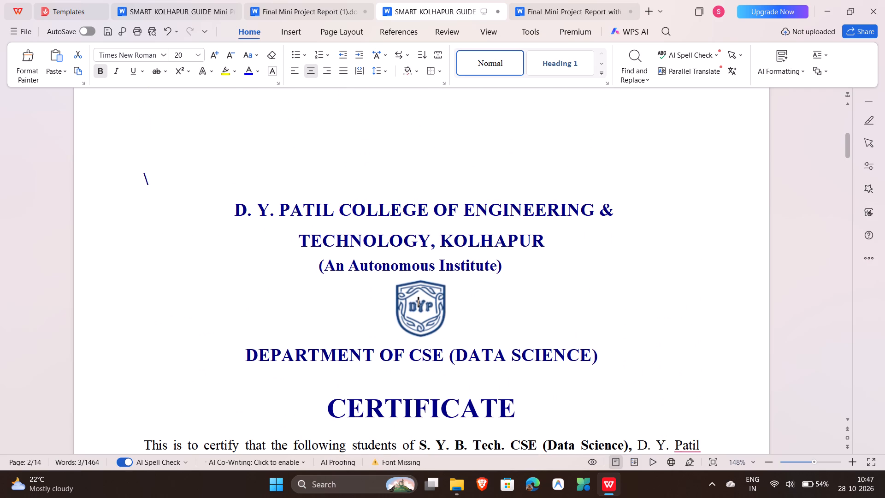
scroll(337, 209, "up", 3)
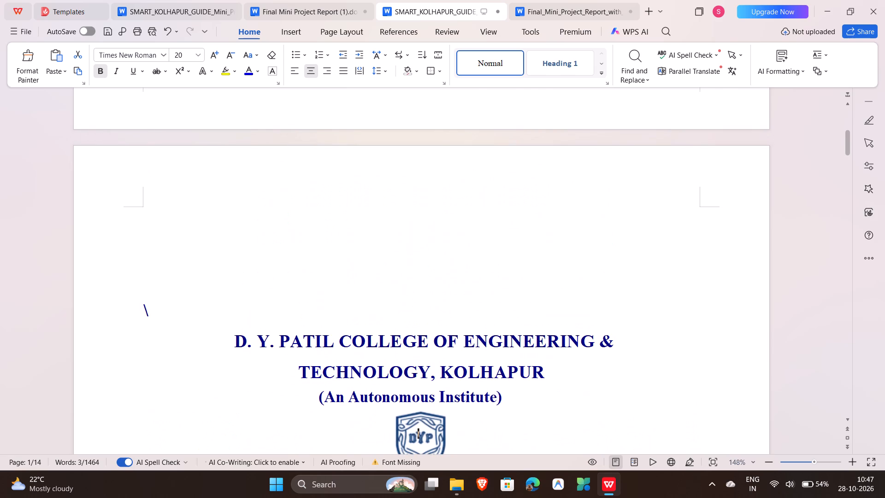
scroll(337, 209, "down", 4)
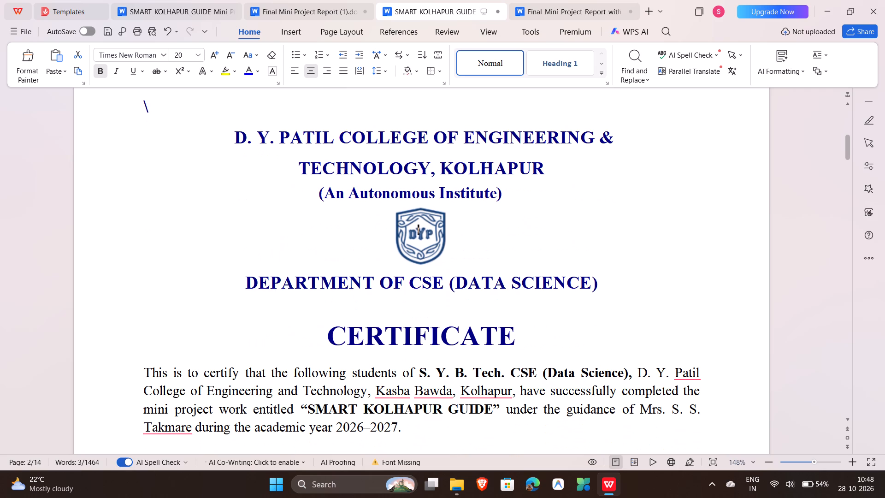
scroll(337, 209, "down", 5)
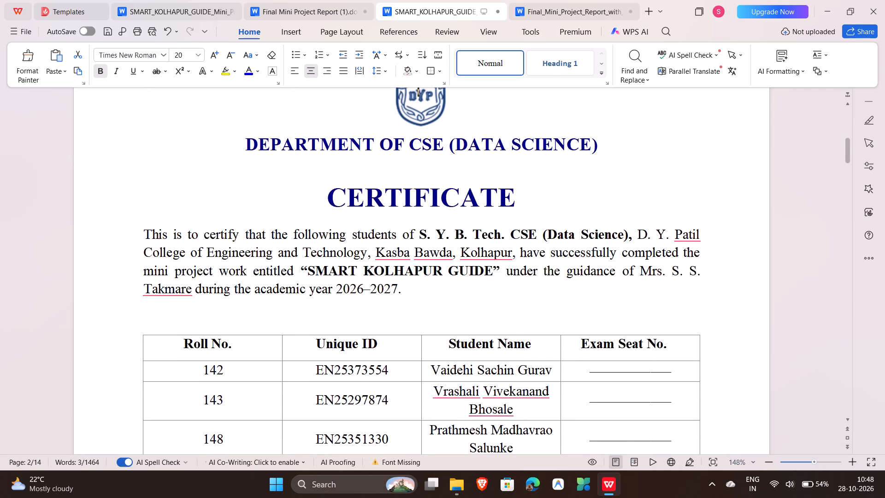
scroll(337, 209, "down", 2)
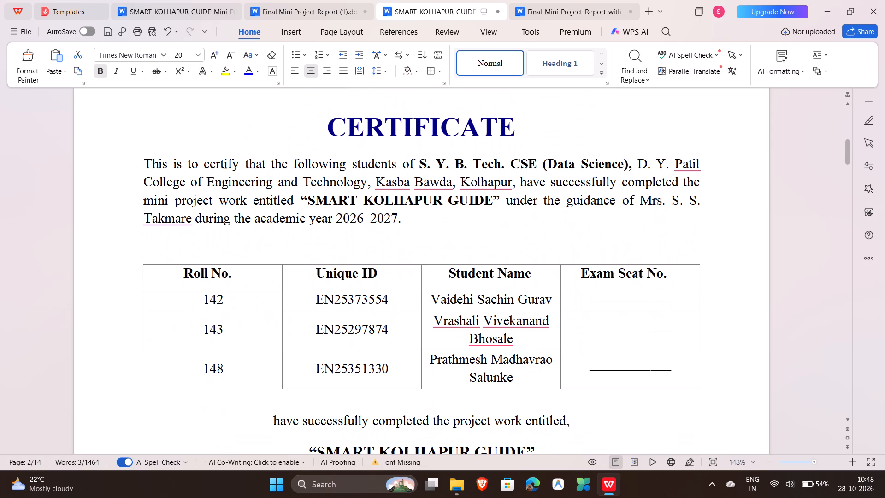
scroll(337, 209, "up", 1)
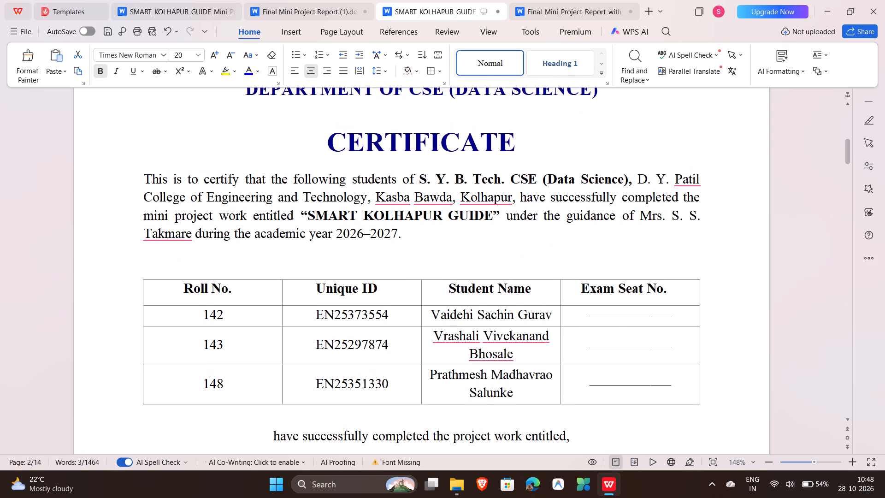
scroll(337, 209, "up", 1)
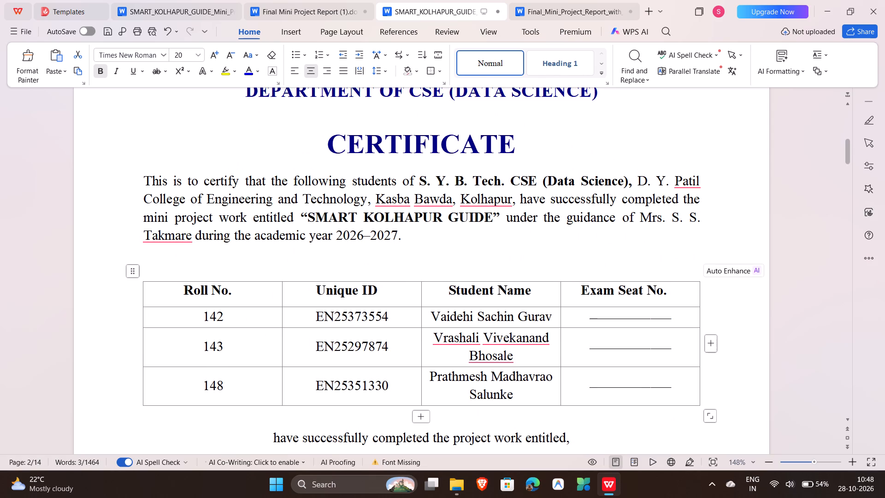
left_click_drag(196, 312, 342, 331)
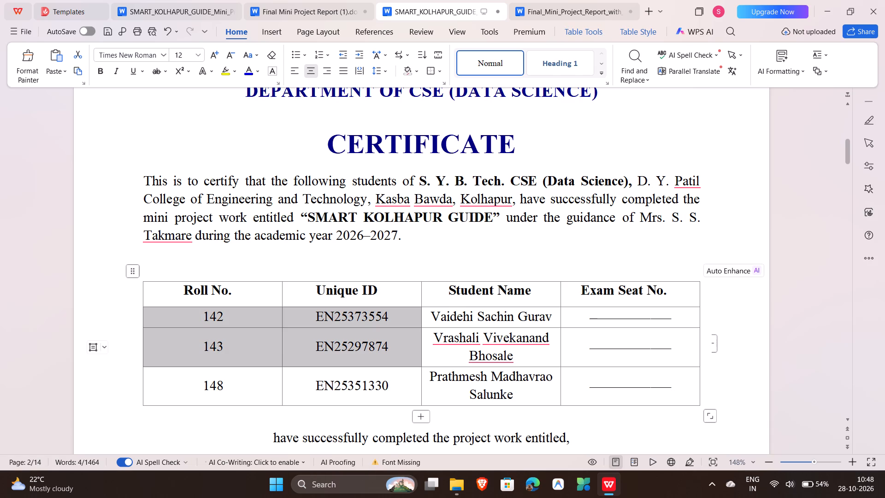
left_click_drag(342, 331, 512, 375)
scroll(502, 344, "right", 1)
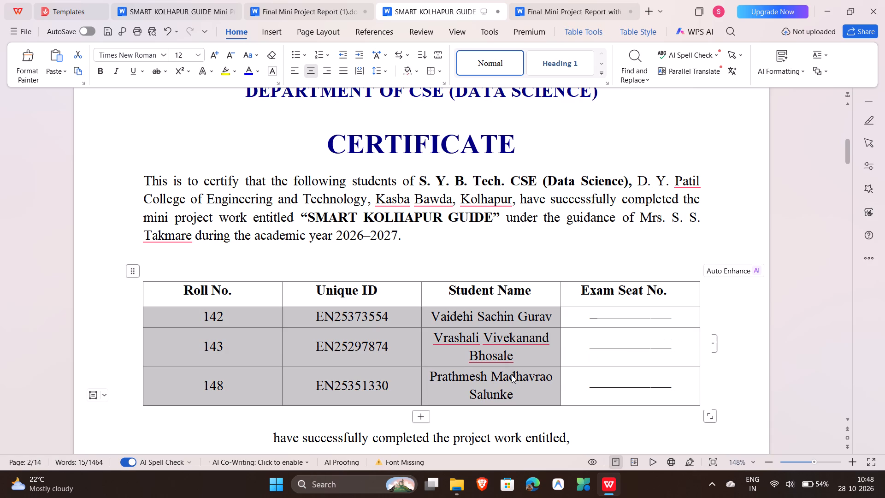
key("ctrl+c")
Switch to File Explorer and open "Final Mini Project Report (1).docx" from the Downloads folder.
left_click(455, 484)
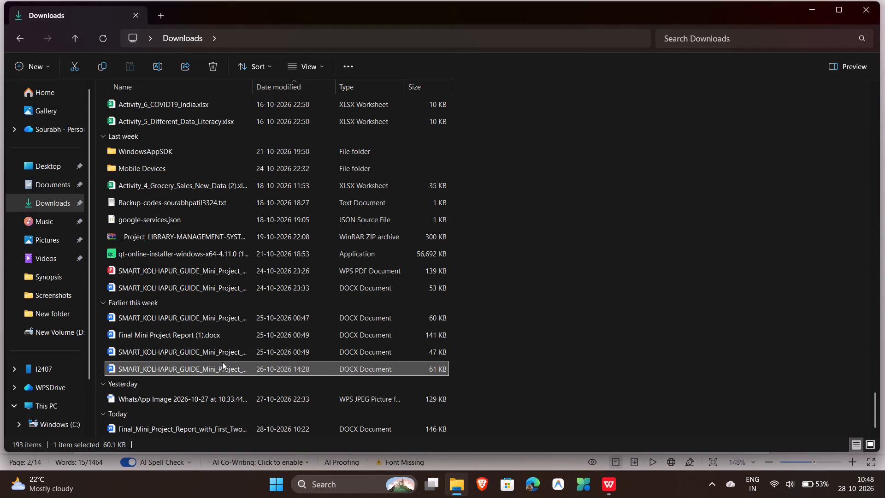
double_click(216, 340)
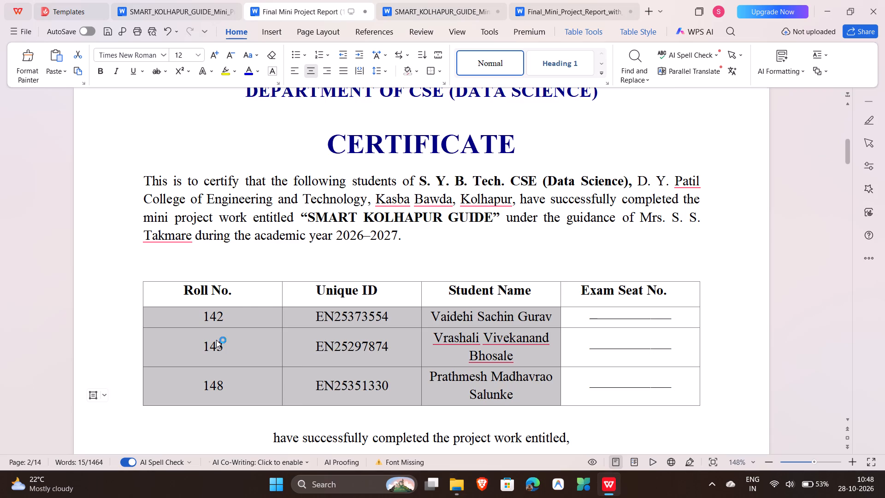
Paste the copied Roll No., Unique ID and Student Name cells of all three students into the certificate table's first three blank rows.
scroll(403, 362, "down", 1)
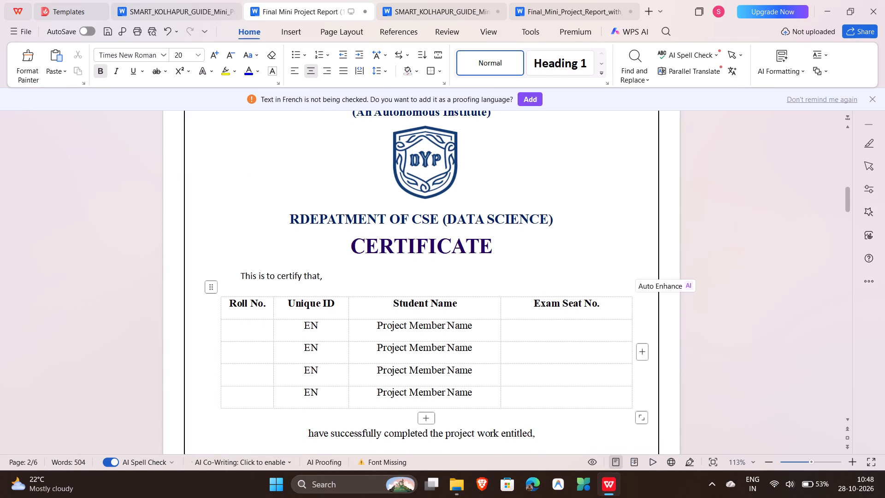
left_click(334, 325)
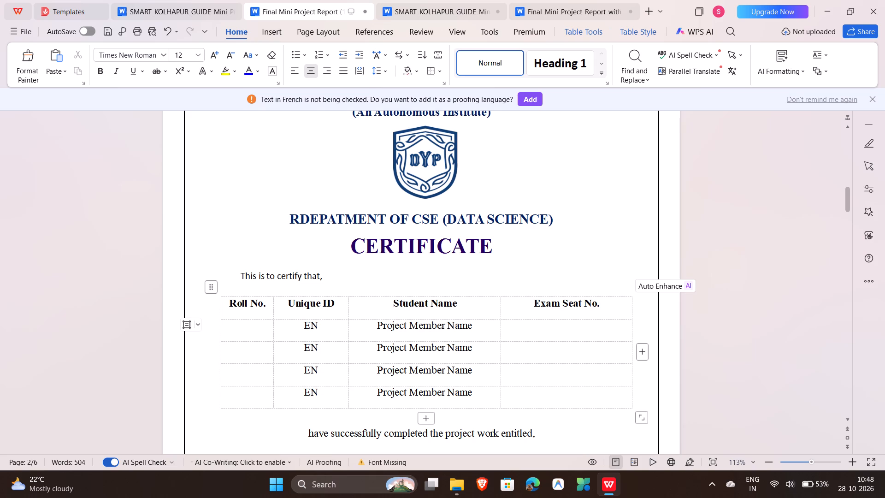
left_click_drag(302, 325, 316, 325)
left_click_drag(316, 325, 341, 393)
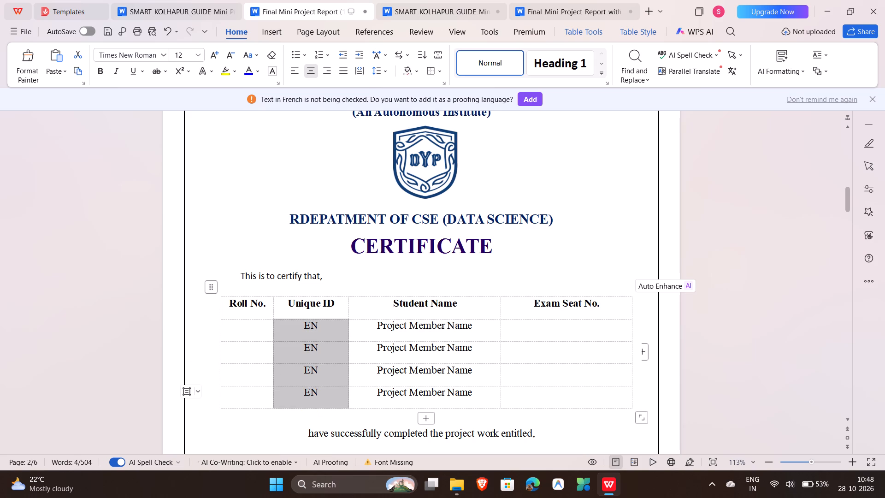
left_click(225, 323)
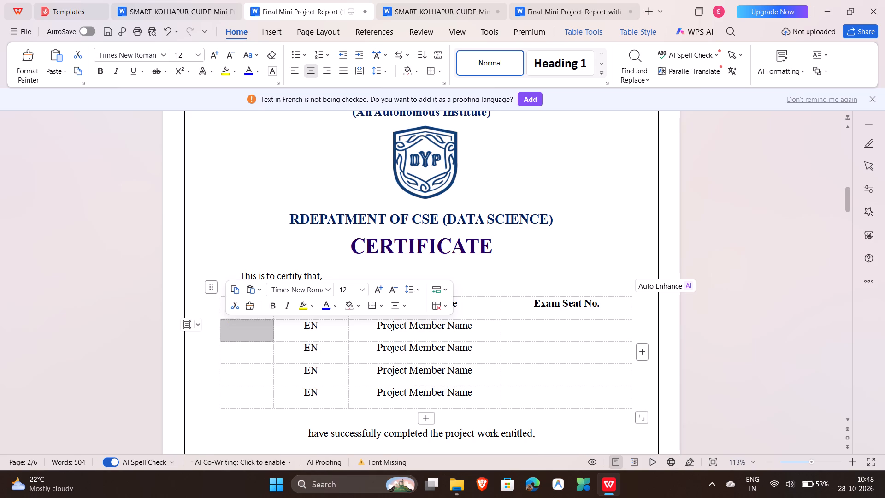
left_click(233, 323)
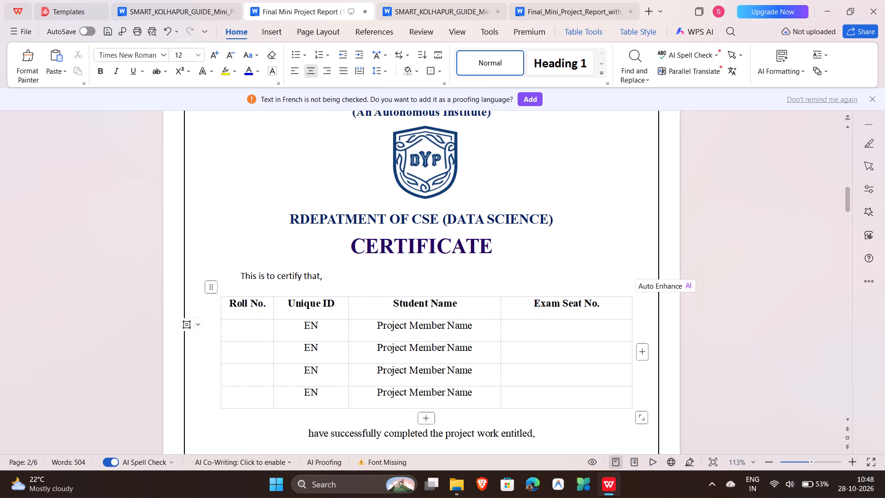
left_click(227, 325)
left_click(227, 325)
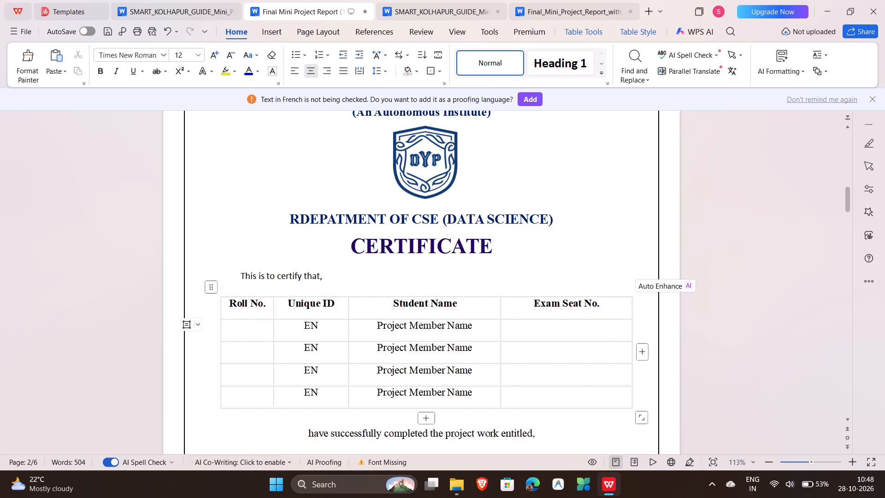
left_click(225, 324)
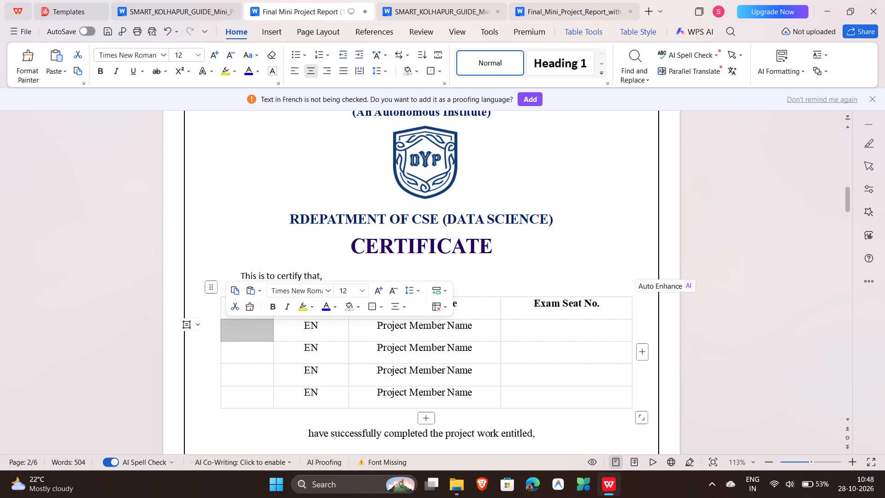
left_click(225, 308)
left_click(228, 335)
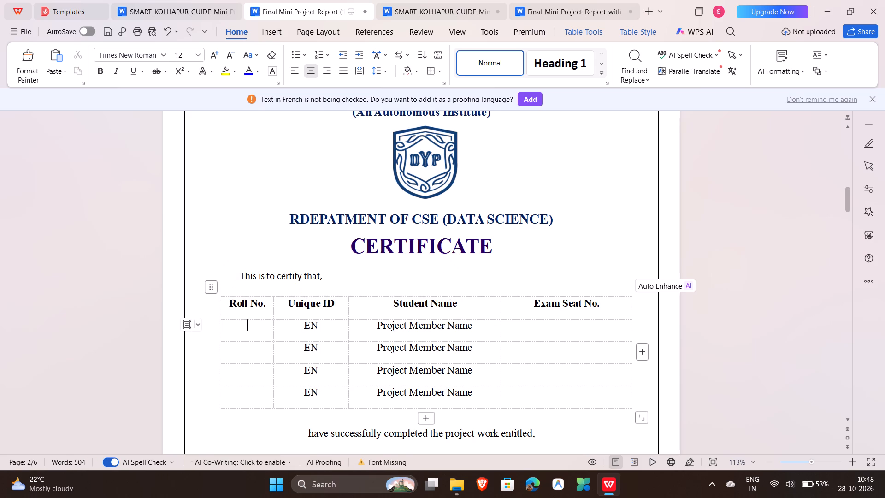
left_click(758, 364)
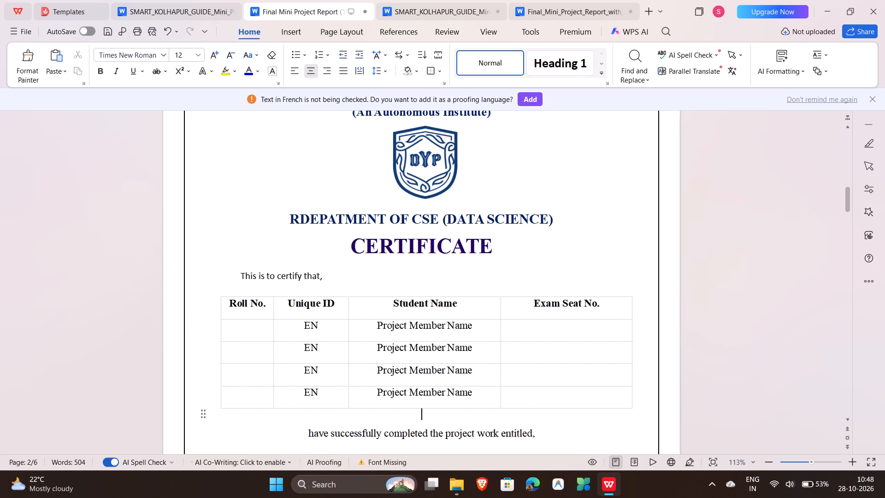
left_click(226, 327)
key("ctrl+v")
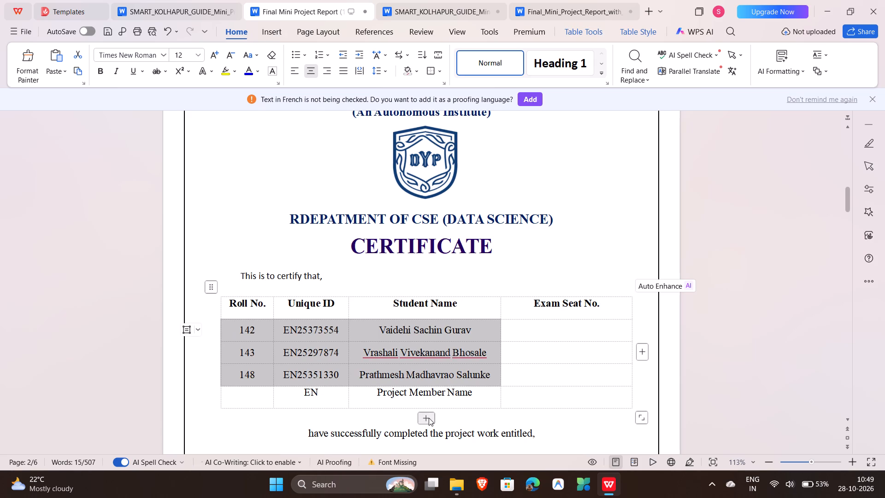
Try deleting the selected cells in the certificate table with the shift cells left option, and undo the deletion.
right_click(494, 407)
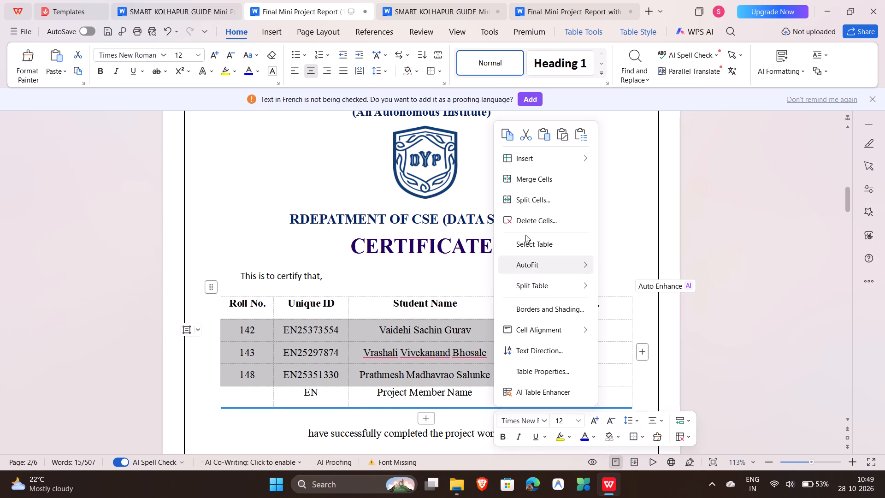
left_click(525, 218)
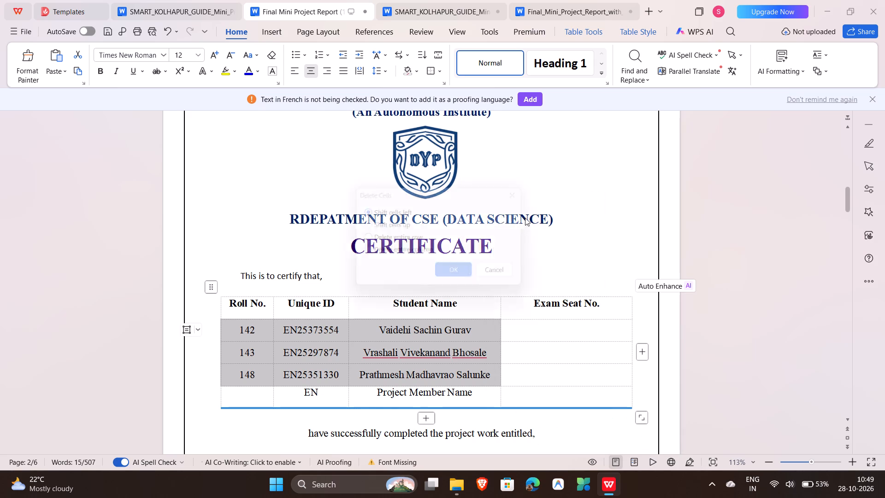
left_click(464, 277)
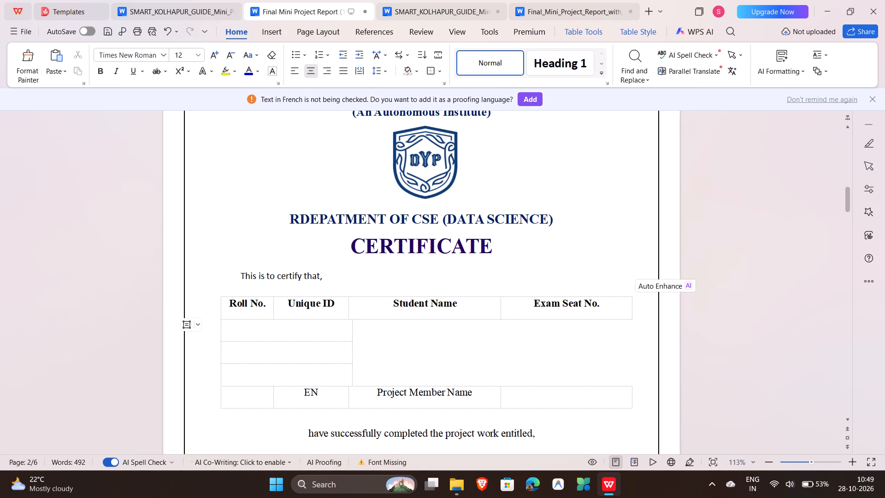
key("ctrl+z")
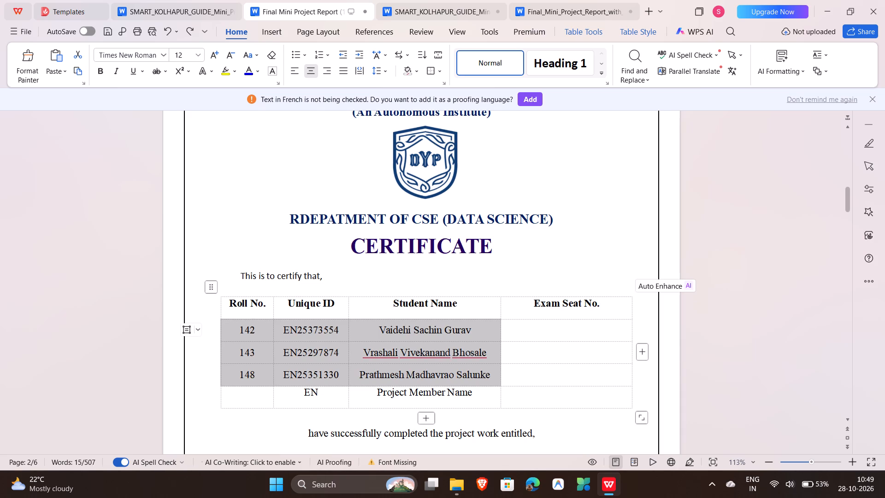
Clear the "Project Member Name" and "EN" placeholders from the unused fourth student row of the certificate table.
left_click(487, 395)
key("BackSpace")
key("BackSpace")
key("BackSpace")
key("BackSpace")
key("BackSpace")
key("BackSpace")
key("BackSpace")
key("BackSpace")
key("BackSpace")
key("BackSpace")
key("BackSpace")
key("BackSpace")
key("BackSpace")
key("BackSpace")
key("BackSpace")
key("BackSpace")
key("BackSpace")
key("BackSpace")
key("BackSpace")
key("BackSpace")
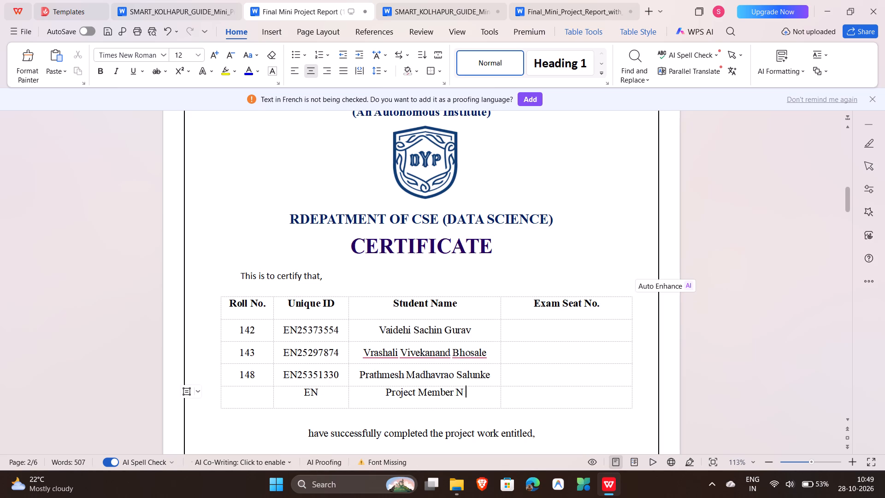
left_click(327, 397)
key("BackSpace")
key("BackSpace")
key("BackSpace")
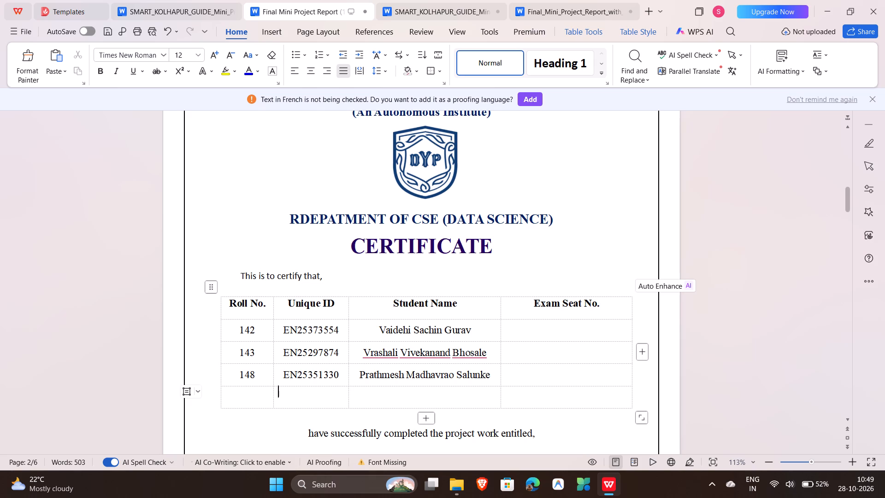
Delete three of the four cells in the certificate table's empty last row, shifting cells left and keeping only the Roll No. cell.
right_click(446, 407)
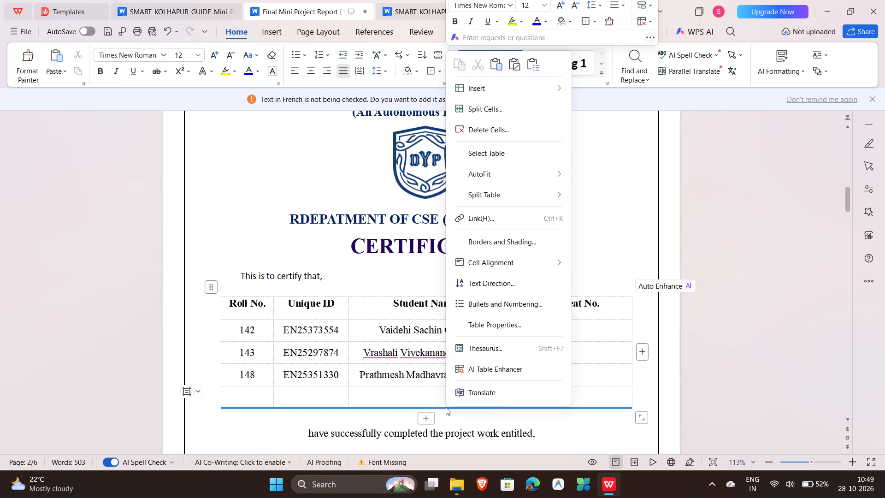
left_click(490, 127)
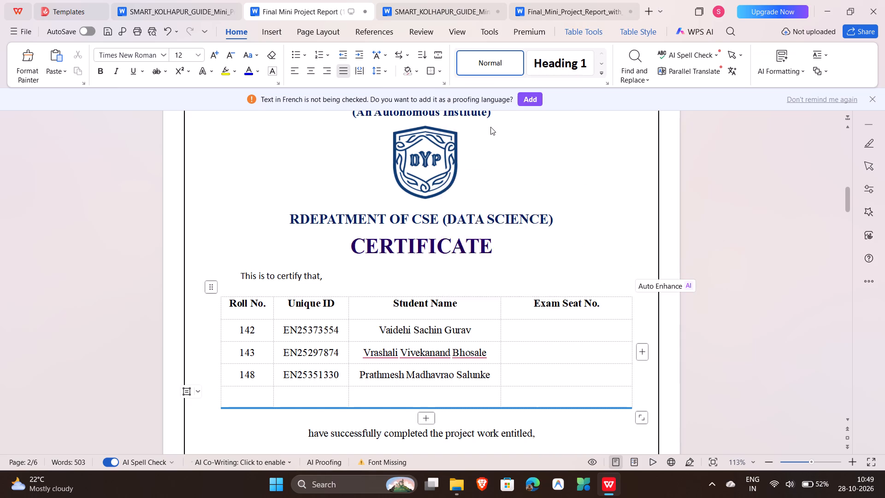
left_click(463, 275)
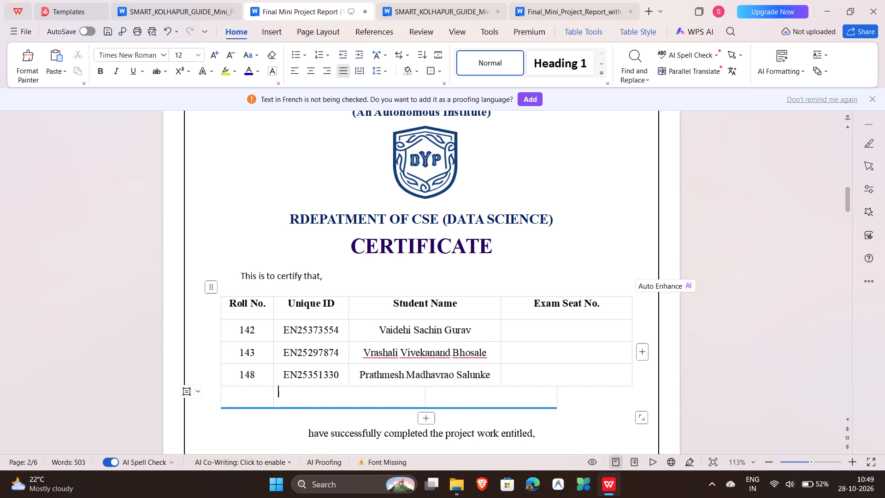
right_click(417, 408)
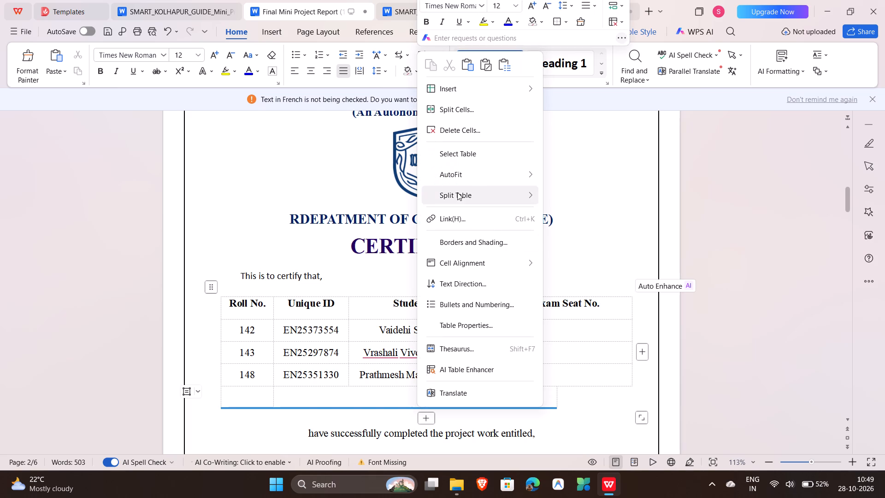
left_click(458, 127)
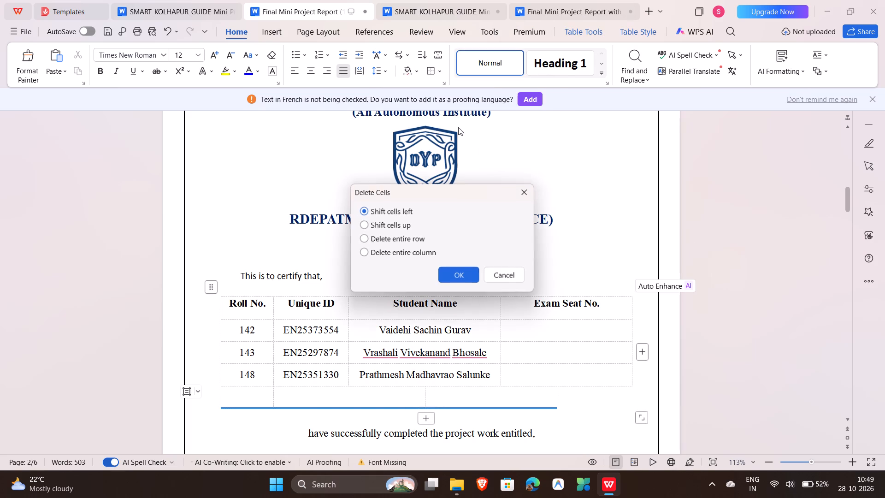
left_click(457, 269)
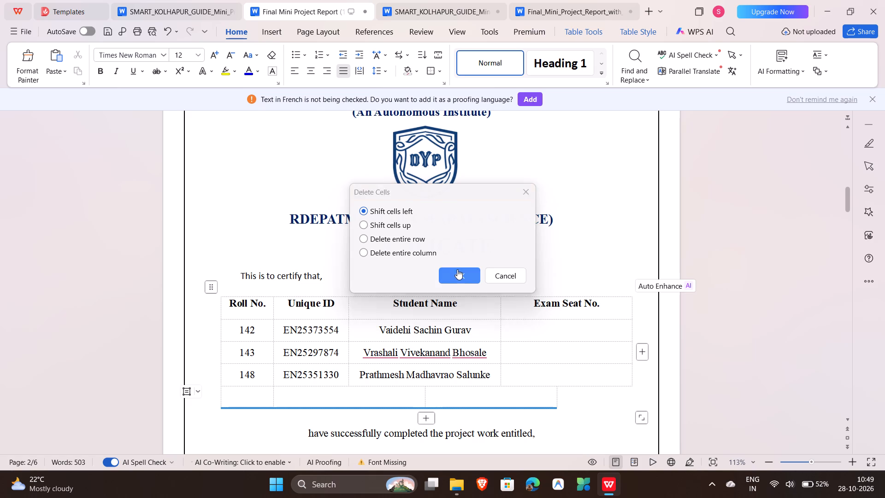
right_click(366, 407)
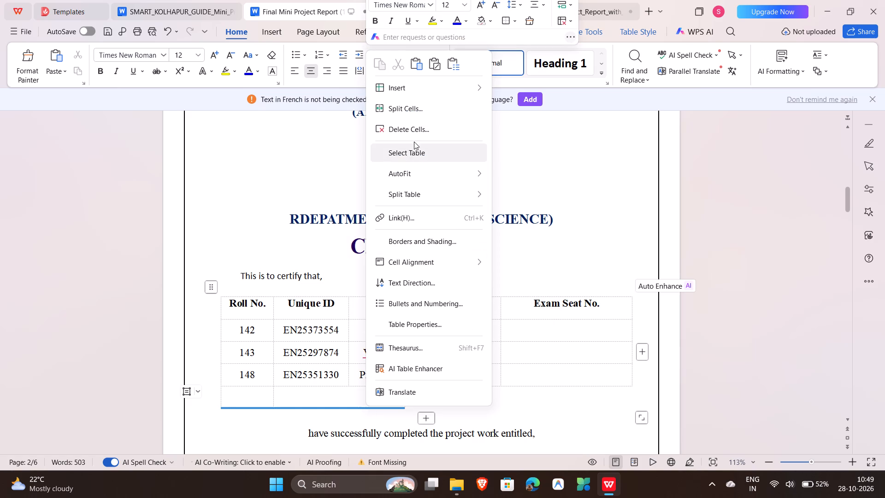
left_click(425, 128)
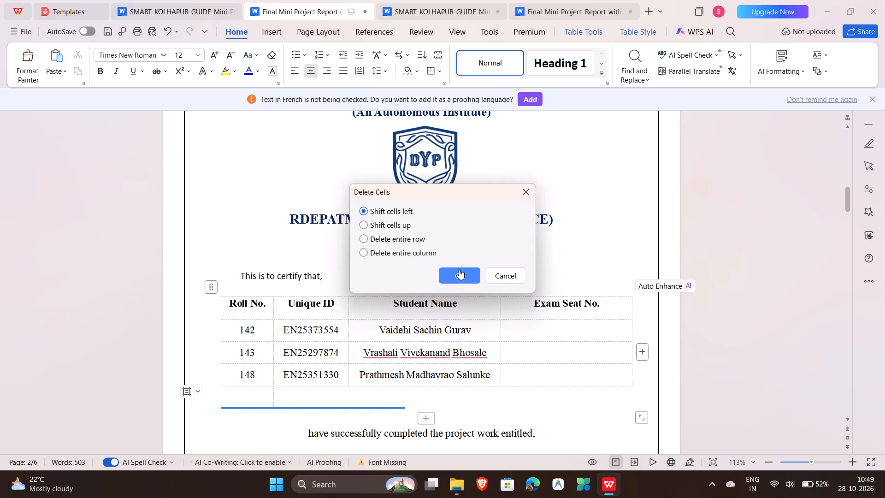
left_click(459, 270)
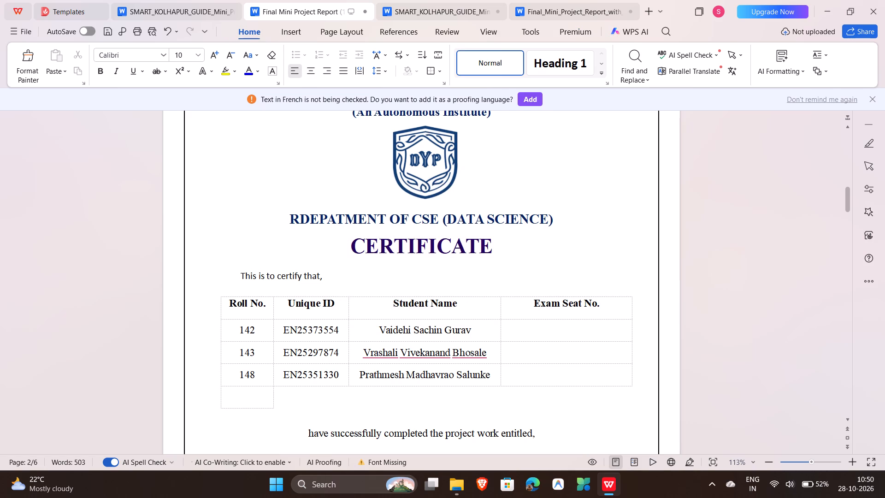
Cut the blank line between the certificate table and the "have successfully completed the project work entitled" sentence.
right_click(245, 407)
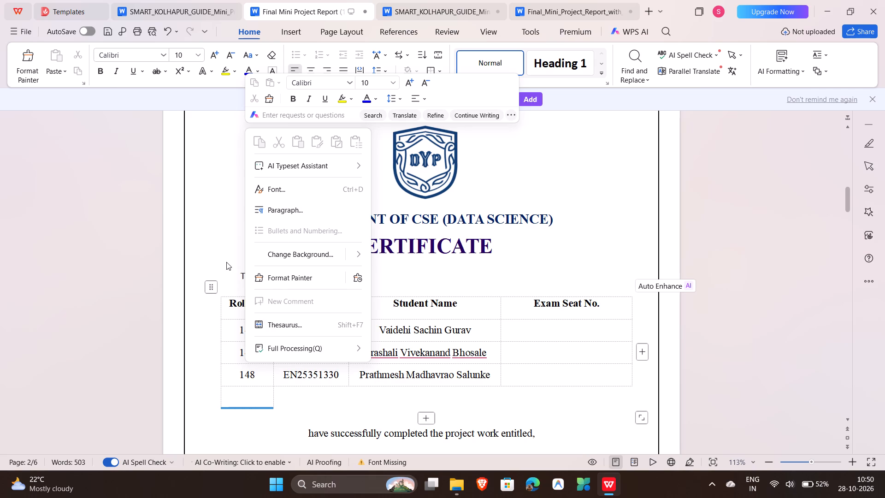
left_click(166, 311)
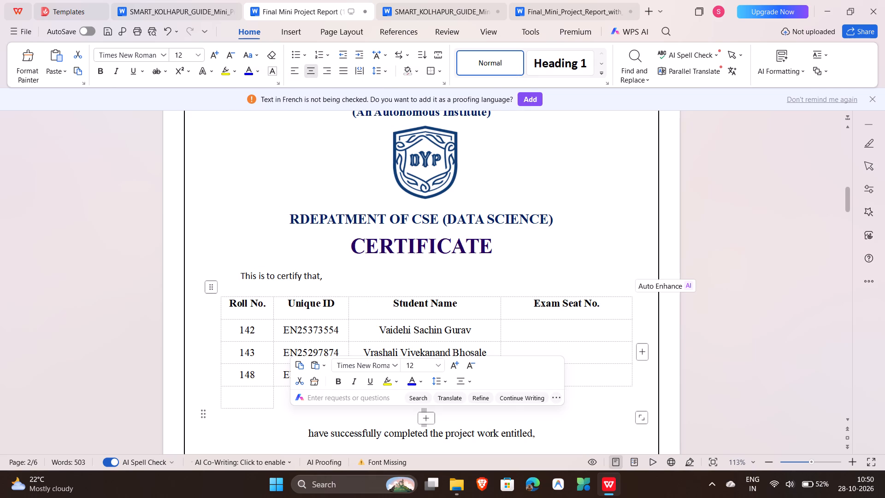
left_click(242, 407)
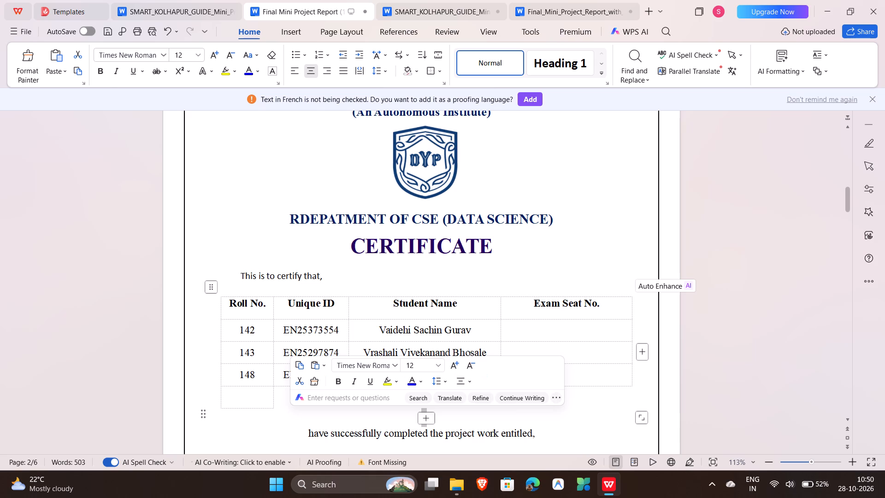
right_click(242, 407)
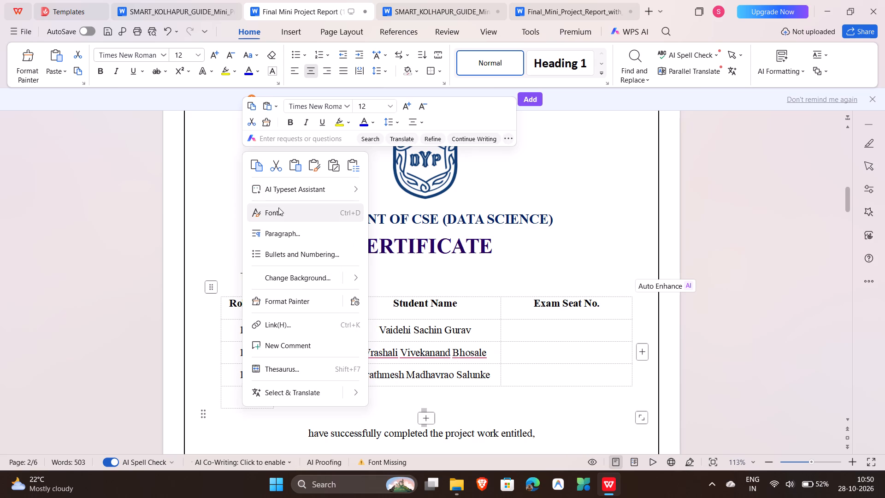
left_click(275, 171)
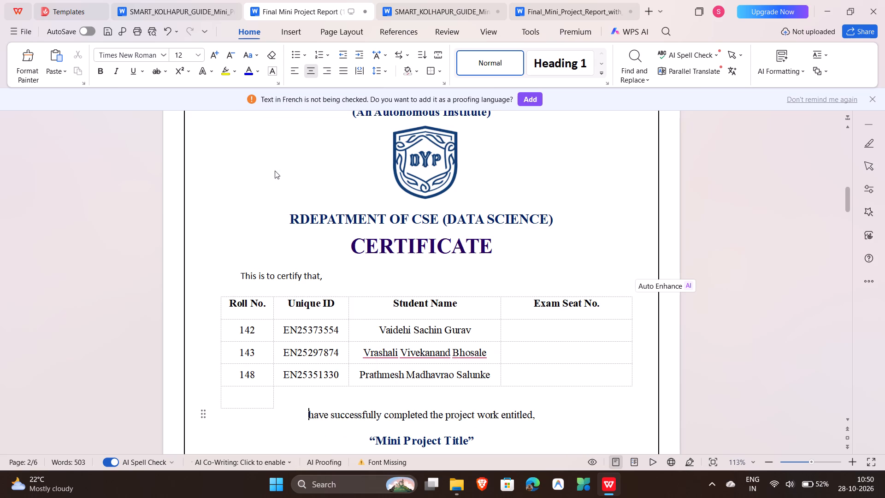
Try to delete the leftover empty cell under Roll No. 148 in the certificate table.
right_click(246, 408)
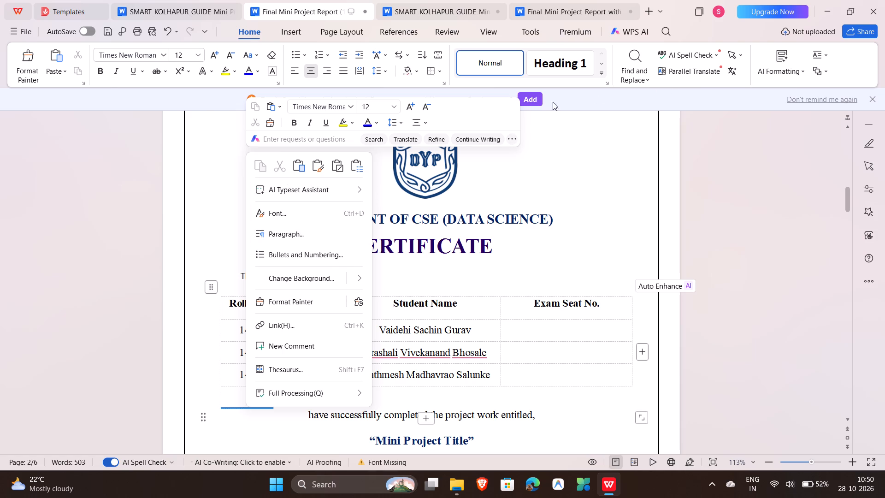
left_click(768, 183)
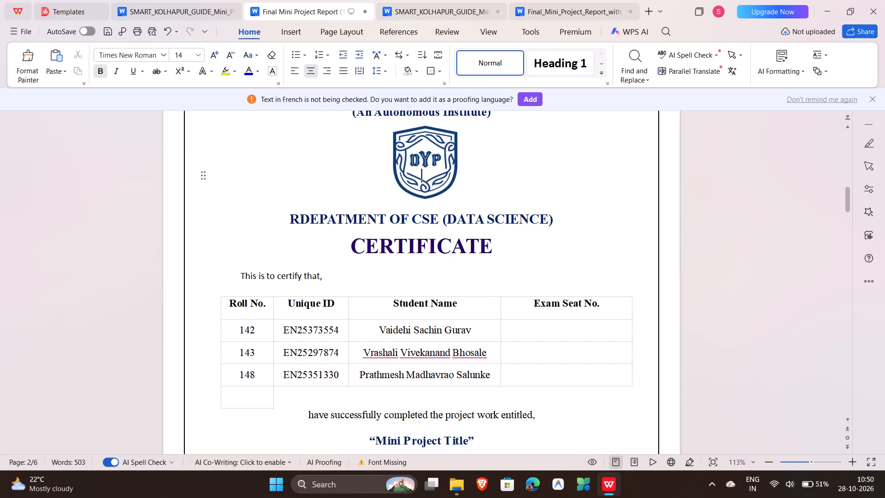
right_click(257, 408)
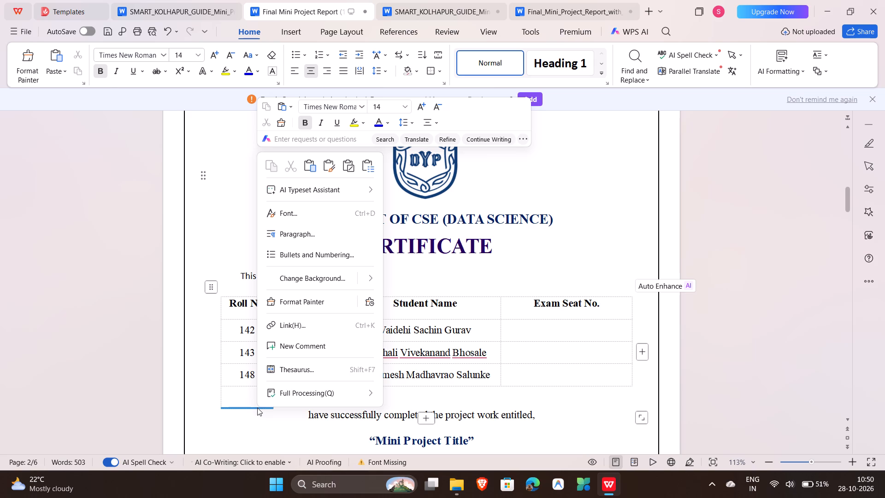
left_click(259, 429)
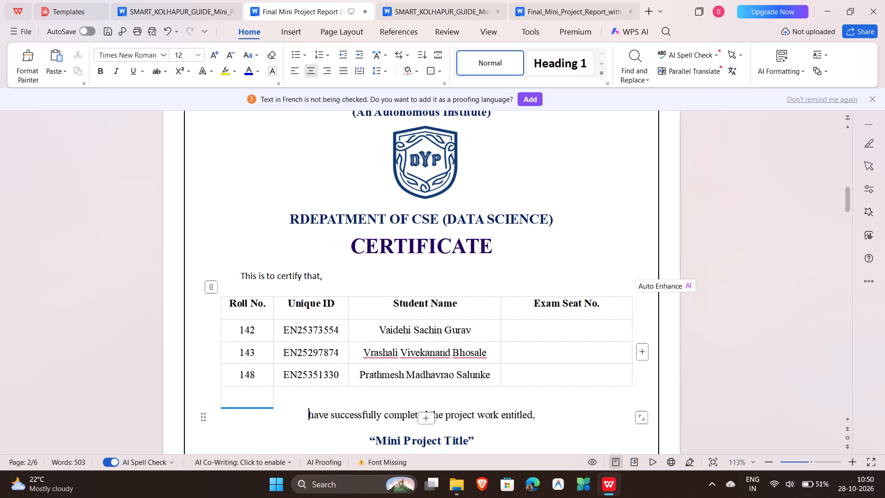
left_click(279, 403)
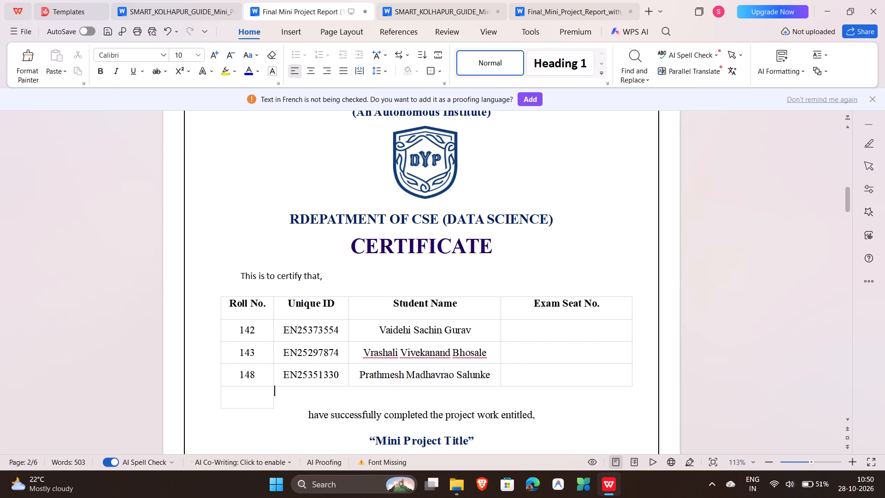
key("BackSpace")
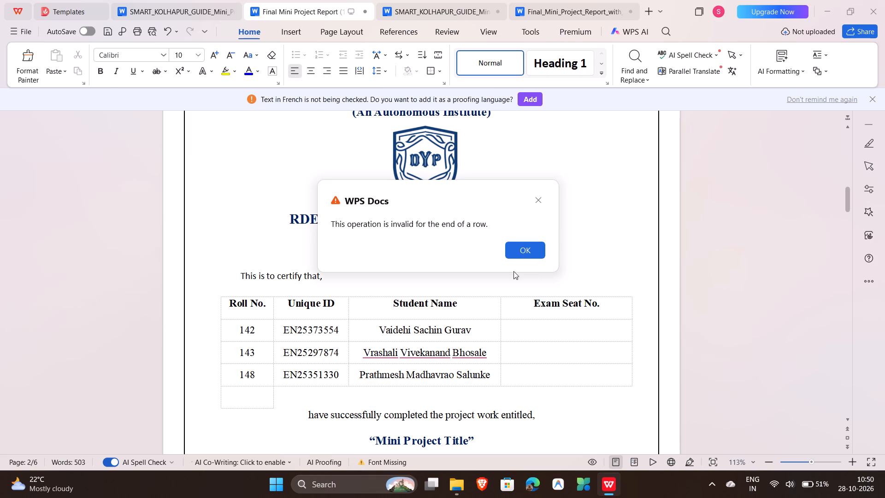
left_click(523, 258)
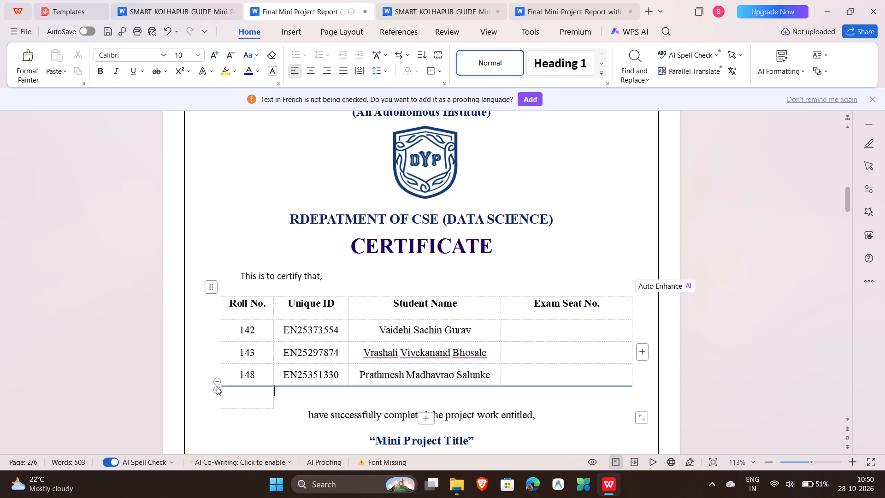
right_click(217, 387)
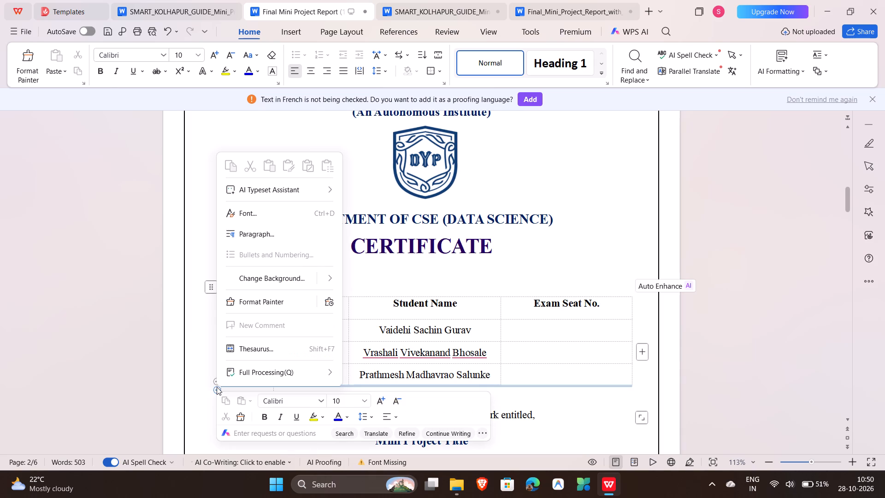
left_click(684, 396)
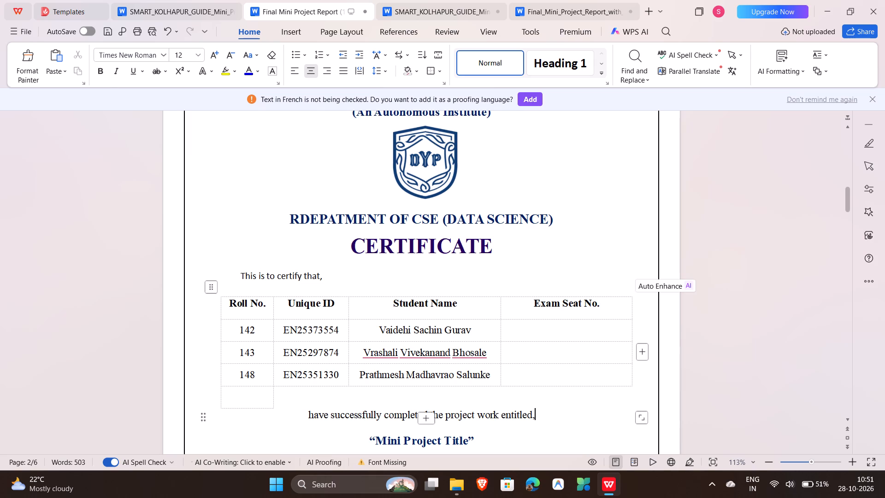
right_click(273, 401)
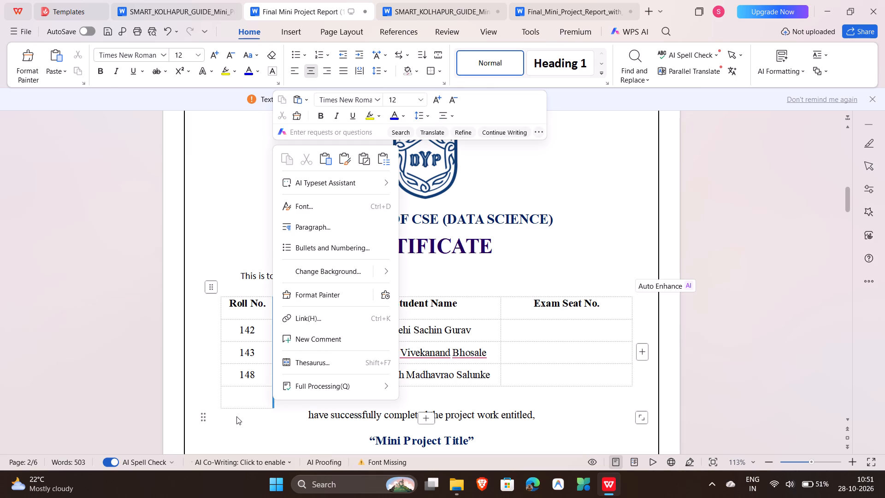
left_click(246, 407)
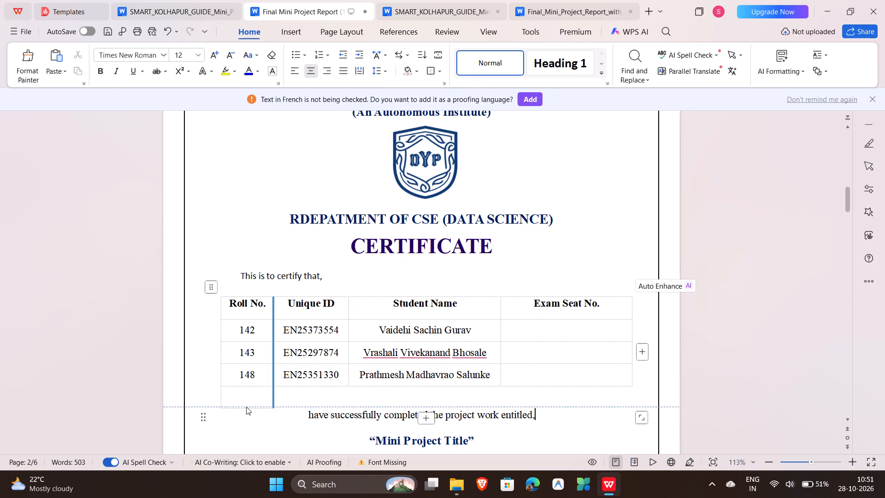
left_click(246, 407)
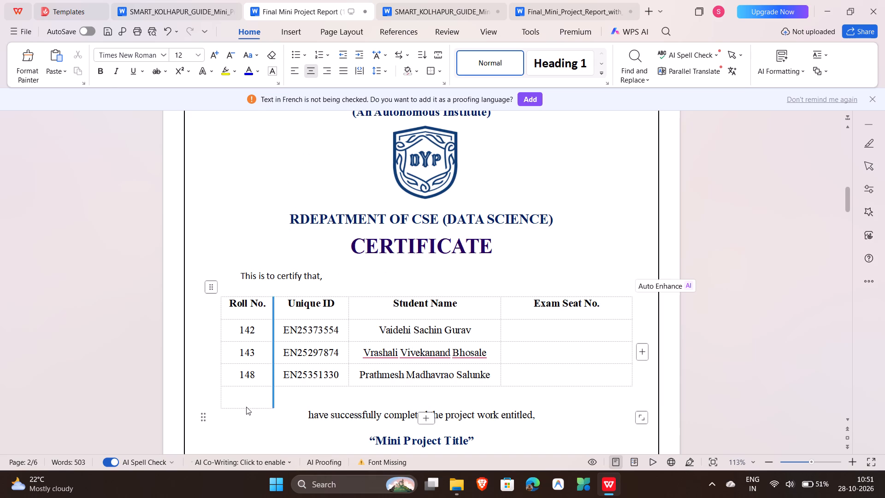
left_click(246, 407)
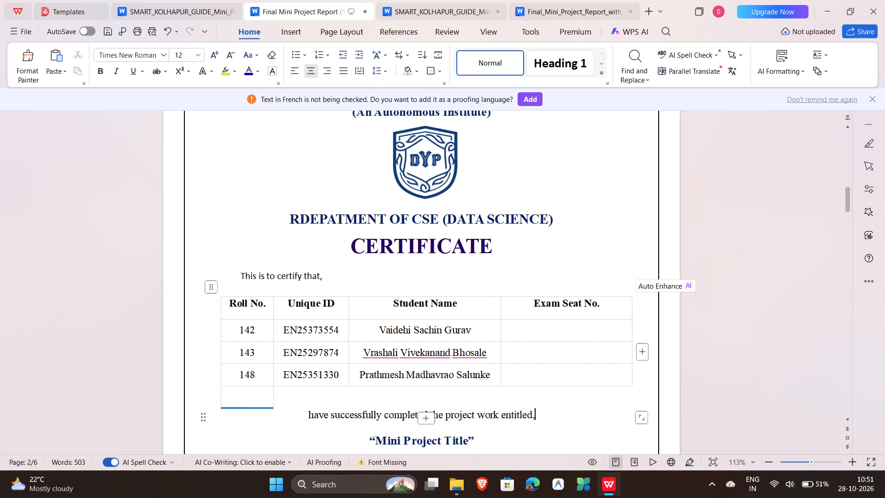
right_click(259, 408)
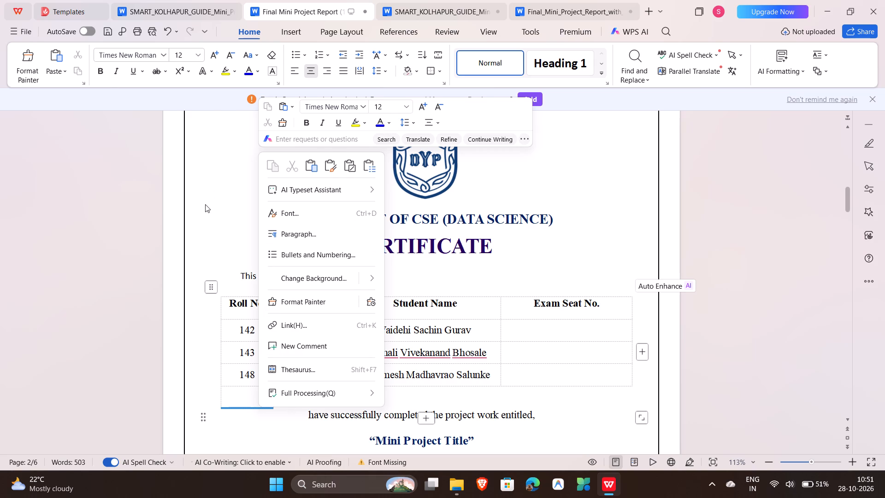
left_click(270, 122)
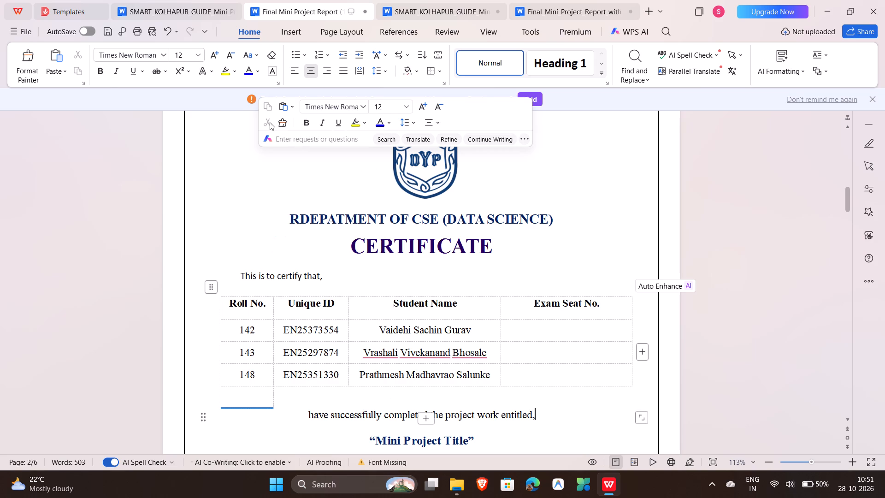
Examine the certificate page from the student table through the "Mini Project Title" placeholder to the guide and coordinator row.
scroll(272, 405, "down", 1)
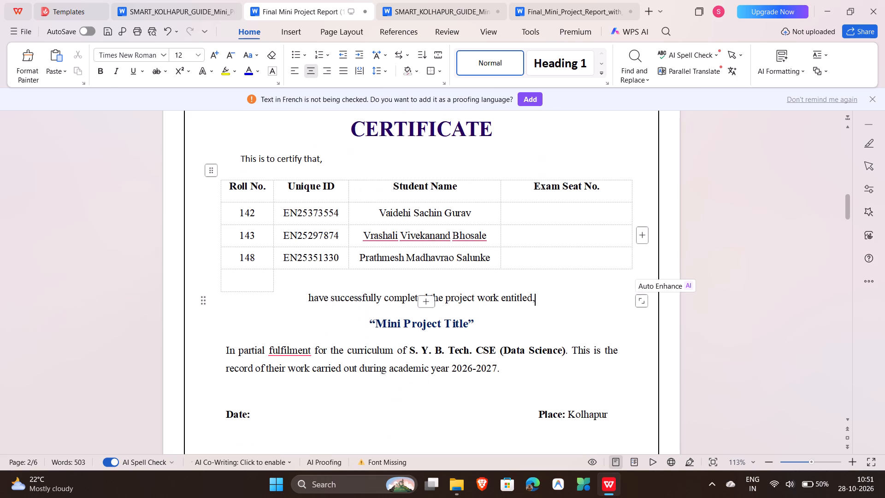
scroll(272, 405, "down", 2)
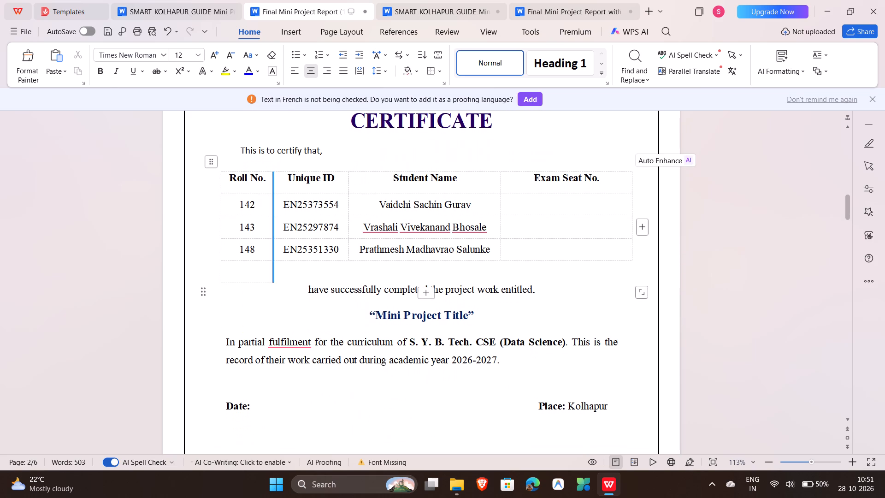
left_click(483, 308)
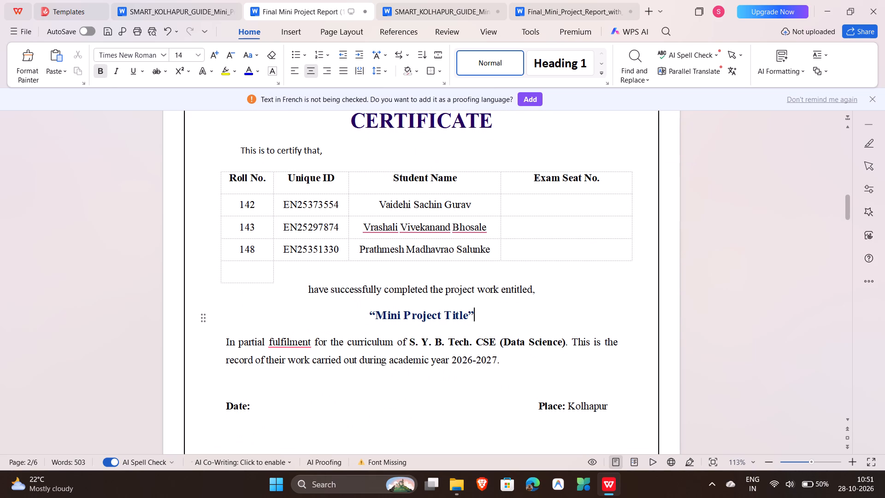
scroll(378, 299, "up", 1)
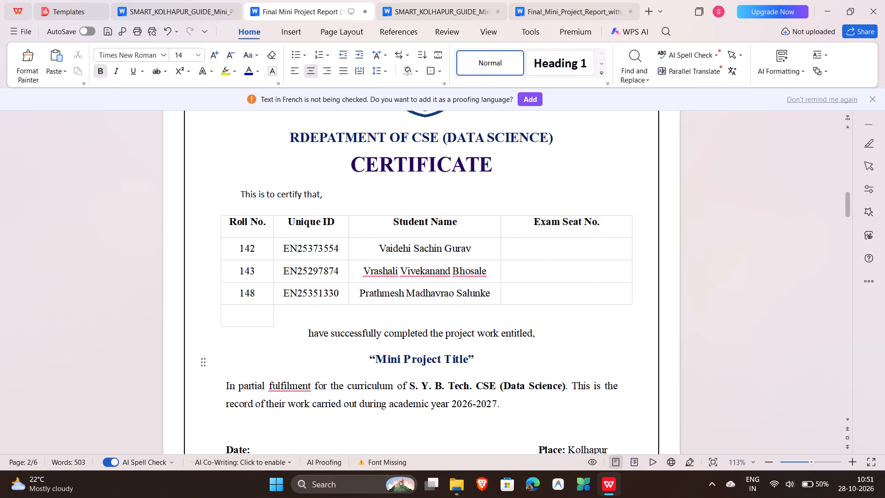
scroll(323, 191, "up", 2)
scroll(323, 191, "down", 4)
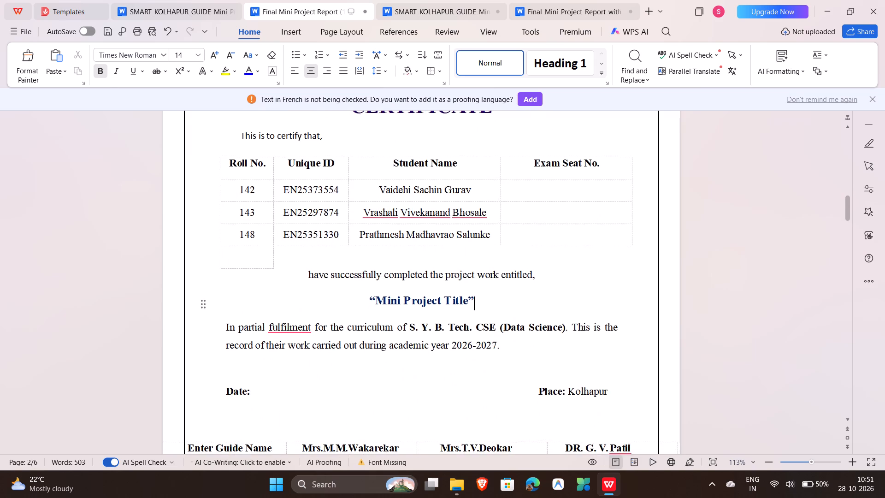
scroll(323, 191, "right", 2)
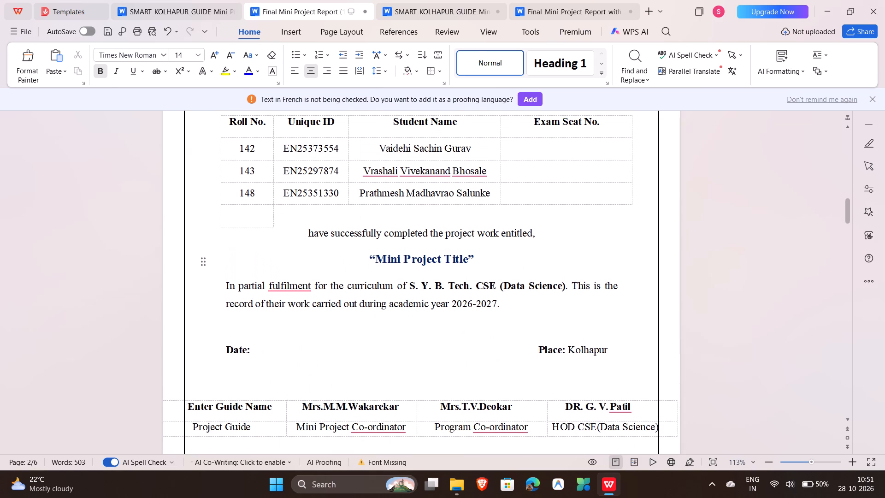
scroll(323, 191, "up", 1)
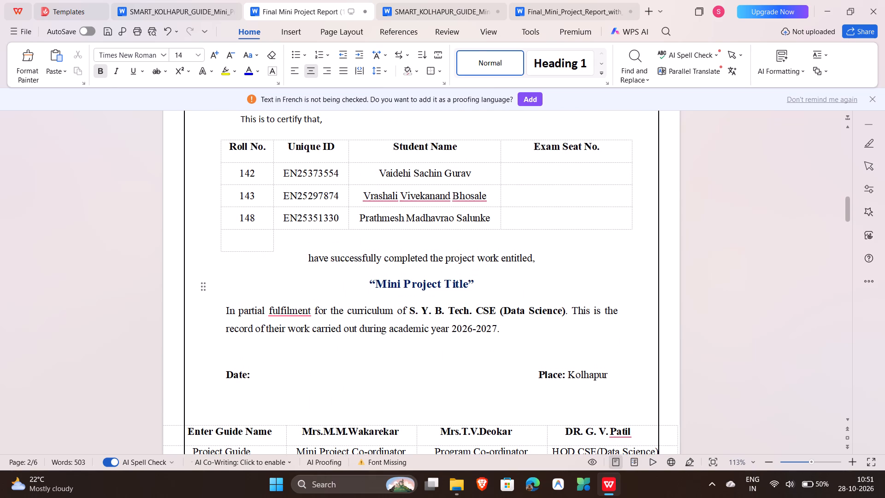
scroll(323, 191, "up", 1)
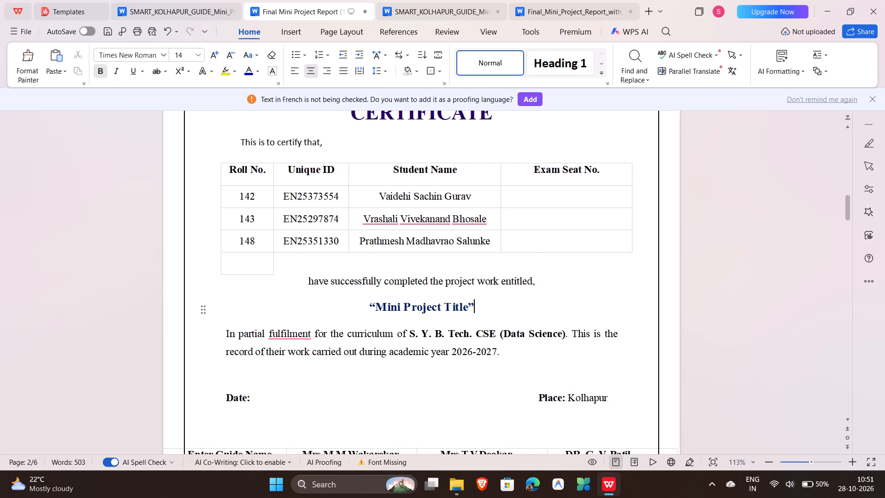
left_click_drag(376, 306, 475, 305)
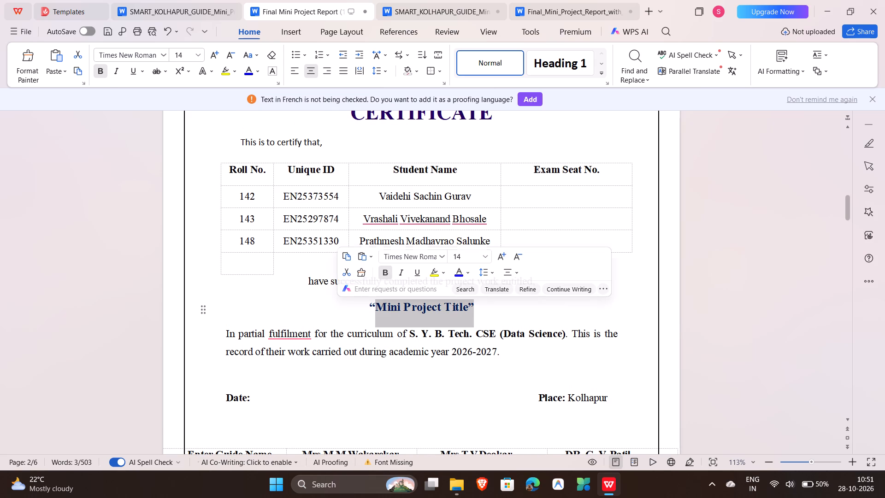
left_click(503, 311)
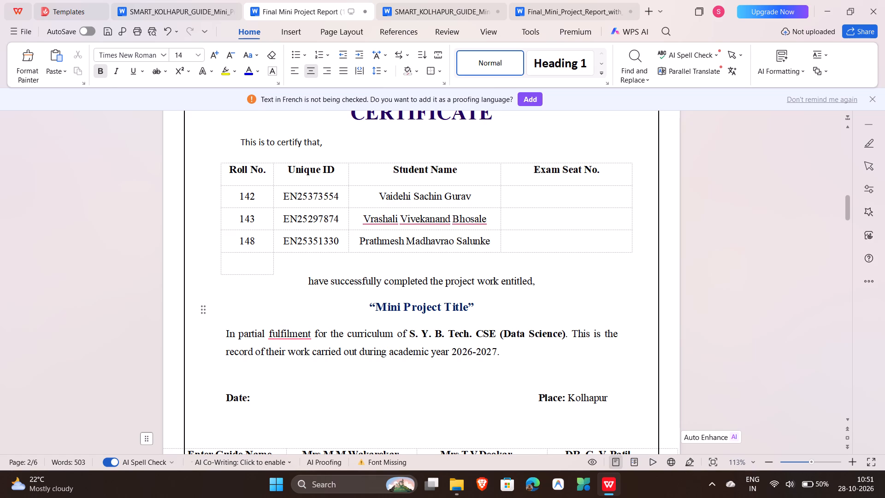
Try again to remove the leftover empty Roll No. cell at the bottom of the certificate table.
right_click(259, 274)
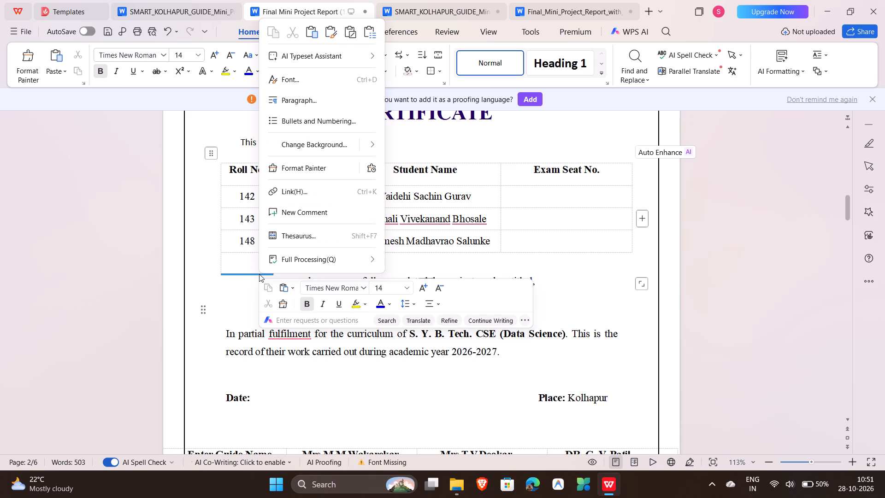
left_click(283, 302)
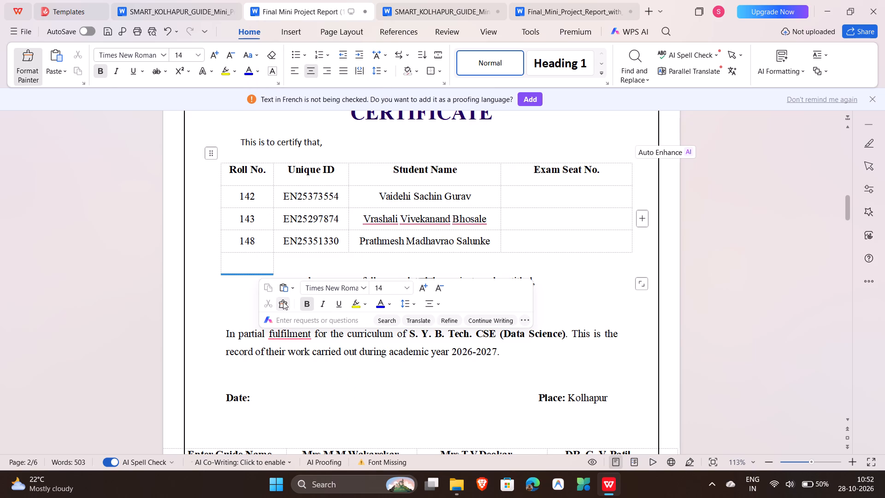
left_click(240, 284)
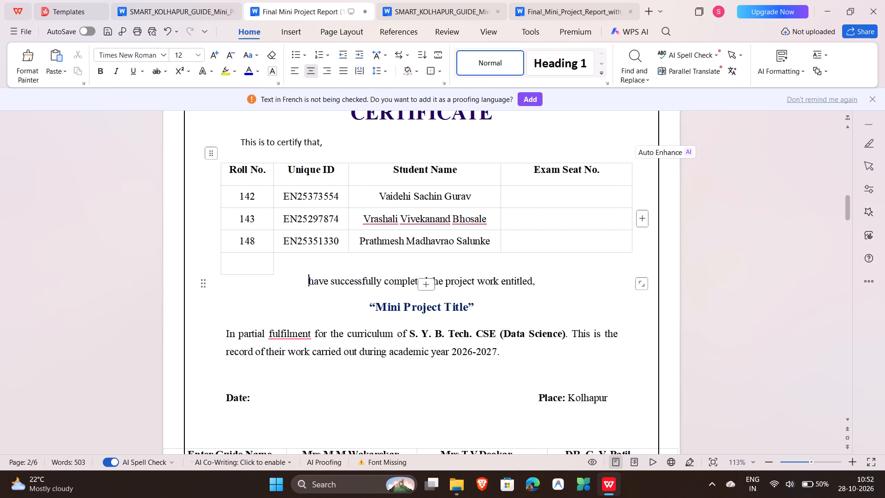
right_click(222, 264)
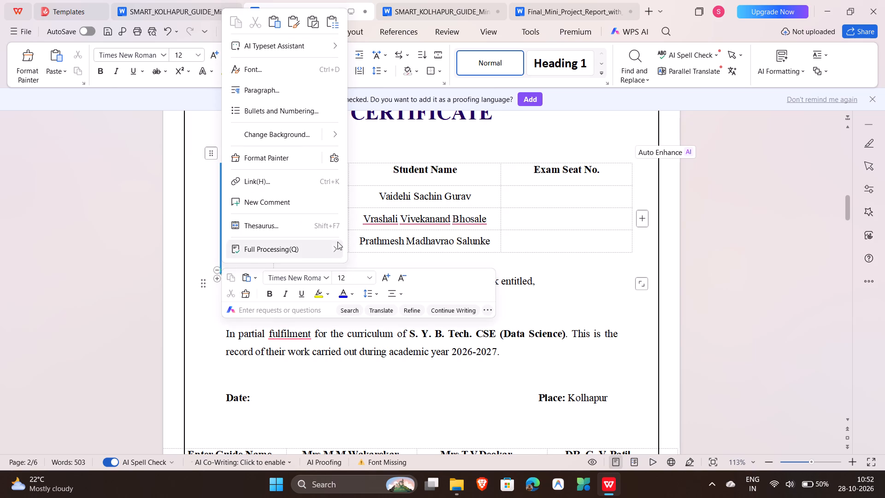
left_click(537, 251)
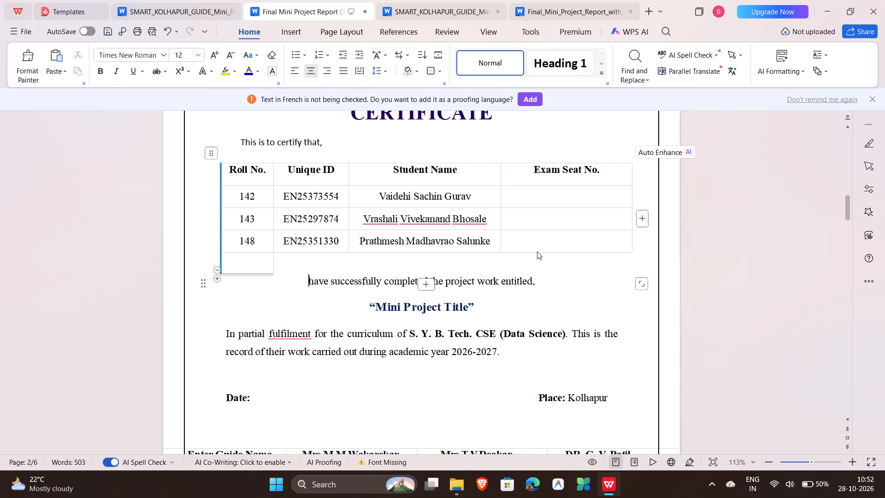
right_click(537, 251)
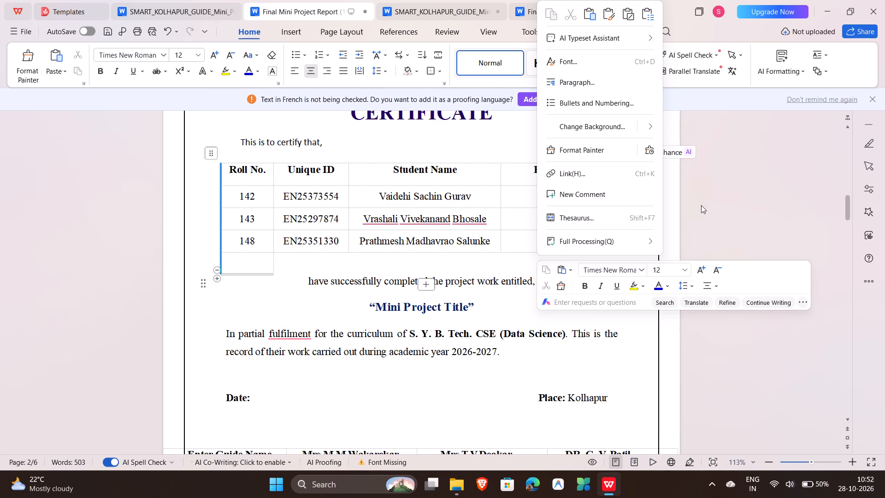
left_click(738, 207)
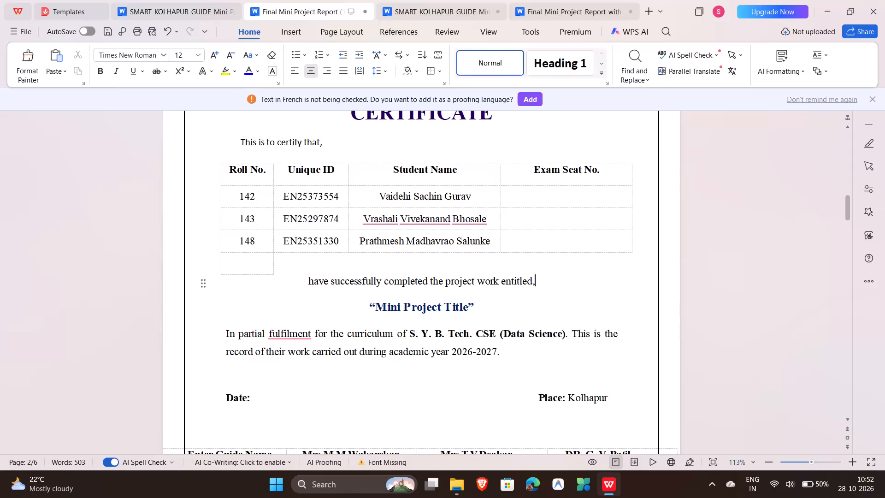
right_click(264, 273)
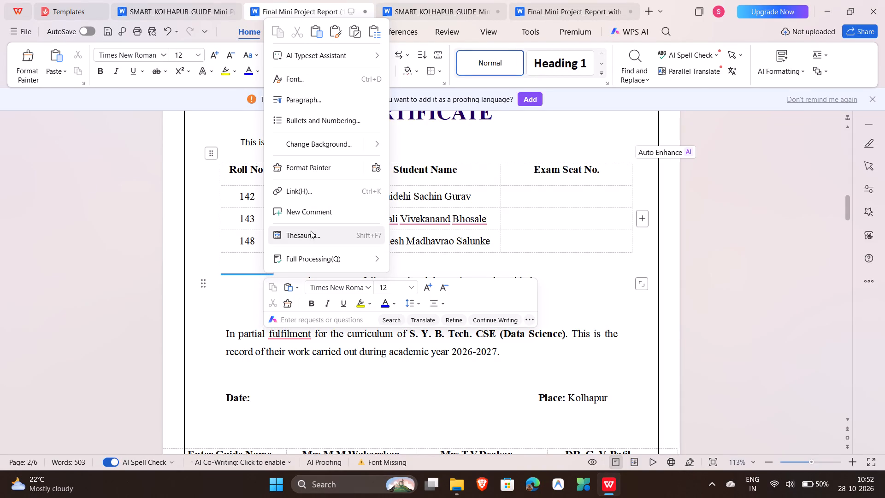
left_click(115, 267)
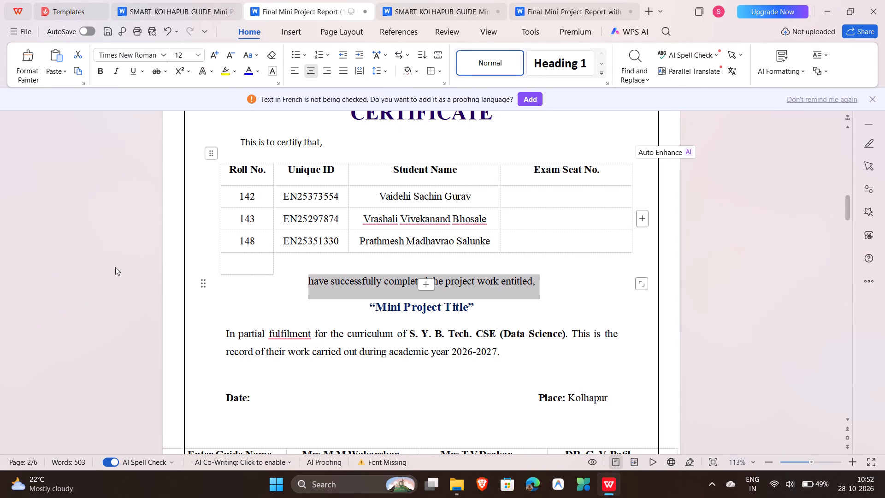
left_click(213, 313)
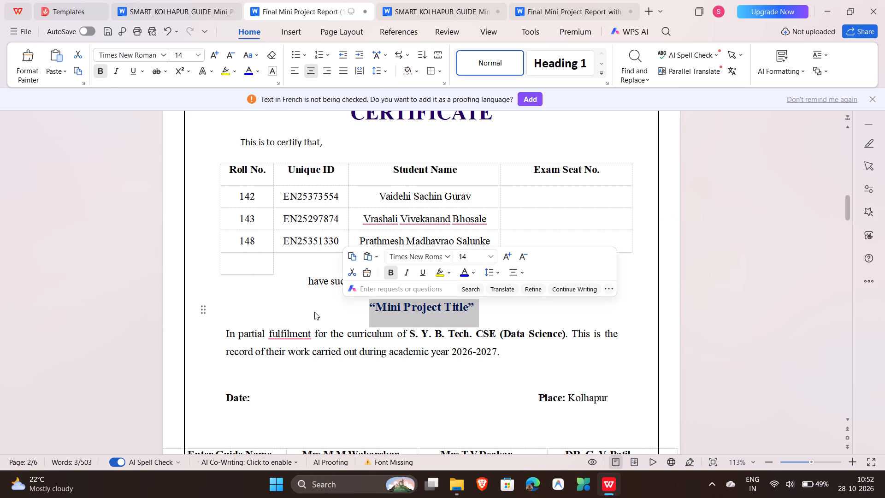
Copy the certification paragraph starting "This is to certify that the following students" from the SMART_KOLHAPUR_GUIDE report's certificate page.
left_click(460, 495)
triple_click(212, 368)
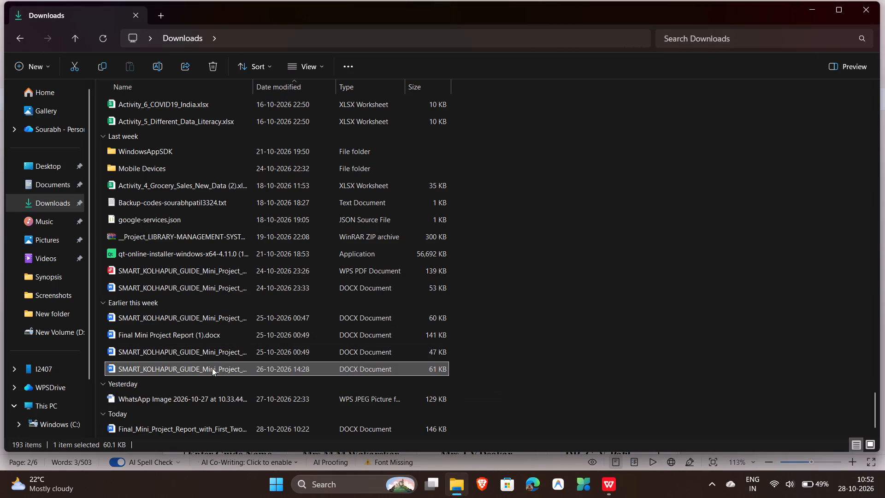
scroll(280, 346, "down", 1)
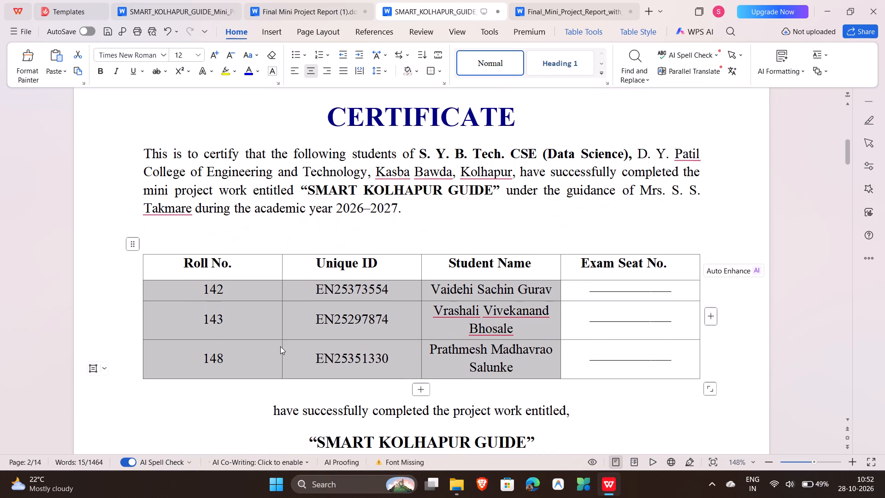
scroll(280, 346, "down", 1)
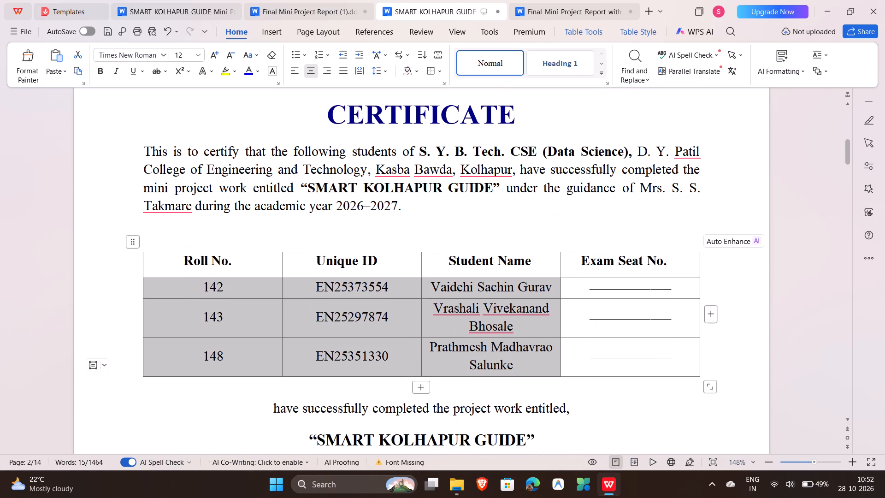
left_click_drag(143, 146, 192, 154)
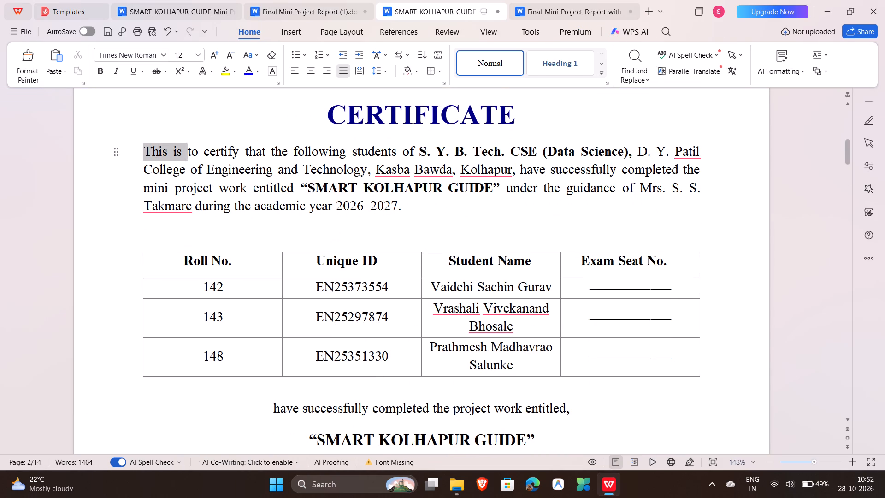
left_click_drag(192, 154, 467, 206)
scroll(247, 164, "right", 1)
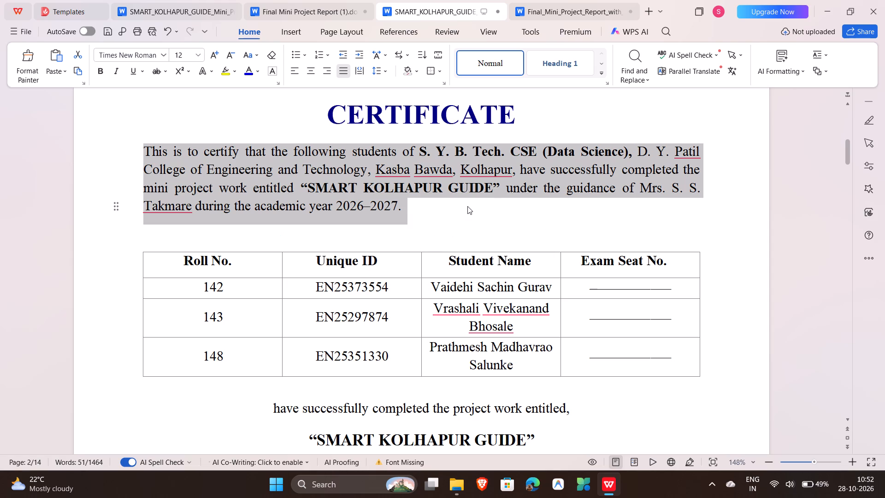
key("ctrl+c")
Paste the copied certification paragraph on a new line under the CERTIFICATE heading in the Final Mini Project Report (1) document.
double_click(457, 486)
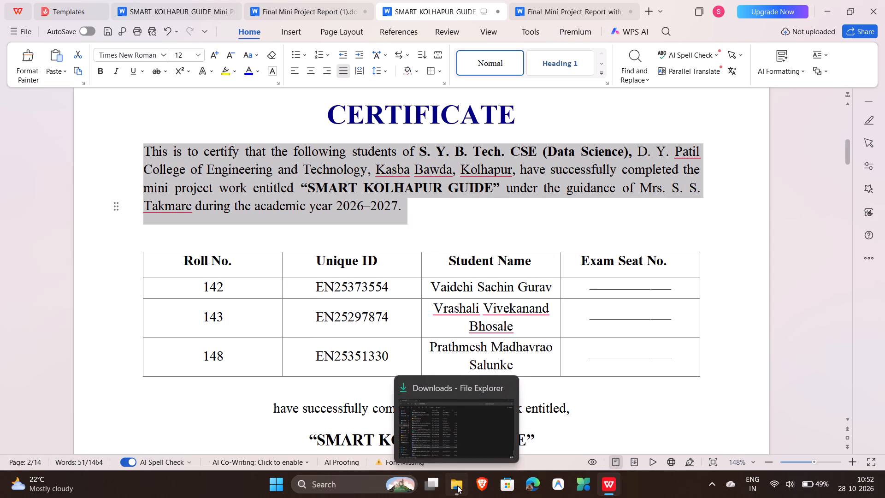
left_click(451, 491)
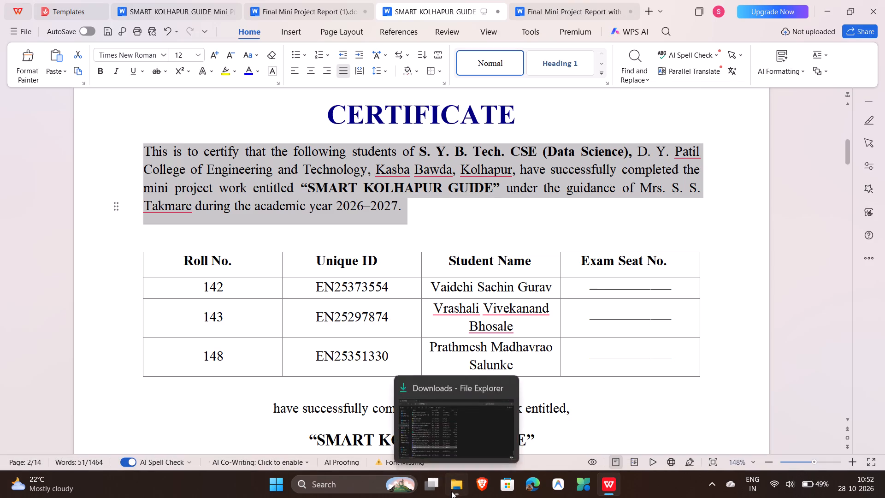
double_click(210, 338)
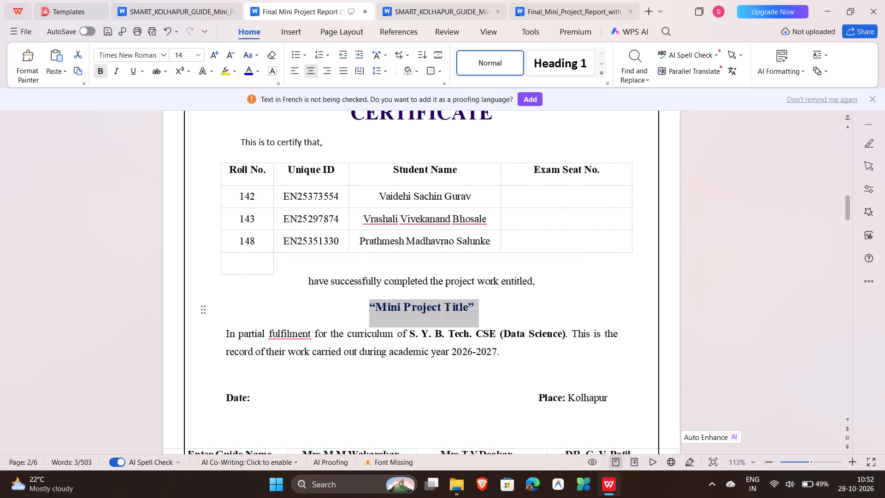
scroll(294, 352, "up", 1)
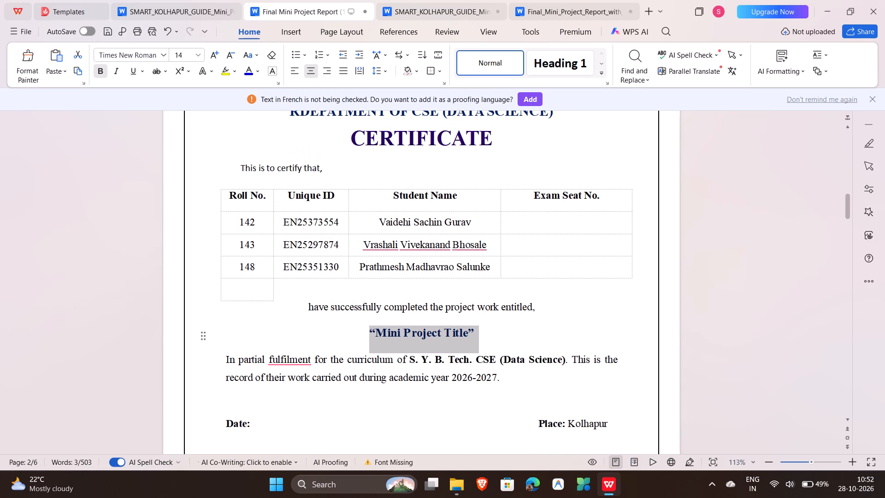
left_click(498, 135)
key("Return")
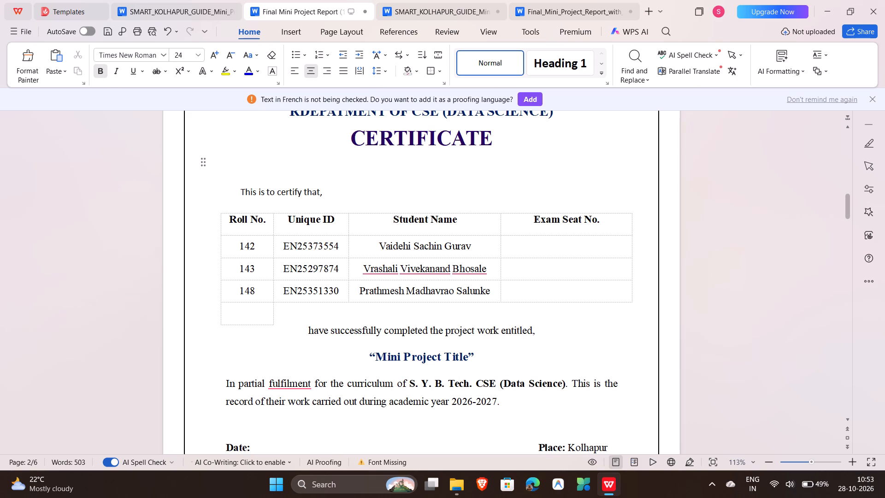
key("ctrl+v")
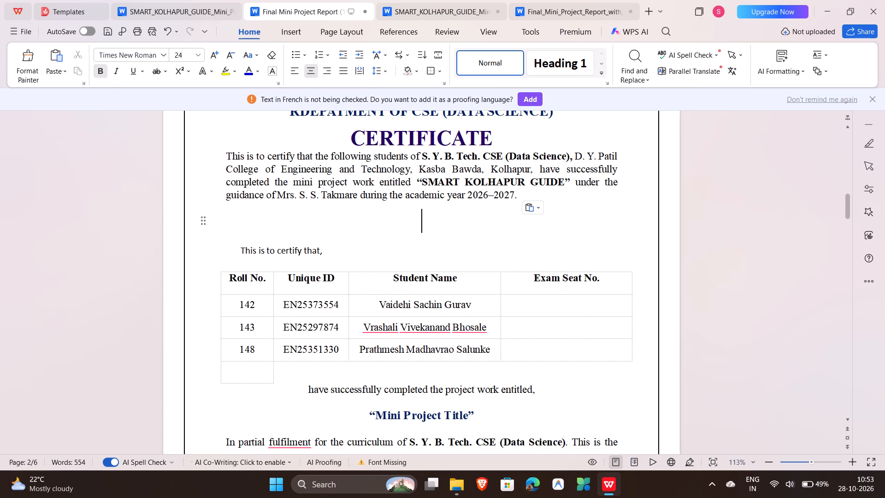
Delete the template's original "This is to certify that," text and its indent above the student table.
left_click(325, 253)
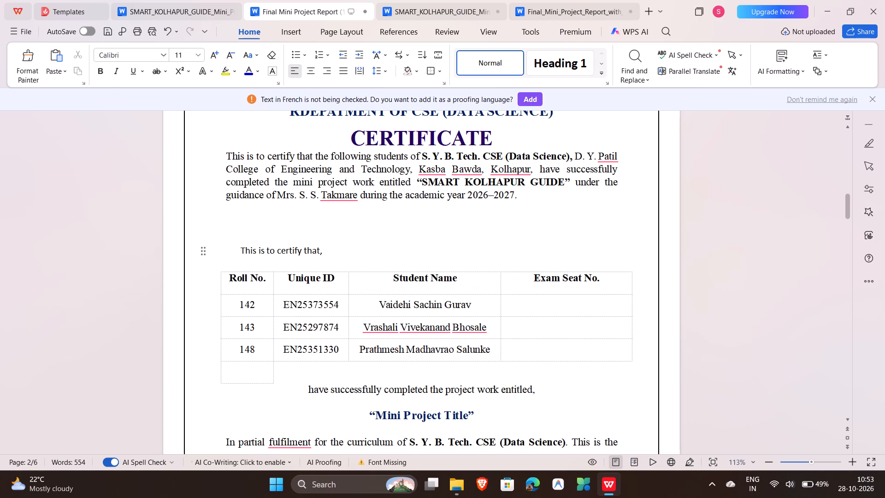
key("BackSpace")
key("BackSpace")
key("BackSpace")
key("BackSpace")
key("BackSpace")
key("BackSpace")
key("BackSpace")
key("BackSpace")
key("BackSpace")
key("BackSpace")
key("BackSpace")
key("BackSpace")
key("BackSpace")
key("BackSpace")
key("BackSpace")
key("BackSpace")
key("BackSpace")
key("BackSpace")
key("BackSpace")
key("BackSpace")
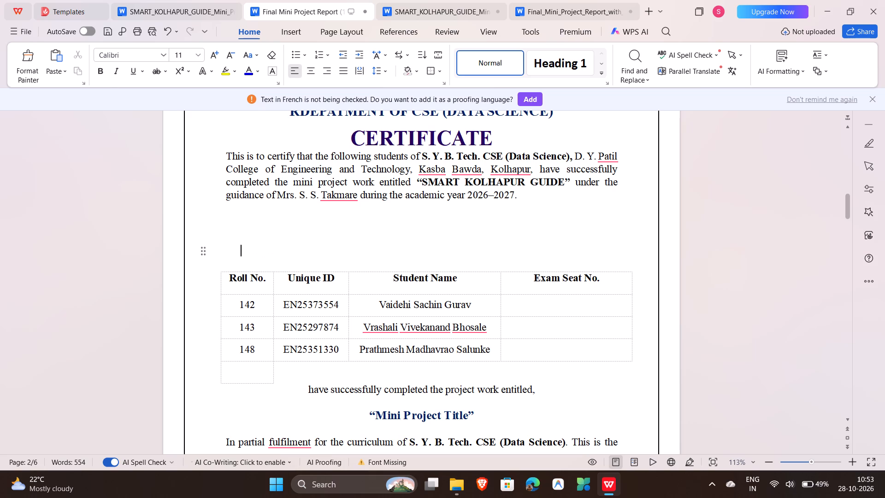
key("BackSpace")
key("BackSpace")
key("BackSpace")
key("BackSpace")
key("BackSpace")
key("BackSpace")
key("BackSpace")
key("BackSpace")
key("BackSpace")
key("BackSpace")
key("BackSpace")
key("BackSpace")
key("BackSpace")
key("BackSpace")
key("BackSpace")
key("BackSpace")
key("BackSpace")
key("BackSpace")
key("BackSpace")
key("BackSpace")
Remove the extra blank lines between the pasted certification paragraph and the student table, along with the paragraph's final full stop.
left_click(216, 273)
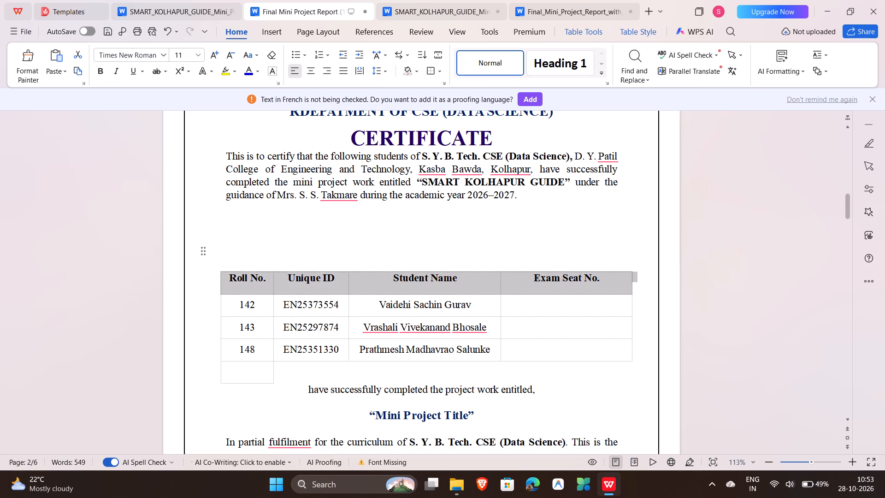
left_click(335, 206)
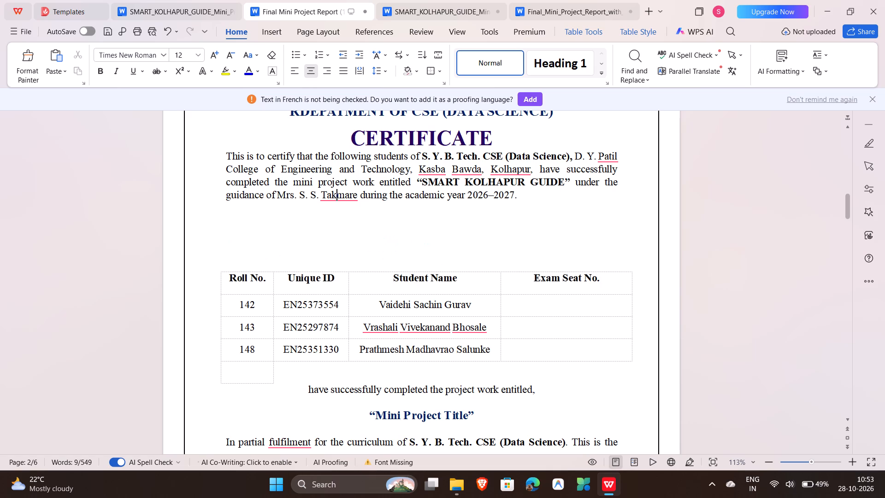
left_click(528, 236)
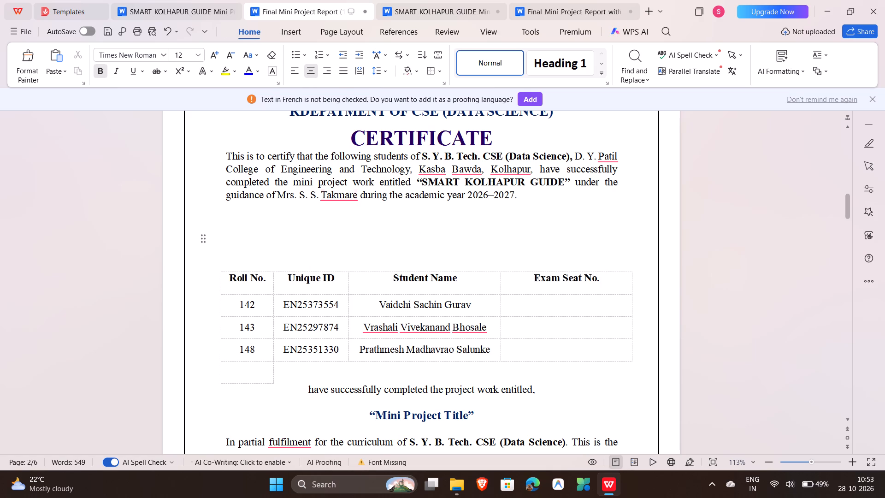
key("BackSpace")
key("BackSpace")
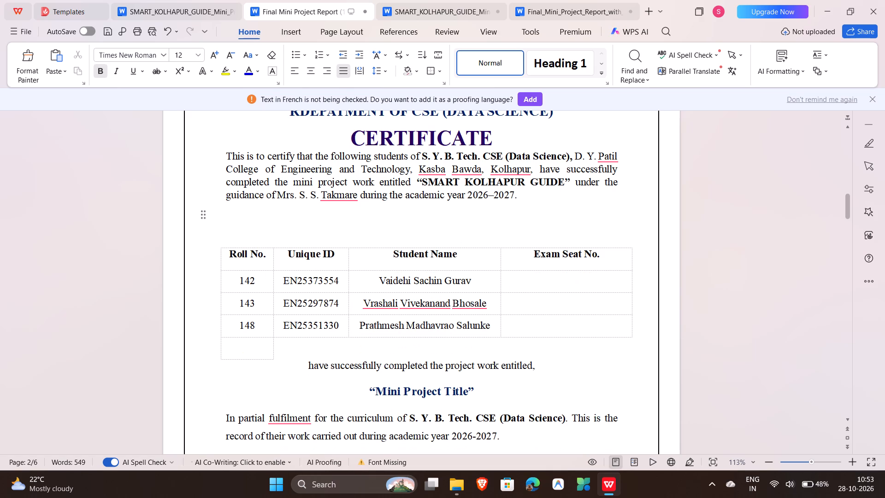
key("BackSpace")
key("BackSpace")
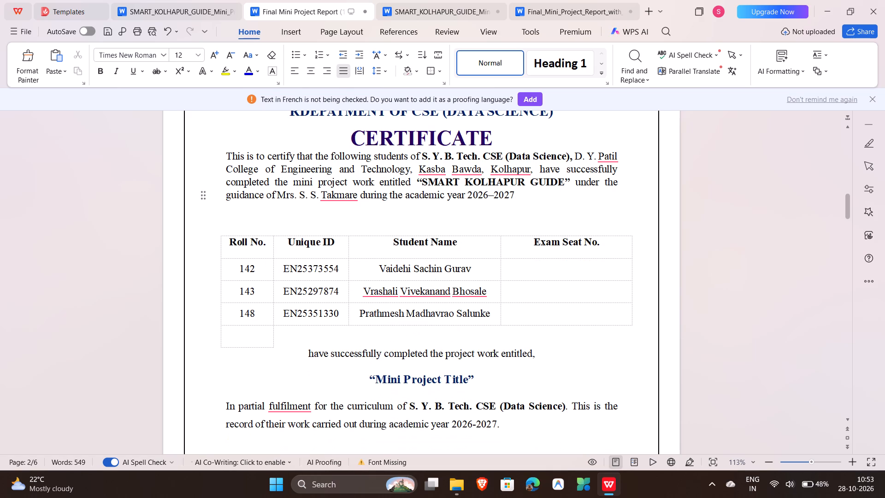
left_click(560, 197)
Insert a blank line between the CERTIFICATE heading and the certification paragraph.
left_click(221, 155)
key("Return")
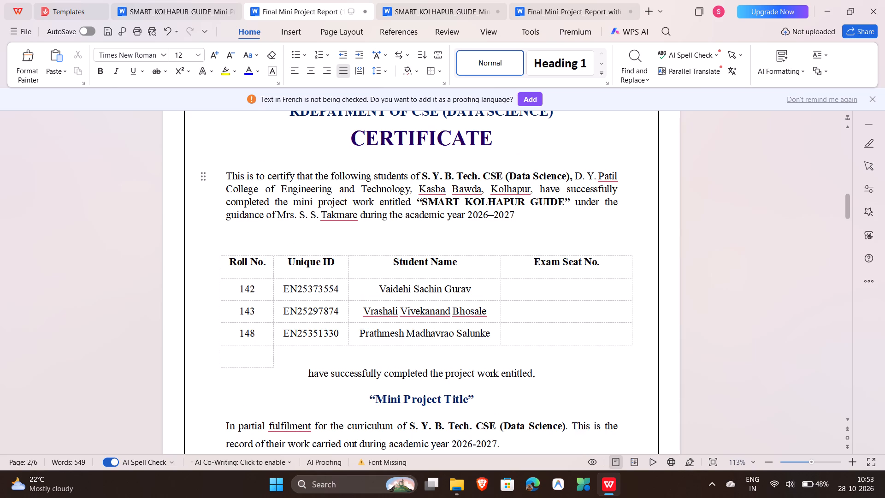
Copy the "SMART KOLHAPUR GUIDE" title, including its quotation marks, from the report's cover page.
scroll(323, 181, "down", 2)
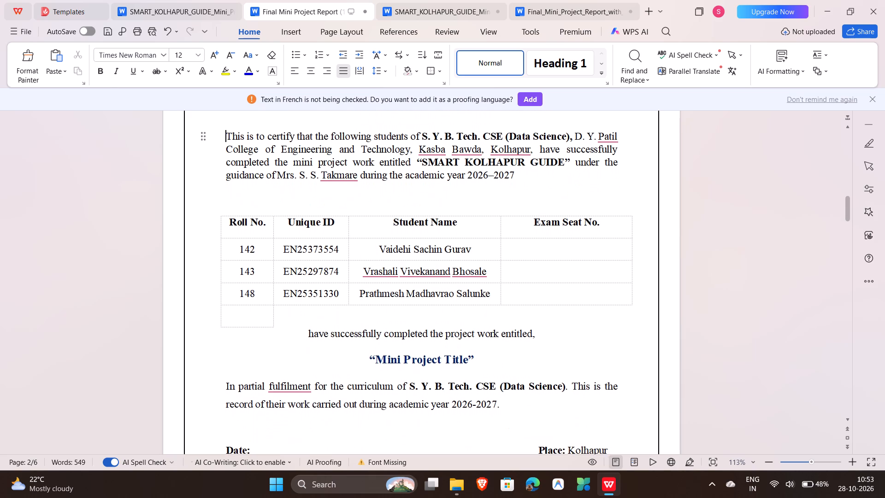
scroll(323, 181, "down", 2)
scroll(337, 204, "up", 4)
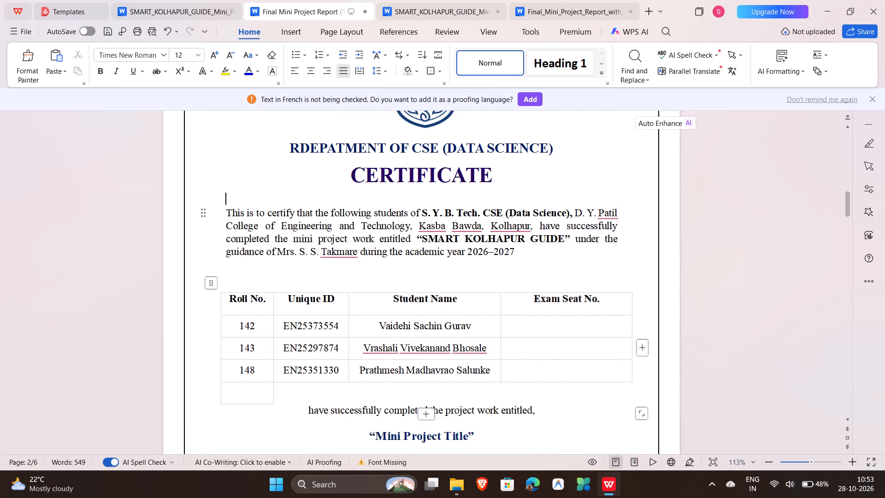
scroll(337, 204, "up", 6)
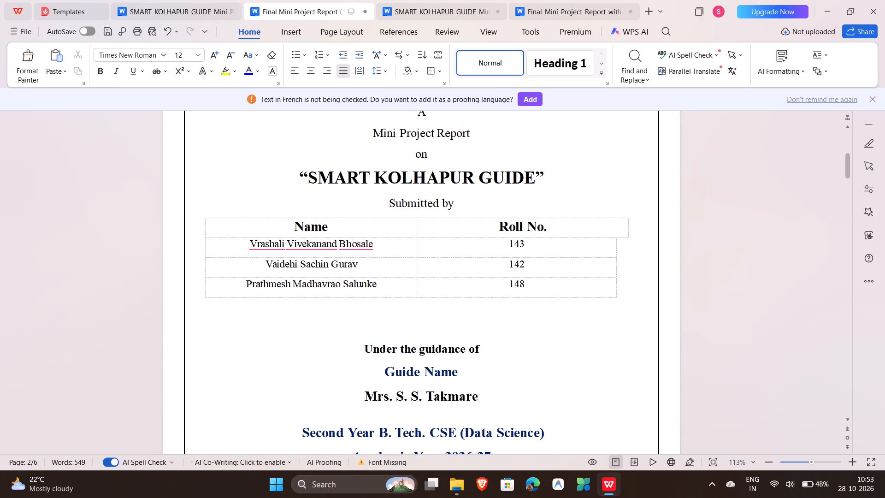
left_click_drag(298, 174, 536, 183)
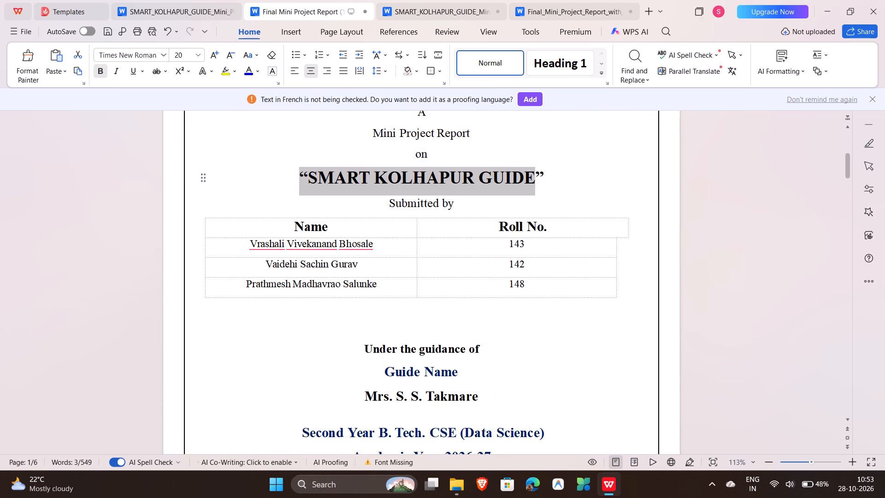
left_click_drag(536, 183, 578, 183)
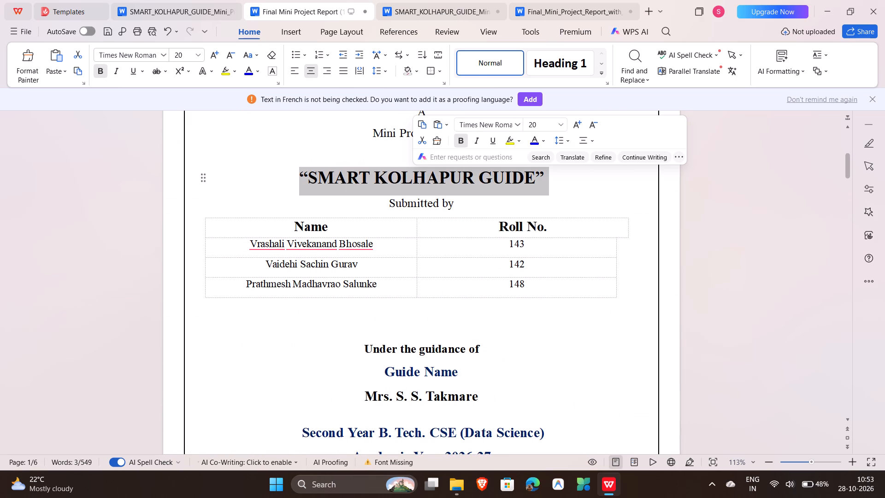
key("ctrl+c")
Replace the "Mini Project Title" placeholder on the certificate page with the copied "SMART KOLHAPUR GUIDE" title.
scroll(531, 330, "down", 2)
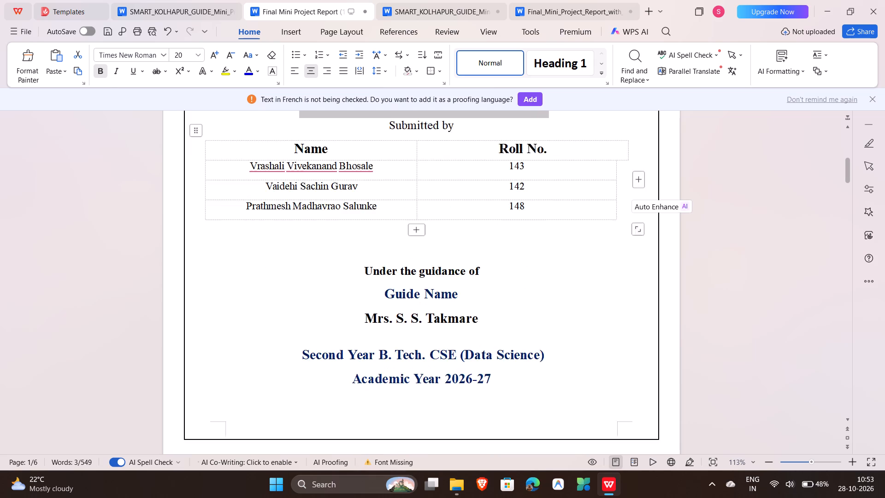
scroll(531, 330, "down", 7)
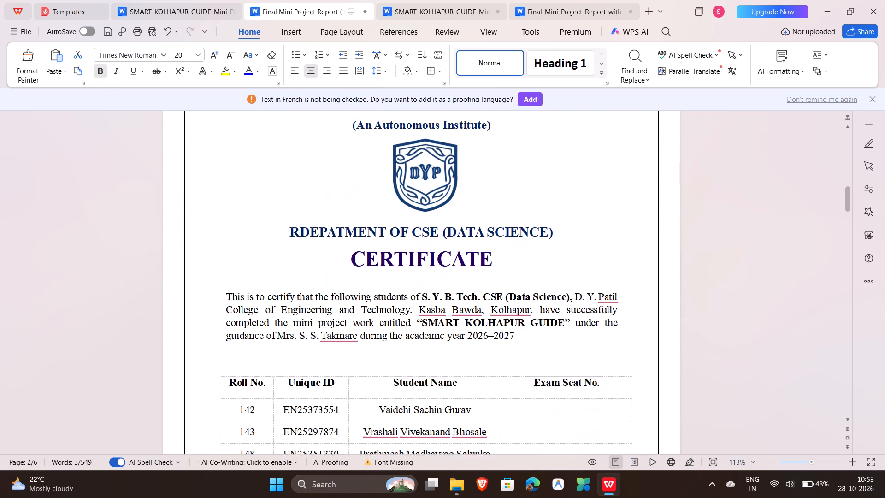
scroll(531, 330, "down", 4)
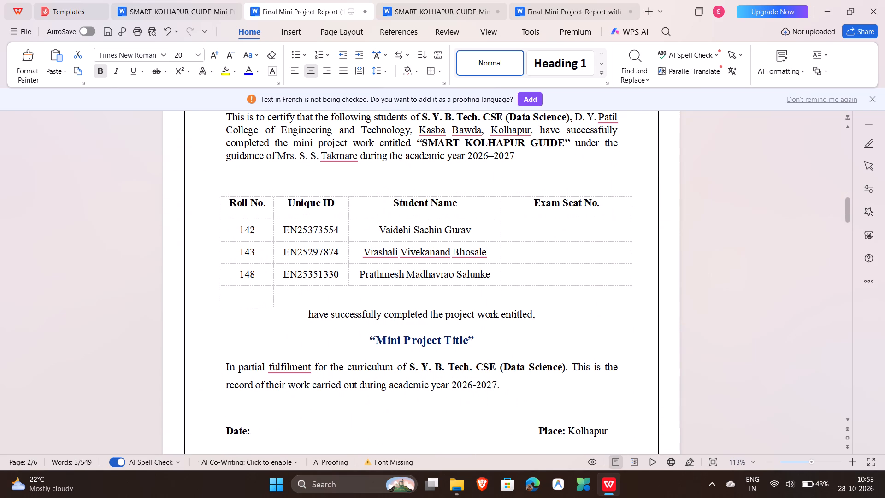
left_click_drag(368, 339, 525, 326)
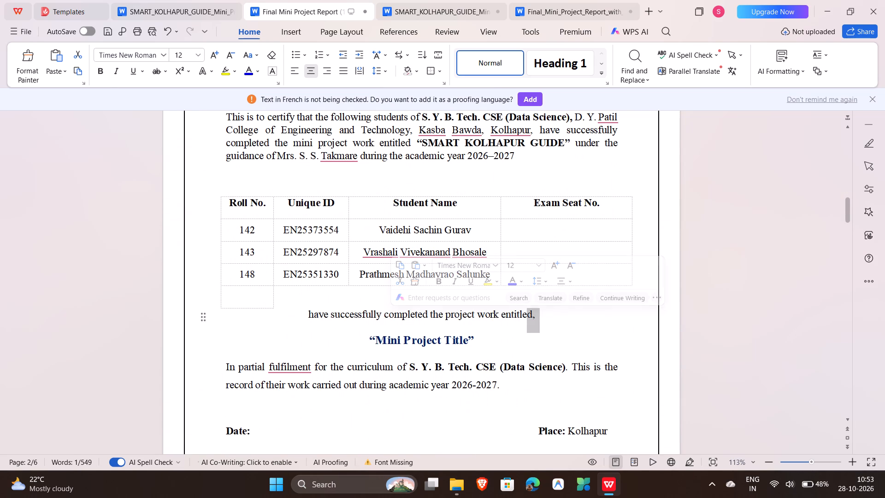
left_click_drag(367, 335, 480, 331)
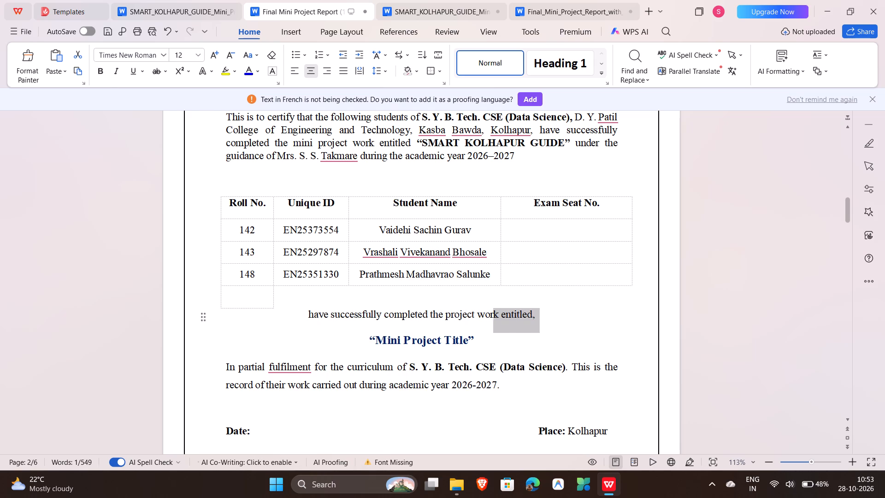
left_click_drag(480, 331, 479, 341)
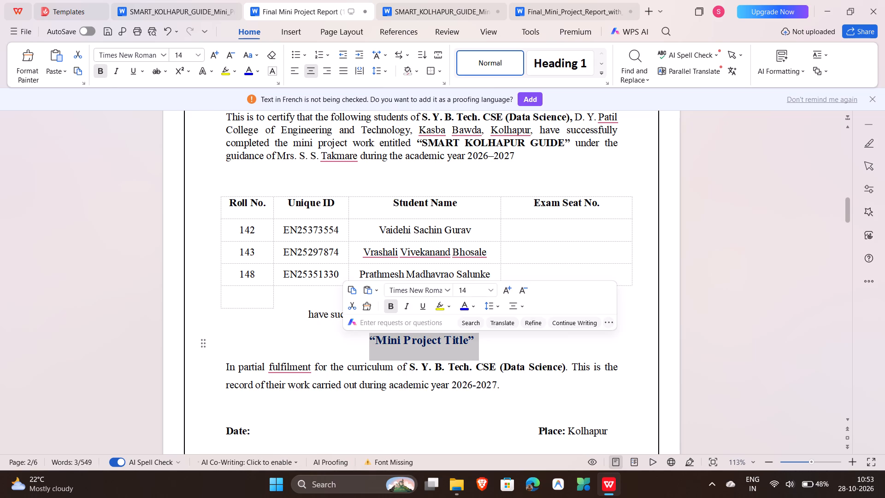
key("BackSpace")
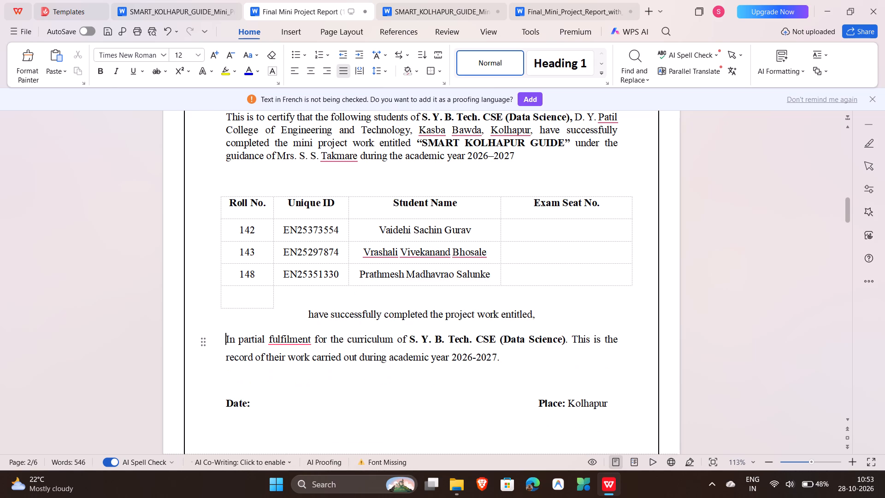
key("ctrl+v")
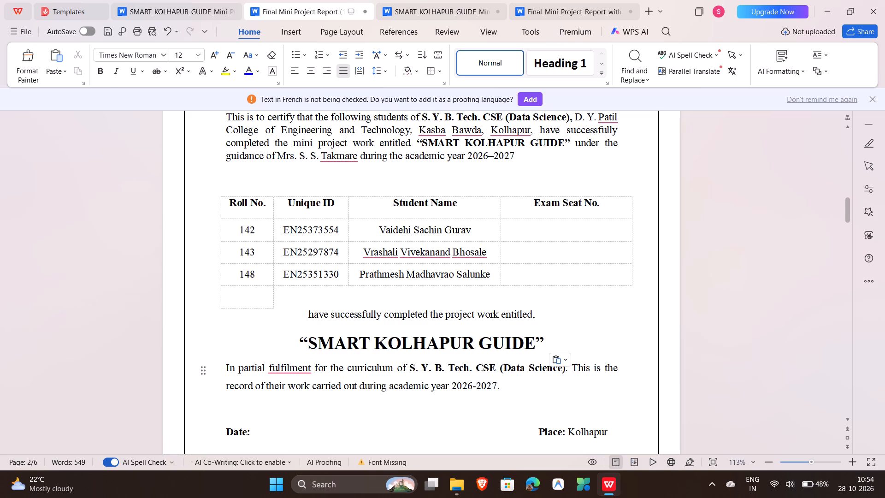
Set the font size of the pasted "SMART KOLHAPUR GUIDE" title below the student table to 12.
left_click_drag(297, 340, 537, 333)
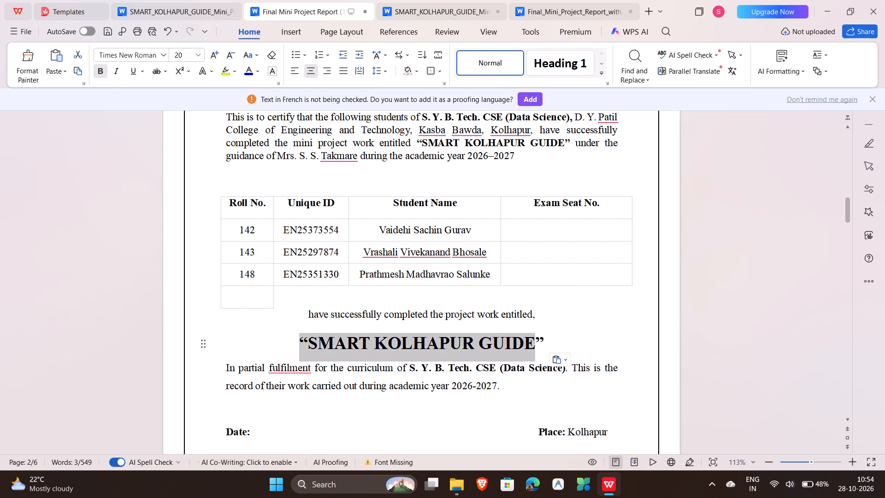
left_click_drag(537, 333, 545, 333)
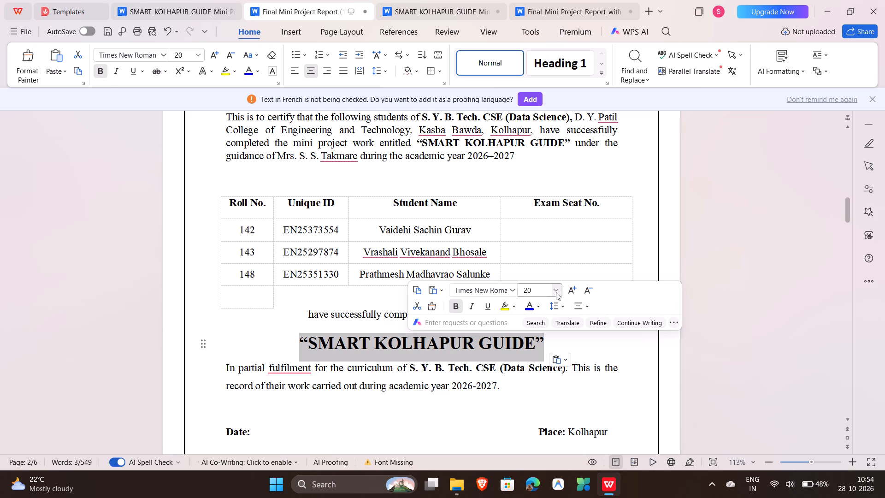
left_click(556, 292)
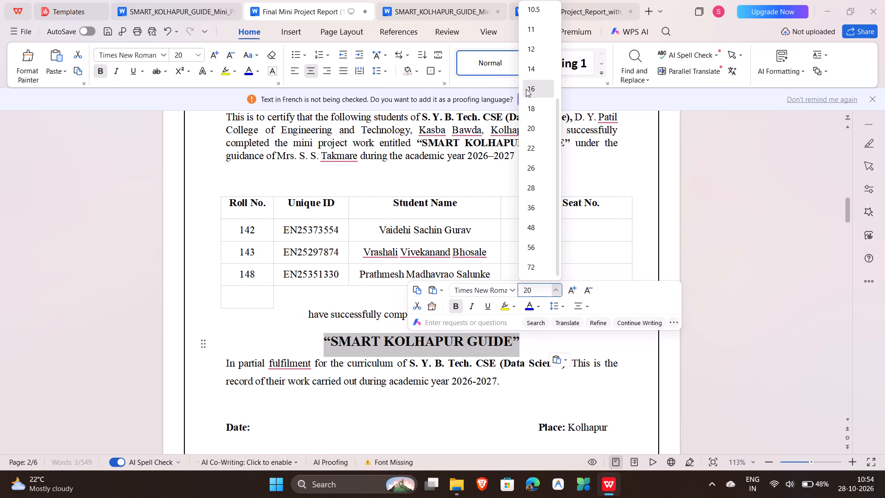
left_click(532, 56)
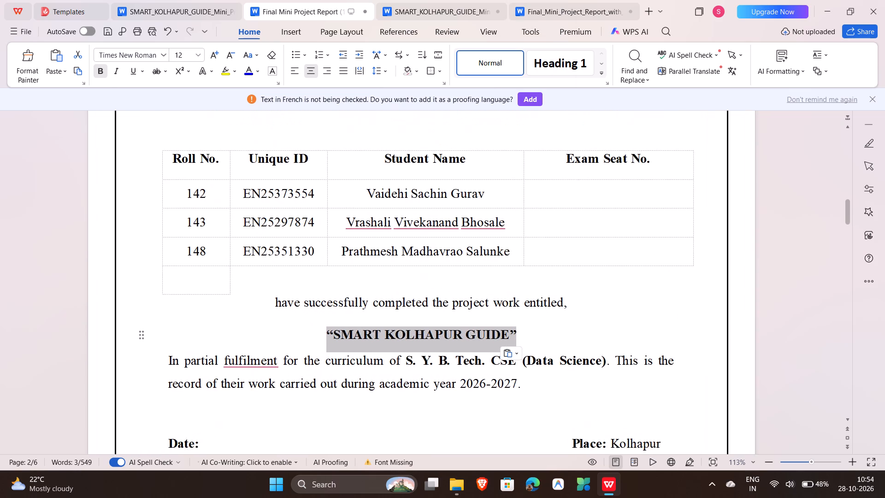
Review the certificate page from the certification paragraph down to the date, place and signatory table.
scroll(448, 378, "down", 1)
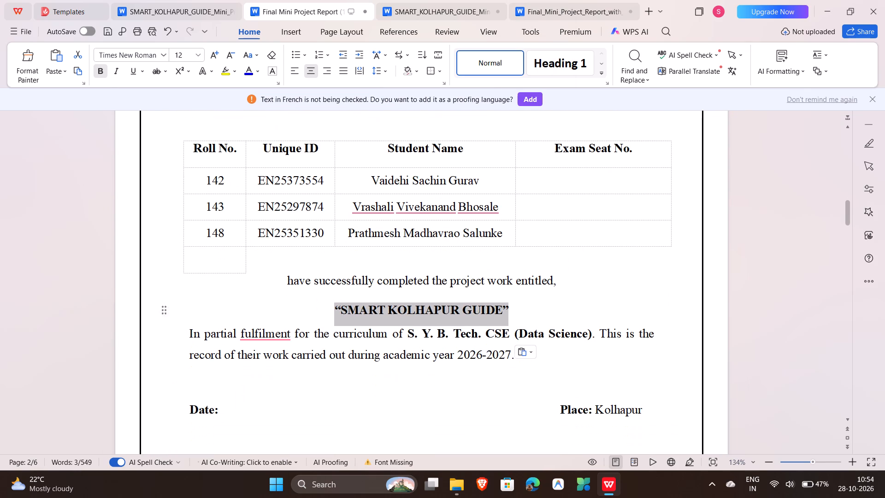
scroll(448, 378, "down", 2)
scroll(448, 378, "up", 4)
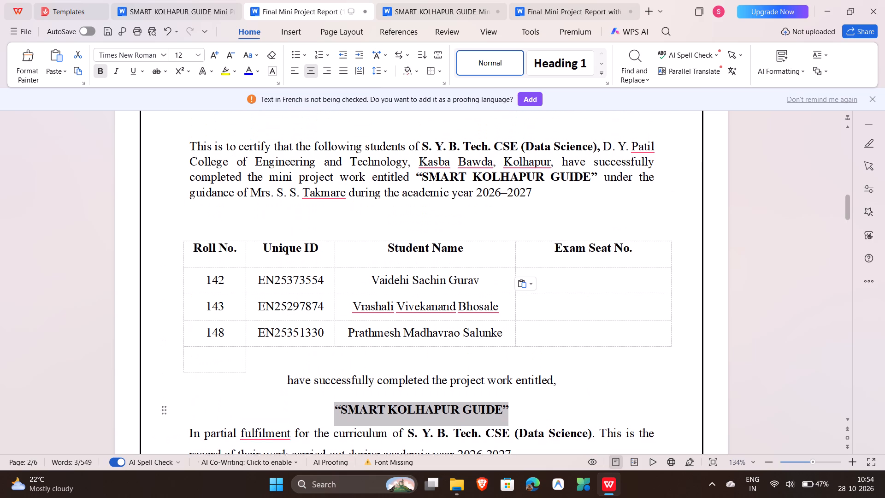
scroll(448, 378, "down", 1)
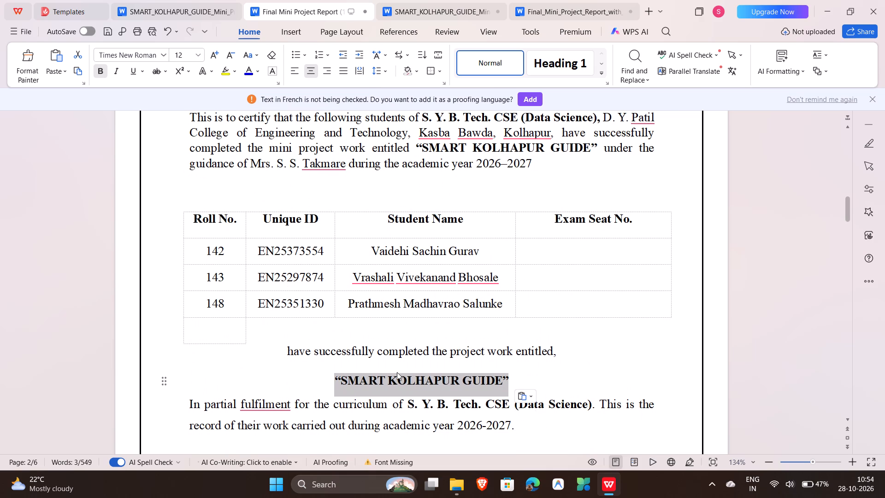
left_click(318, 371)
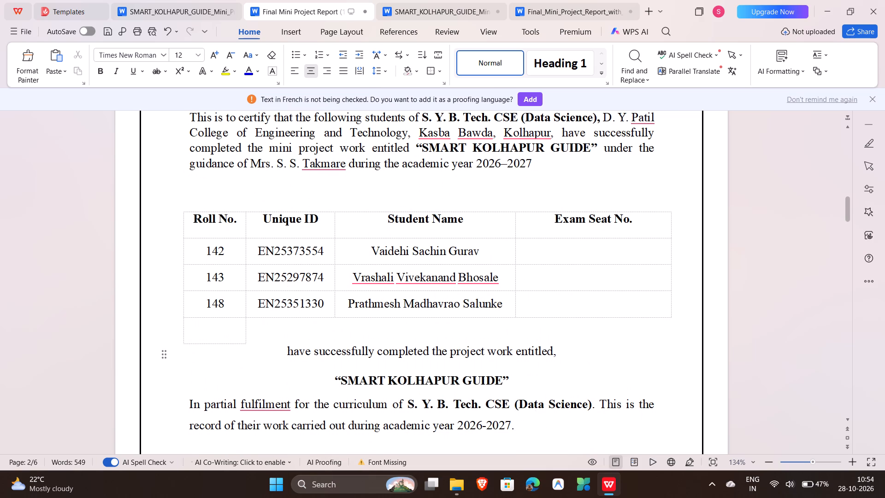
scroll(333, 406, "down", 3)
scroll(333, 406, "right", 1)
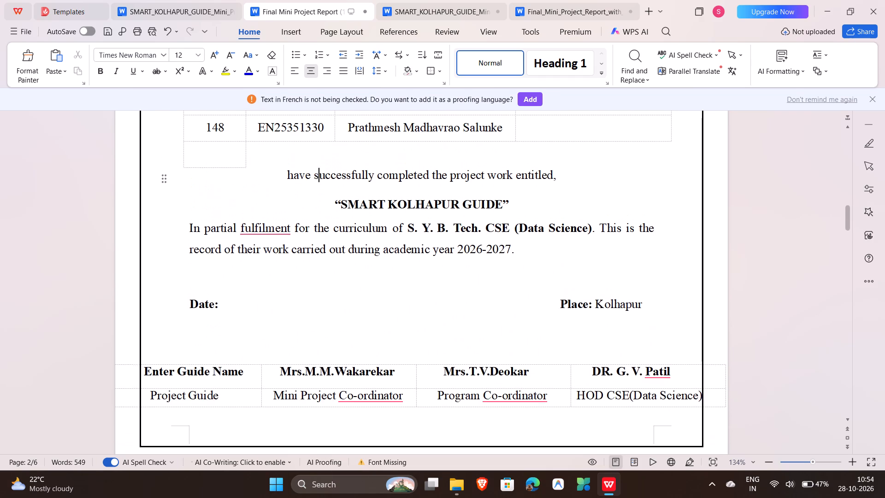
scroll(333, 406, "up", 3)
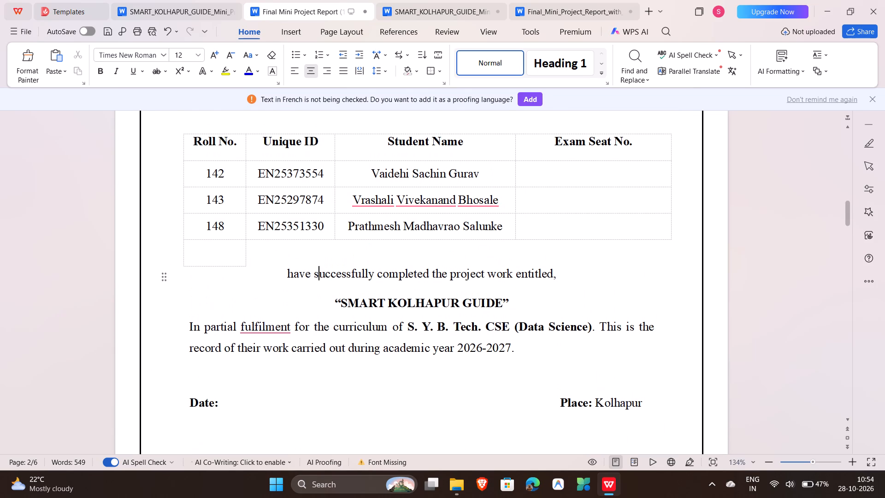
Switch to the SMART_KOLHAPUR_GUIDE report via the Downloads folder and examine its certificate wording, date line and signatory names for comparison.
left_click(460, 487)
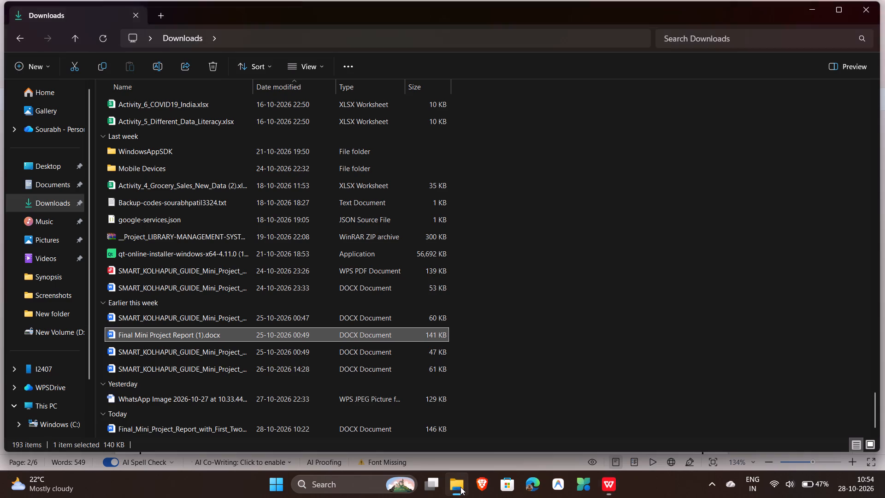
double_click(215, 368)
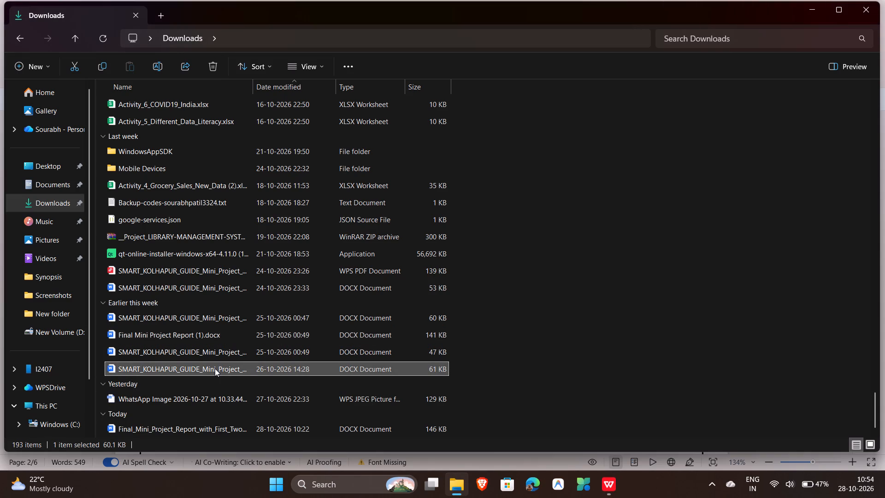
scroll(379, 312, "up", 1)
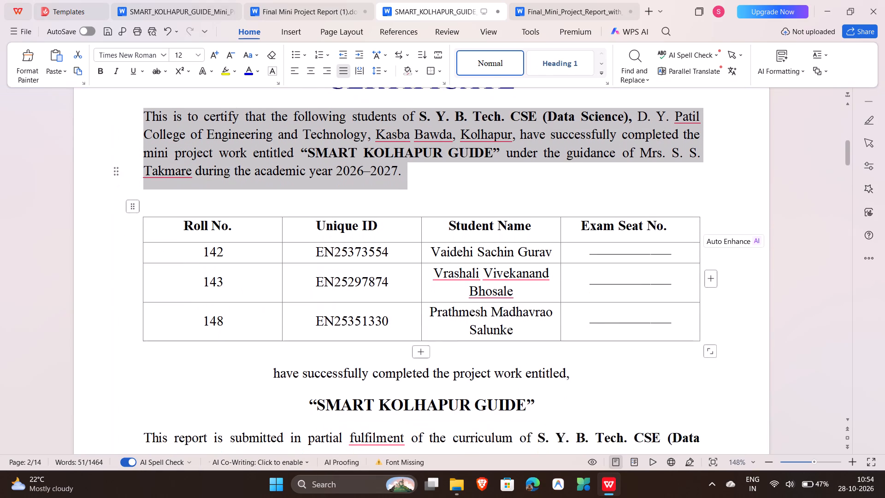
scroll(379, 312, "up", 4)
scroll(379, 312, "down", 6)
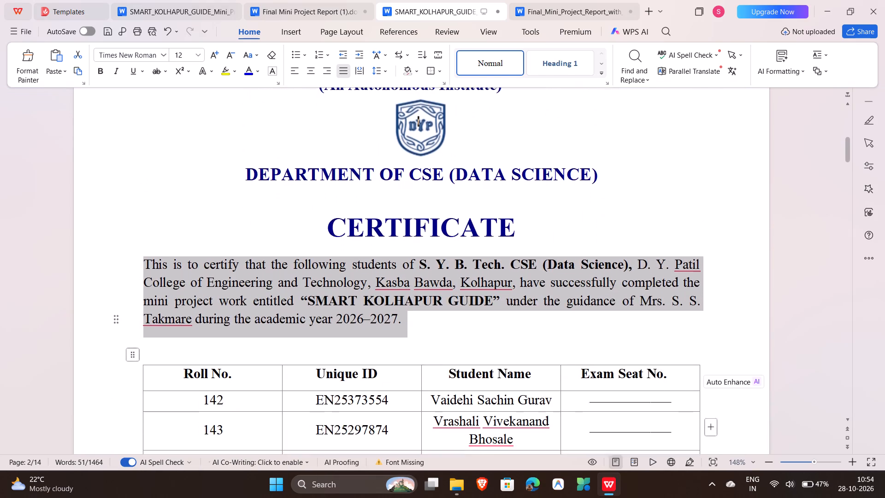
scroll(379, 312, "down", 3)
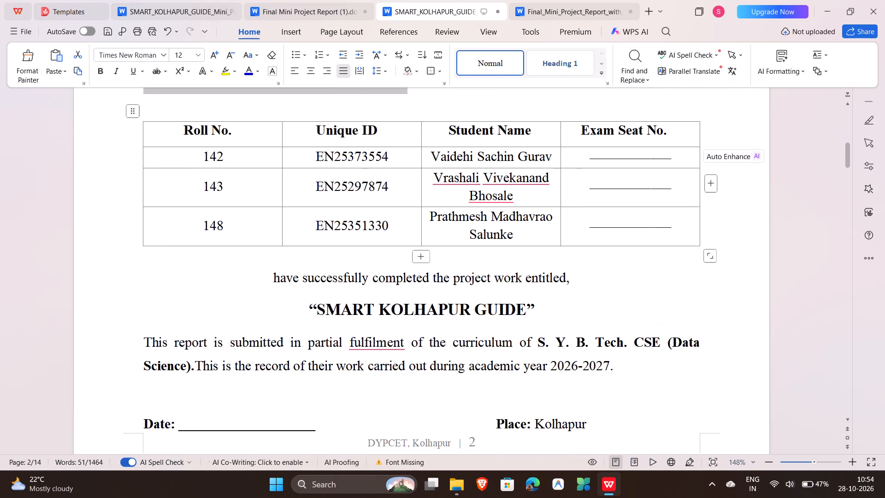
scroll(379, 312, "down", 2)
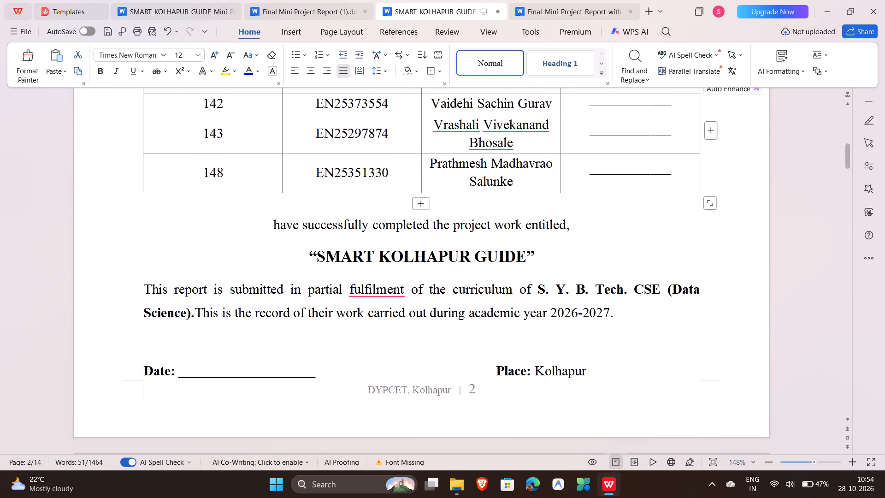
scroll(379, 312, "down", 3)
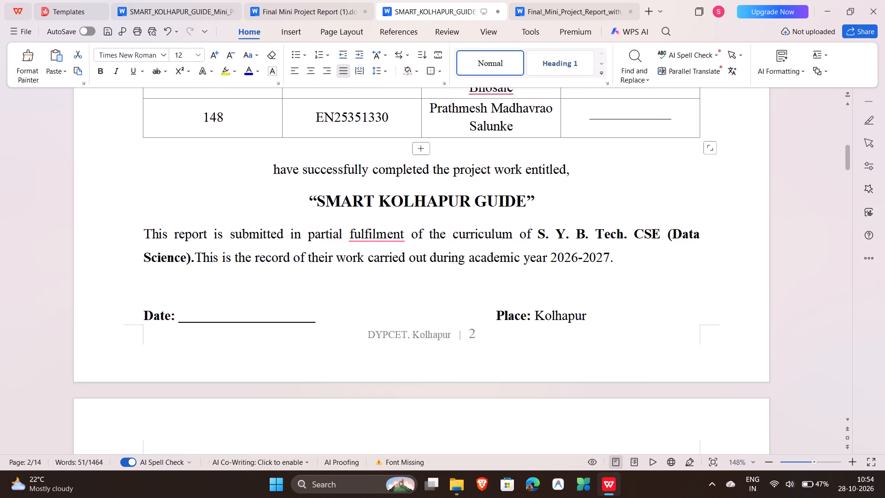
scroll(379, 312, "down", 1)
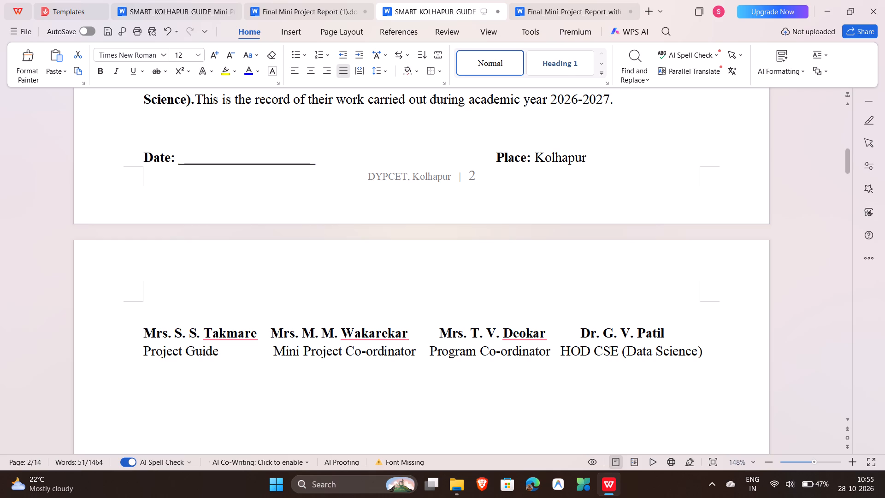
Look back through the SMART_KOLHAPUR_GUIDE report's certificate and cover pages to check their text and layout.
scroll(438, 306, "up", 2)
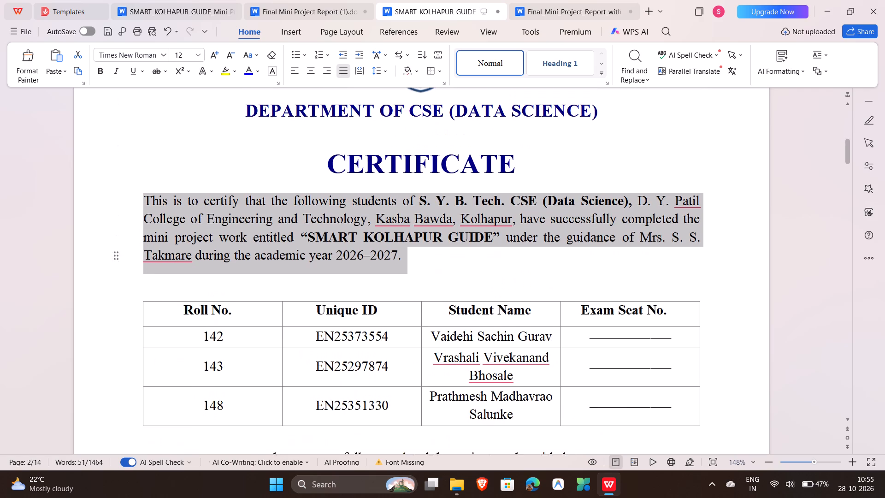
scroll(438, 306, "up", 2)
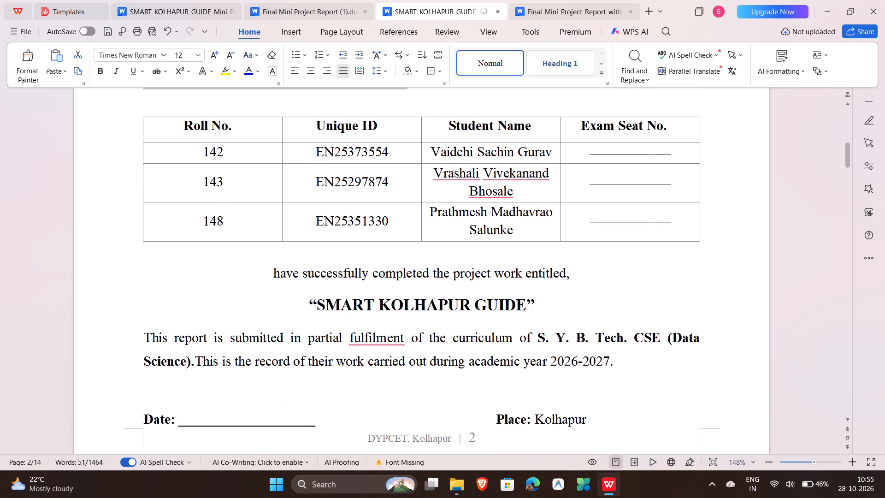
scroll(438, 306, "up", 3)
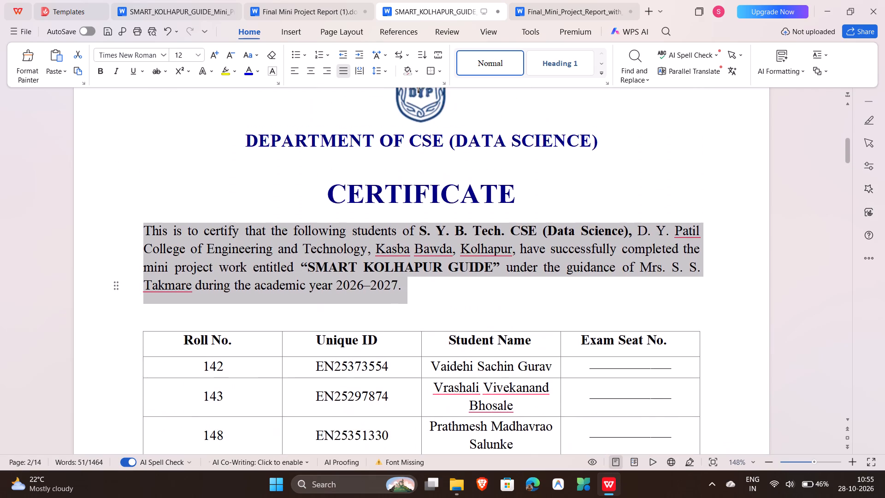
scroll(438, 306, "up", 10)
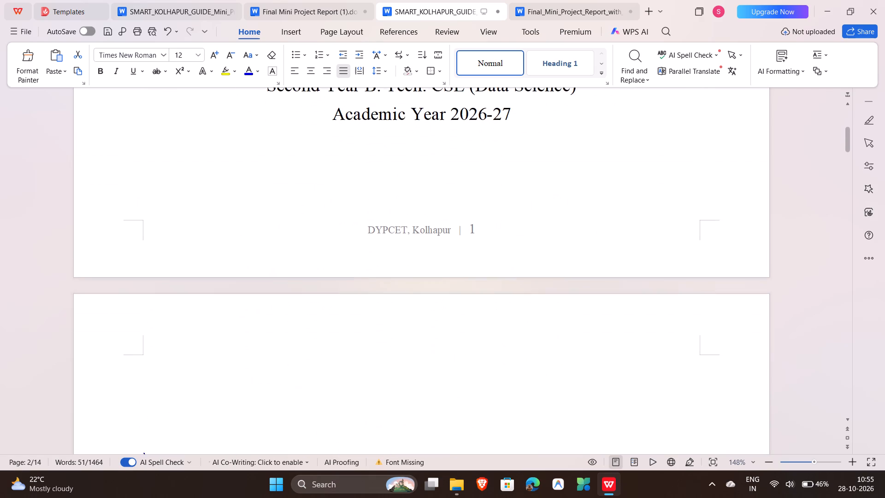
scroll(438, 306, "up", 5)
scroll(438, 306, "down", 7)
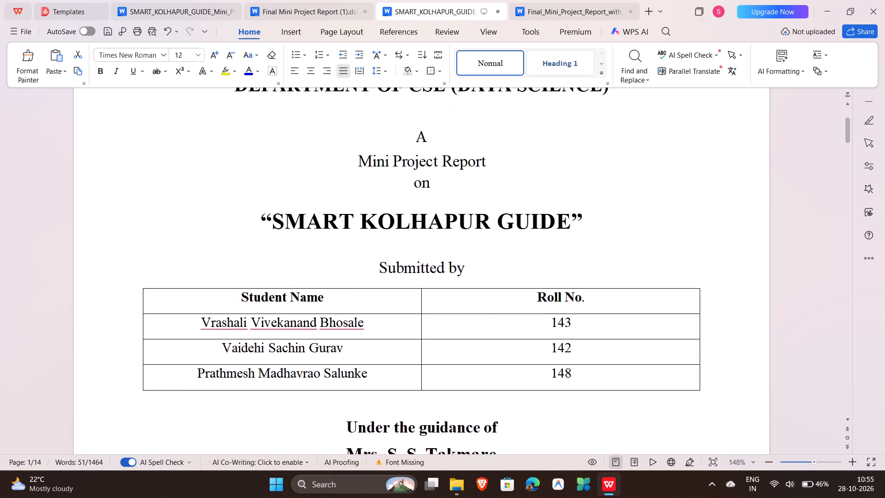
scroll(438, 306, "down", 5)
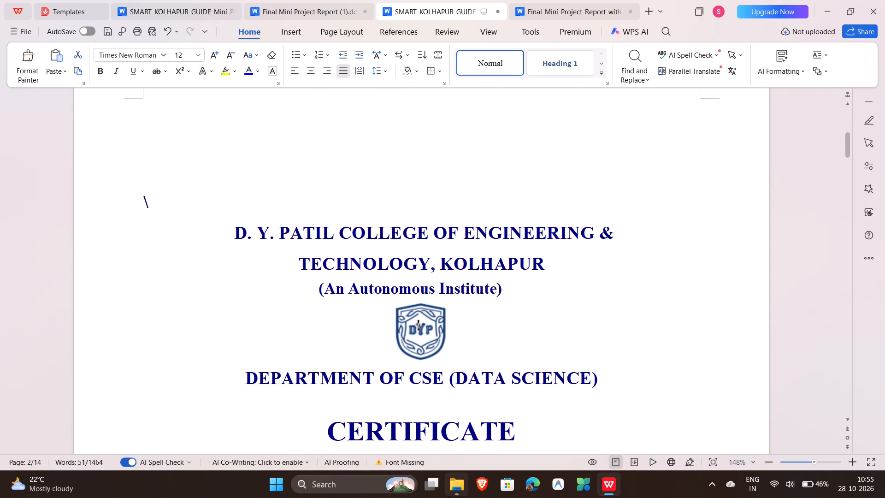
Switch to the Final Mini Project Report (1) document via the Downloads folder and check the lines below the certificate's student table.
left_click(458, 492)
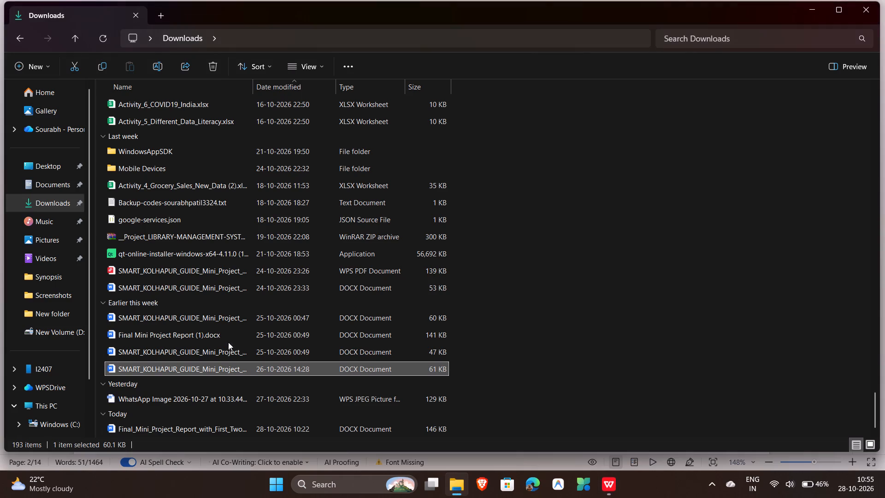
double_click(212, 340)
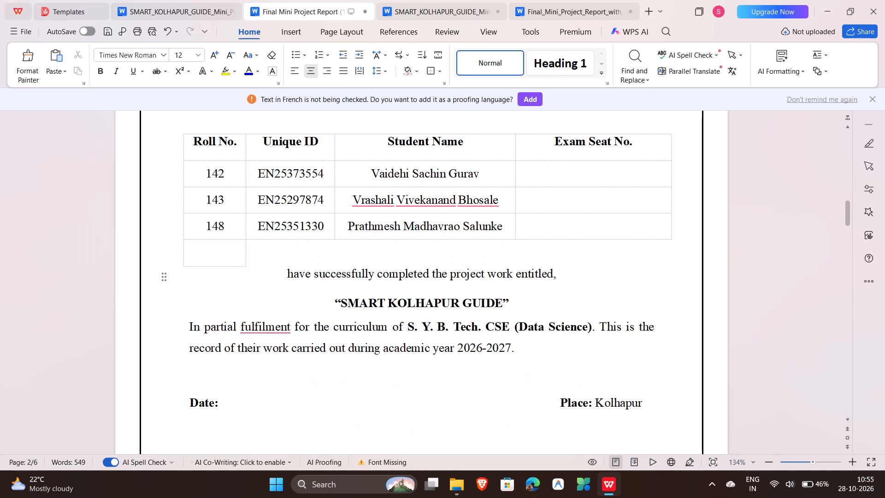
left_click(284, 273)
left_click(254, 250)
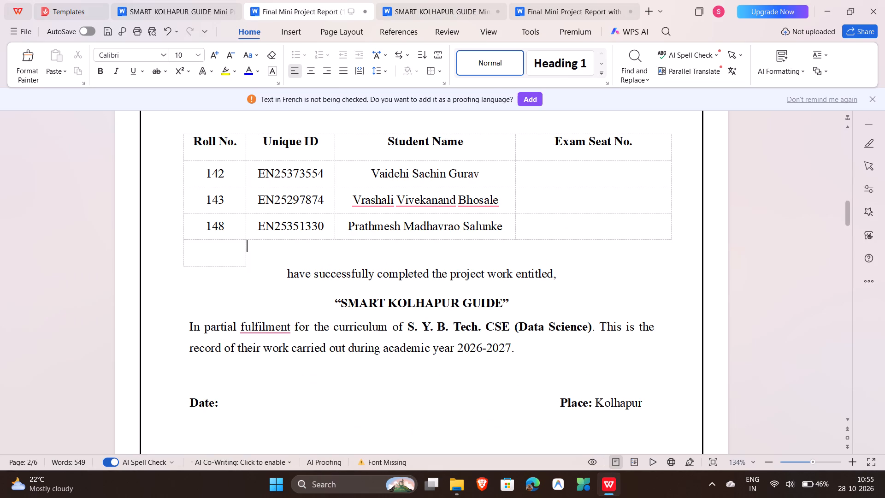
right_click(245, 250)
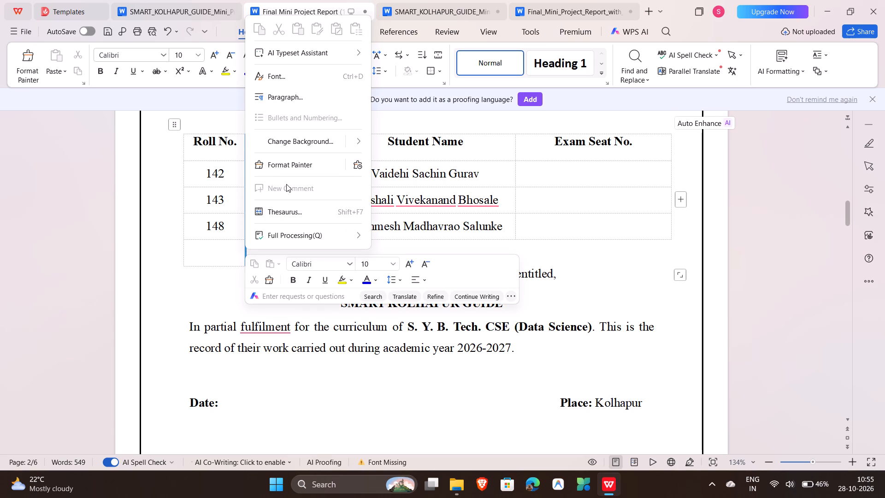
left_click(159, 194)
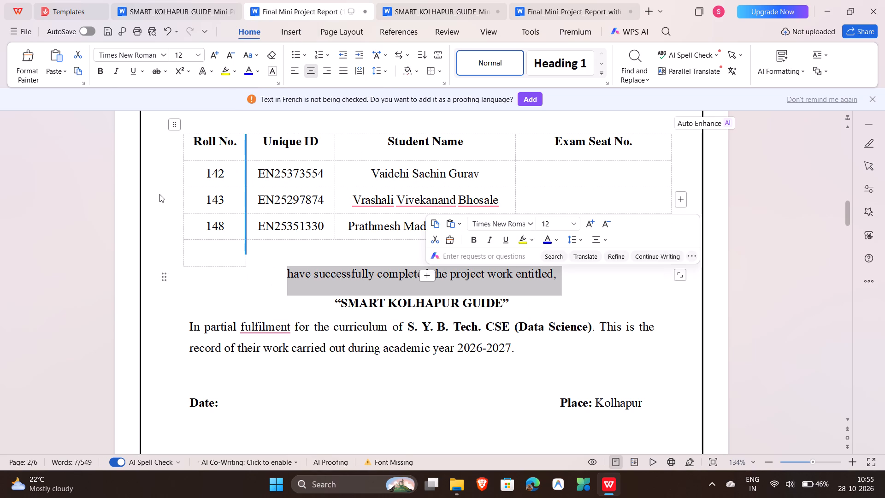
left_click(798, 276)
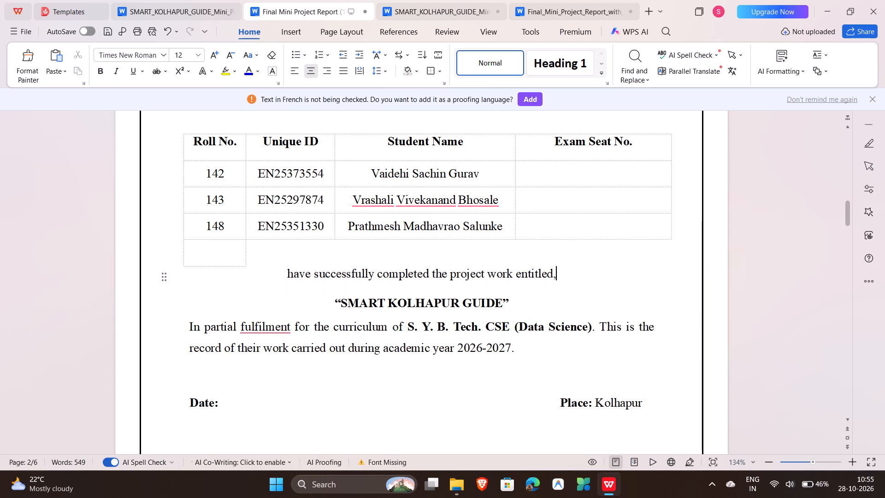
Review the declaration page with its signature table, the cover page and the certificate page for remaining placeholders and layout.
scroll(644, 324, "down", 8)
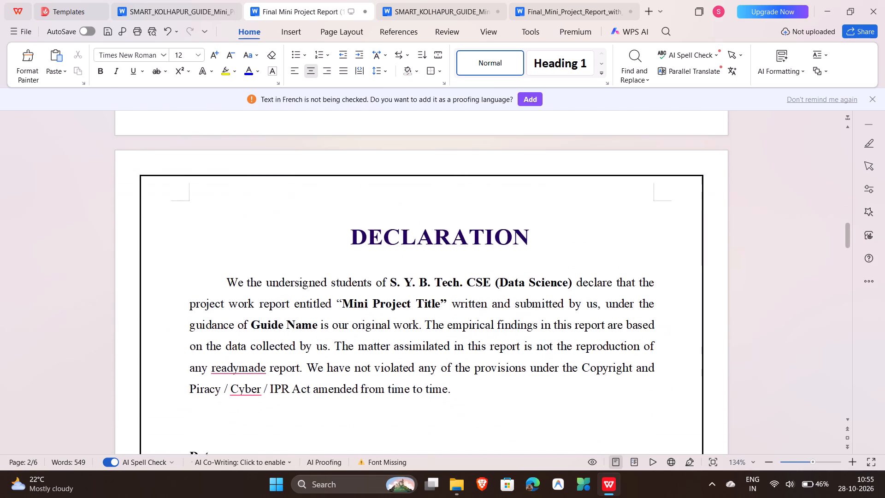
scroll(644, 324, "down", 5)
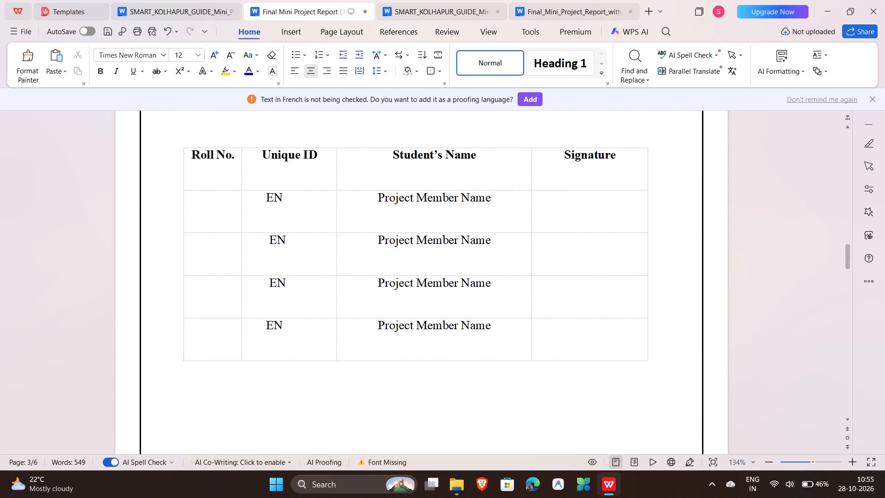
scroll(644, 324, "down", 3)
scroll(644, 324, "up", 7)
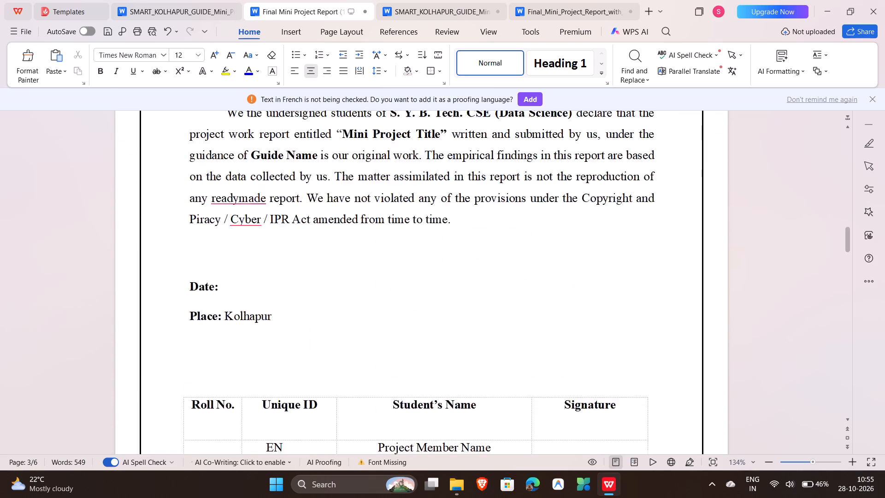
scroll(644, 324, "up", 10)
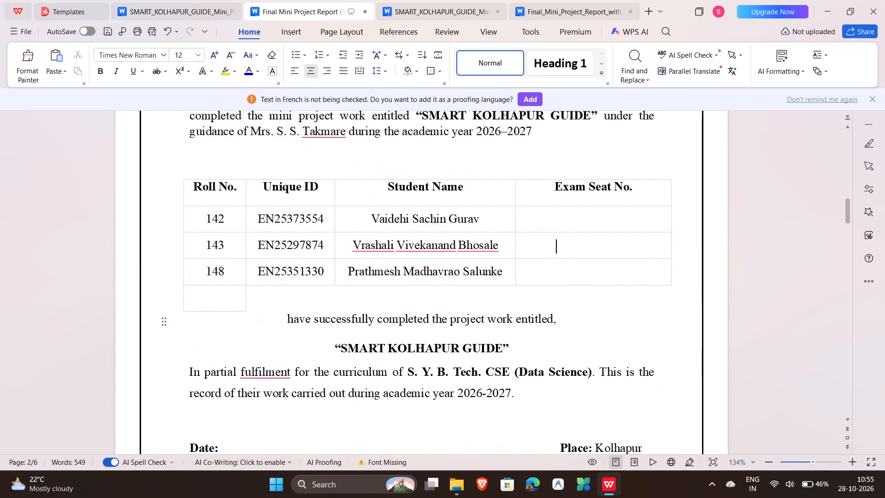
scroll(644, 324, "up", 8)
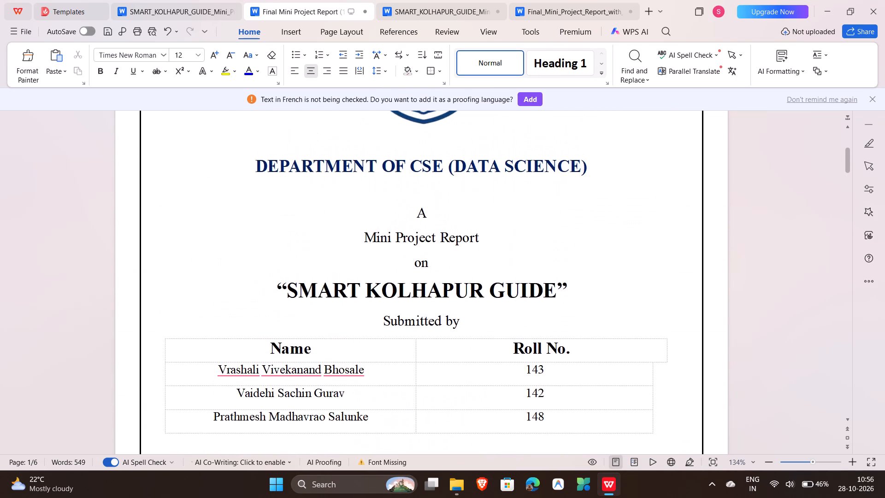
scroll(644, 324, "up", 4)
scroll(644, 324, "down", 13)
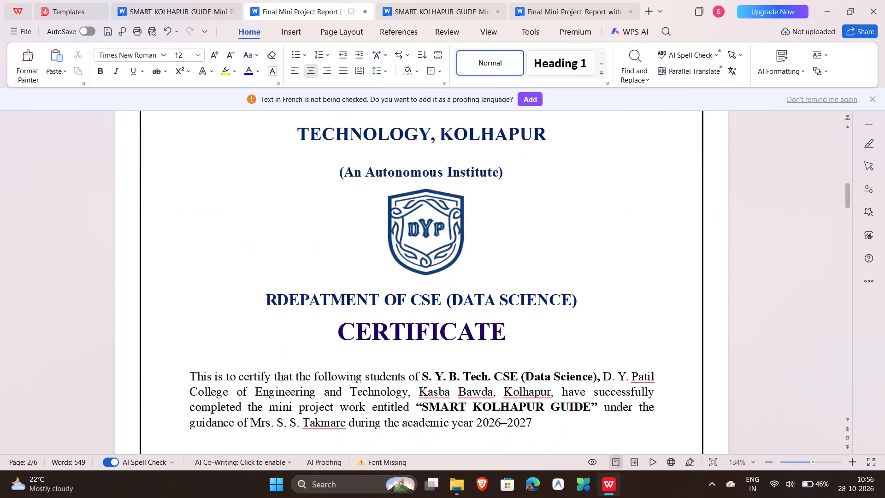
Narrow the HOD column of the certificate's signatory table so its outer edge meets the page border.
scroll(644, 324, "down", 3)
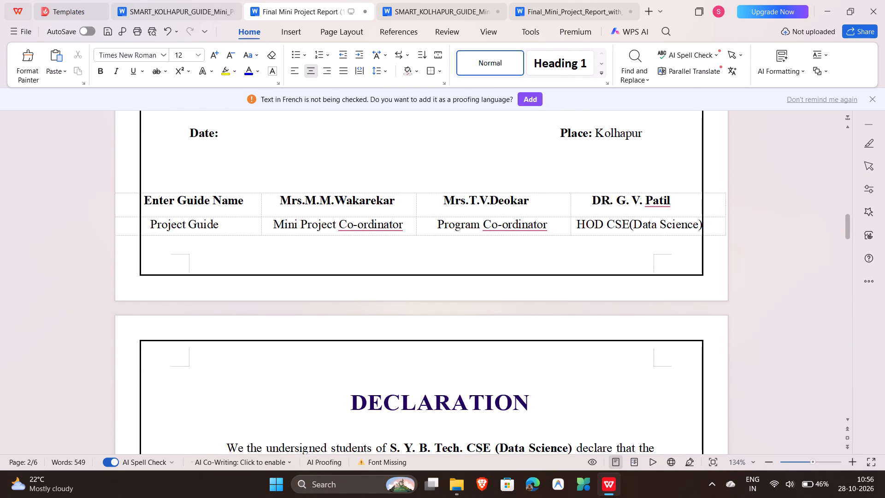
left_click(724, 210)
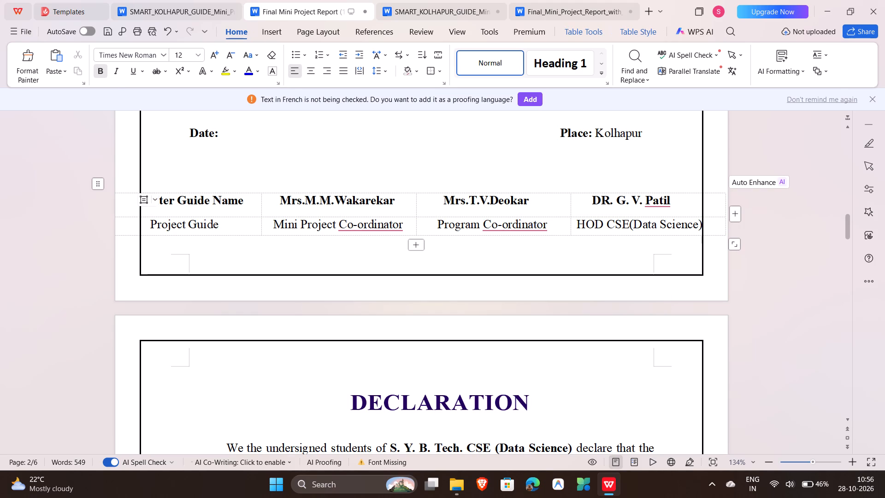
left_click_drag(725, 210, 702, 214)
left_click_drag(702, 214, 703, 213)
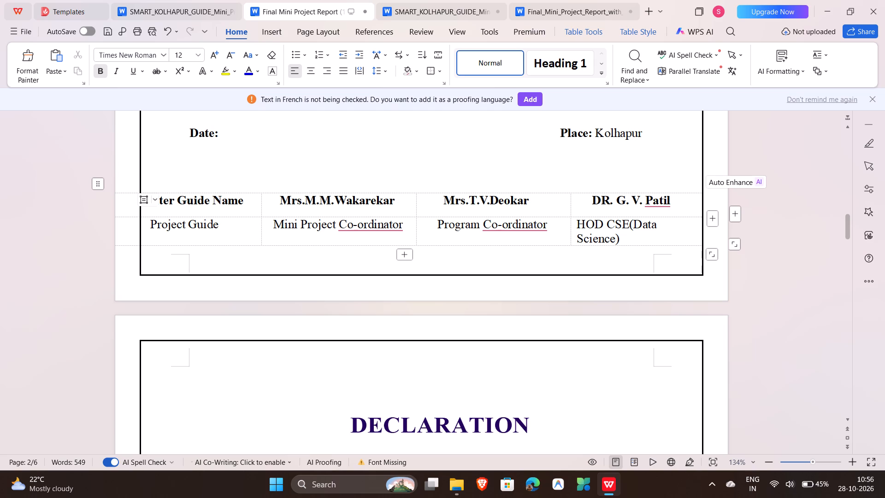
Delete the "Enter Guide Name" placeholder above Project Guide in the certificate's signatory table.
scroll(207, 243, "down", 1)
left_click(207, 243)
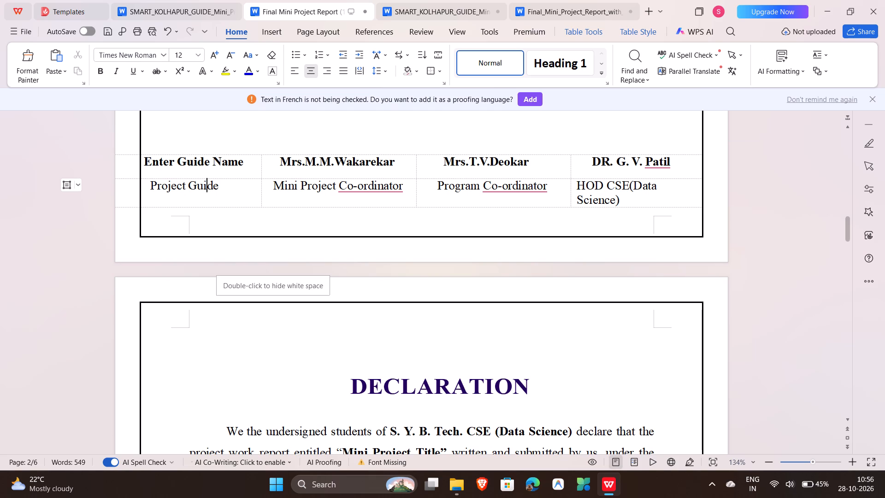
scroll(215, 268, "up", 5)
scroll(215, 268, "right", 1)
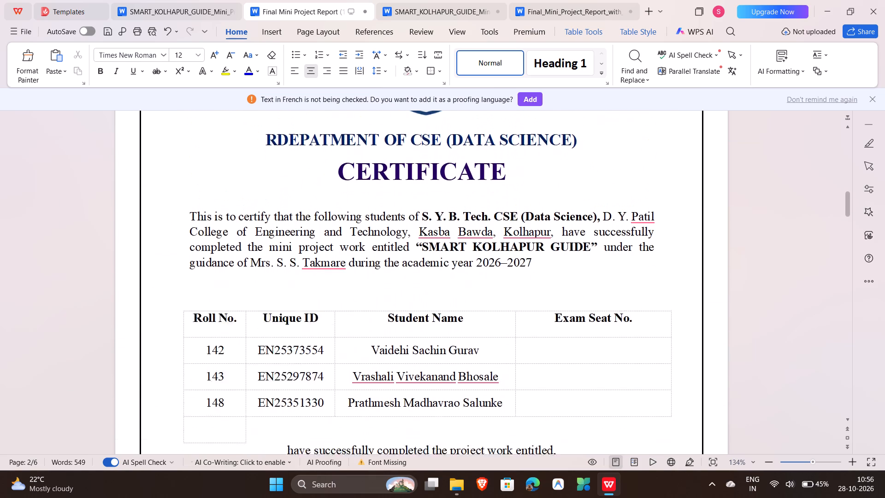
scroll(215, 268, "right", 1)
scroll(215, 268, "down", 2)
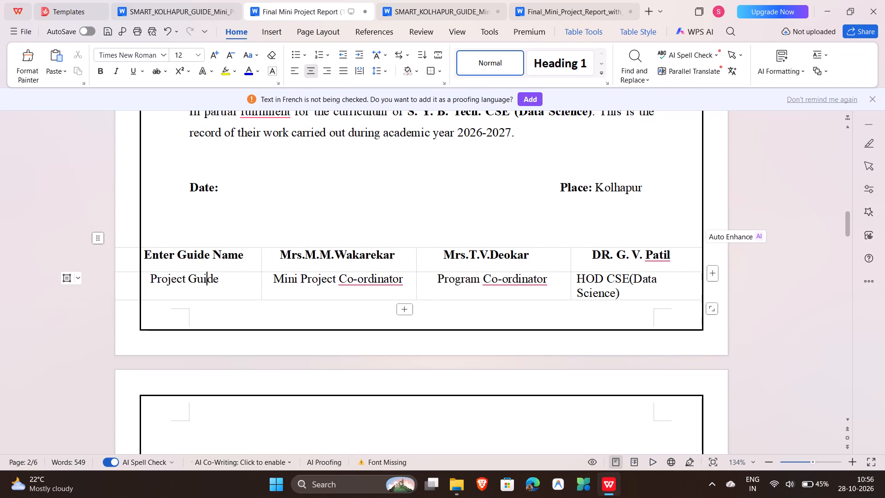
left_click(232, 281)
left_click(246, 251)
key("BackSpace")
key("BackSpace")
key("BackSpace")
key("BackSpace")
key("BackSpace")
key("BackSpace")
key("BackSpace")
key("BackSpace")
key("BackSpace")
key("BackSpace")
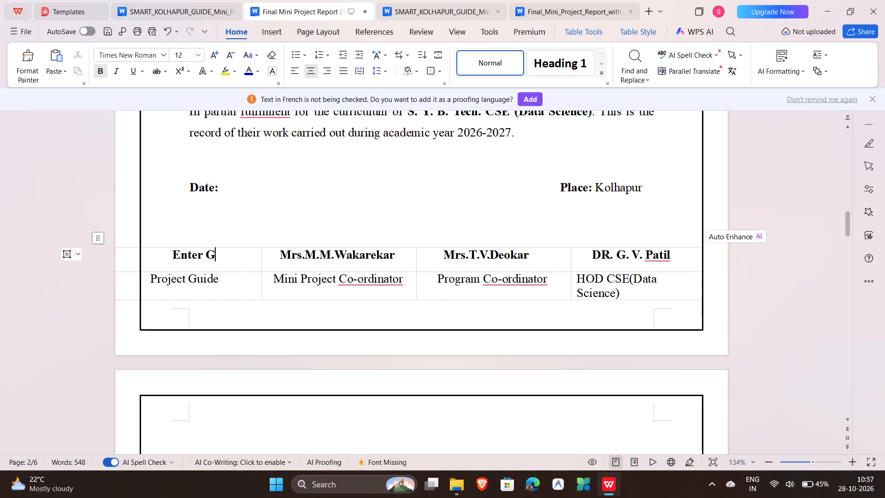
key("BackSpace")
key("BackSpace")
key("BackSpace")
key("BackSpace")
key("BackSpace")
key("BackSpace")
key("BackSpace")
Set the font size of the guide's name below the "Guide Name" line on the cover page to 14.
scroll(289, 226, "up", 8)
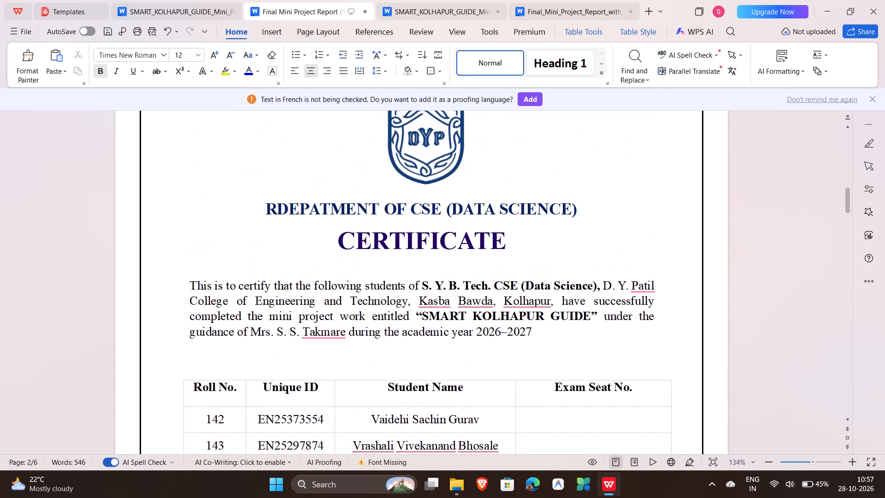
scroll(289, 226, "up", 4)
scroll(289, 226, "right", 1)
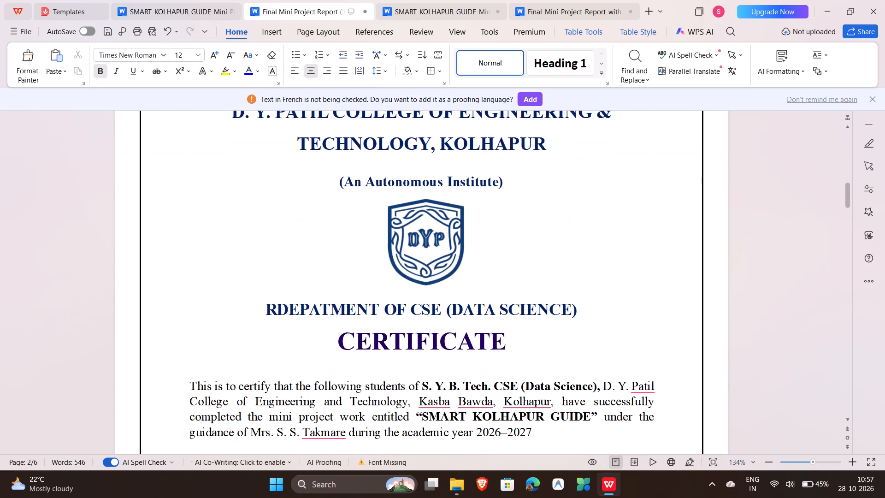
scroll(289, 226, "down", 6)
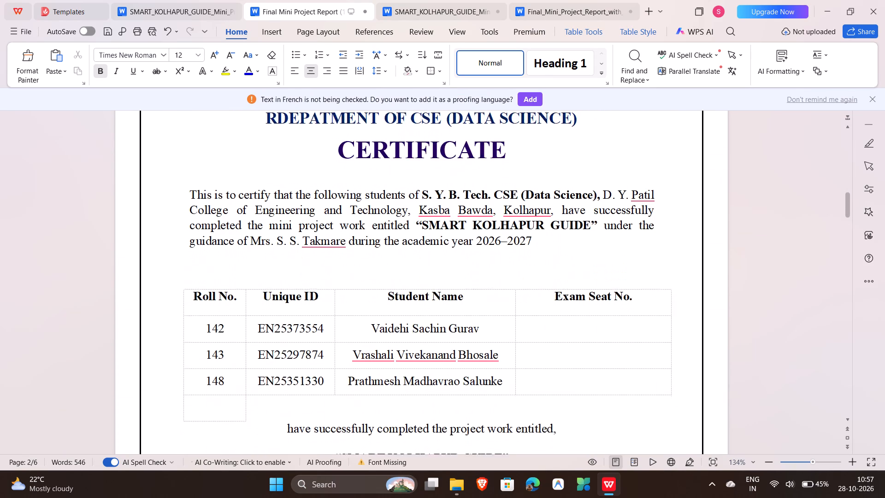
scroll(289, 226, "down", 2)
scroll(289, 226, "up", 5)
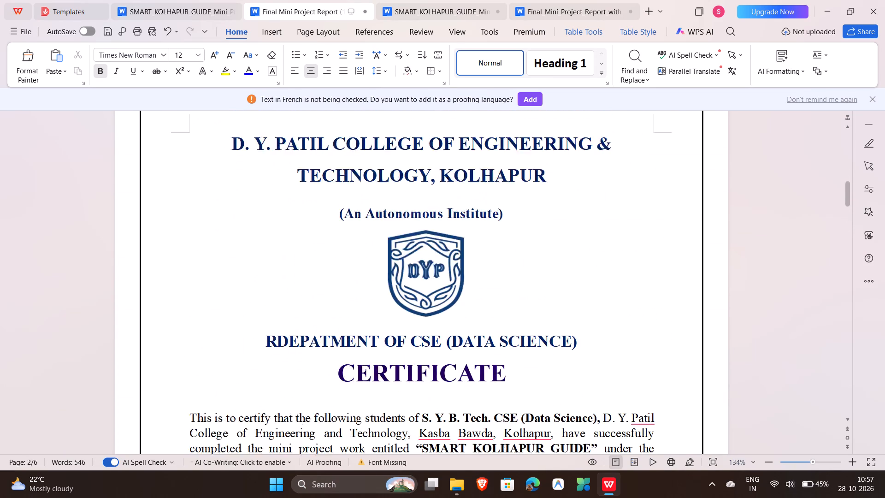
scroll(289, 226, "up", 4)
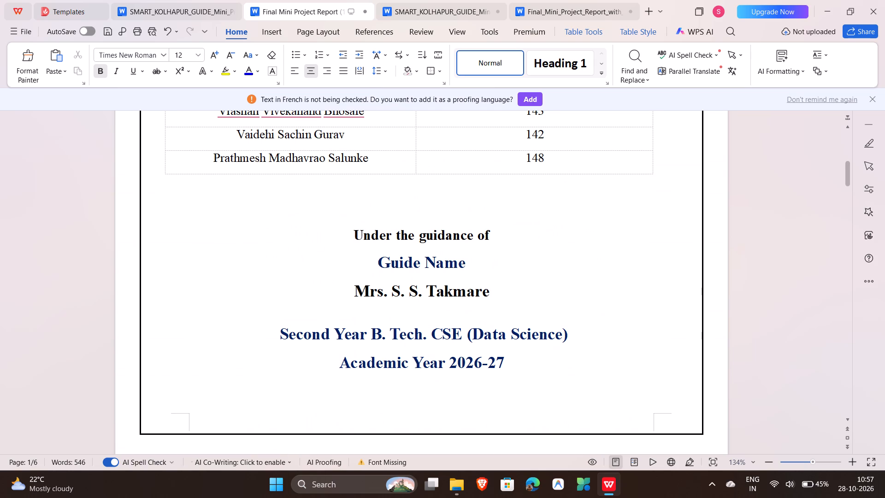
left_click_drag(353, 289, 390, 291)
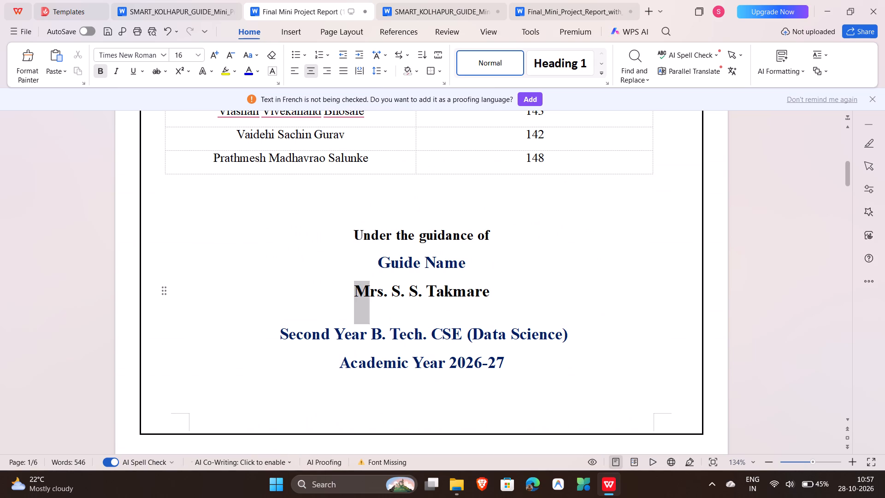
left_click_drag(390, 291, 535, 292)
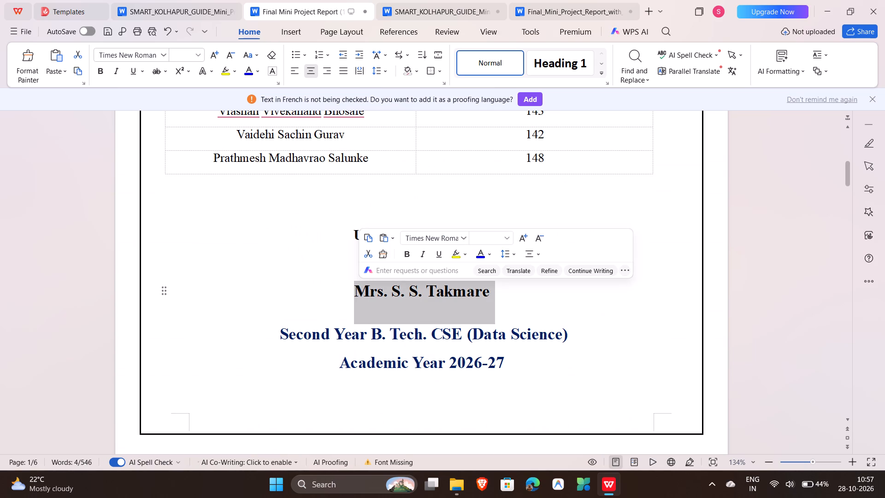
left_click(508, 236)
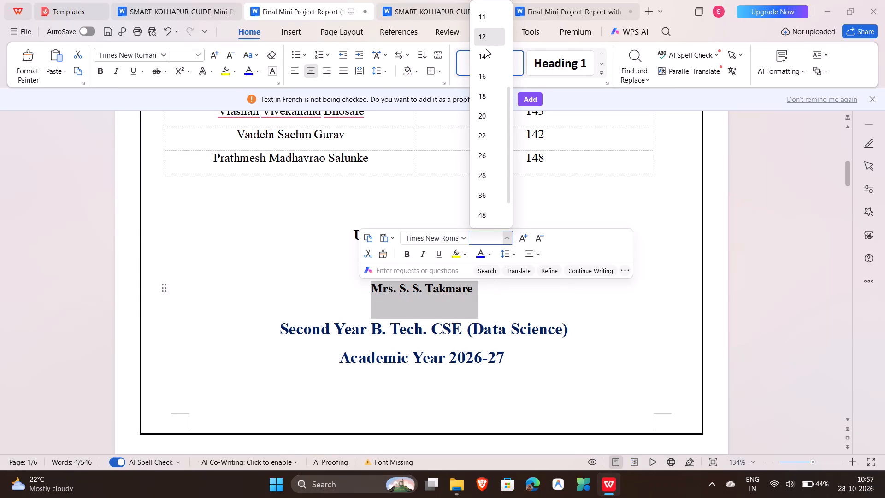
left_click(486, 53)
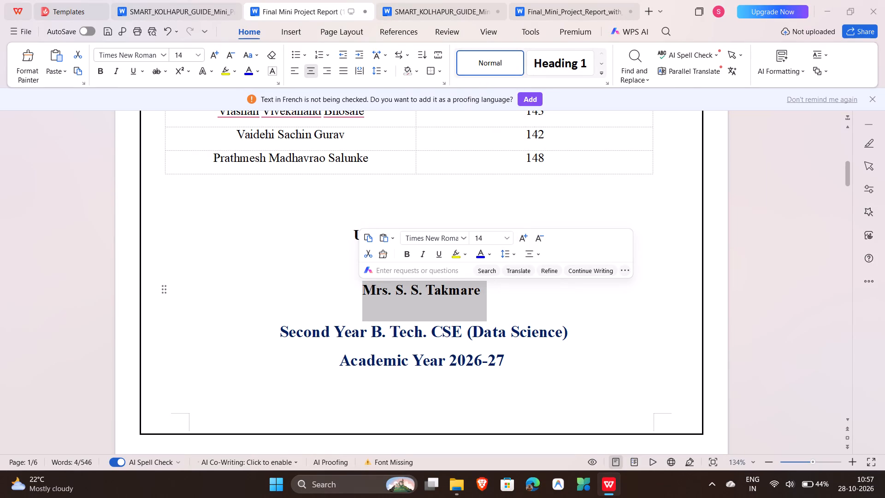
left_click(342, 307)
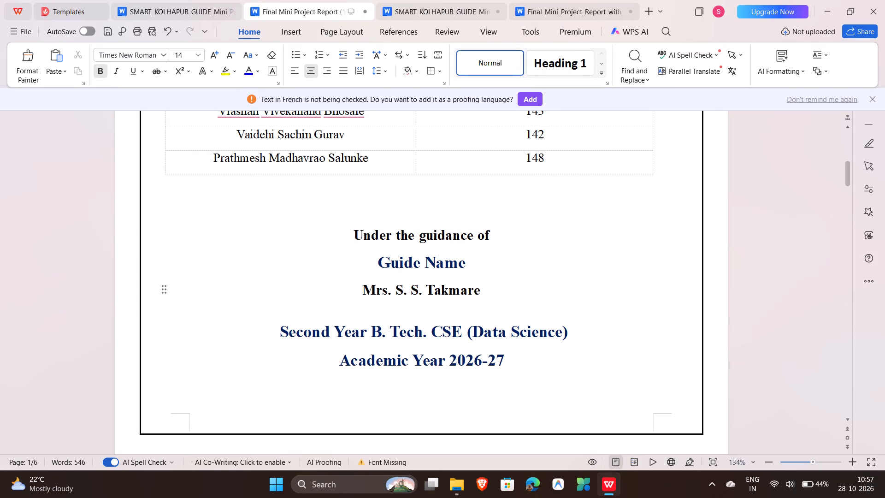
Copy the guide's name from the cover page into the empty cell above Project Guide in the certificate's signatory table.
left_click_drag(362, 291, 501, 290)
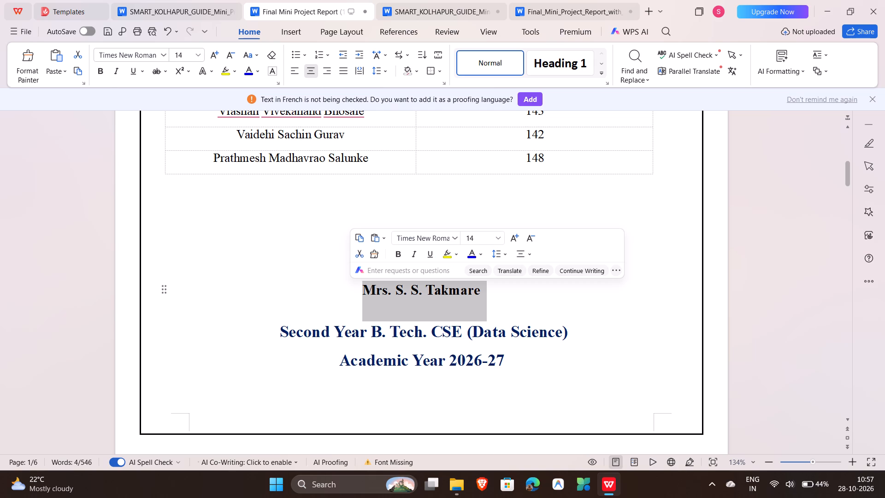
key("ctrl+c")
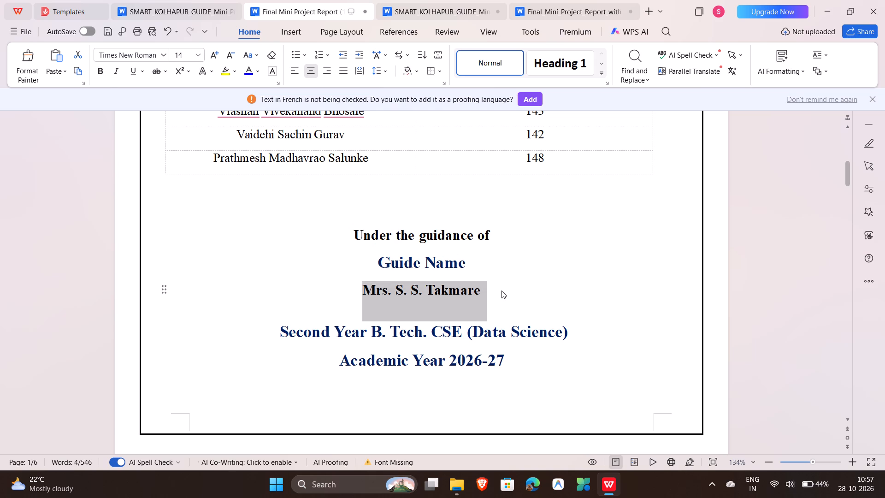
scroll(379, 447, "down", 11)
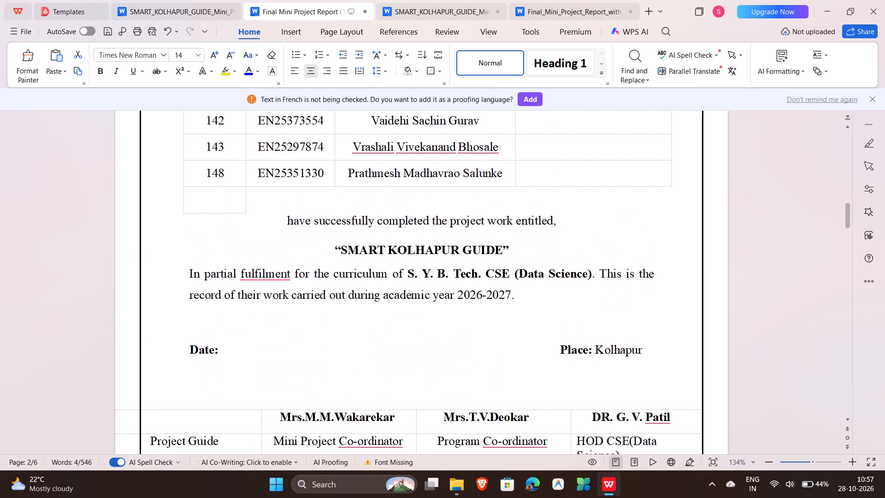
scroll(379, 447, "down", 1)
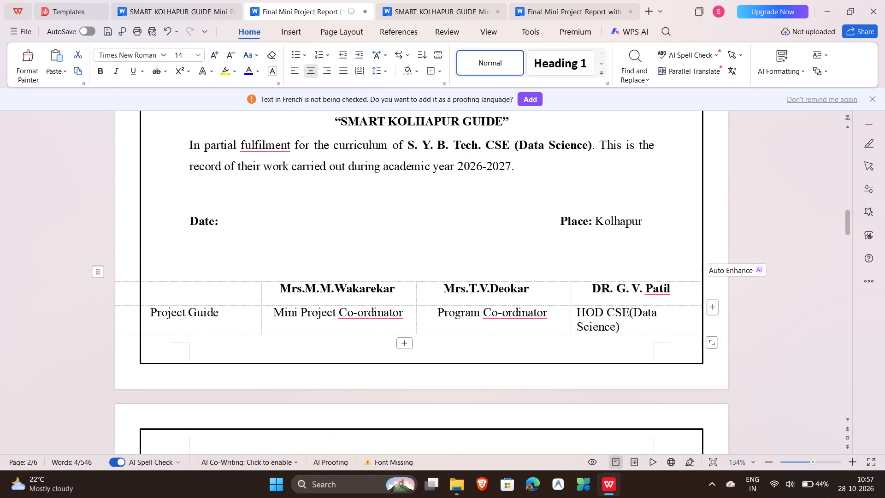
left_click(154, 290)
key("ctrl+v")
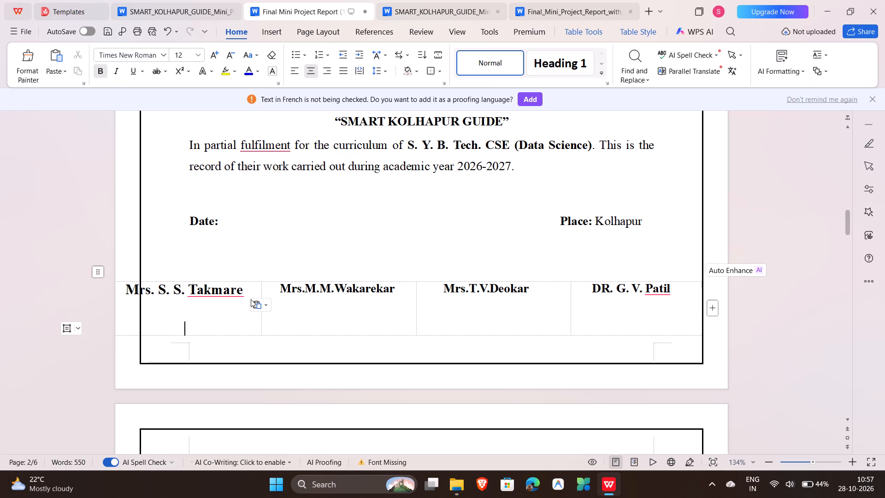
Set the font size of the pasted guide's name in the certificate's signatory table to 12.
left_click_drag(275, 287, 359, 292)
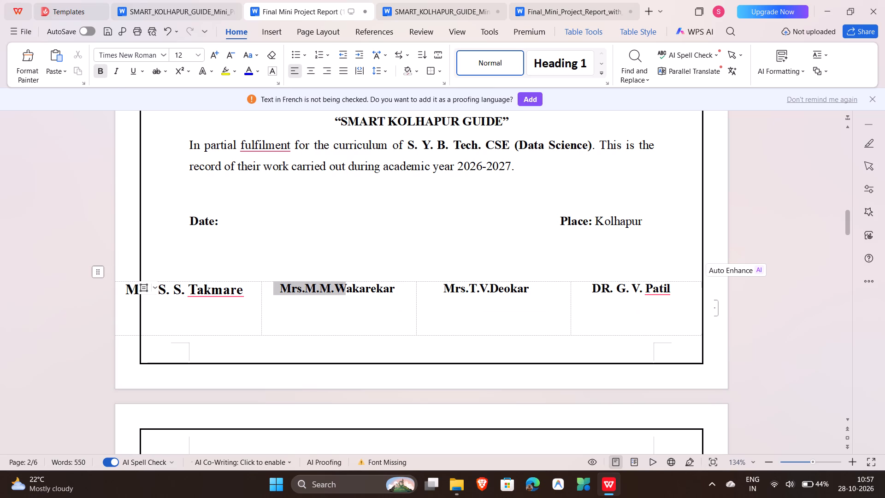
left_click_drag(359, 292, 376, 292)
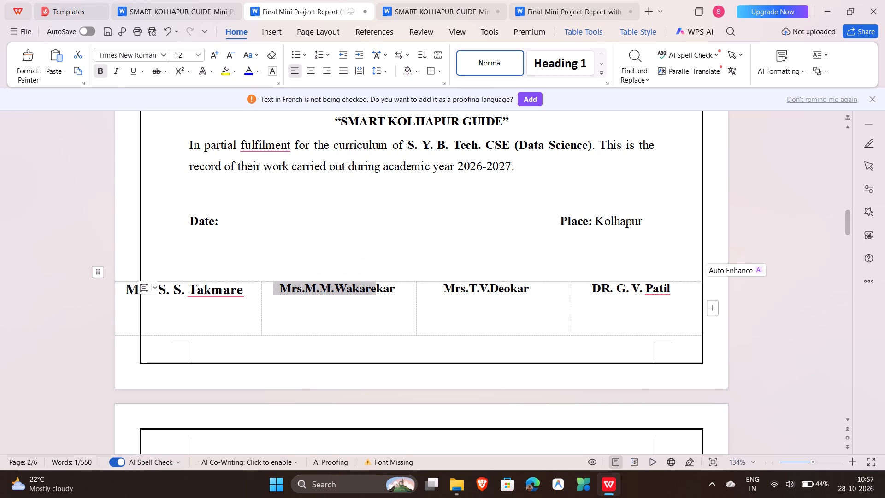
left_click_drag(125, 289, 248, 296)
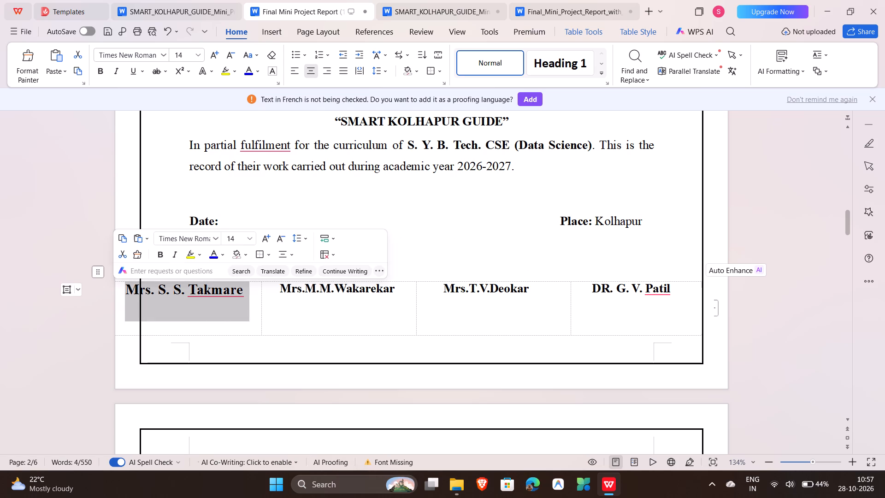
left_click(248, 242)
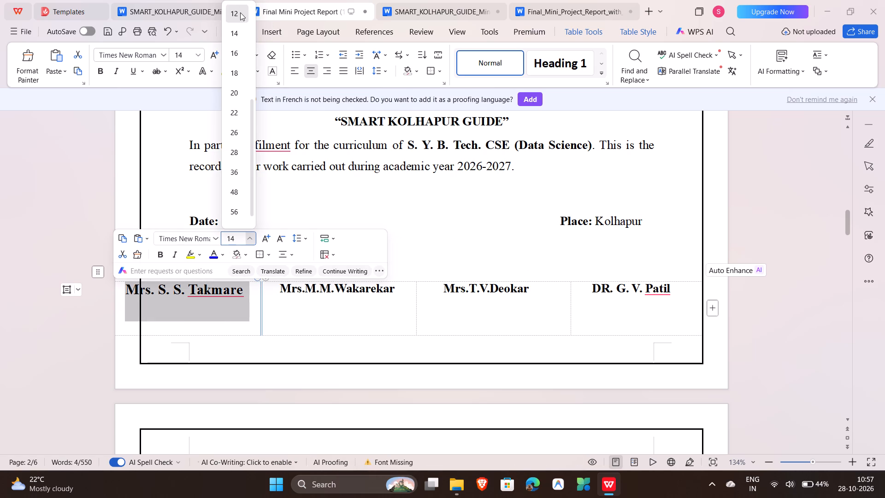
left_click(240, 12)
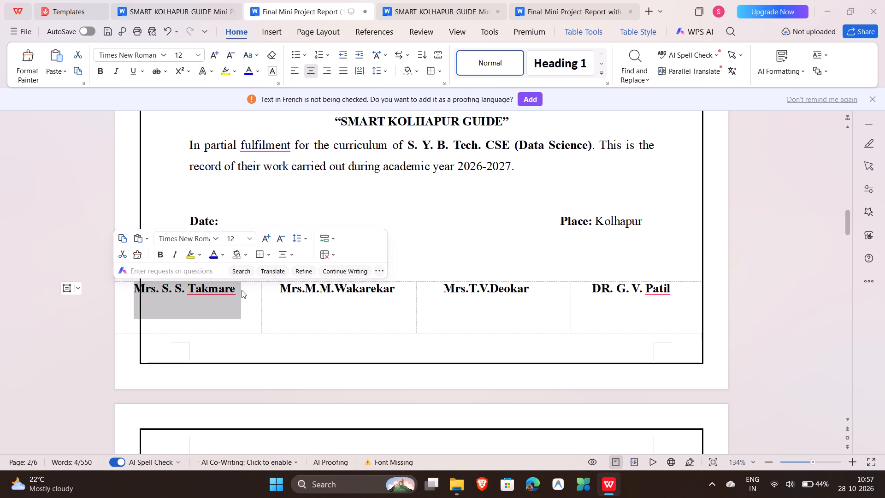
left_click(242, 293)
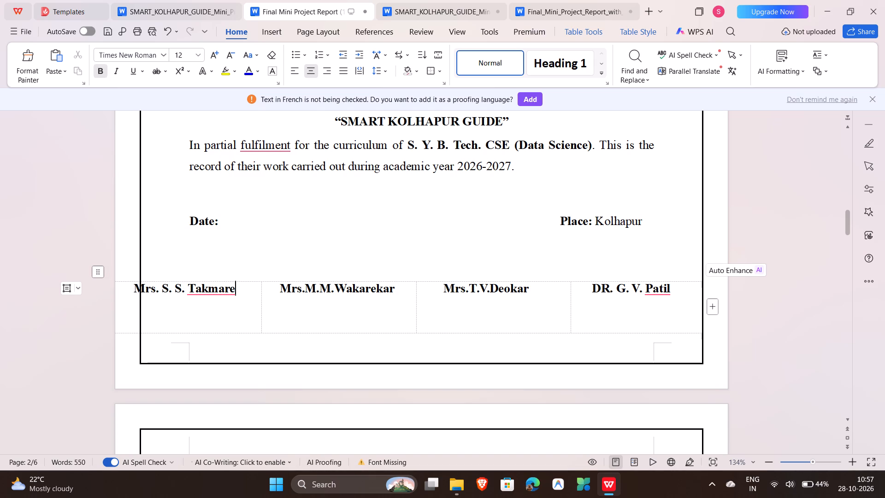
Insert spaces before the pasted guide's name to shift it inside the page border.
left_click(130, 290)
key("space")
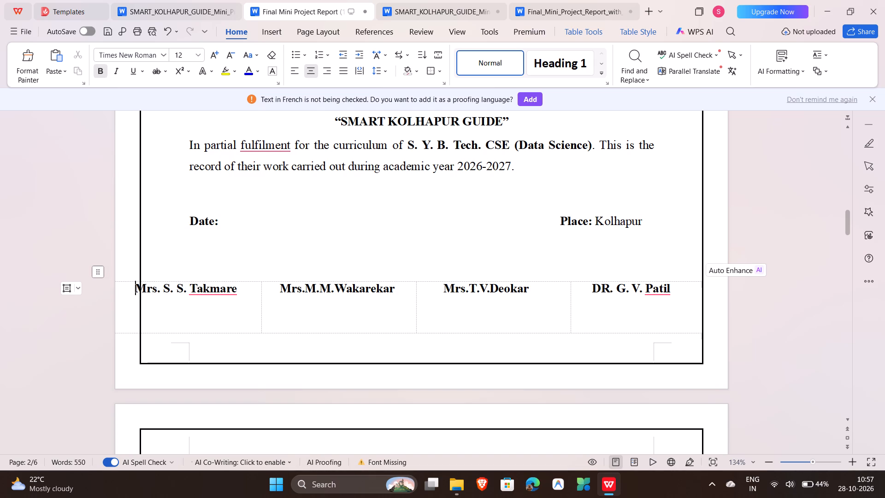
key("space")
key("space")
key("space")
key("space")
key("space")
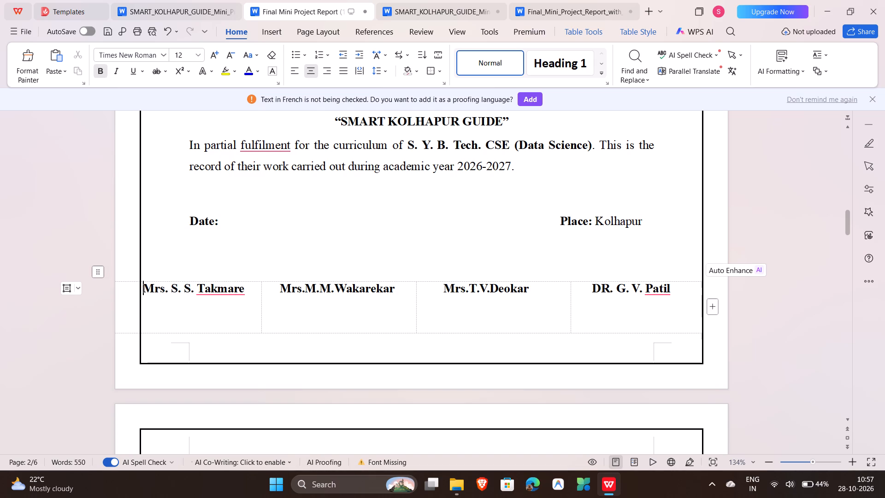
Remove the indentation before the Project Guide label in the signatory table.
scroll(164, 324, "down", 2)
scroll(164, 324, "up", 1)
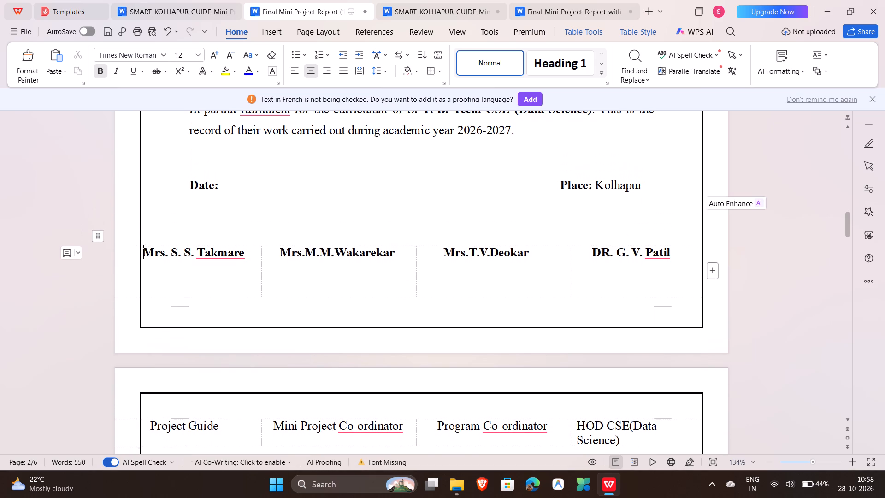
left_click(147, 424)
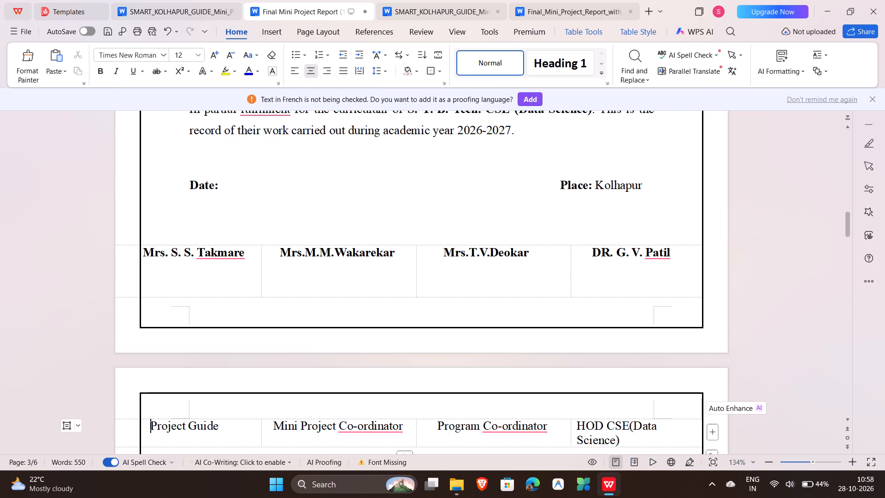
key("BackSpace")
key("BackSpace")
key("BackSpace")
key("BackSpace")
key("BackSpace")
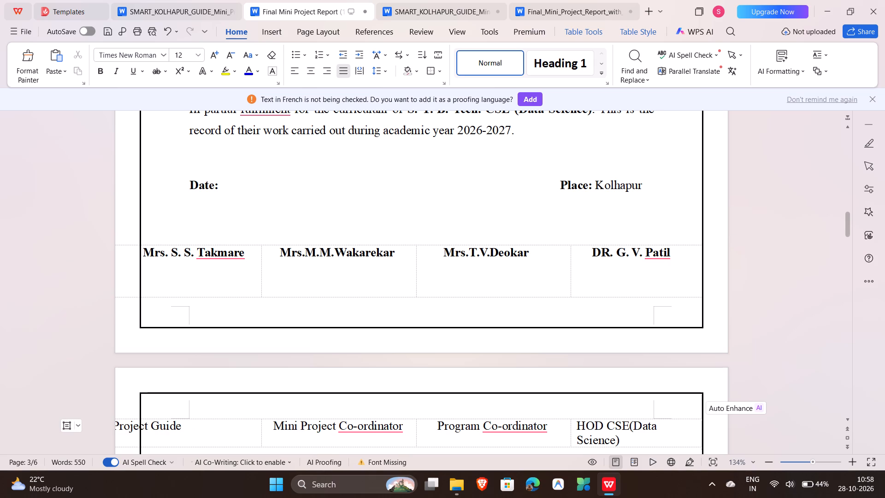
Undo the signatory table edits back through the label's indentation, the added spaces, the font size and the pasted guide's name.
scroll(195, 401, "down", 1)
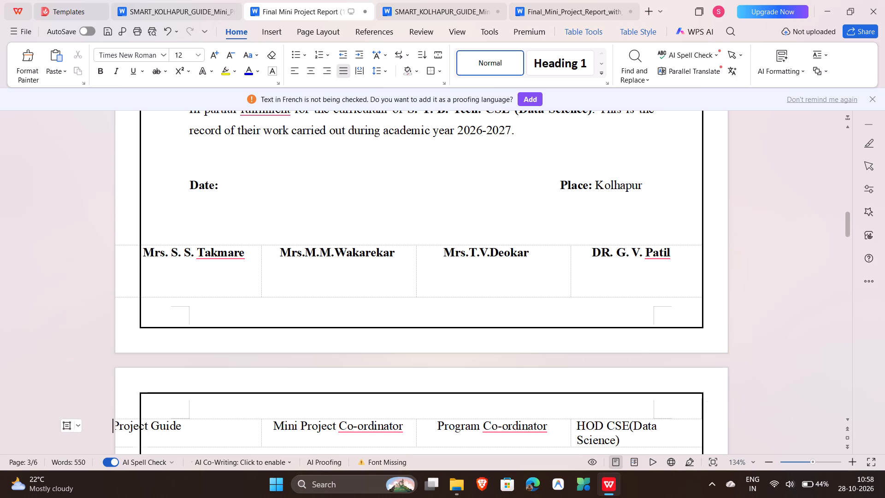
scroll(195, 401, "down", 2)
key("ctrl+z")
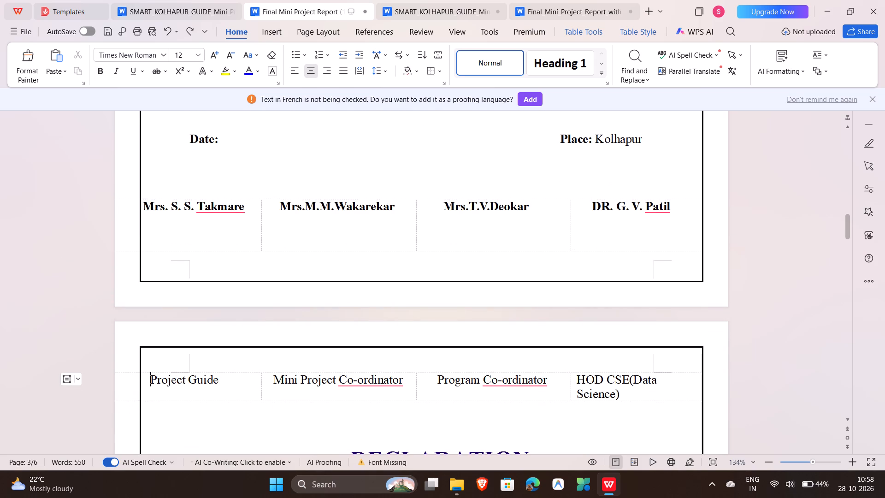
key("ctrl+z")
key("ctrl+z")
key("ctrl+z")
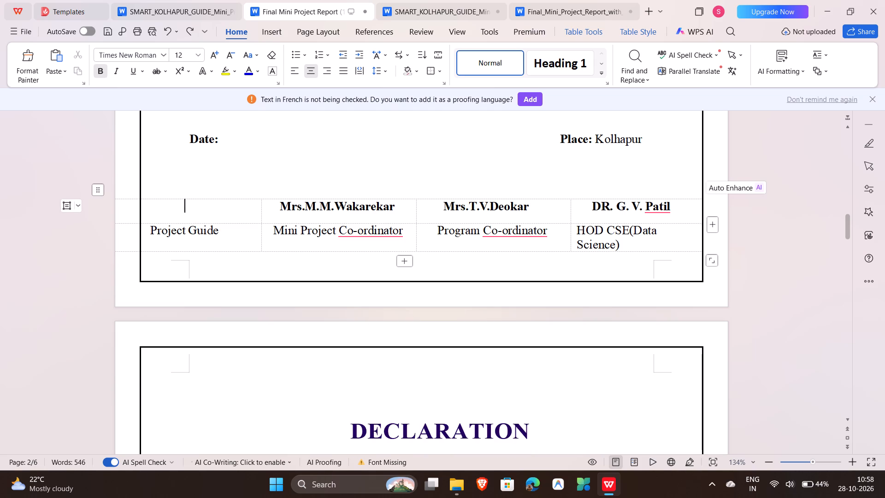
Check how the guide's name is written on the cover page and return to the empty cell above Project Guide.
key("s")
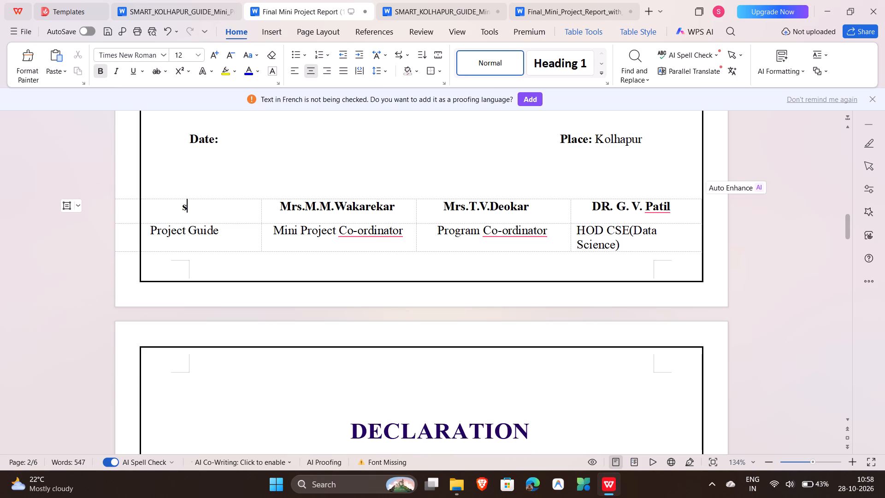
scroll(336, 123, "up", 6)
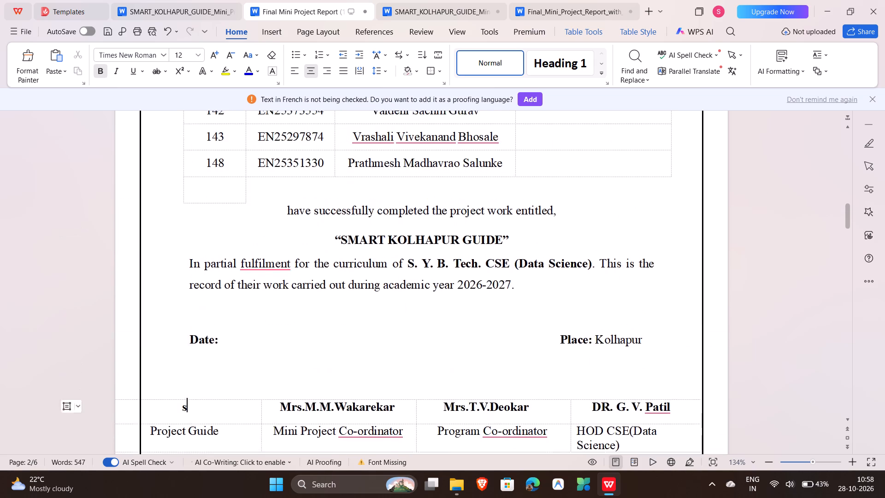
scroll(336, 123, "up", 5)
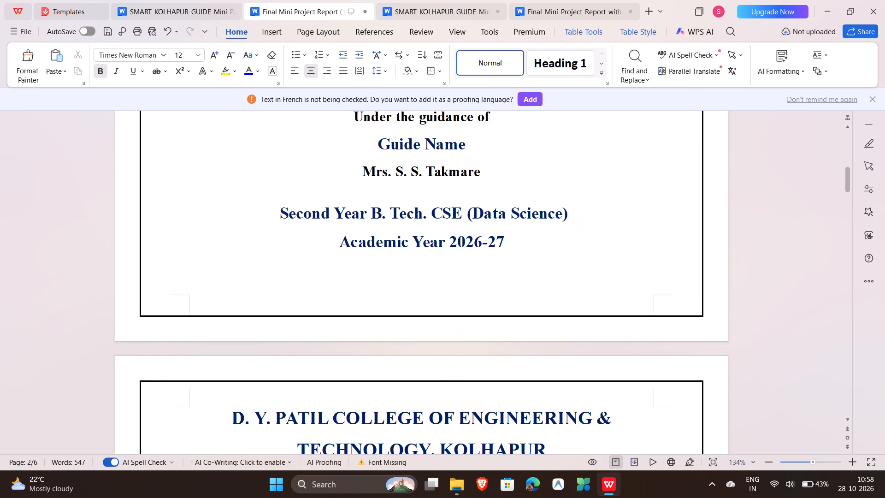
scroll(336, 123, "up", 2)
scroll(336, 123, "down", 1)
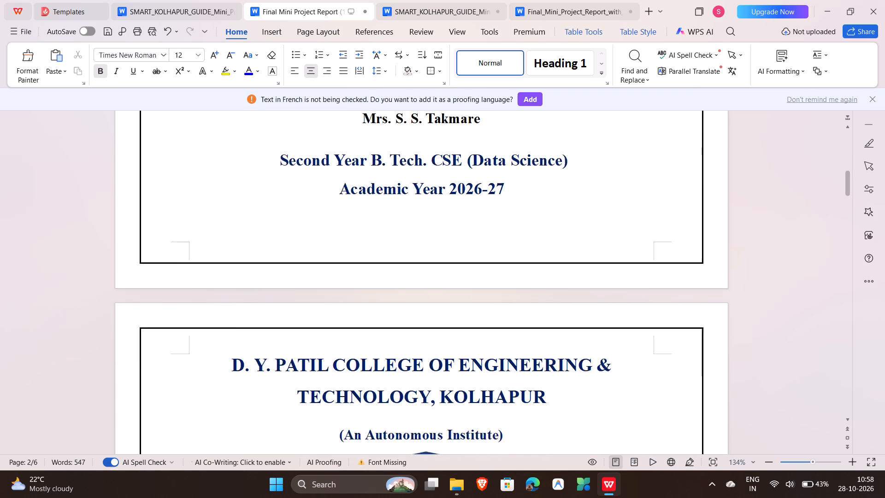
scroll(336, 123, "down", 4)
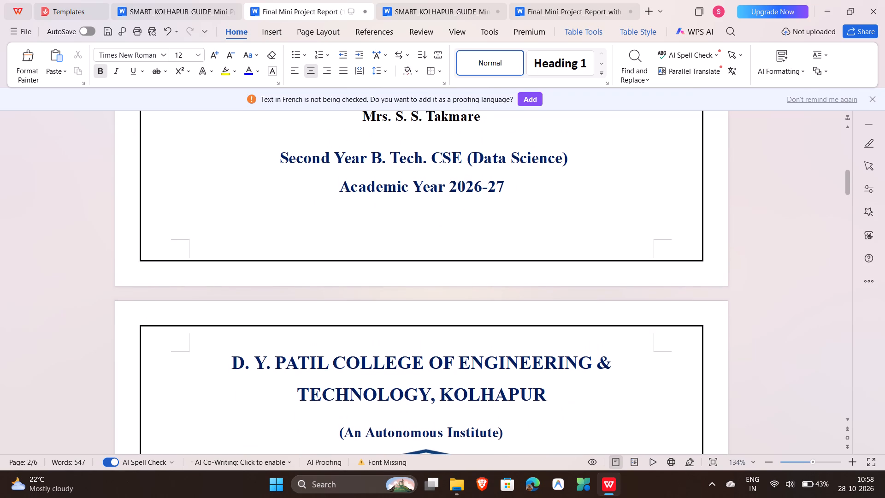
scroll(336, 123, "down", 6)
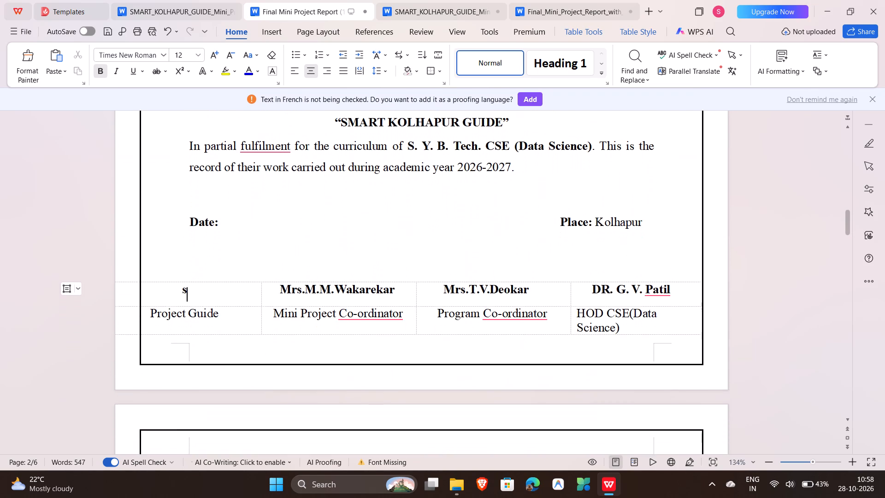
scroll(336, 123, "down", 1)
key("BackSpace")
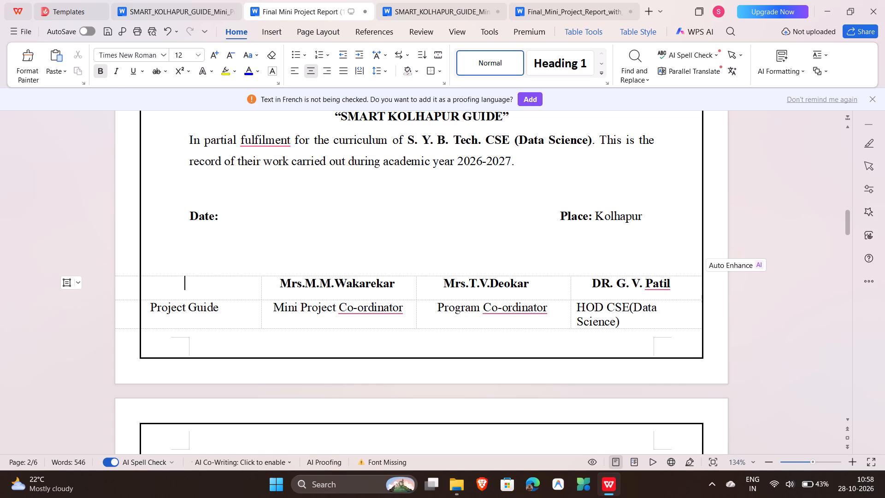
Enter the guide's title, initials and surname without spaces in the empty cell above Project Guide in the certificate's signatory table.
key("shift+m")
key("r")
key("s")
key("period")
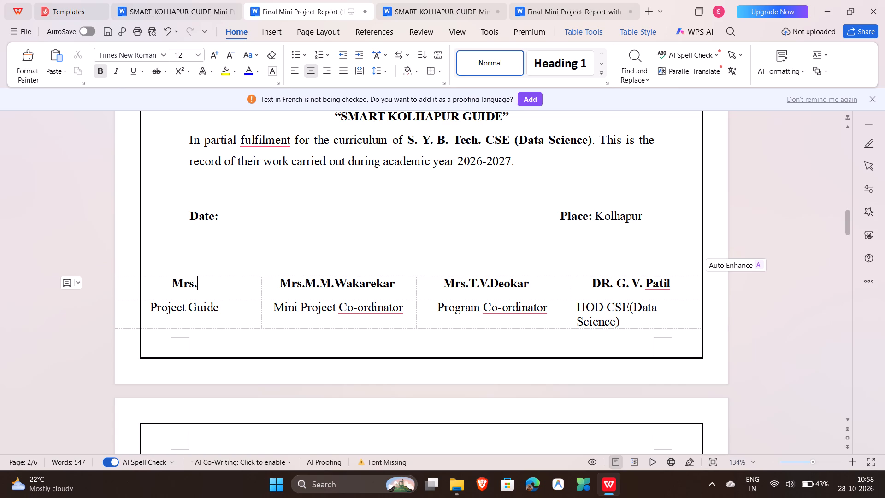
key("s")
key("BackSpace")
key("shift+s")
key("period")
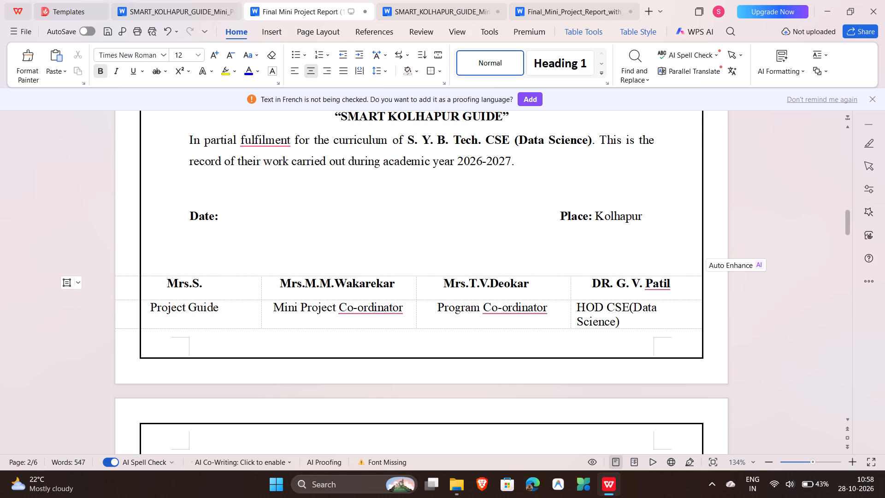
key("shift+s")
key("period")
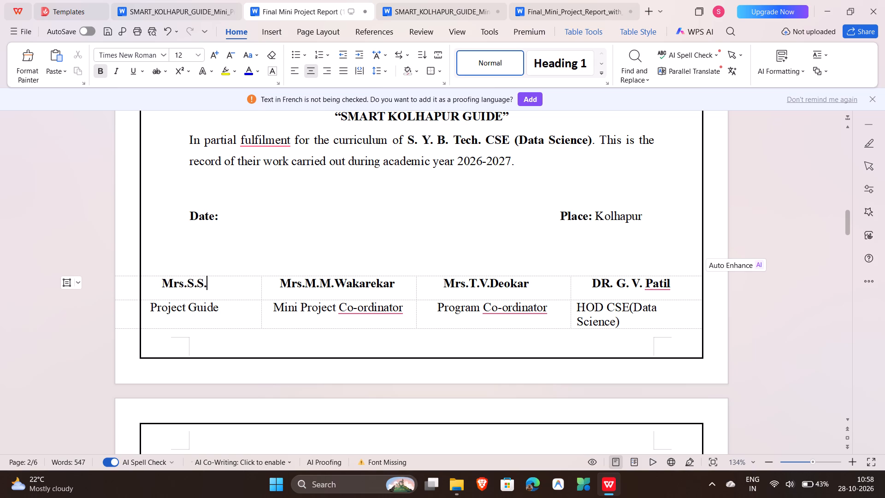
key("shift+t")
type("akma")
key("r")
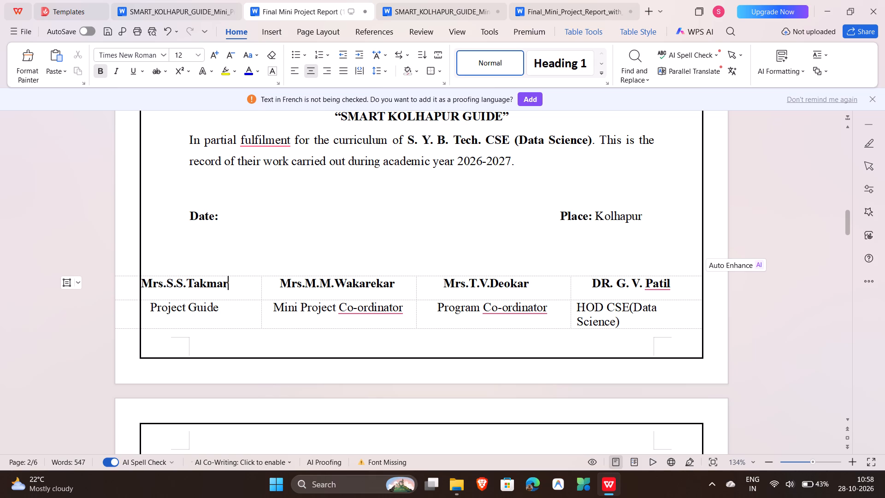
key("w")
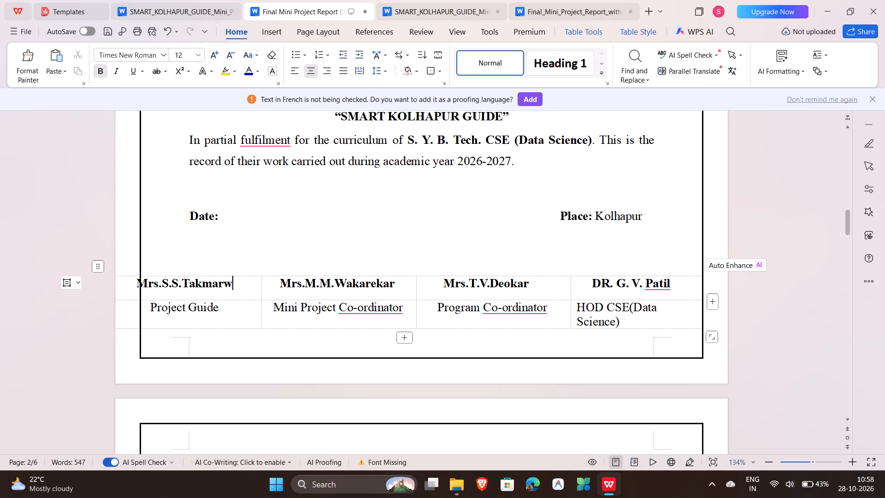
key("BackSpace")
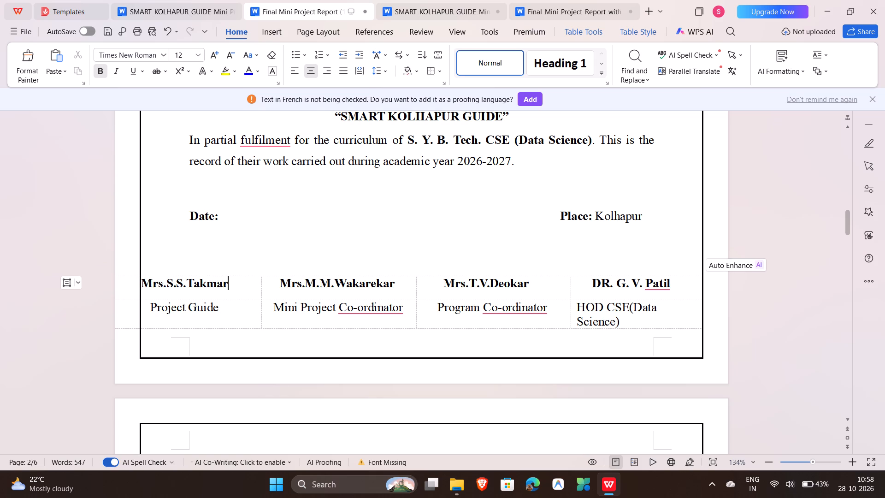
key("e")
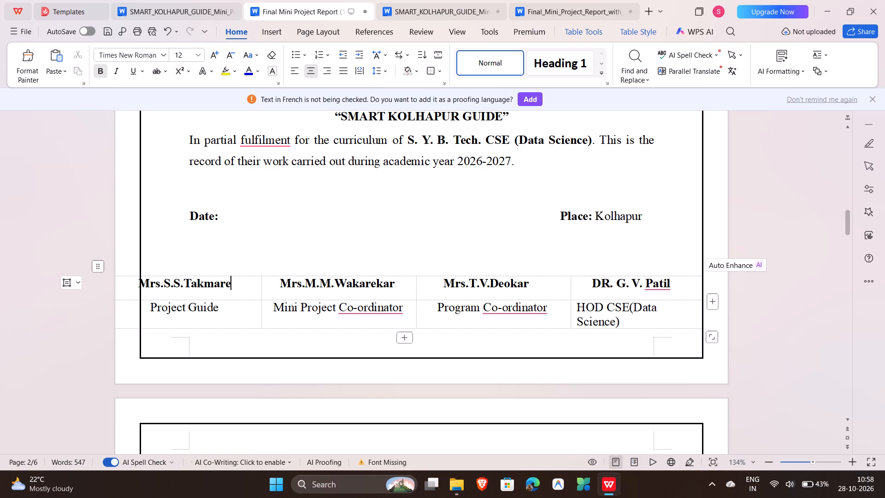
Insert five spaces before the guide's name above Project Guide in the certificate's signatory table.
left_click(138, 283)
key("space")
key("space")
key("space")
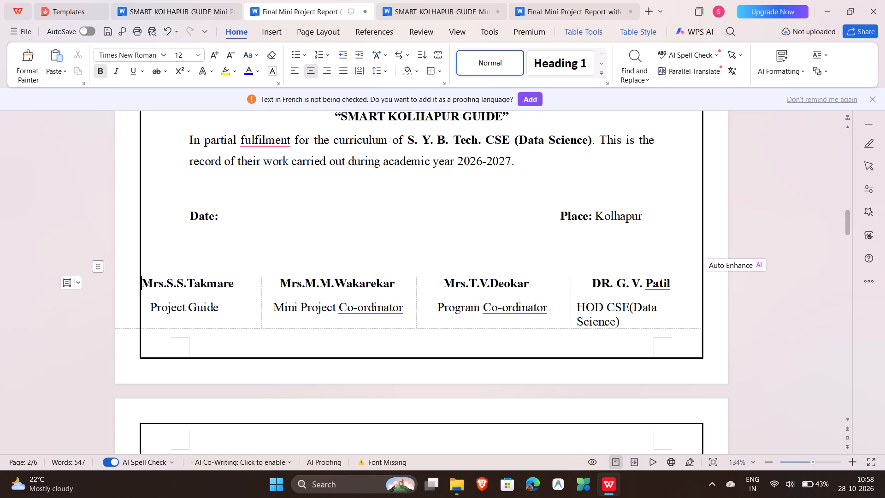
key("space")
key("space")
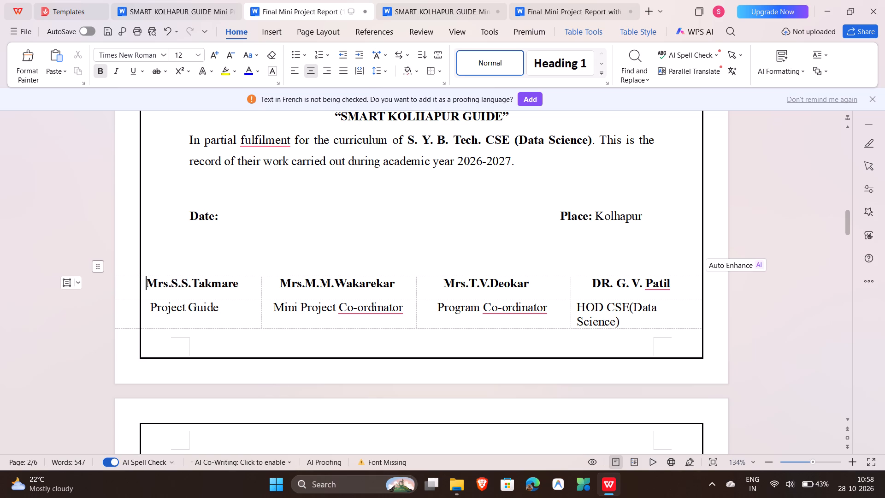
Review the certificate page's text, student table and signatory table against the cover page and declaration.
scroll(190, 332, "down", 1)
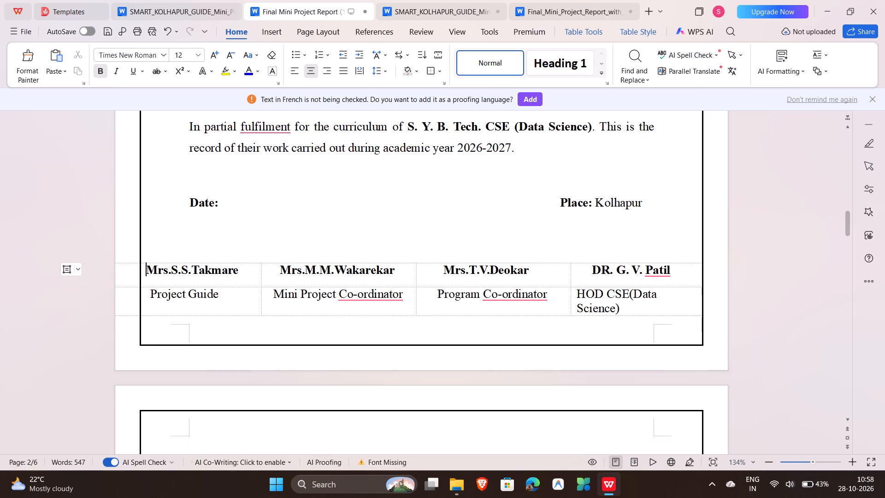
scroll(190, 332, "down", 7)
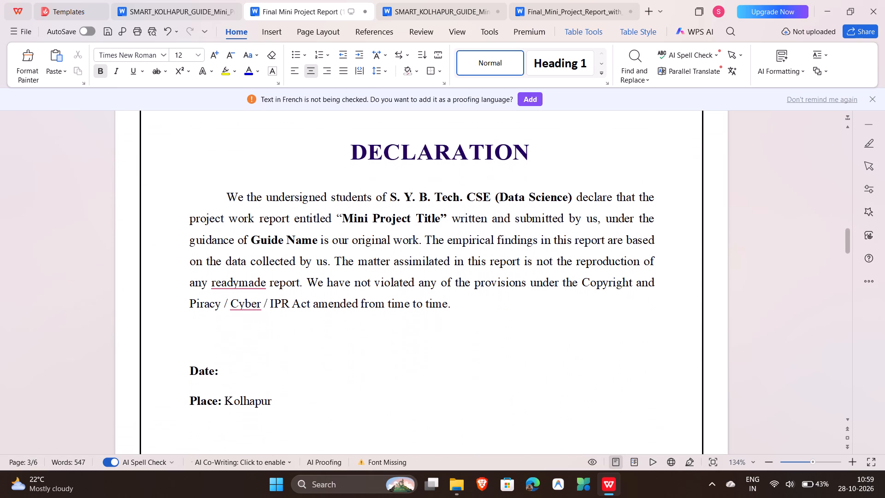
scroll(190, 332, "up", 1)
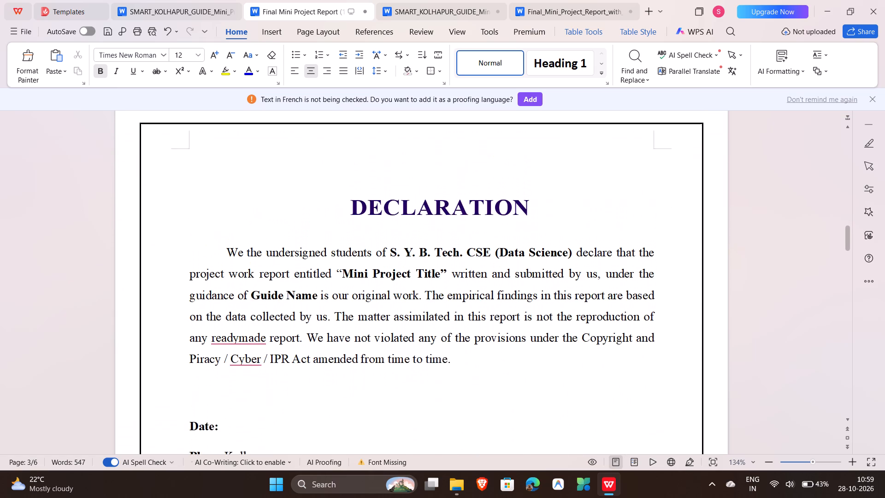
scroll(190, 332, "up", 1)
scroll(190, 332, "down", 3)
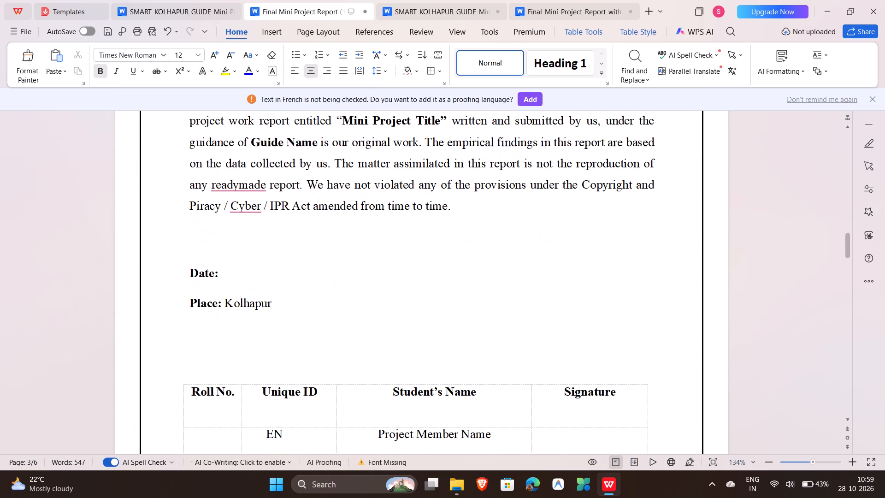
scroll(190, 332, "up", 9)
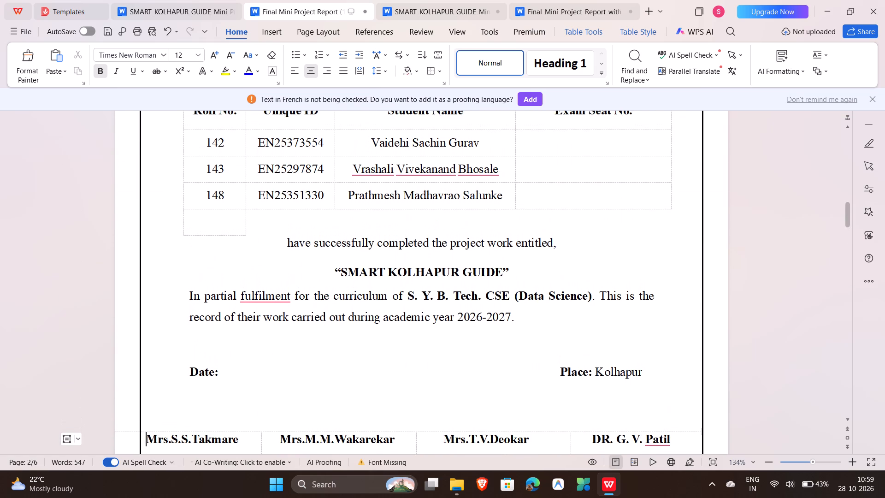
scroll(190, 332, "down", 1)
scroll(190, 332, "up", 7)
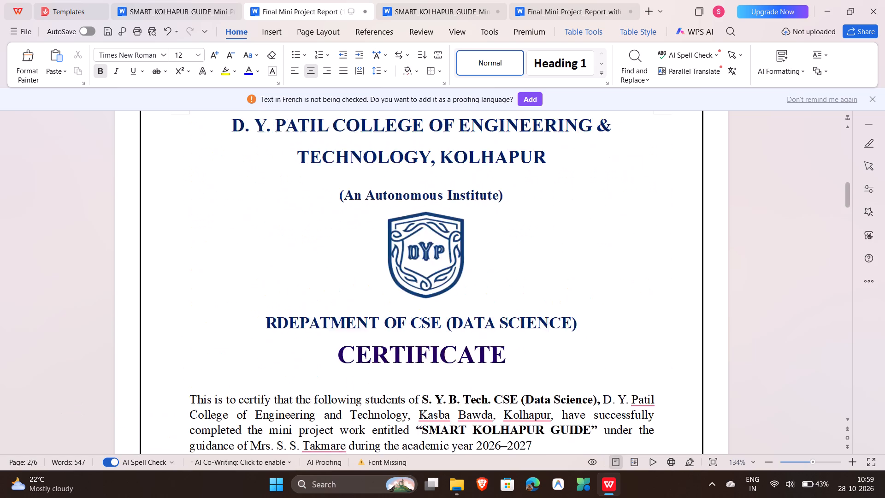
scroll(190, 332, "up", 8)
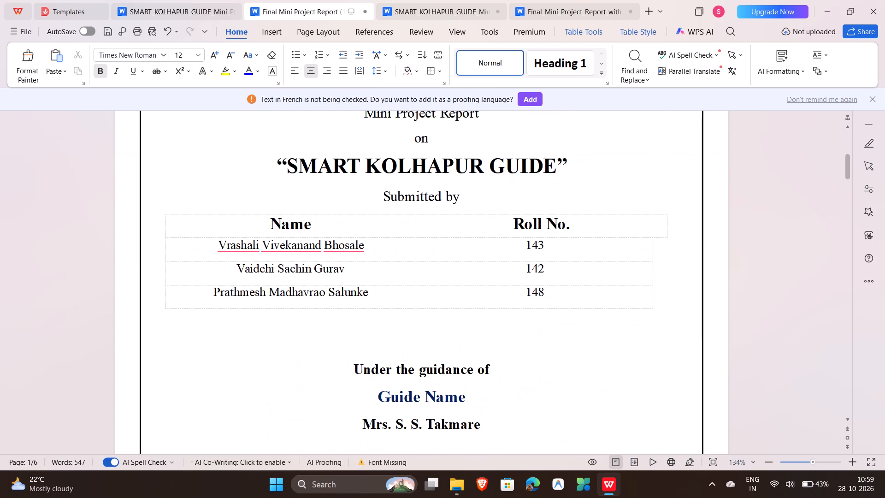
scroll(190, 332, "down", 12)
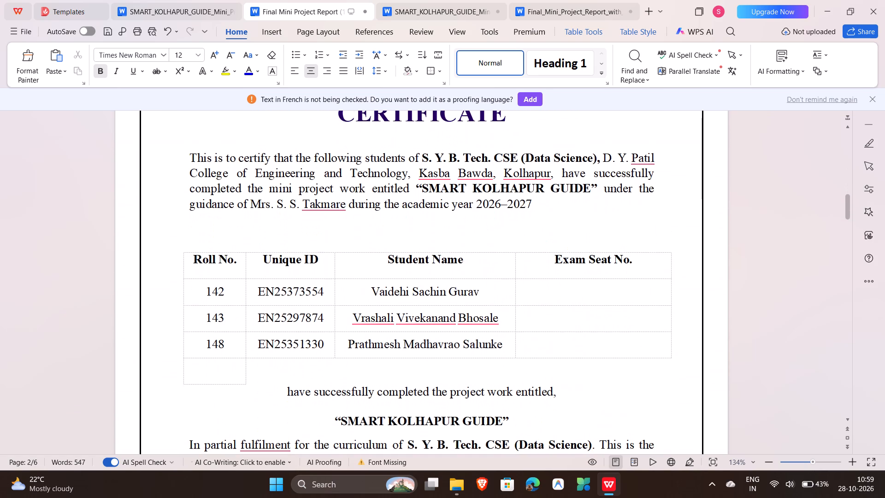
scroll(190, 332, "down", 2)
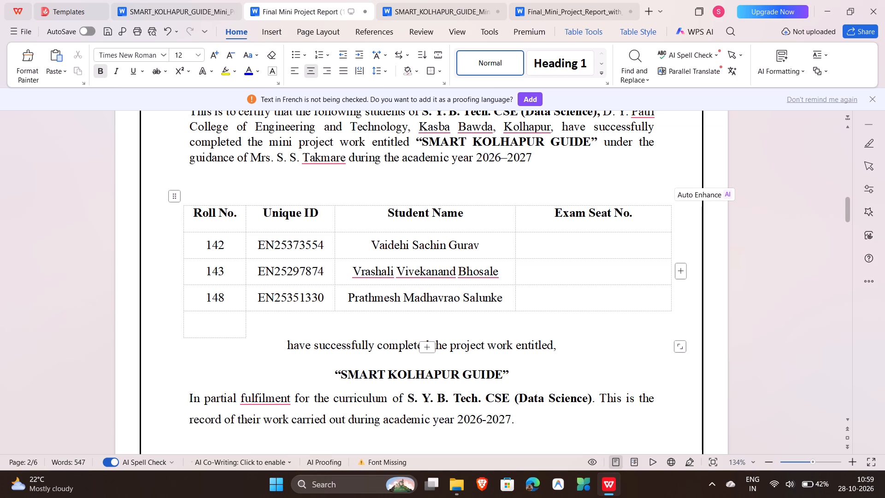
scroll(255, 315, "down", 2)
scroll(255, 315, "up", 1)
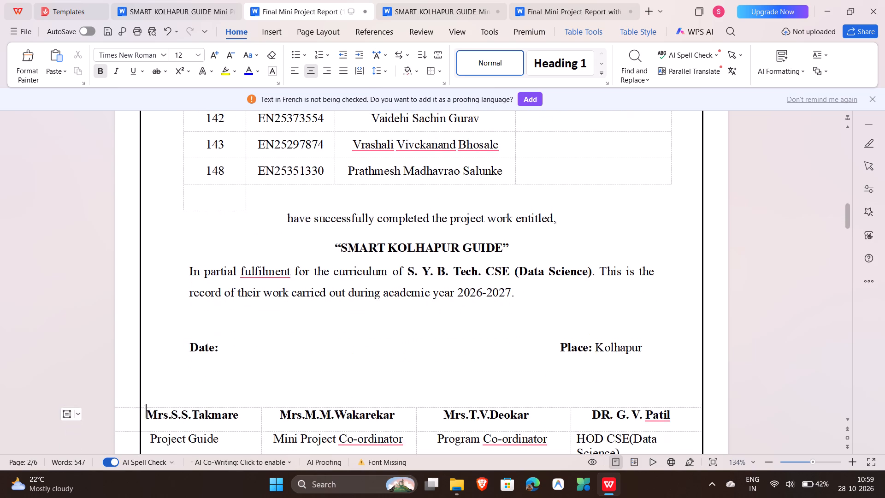
scroll(255, 315, "up", 4)
scroll(255, 315, "down", 5)
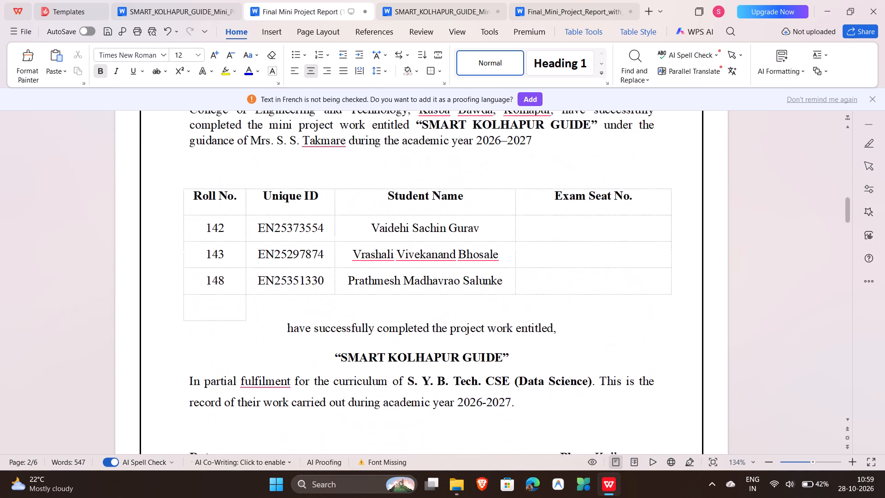
scroll(255, 315, "down", 2)
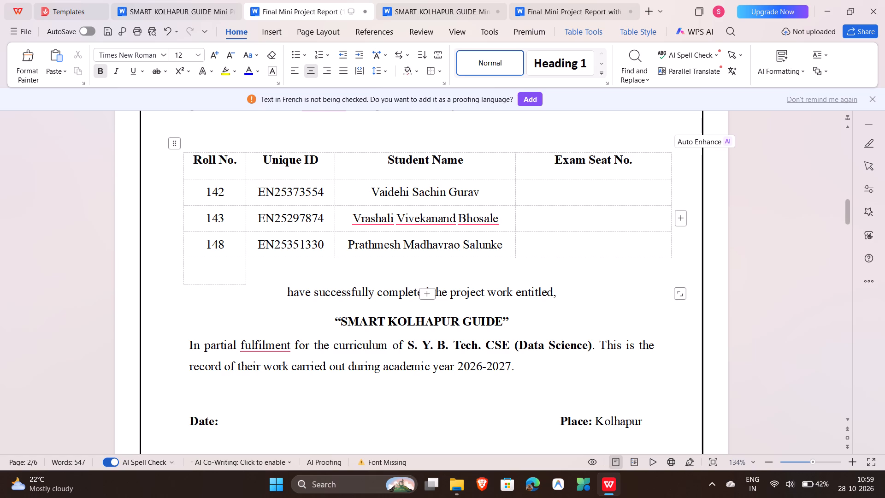
left_click_drag(354, 220, 449, 218)
left_click(370, 272)
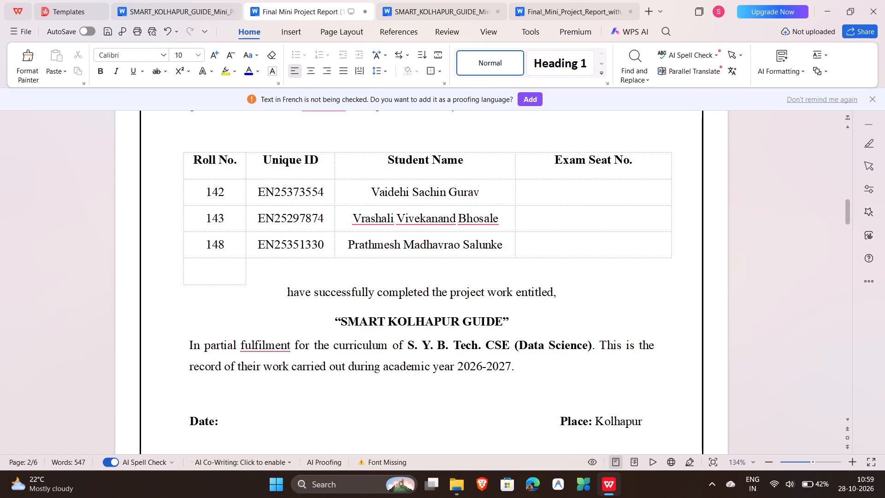
Look over the cover, certificate and declaration pages, including the declaration's student table, and return to the document's start.
scroll(401, 259, "up", 8)
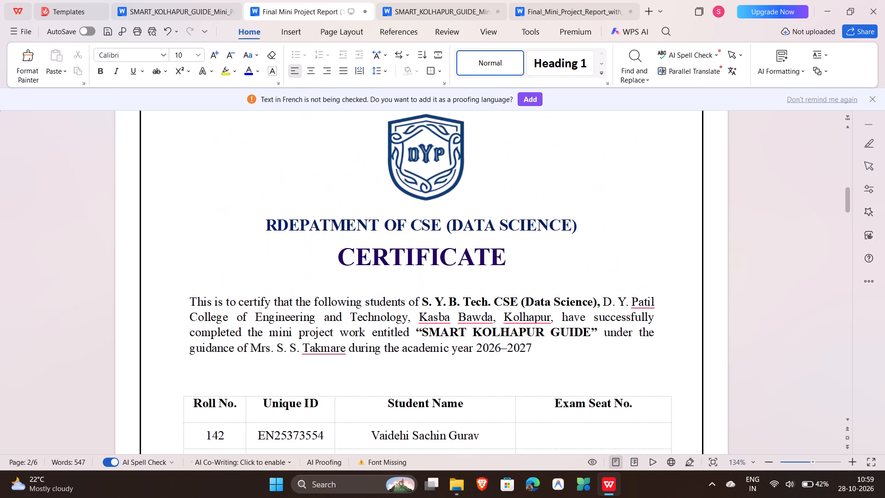
scroll(401, 259, "up", 4)
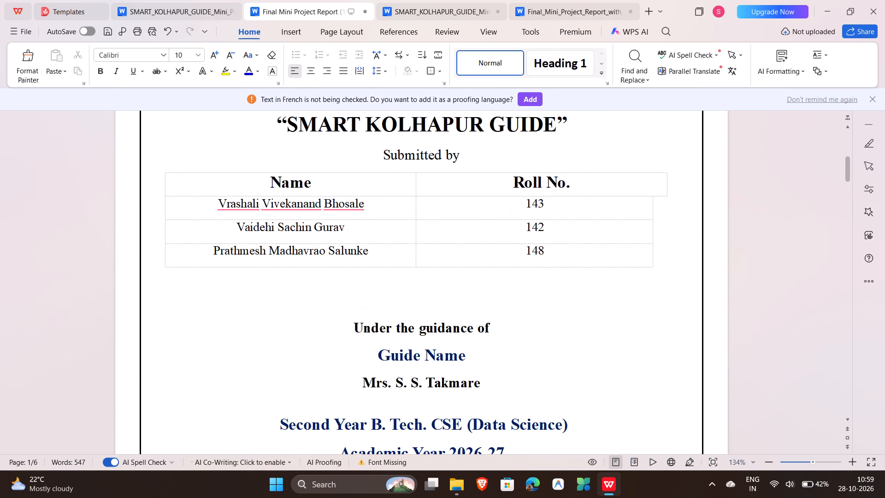
scroll(401, 259, "up", 1)
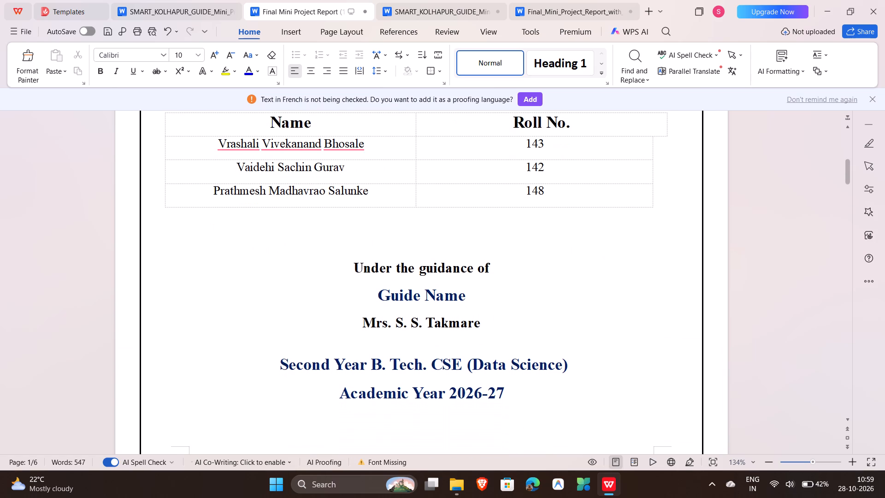
scroll(401, 259, "down", 2)
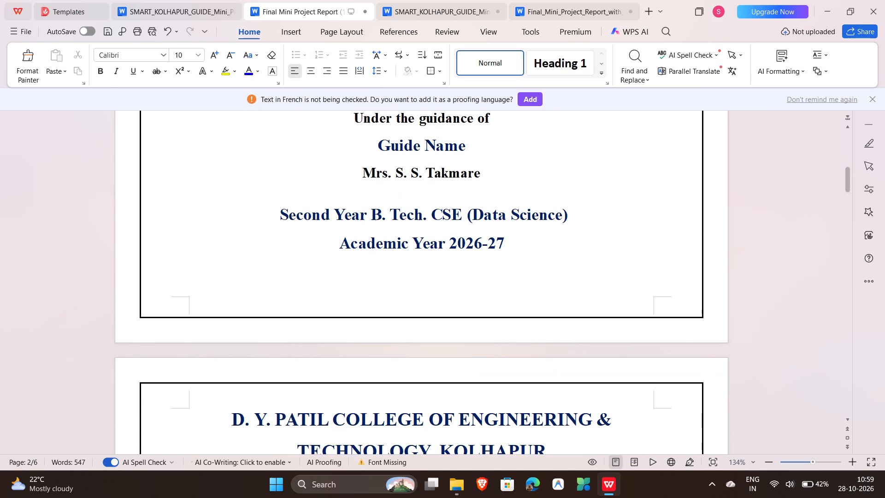
scroll(401, 259, "down", 7)
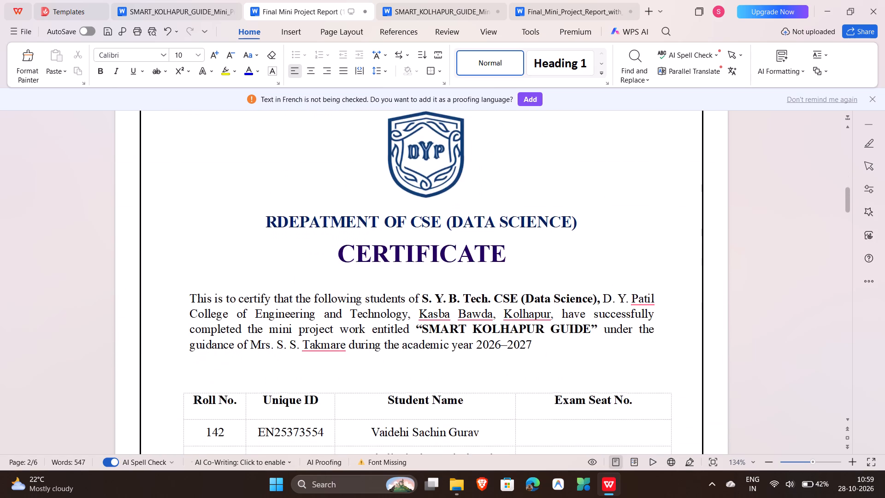
scroll(401, 259, "down", 4)
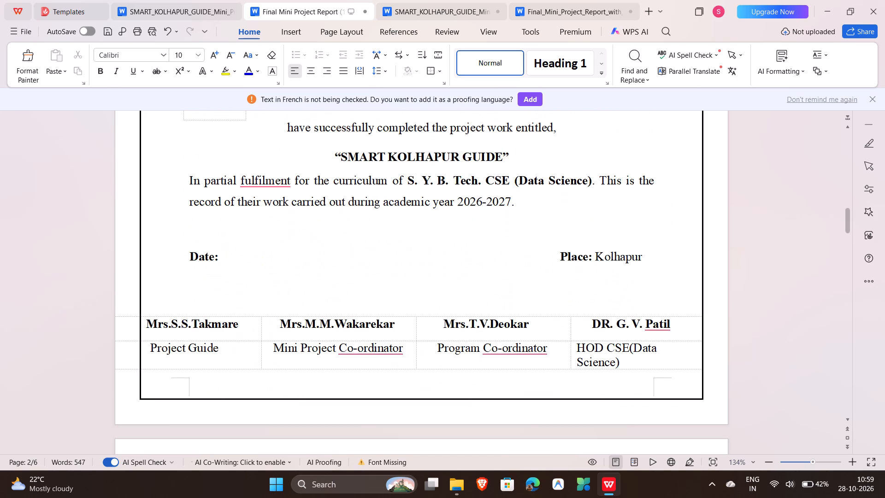
scroll(401, 259, "down", 8)
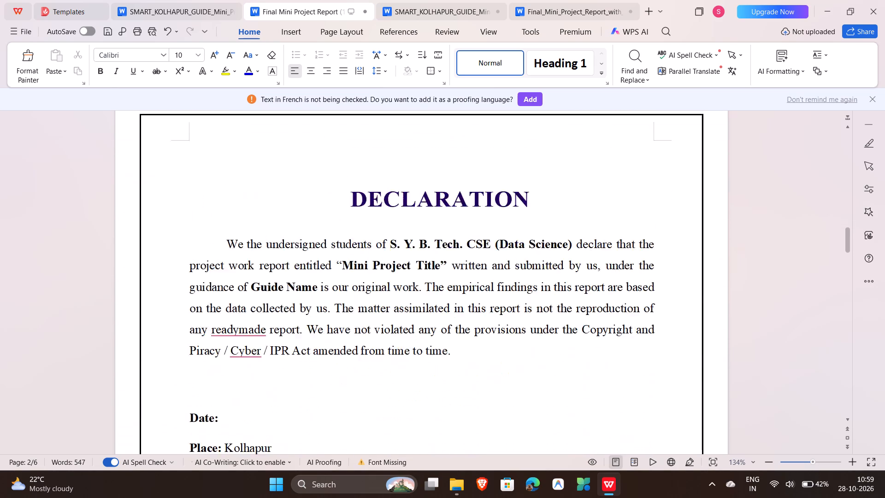
scroll(401, 259, "down", 4)
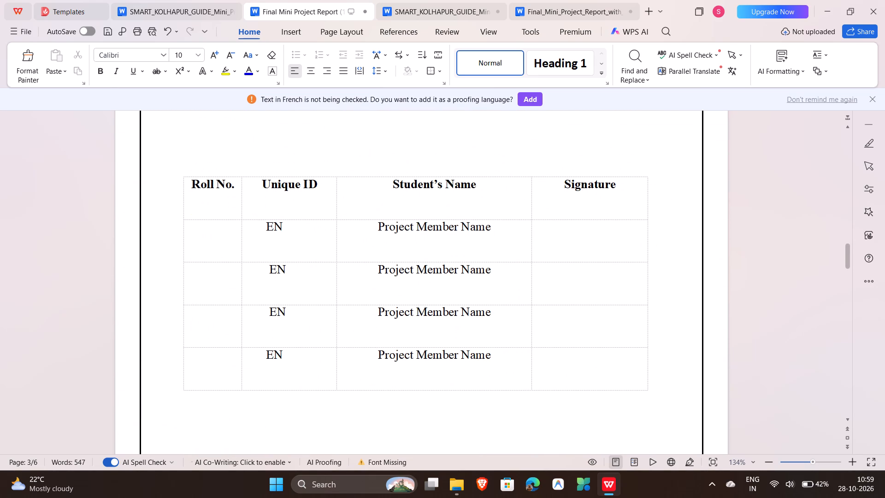
scroll(401, 259, "up", 10)
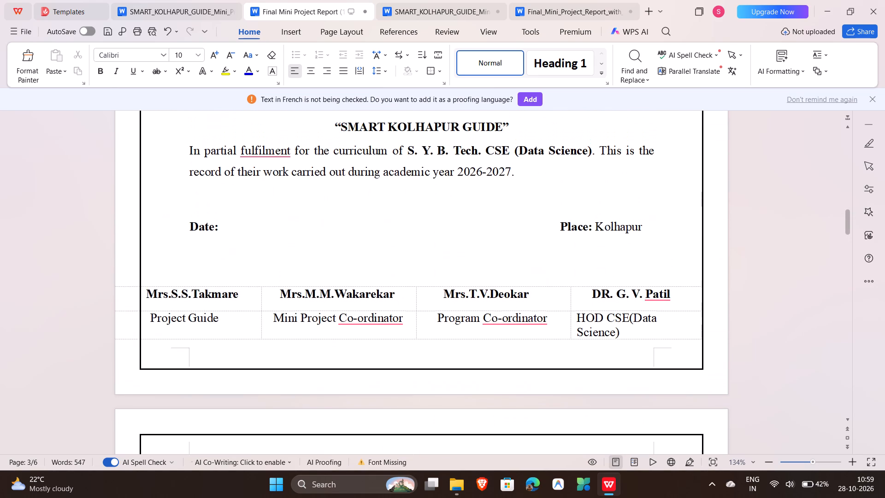
scroll(401, 259, "up", 11)
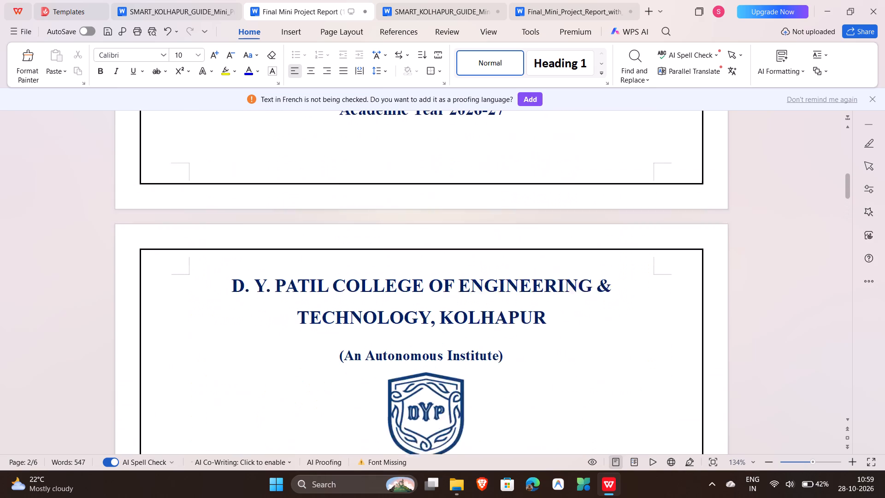
scroll(401, 259, "up", 4)
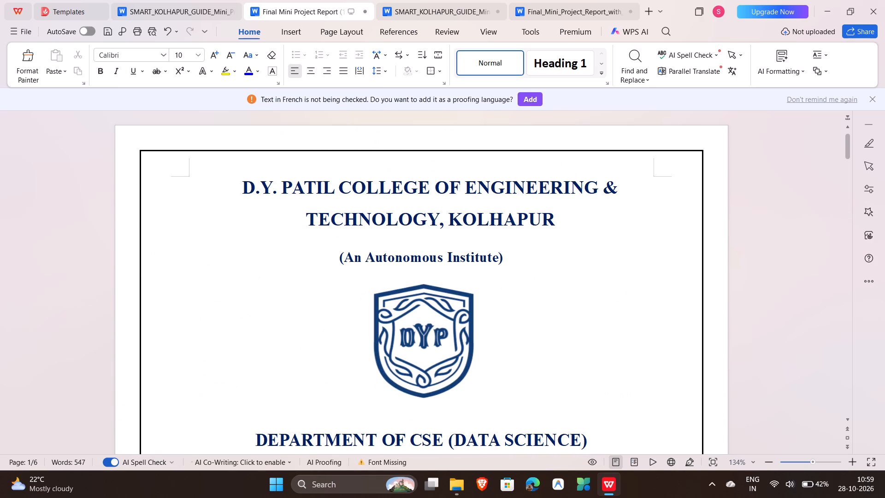
Save the Final Mini Project Report document.
key("ctrl+s")
Look through the whole report from the cover page to the Index and Introduction pages and return to the start.
scroll(484, 243, "down", 3)
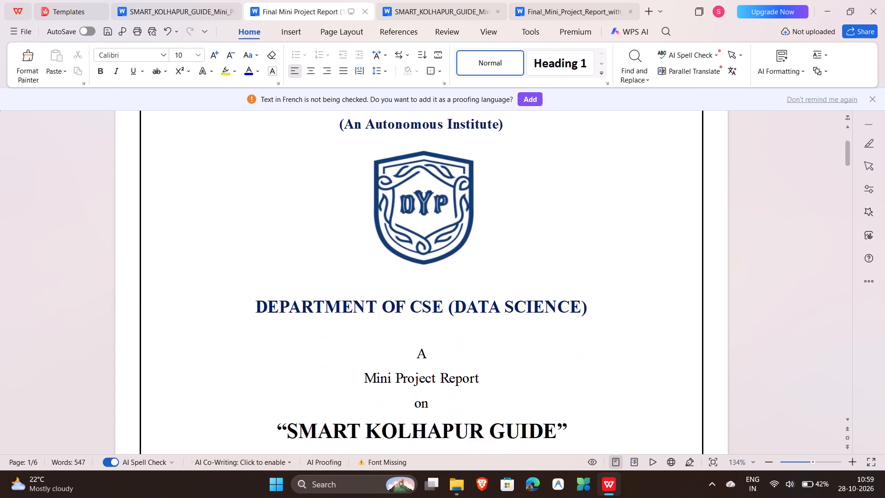
scroll(484, 243, "down", 10)
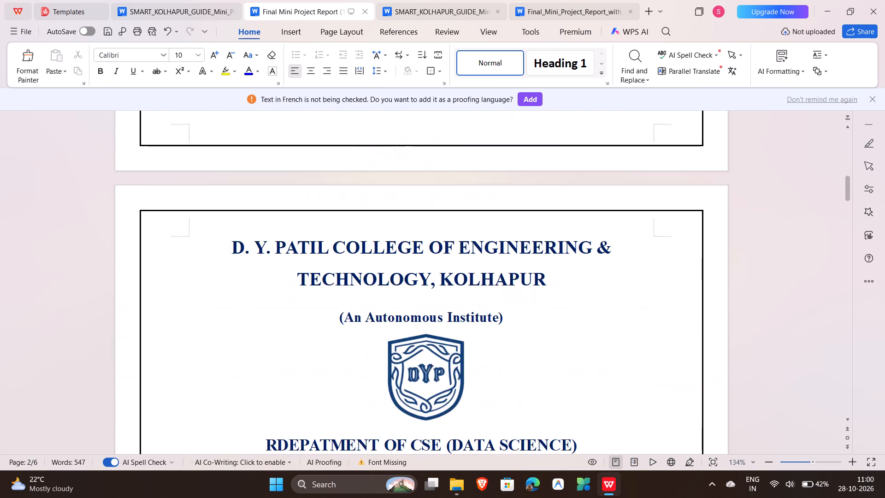
scroll(484, 243, "down", 3)
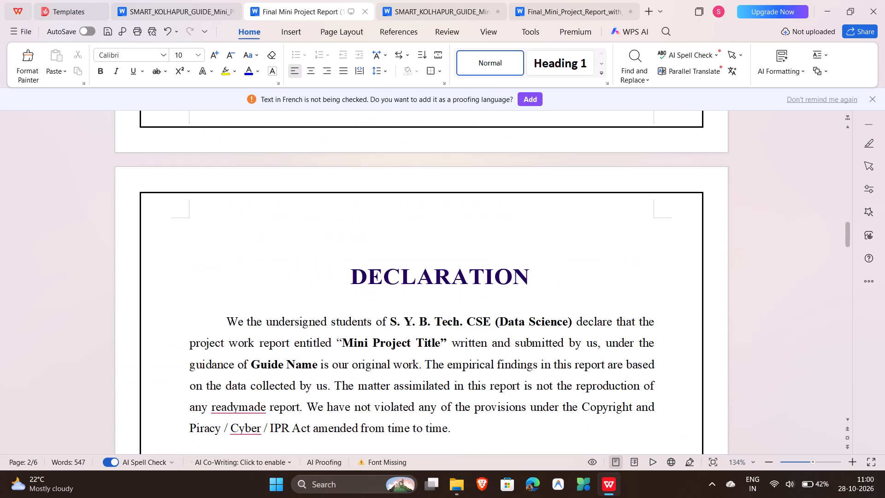
scroll(484, 243, "down", 9)
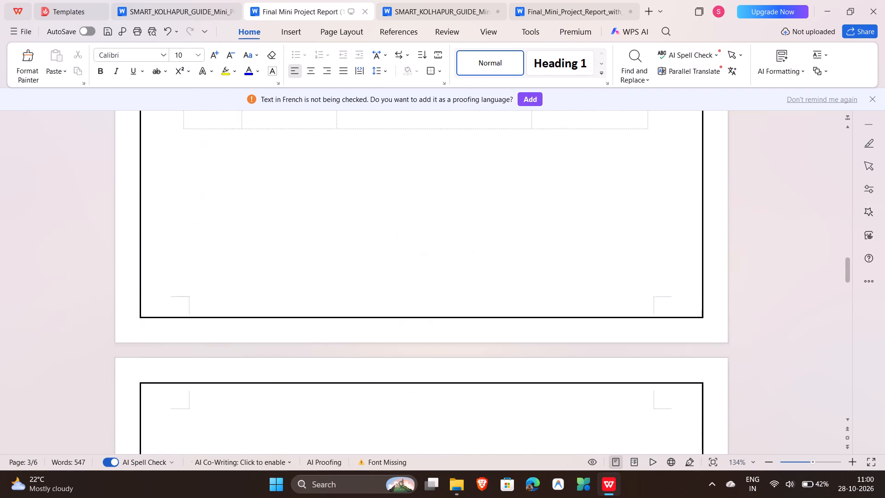
scroll(484, 243, "down", 10)
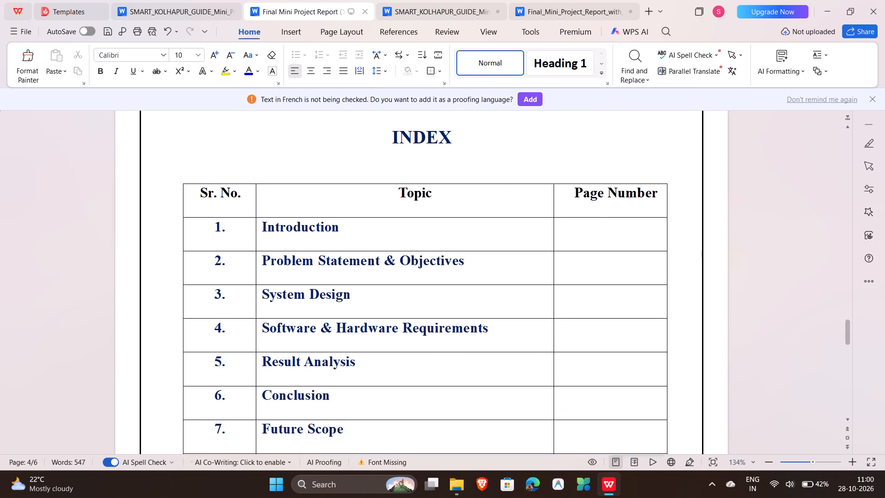
scroll(484, 243, "down", 12)
scroll(484, 243, "up", 8)
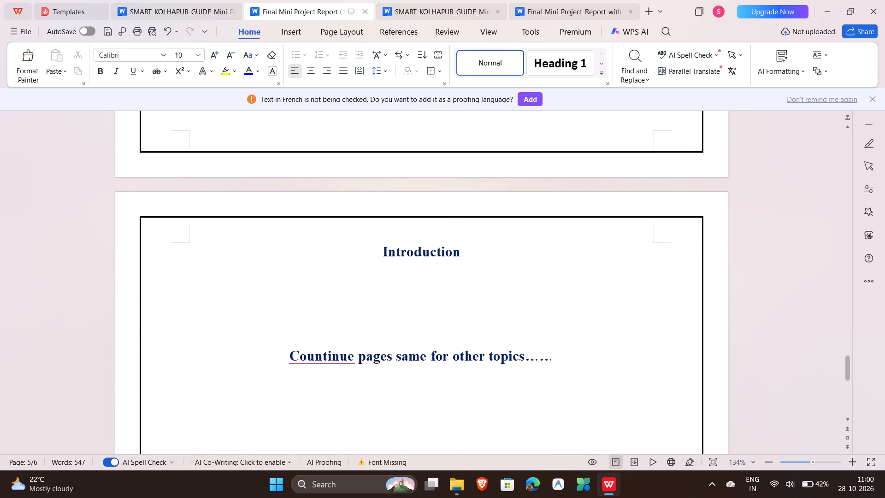
scroll(484, 243, "up", 15)
scroll(484, 243, "up", 11)
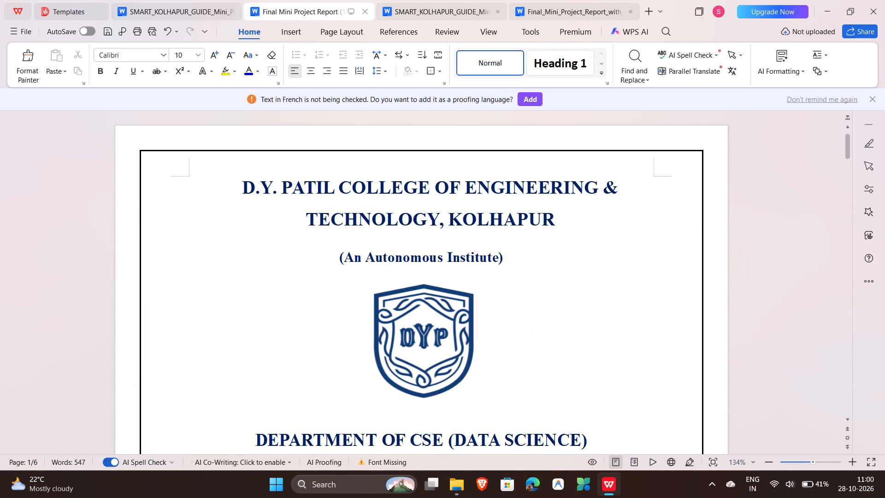
Save the Final Mini Project Report document again.
key("ctrl+s")
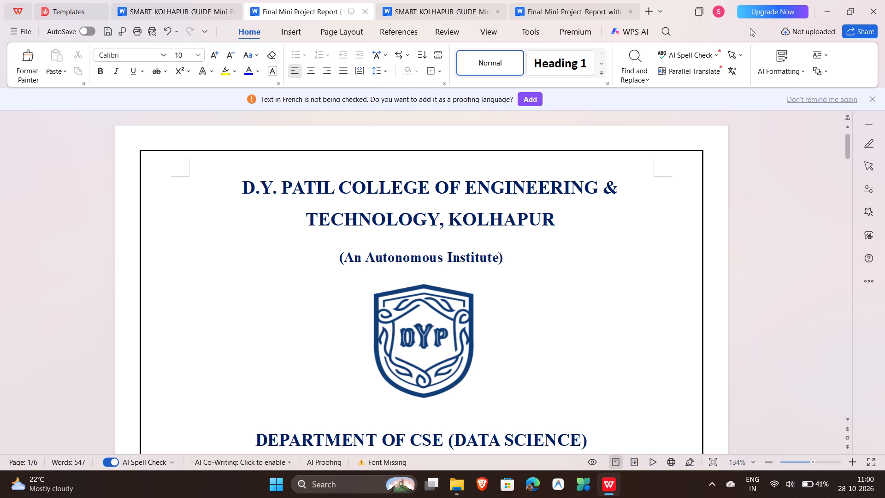
left_click(460, 488)
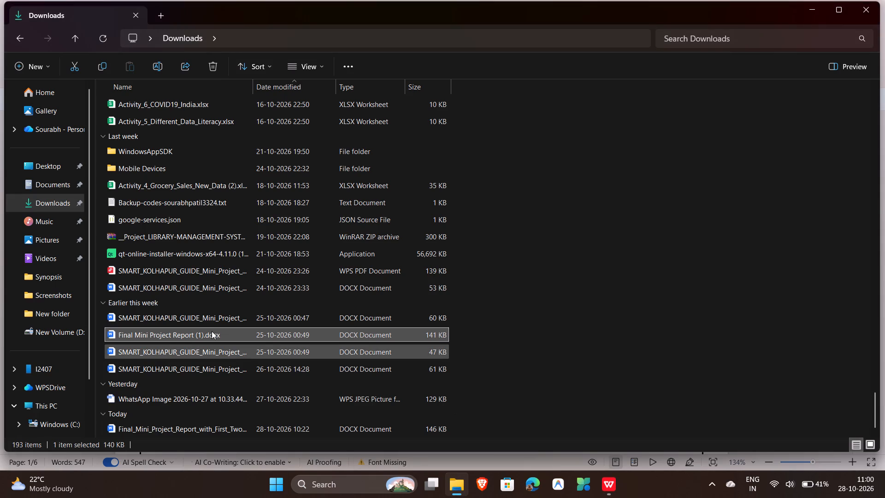
left_click(99, 68)
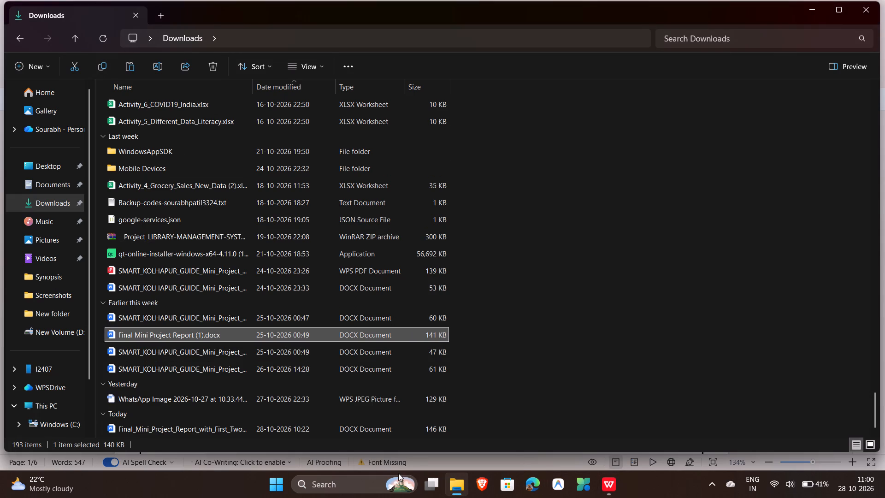
left_click(372, 483)
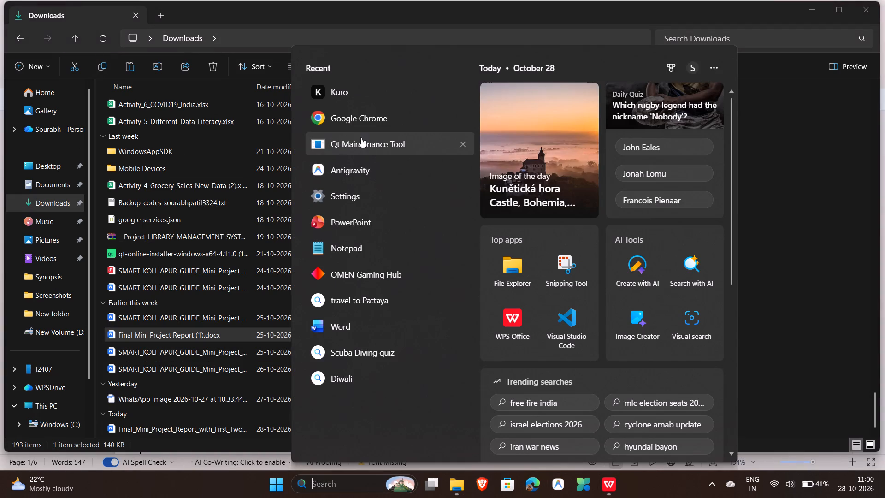
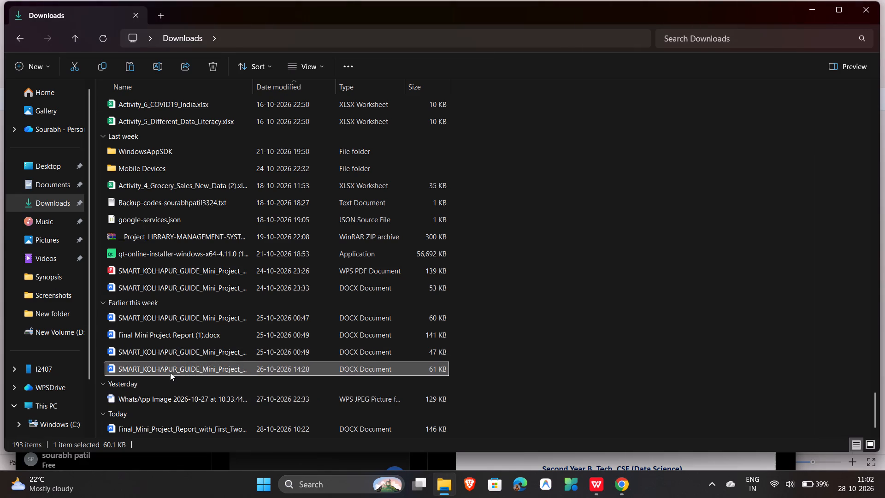
double_click(170, 373)
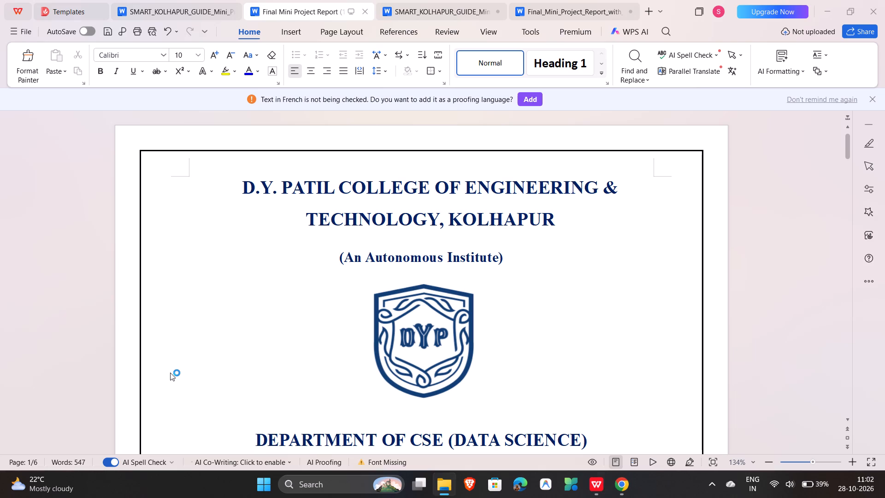
Examine the layout of the report's cover page and certificate page, including where the signatory block falls.
scroll(372, 312, "down", 8)
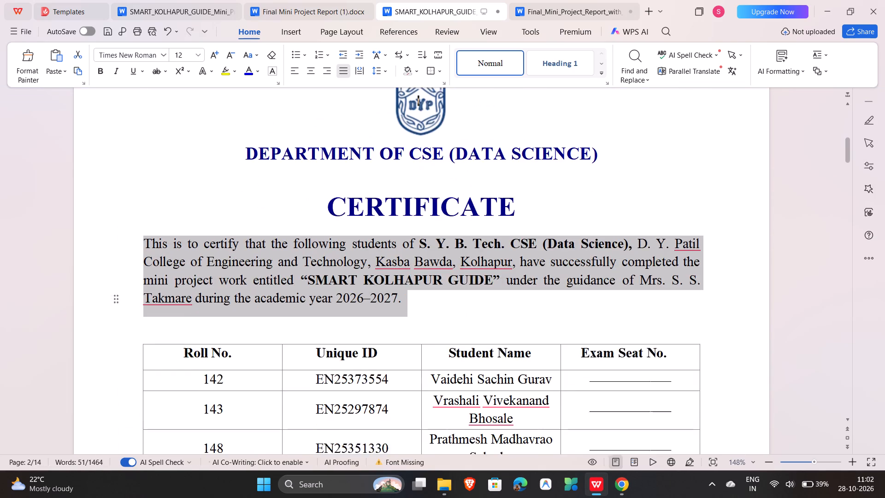
scroll(372, 312, "down", 4)
scroll(372, 312, "up", 1)
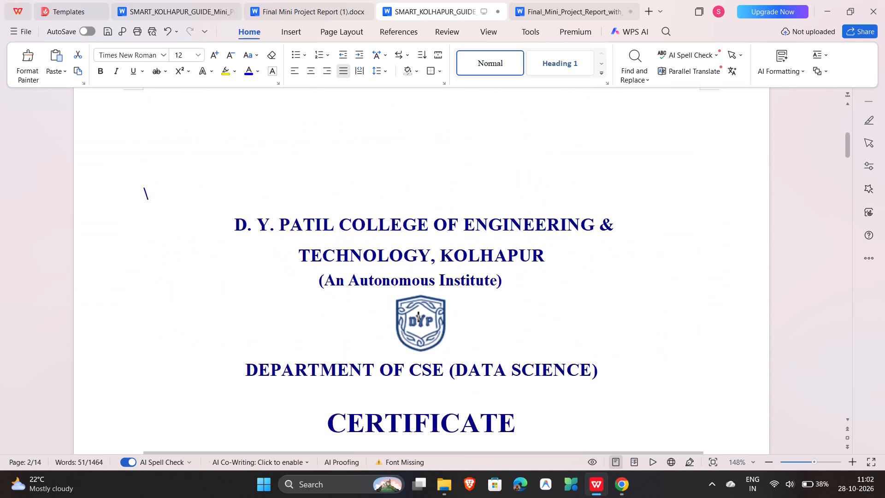
scroll(372, 312, "up", 8)
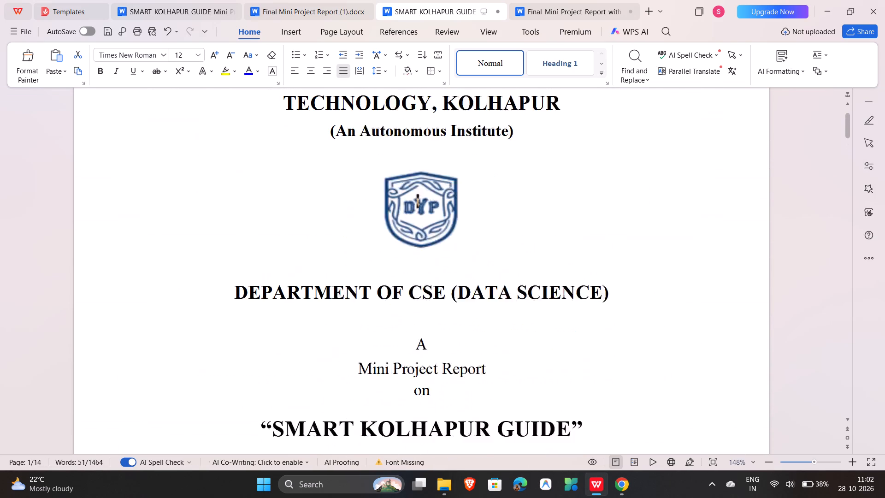
scroll(372, 312, "up", 7)
scroll(372, 312, "down", 7)
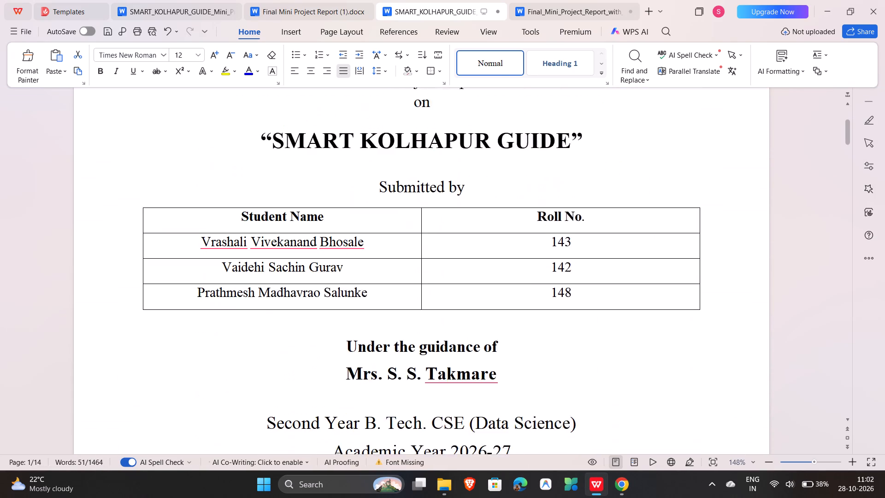
scroll(372, 312, "down", 8)
scroll(372, 312, "up", 4)
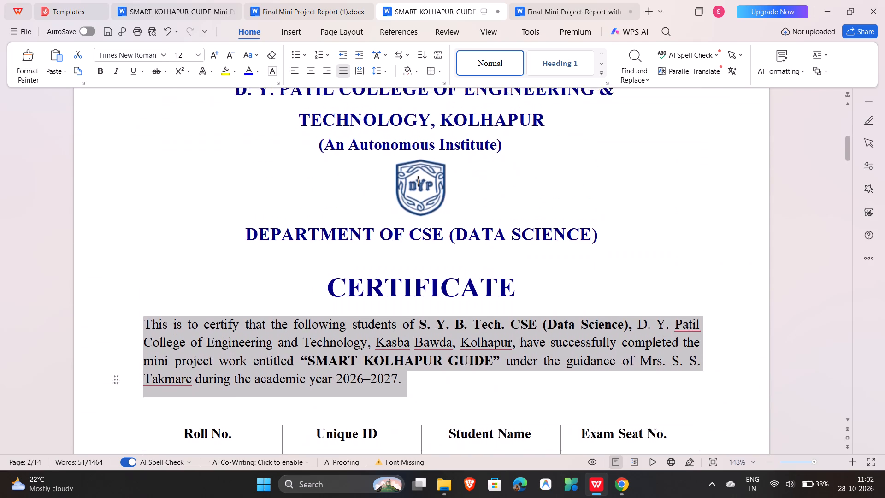
scroll(372, 312, "up", 3)
scroll(391, 296, "down", 4)
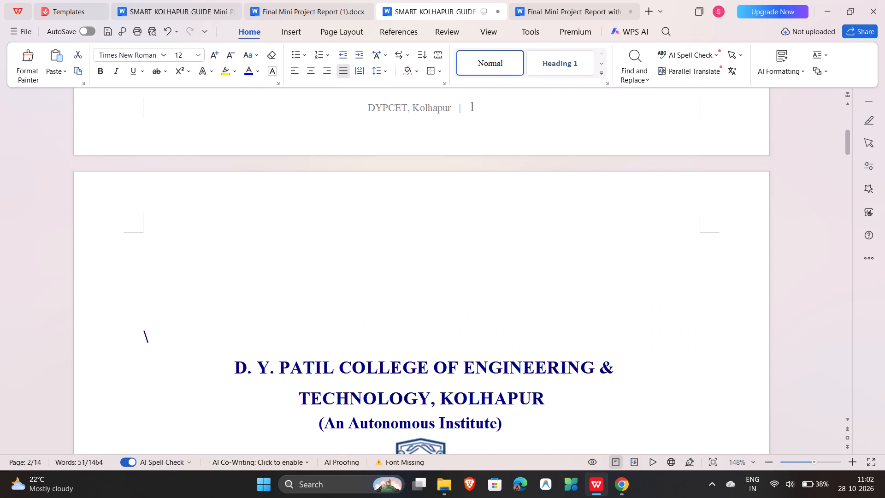
scroll(391, 296, "down", 6)
scroll(391, 296, "up", 1)
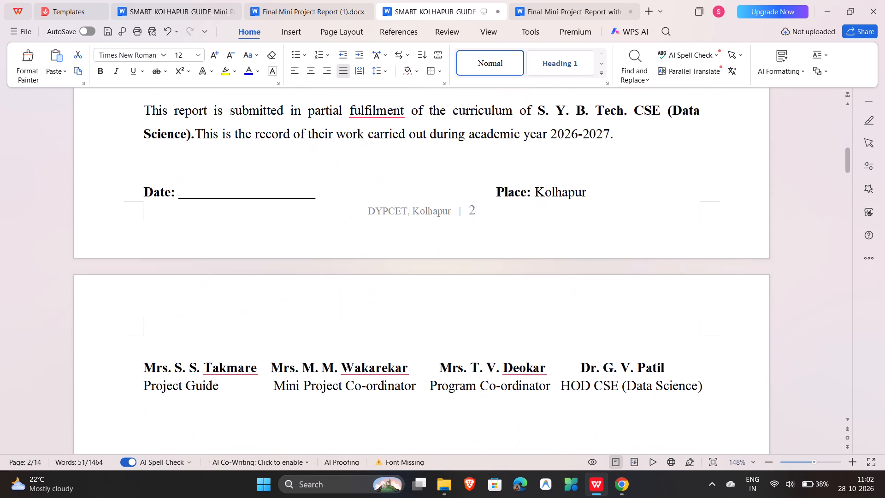
scroll(391, 296, "up", 2)
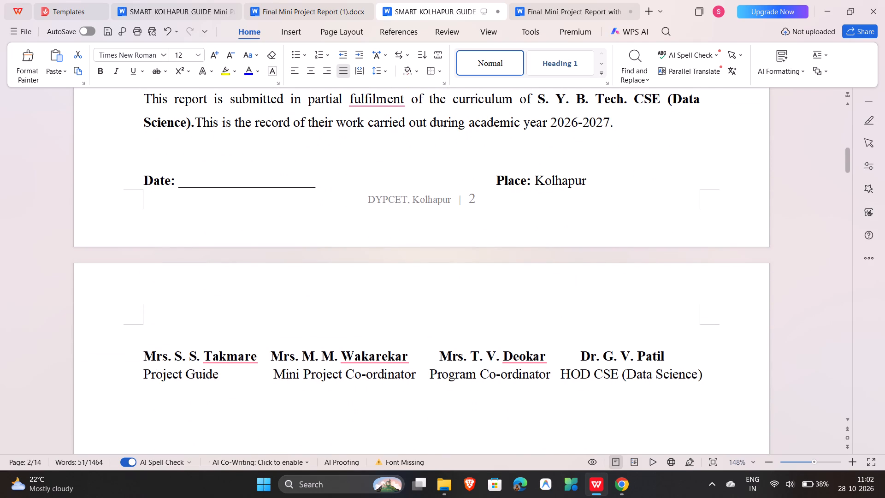
scroll(391, 296, "up", 4)
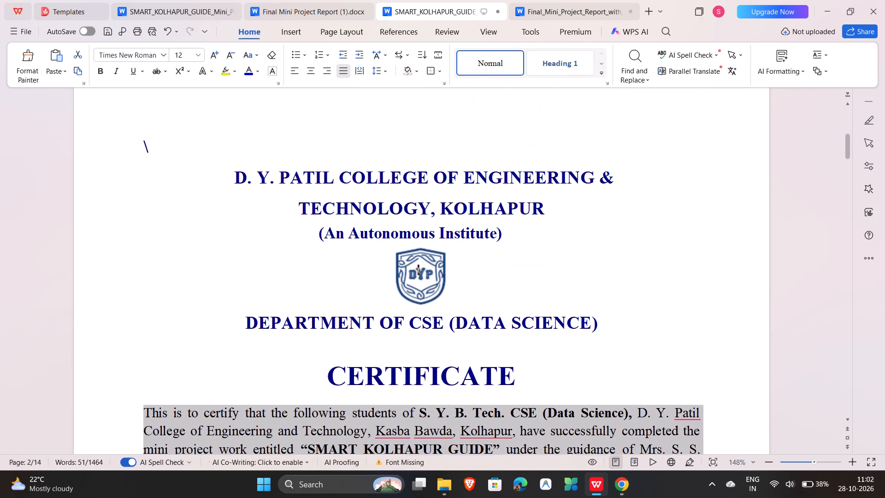
Delete the stray backslash and the blank lines above the college name heading on the certificate page.
scroll(391, 296, "up", 3)
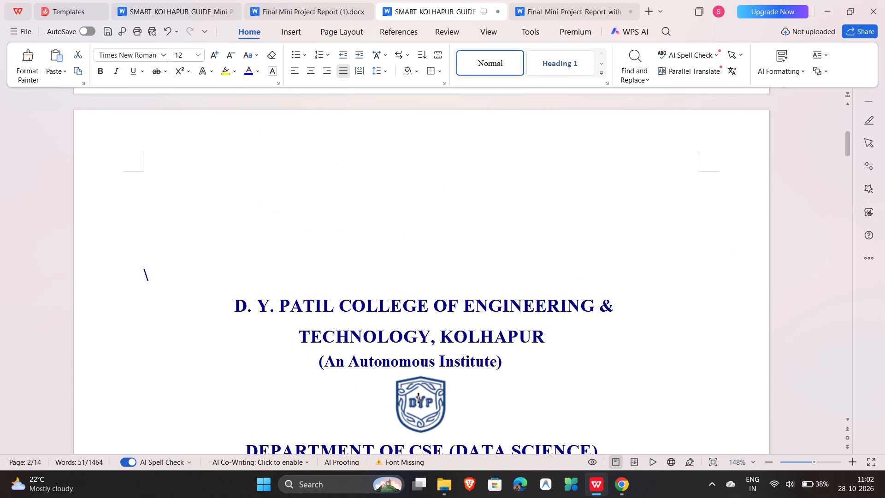
left_click(231, 304)
key("BackSpace")
key("BackSpace")
key("BackSpace")
key("BackSpace")
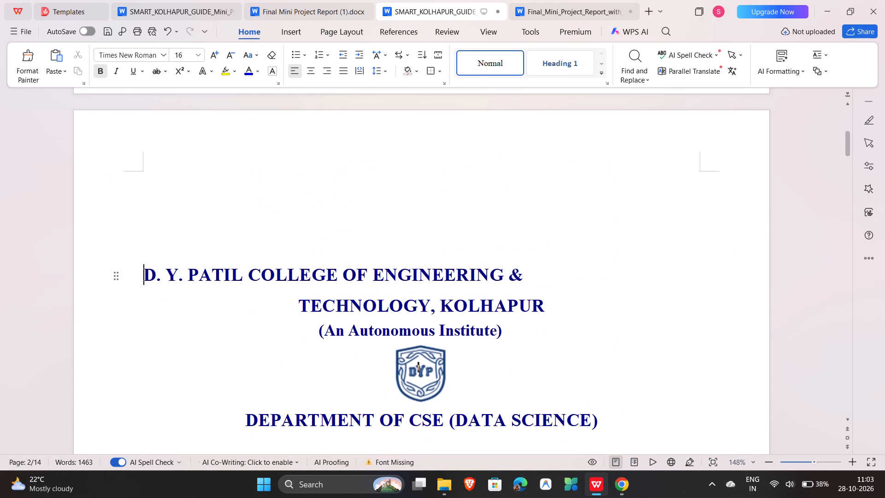
key("BackSpace")
key("BackSpace")
key("BackSpace")
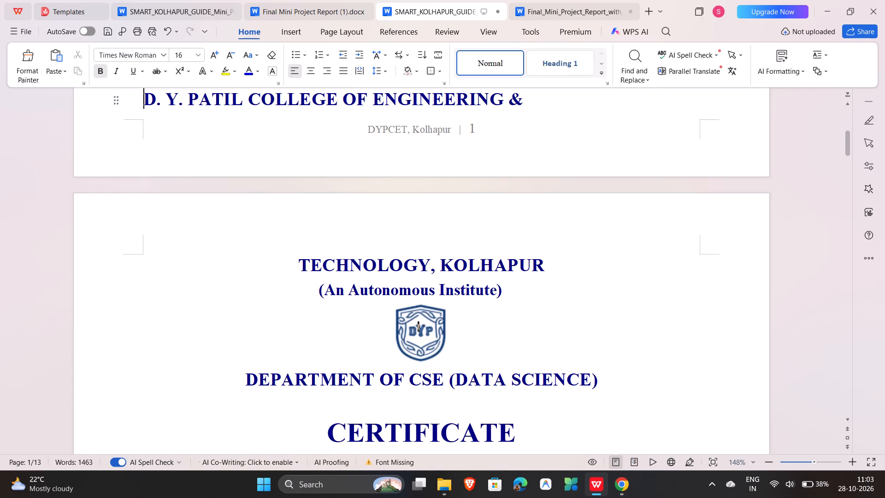
Push the certificate's college name heading onto the top of page 2 with a line break and indent it by eight spaces.
scroll(231, 304, "down", 11)
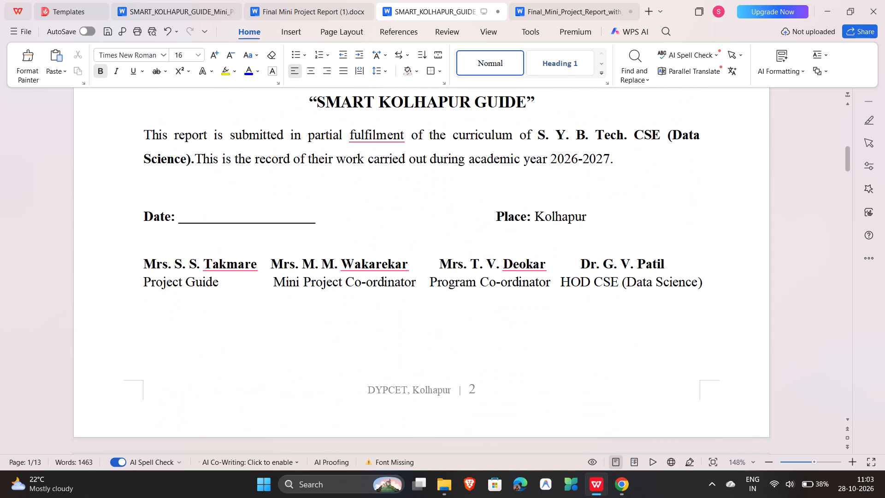
scroll(231, 304, "up", 11)
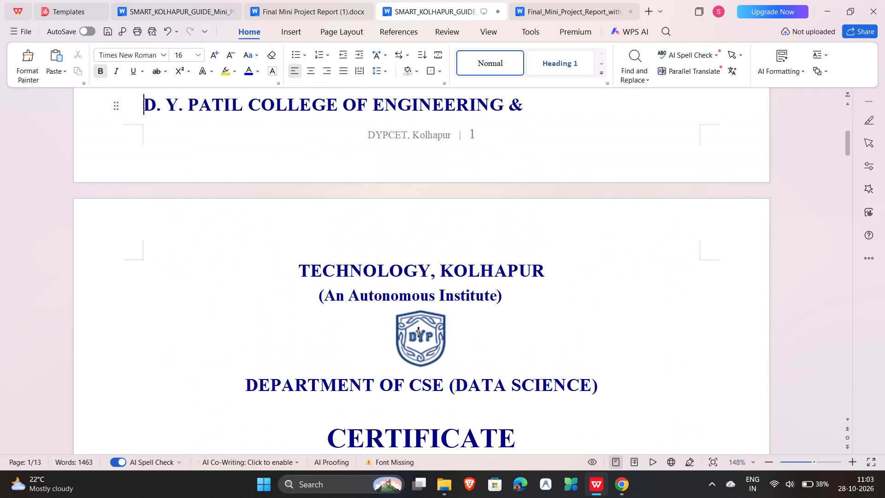
scroll(231, 304, "up", 1)
key("Return")
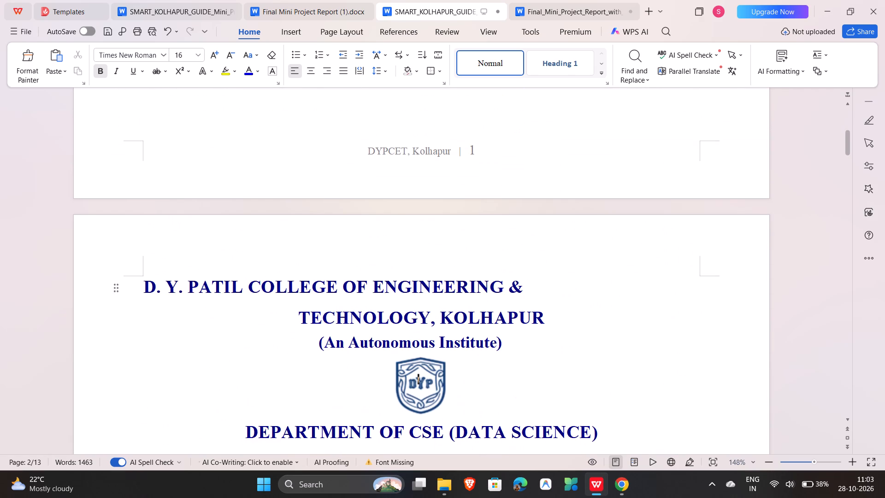
key("space")
key("space")
key("space")
key("space")
key("space")
key("space")
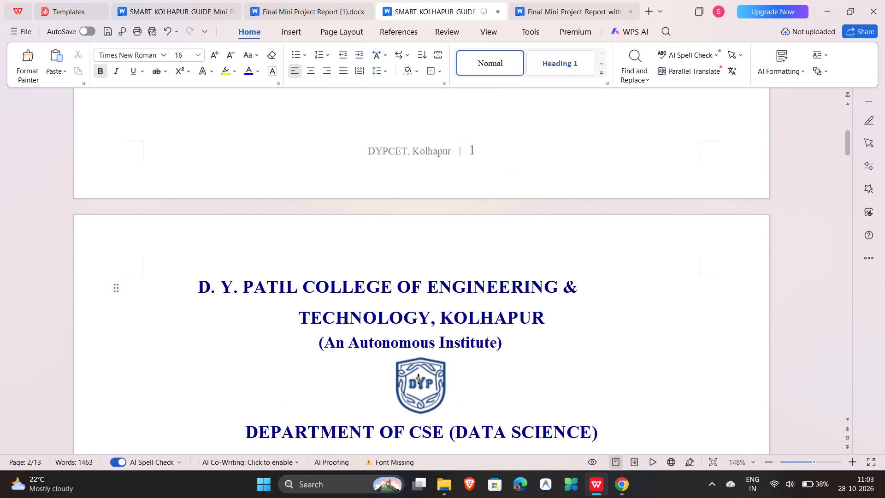
key("space")
key("space")
Check the layout of the certificate page against the neighbouring cover and declaration pages.
scroll(231, 304, "down", 9)
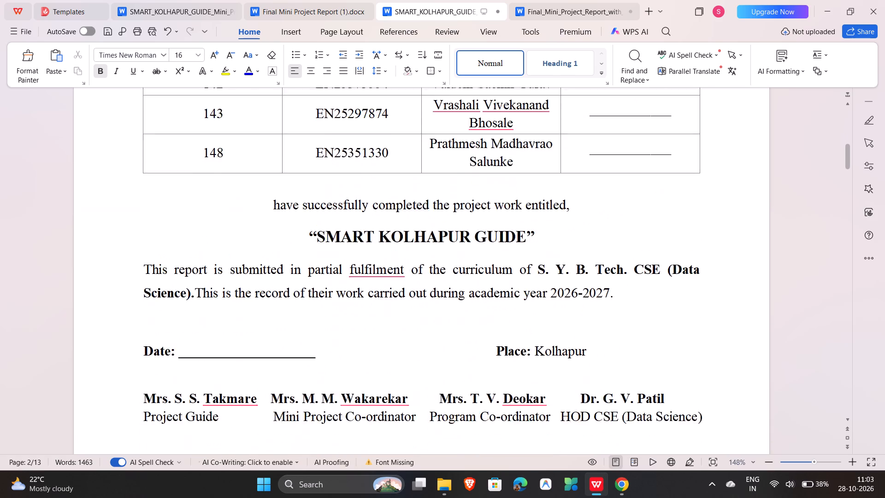
scroll(231, 304, "down", 2)
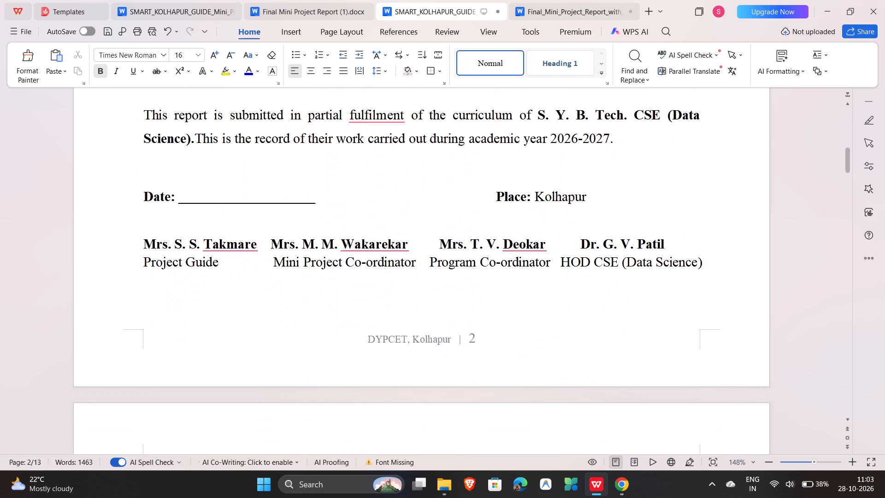
scroll(231, 304, "down", 13)
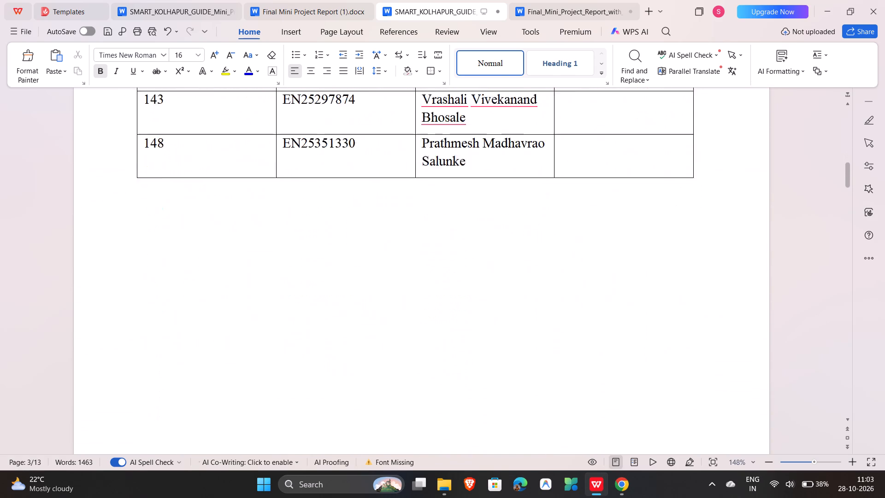
scroll(231, 304, "down", 6)
scroll(231, 304, "up", 14)
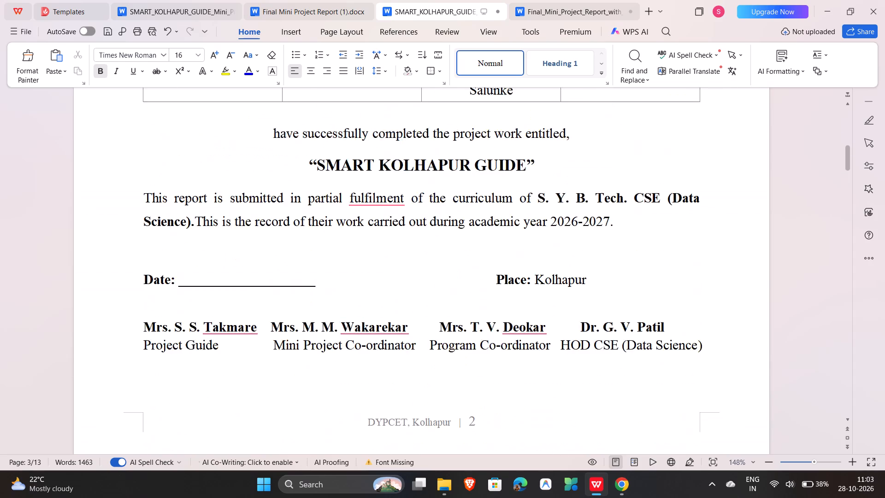
scroll(231, 304, "up", 9)
scroll(231, 304, "down", 4)
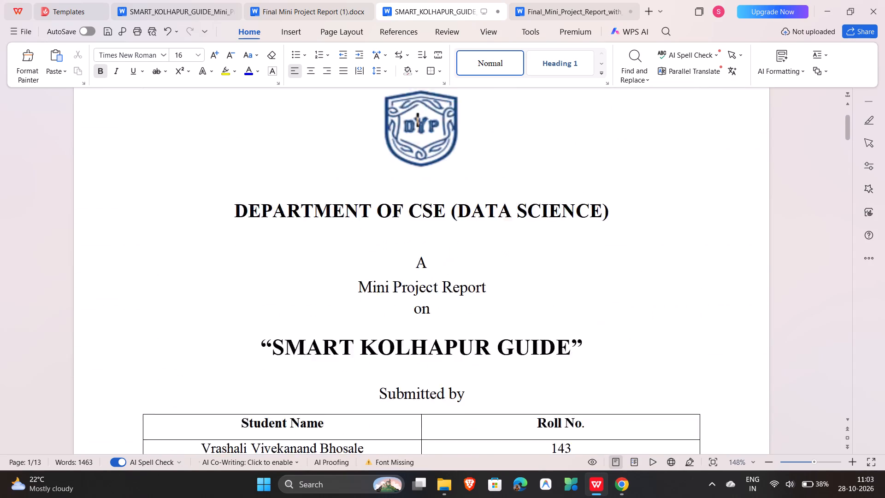
scroll(231, 304, "down", 11)
scroll(231, 304, "right", 1)
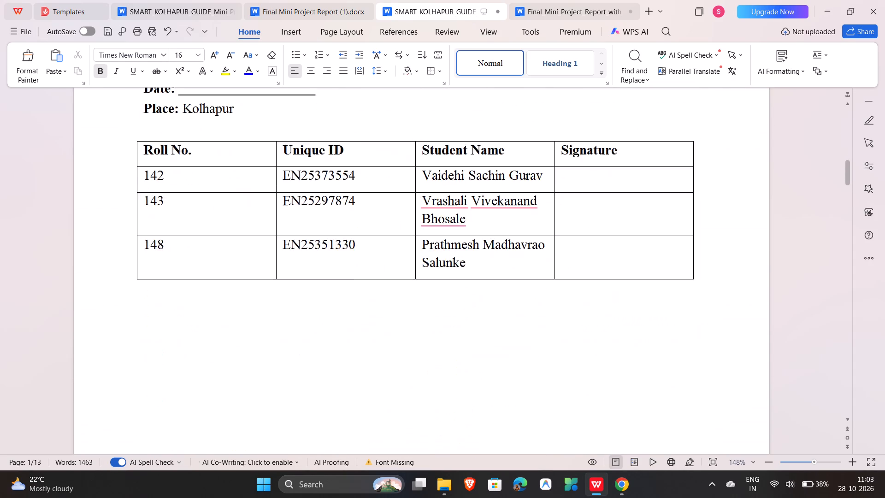
scroll(231, 304, "right", 2)
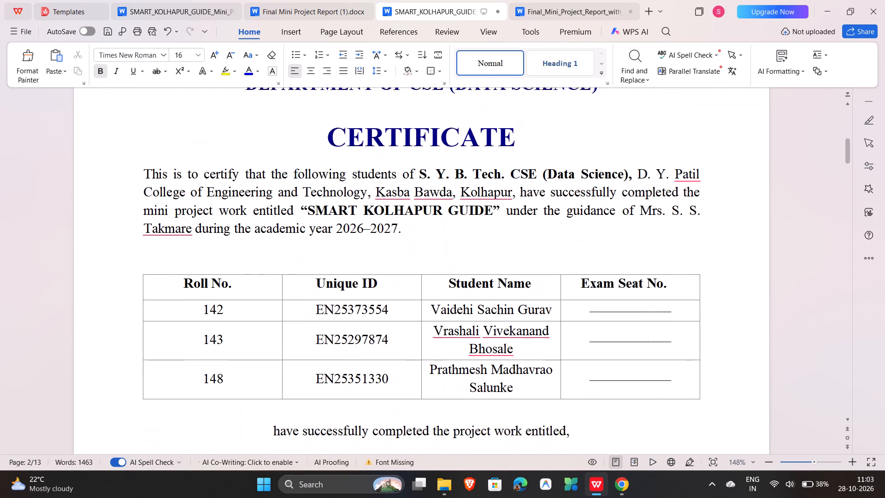
scroll(231, 304, "right", 1)
Review the rest of the report from the acknowledgment through to the last page, including the contents table, and return to the certificate heading.
scroll(231, 304, "down", 13)
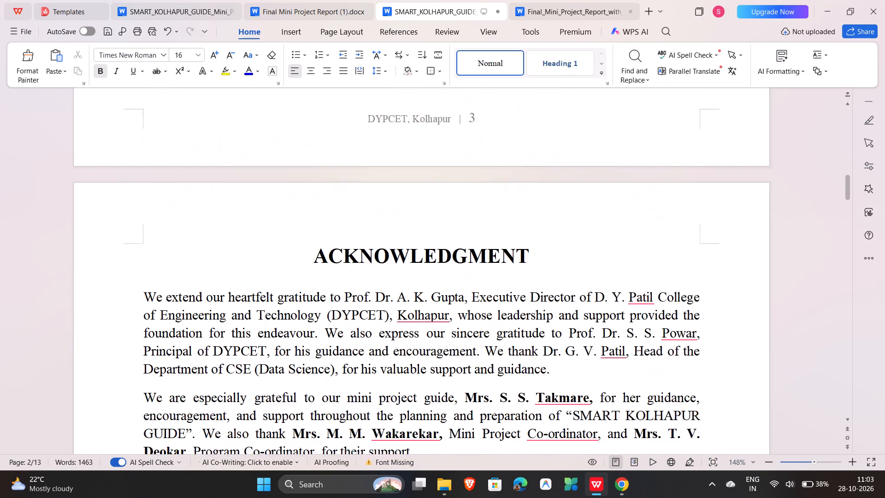
scroll(231, 304, "down", 11)
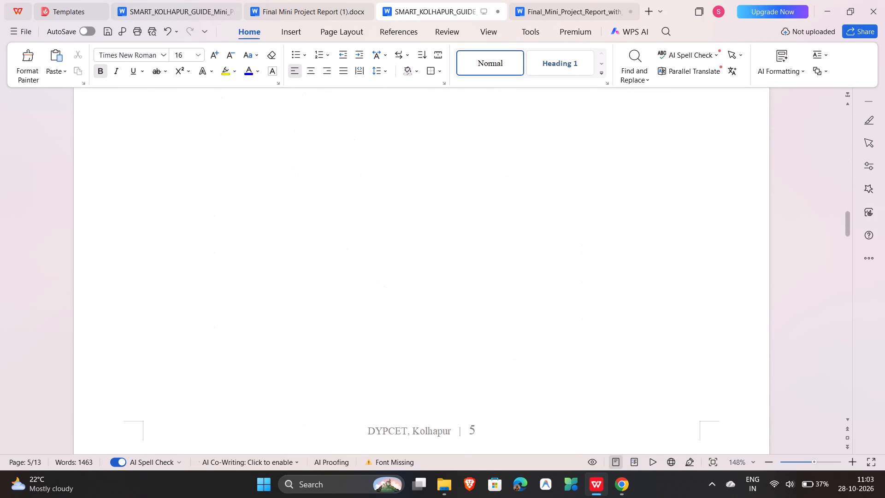
scroll(231, 304, "down", 6)
scroll(231, 304, "up", 7)
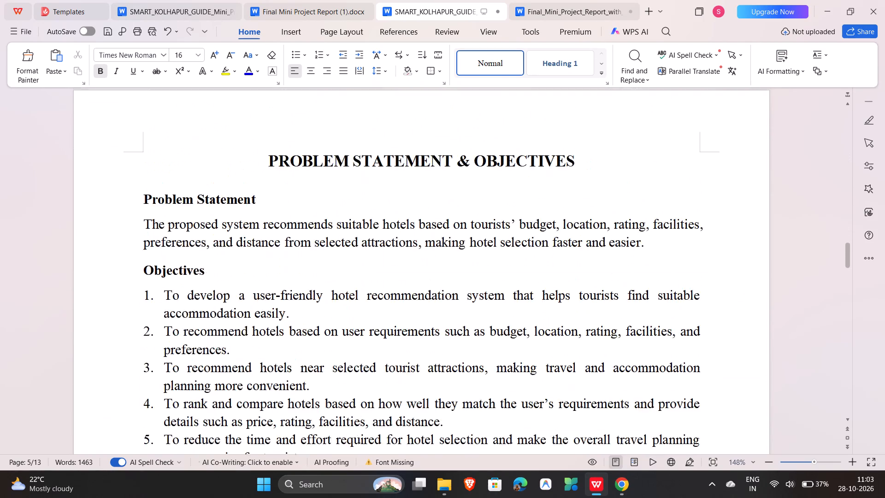
scroll(231, 304, "up", 3)
scroll(231, 304, "down", 2)
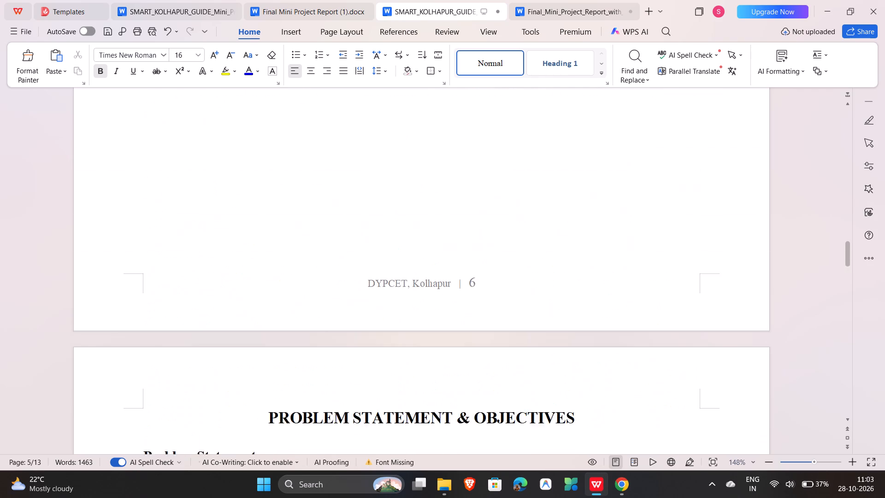
scroll(231, 304, "down", 16)
scroll(231, 304, "down", 6)
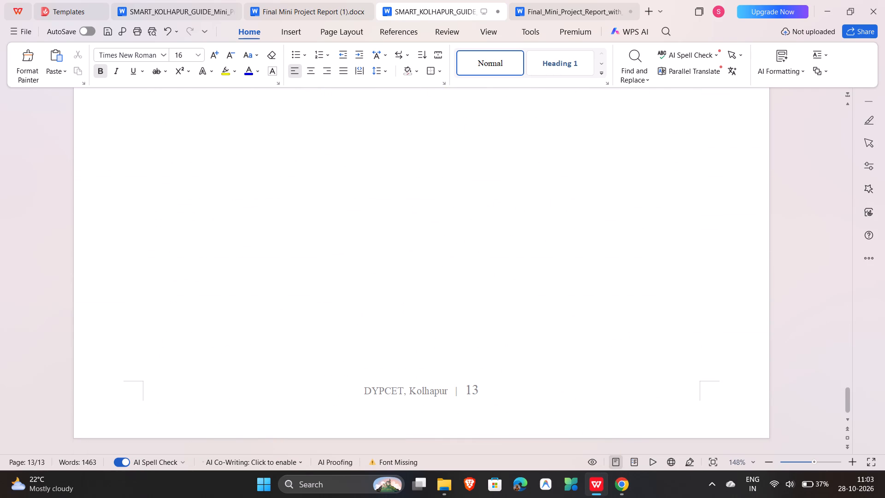
scroll(231, 304, "up", 9)
scroll(231, 304, "up", 12)
scroll(231, 304, "up", 11)
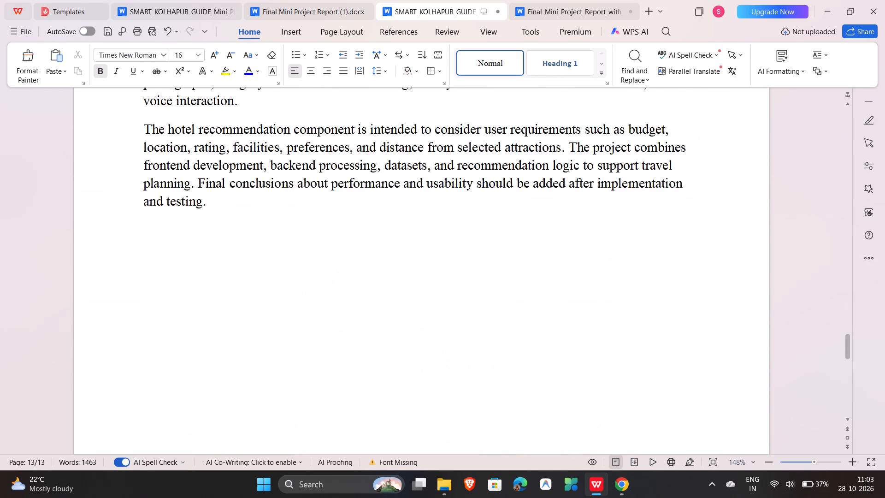
scroll(231, 304, "up", 14)
scroll(231, 304, "up", 9)
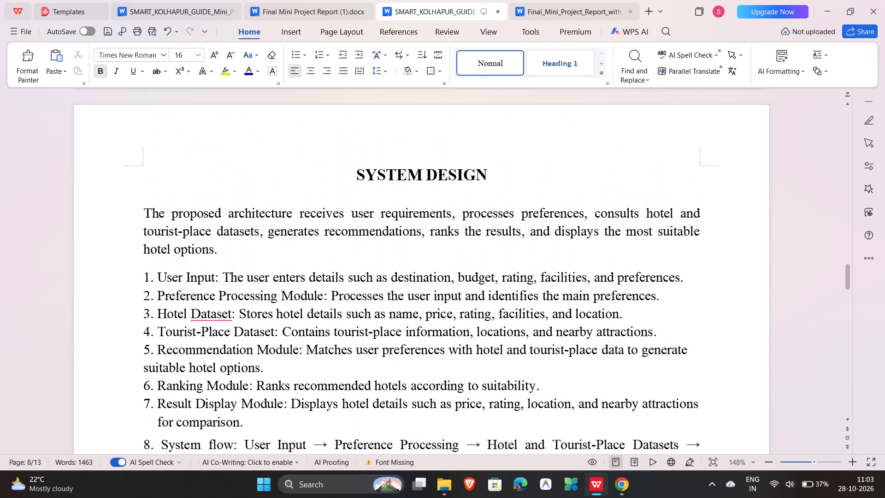
scroll(231, 304, "up", 14)
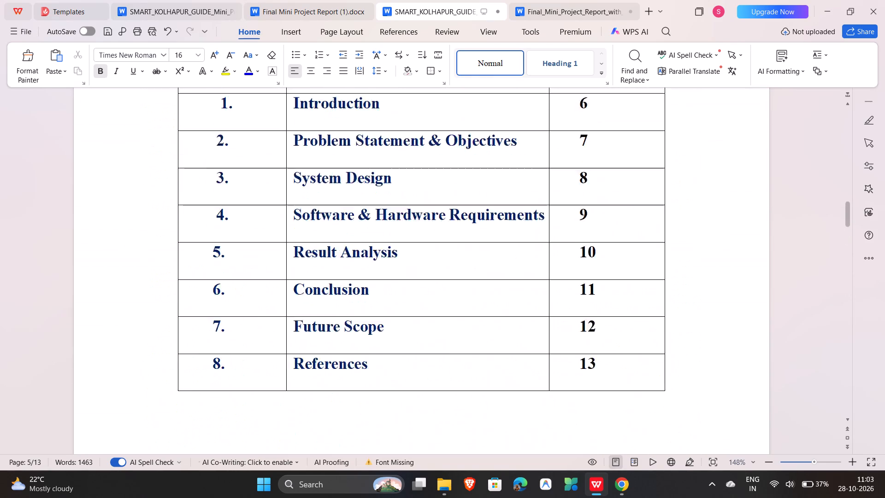
scroll(231, 304, "up", 13)
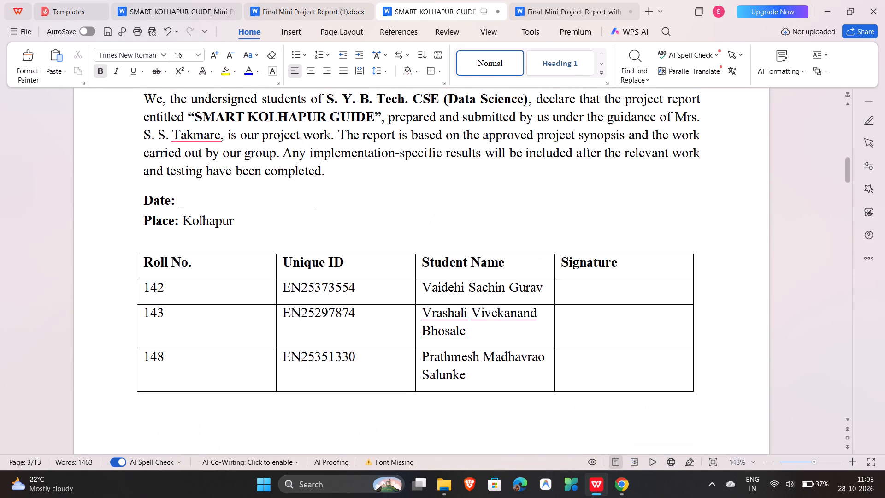
scroll(231, 304, "up", 8)
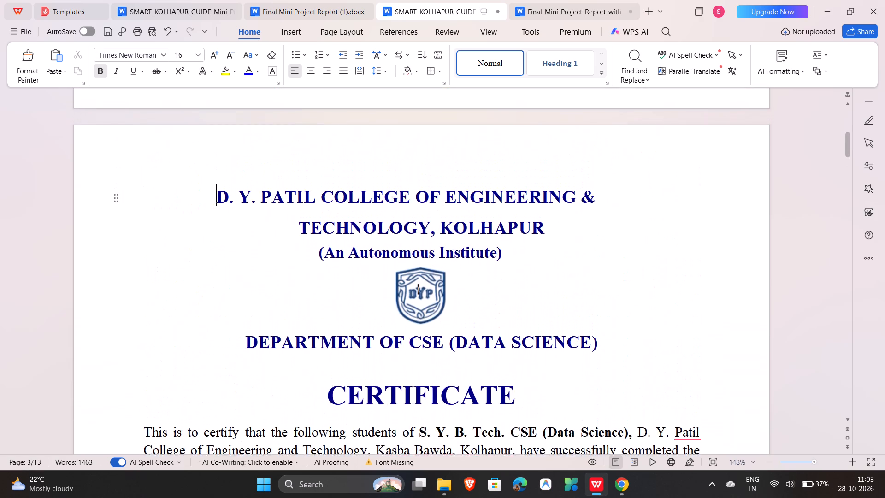
scroll(231, 304, "right", 1)
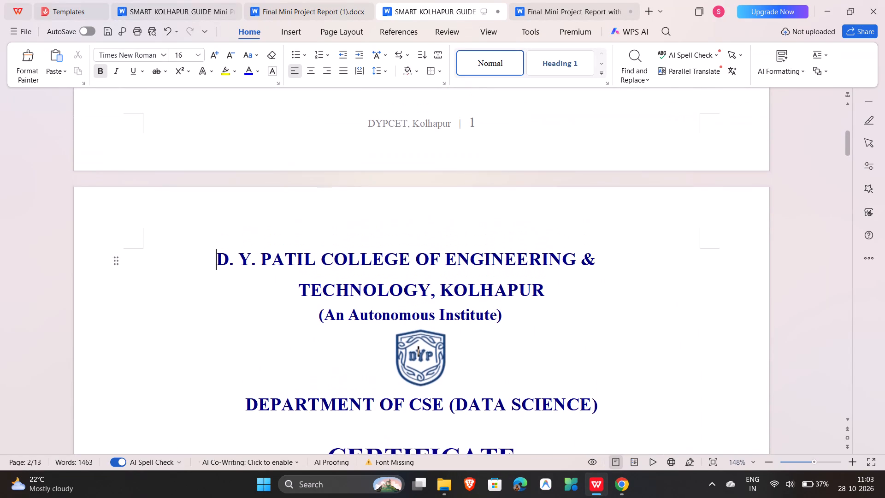
scroll(231, 304, "right", 1)
scroll(231, 304, "up", 4)
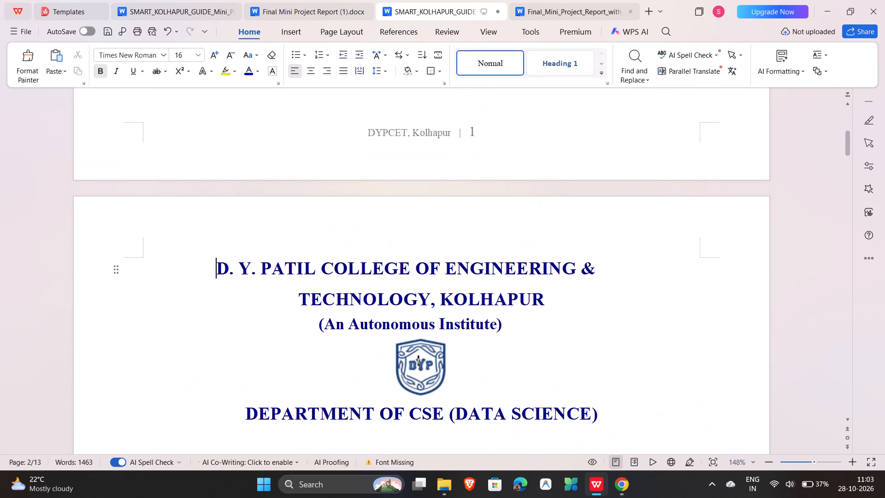
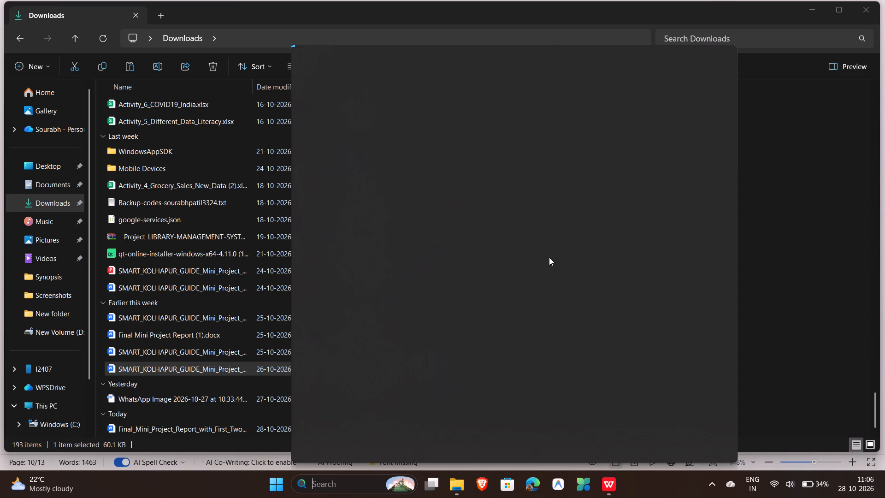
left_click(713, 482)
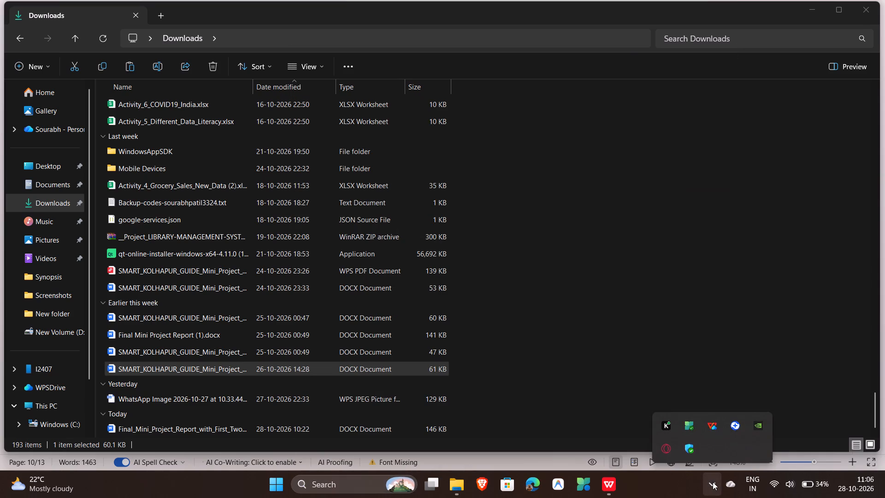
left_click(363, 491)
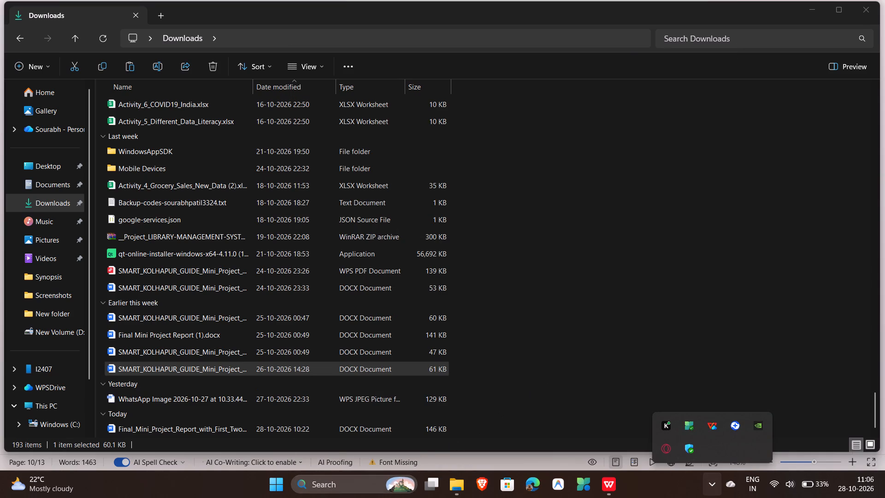
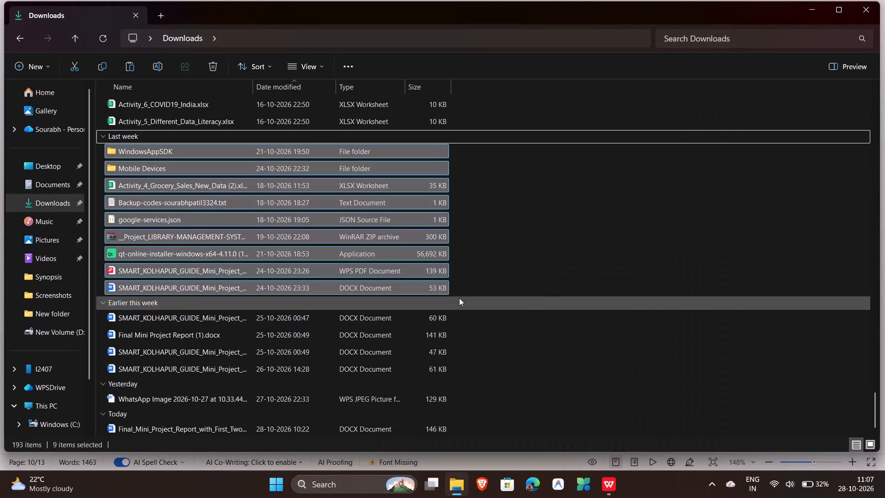
left_click(689, 303)
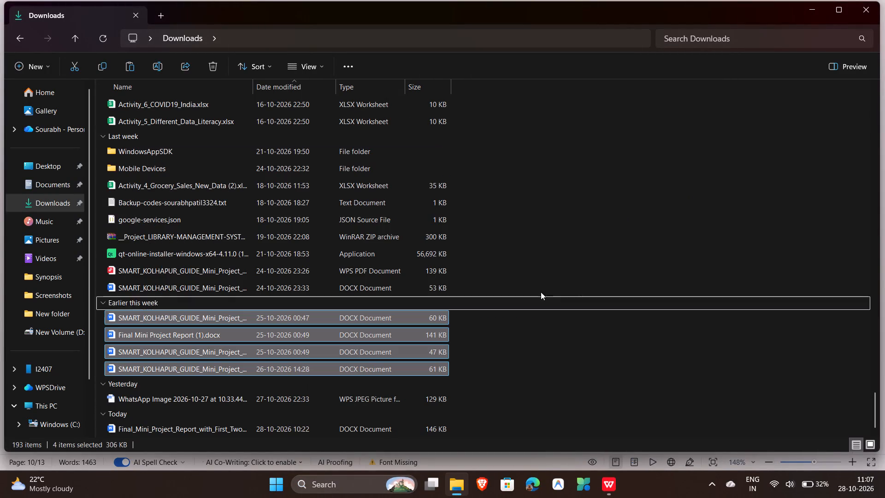
left_click(513, 362)
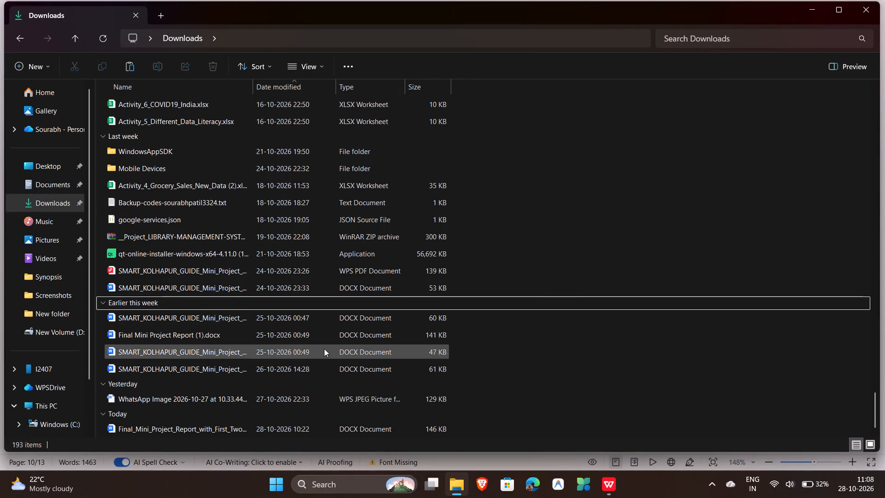
left_click(248, 364)
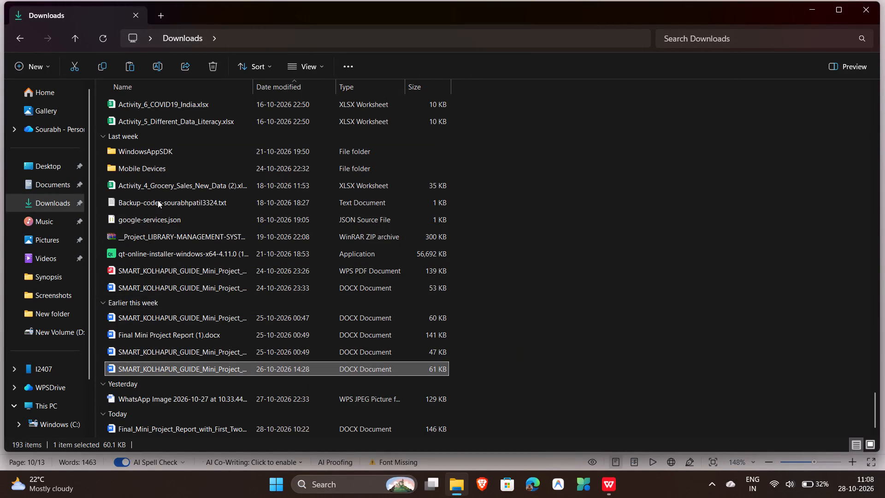
left_click(100, 71)
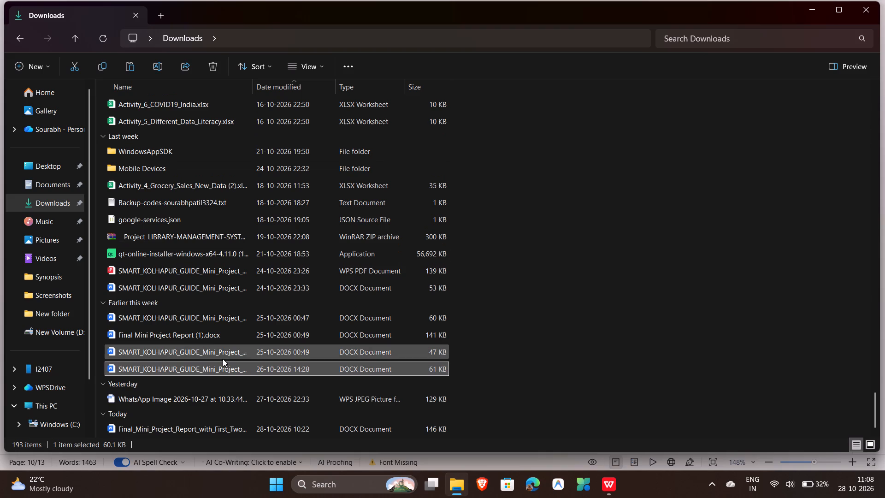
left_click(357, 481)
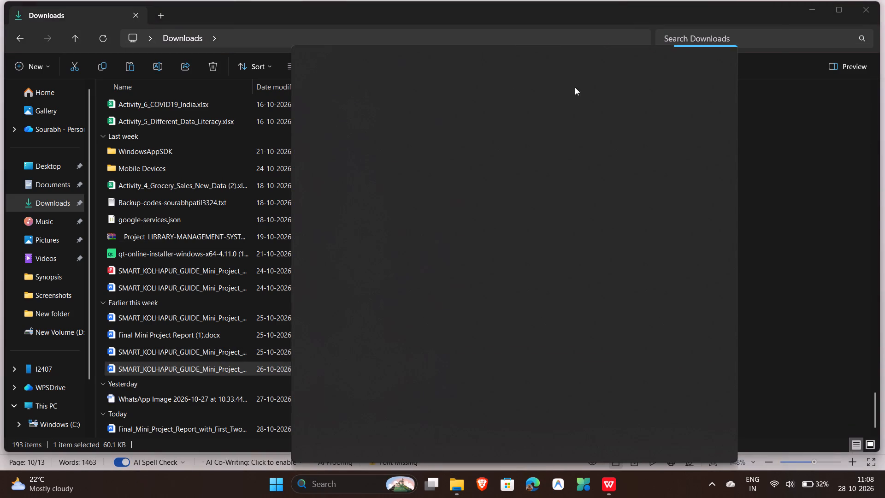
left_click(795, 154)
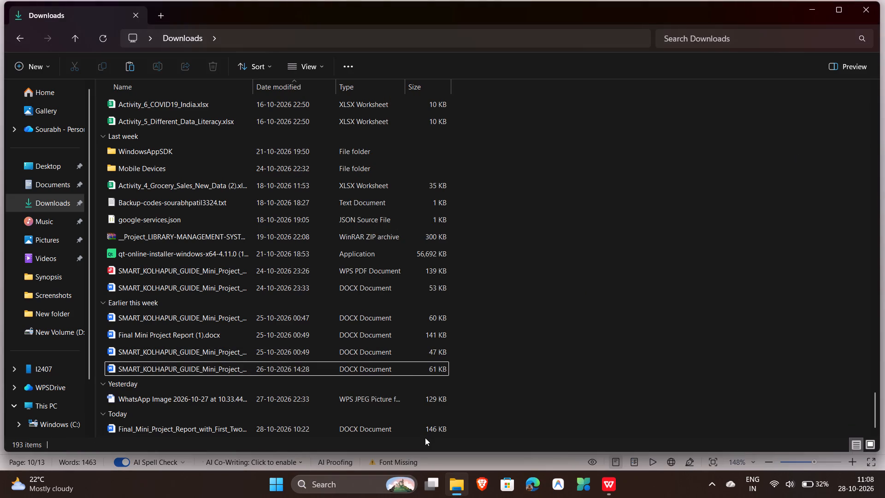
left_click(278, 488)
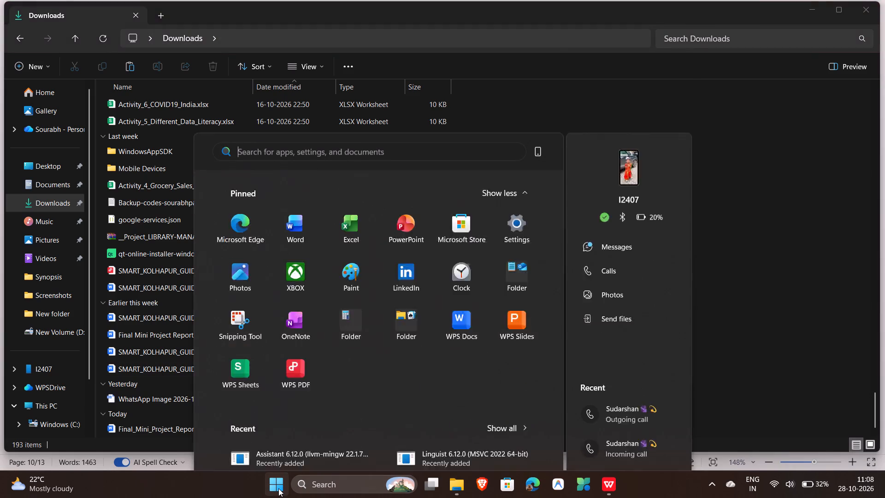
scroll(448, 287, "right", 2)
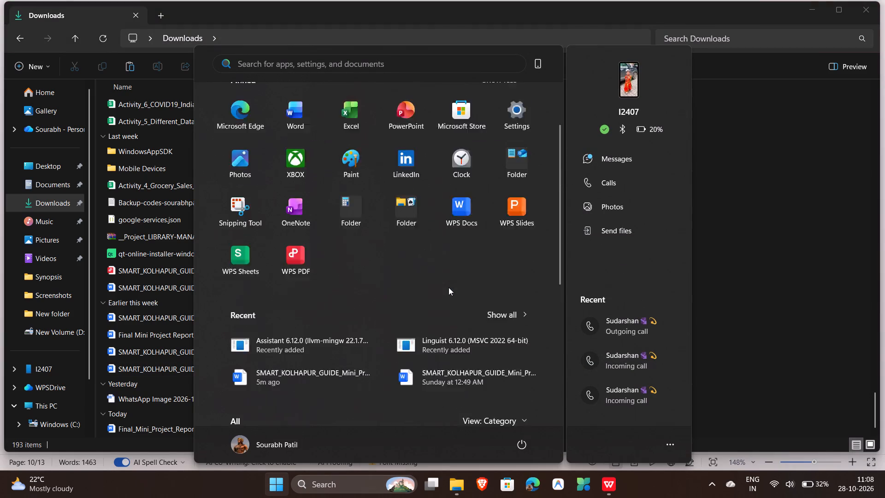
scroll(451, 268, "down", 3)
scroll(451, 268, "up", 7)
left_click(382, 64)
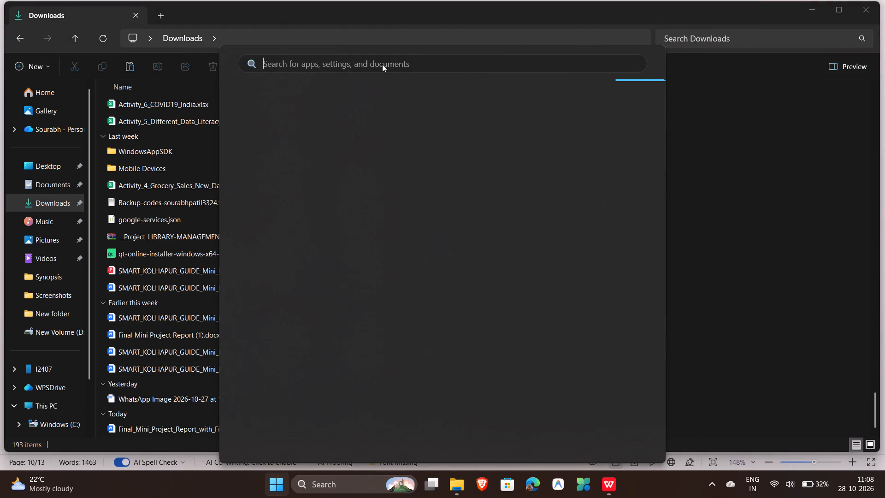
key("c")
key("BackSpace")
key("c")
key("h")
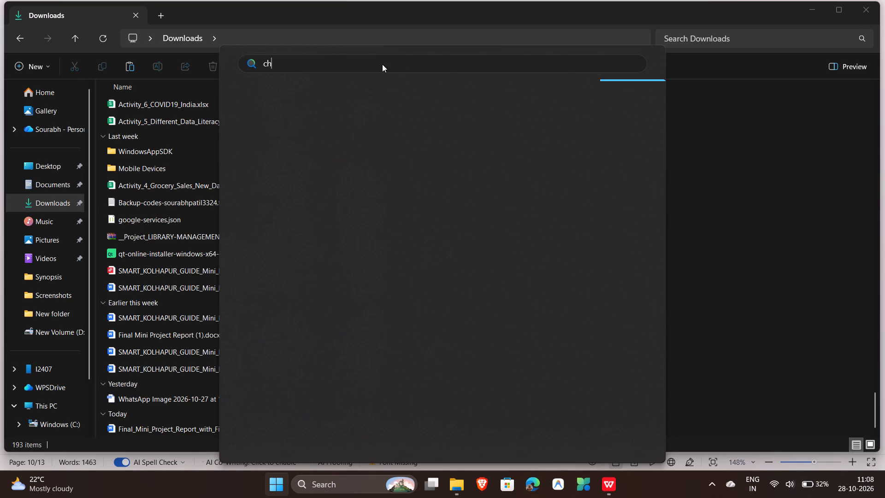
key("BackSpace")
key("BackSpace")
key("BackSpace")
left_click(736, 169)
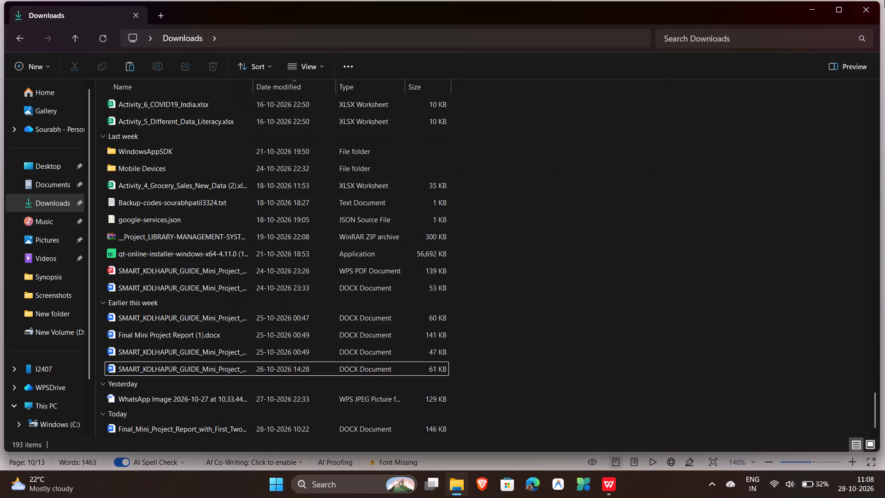
Close the Downloads window and WPS Office, discarding the unsaved changes in both modified report documents.
left_click(869, 7)
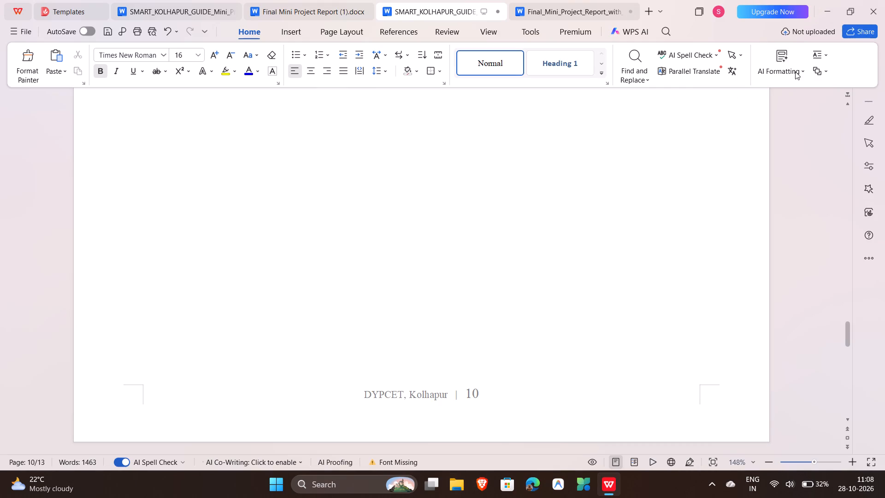
left_click(872, 7)
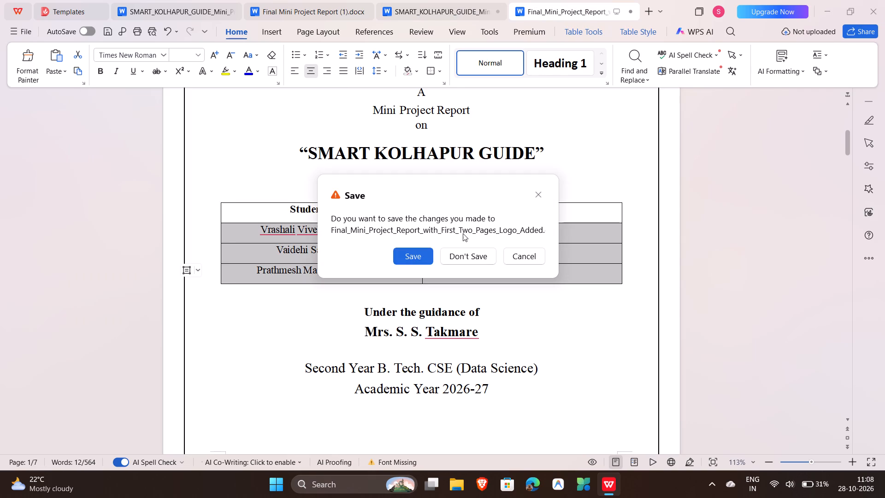
scroll(465, 234, "down", 3)
scroll(589, 229, "down", 4)
left_click(472, 254)
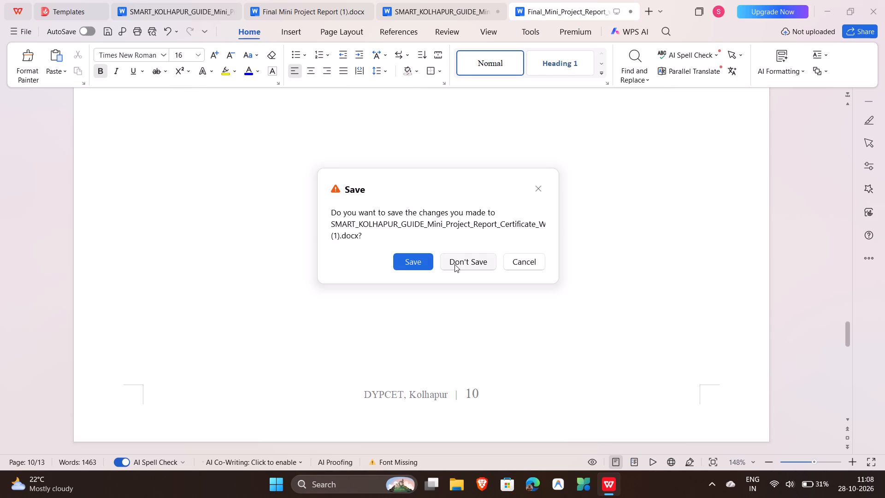
left_click(454, 264)
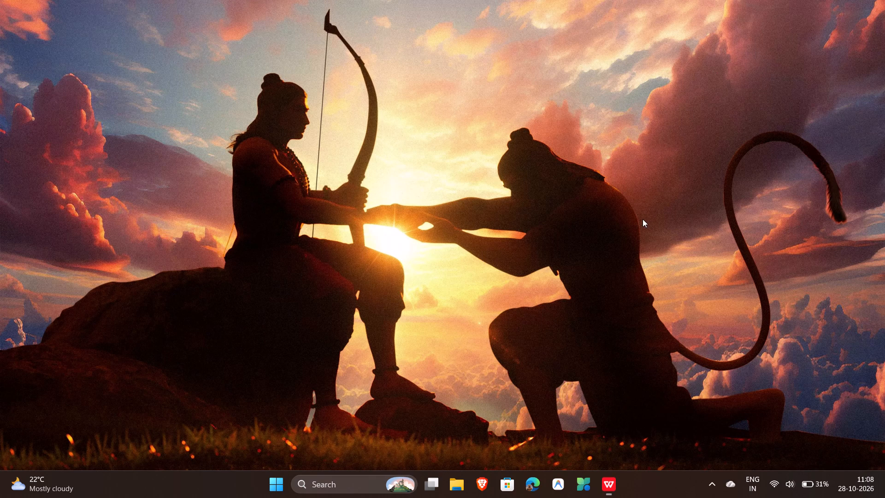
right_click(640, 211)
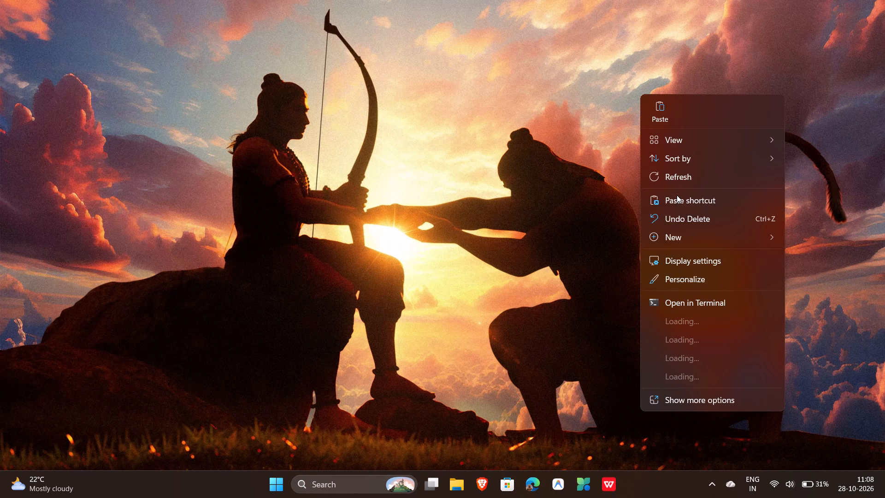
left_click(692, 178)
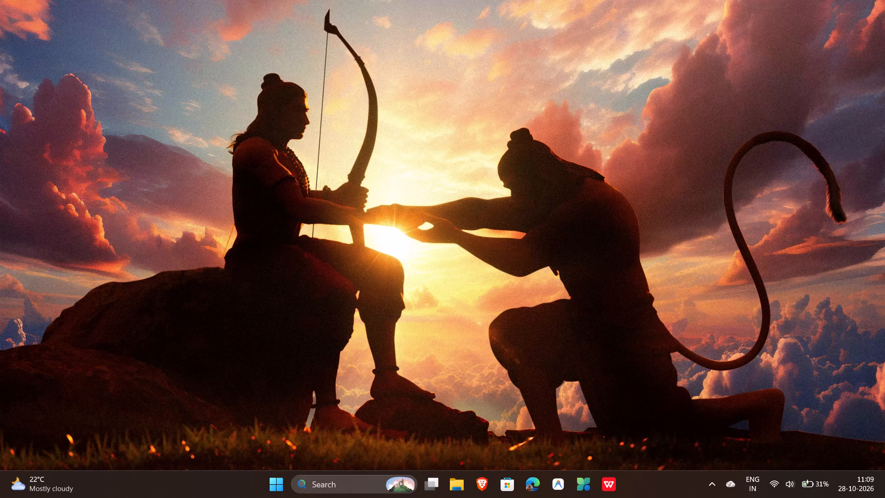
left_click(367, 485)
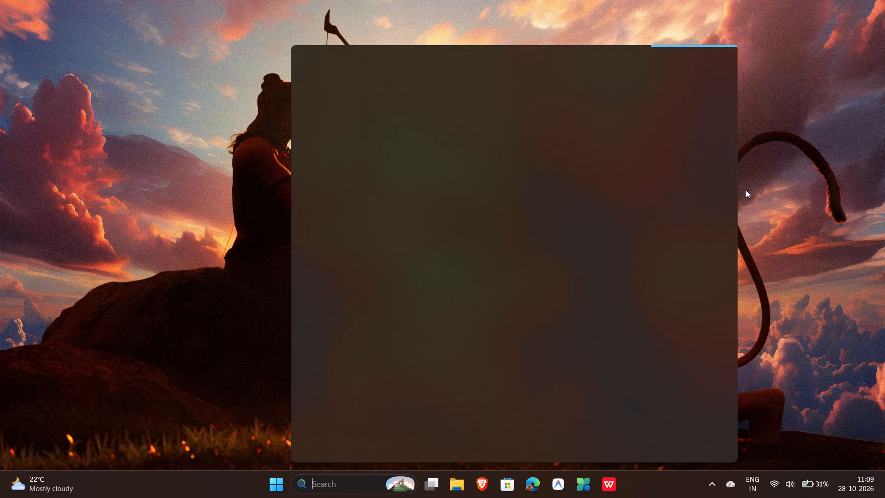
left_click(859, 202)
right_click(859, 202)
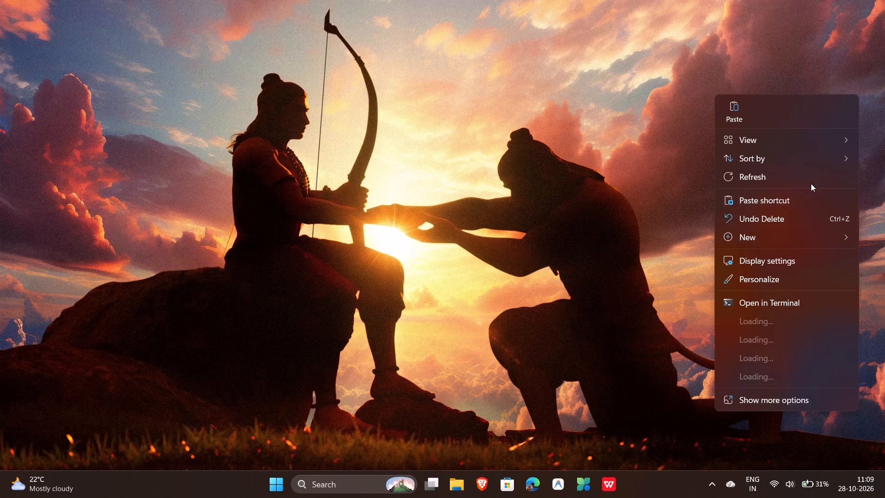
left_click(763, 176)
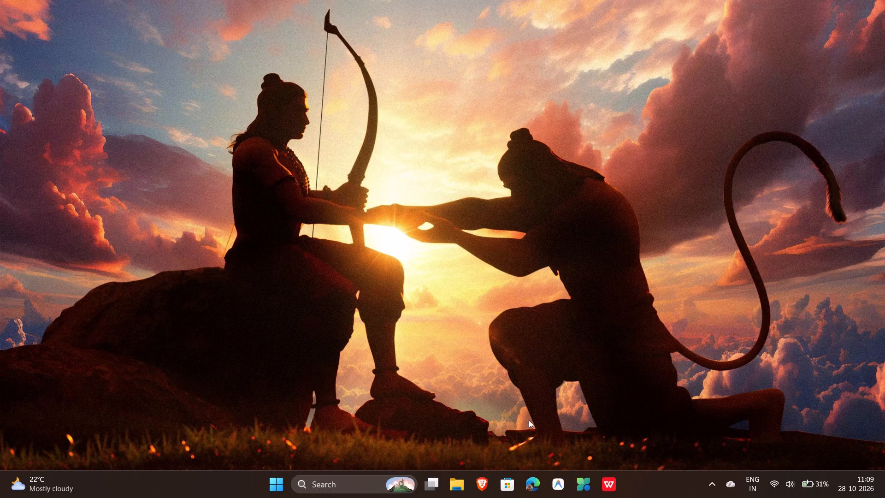
Open Windows search from the desktop.
left_click(350, 489)
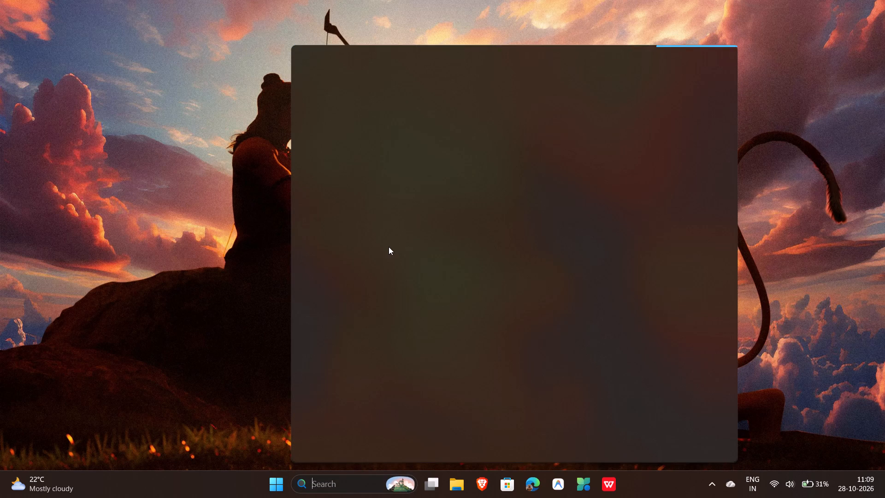
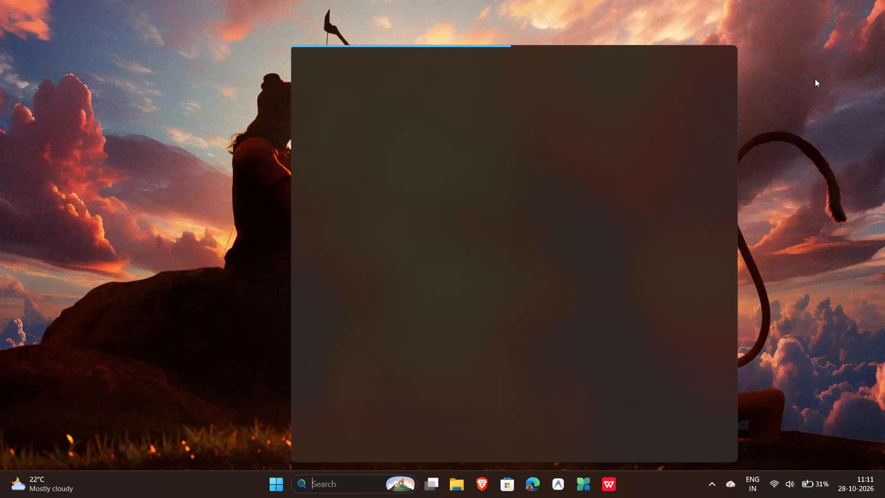
left_click(815, 78)
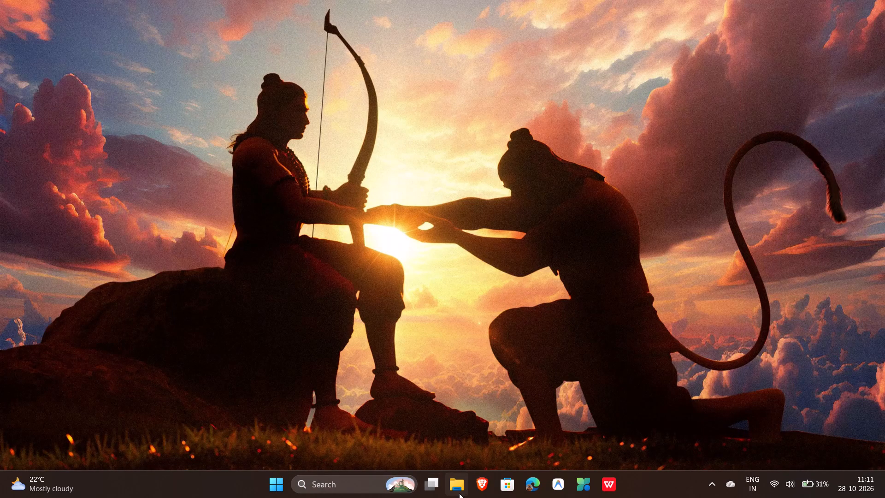
left_click(460, 492)
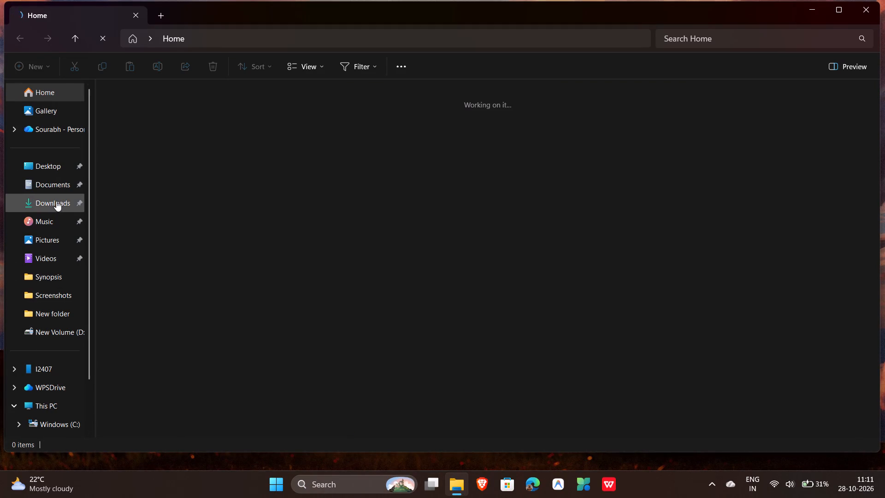
left_click(56, 200)
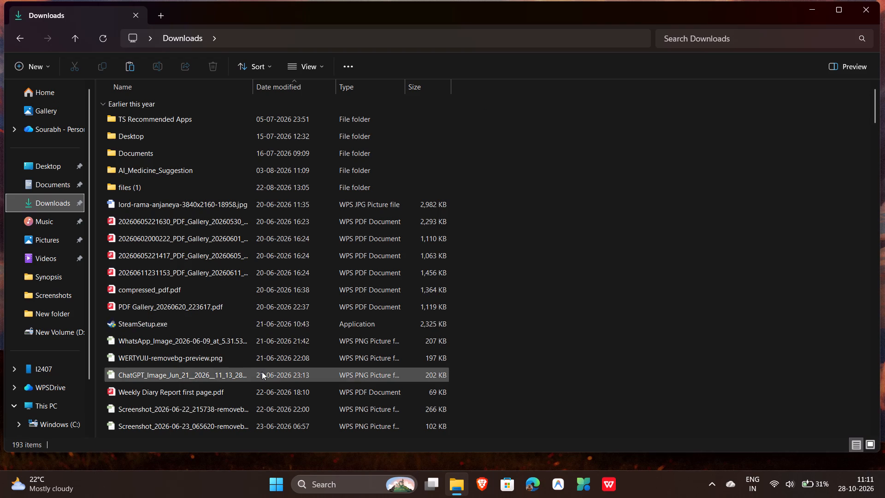
scroll(262, 372, "down", 8)
scroll(208, 421, "down", 10)
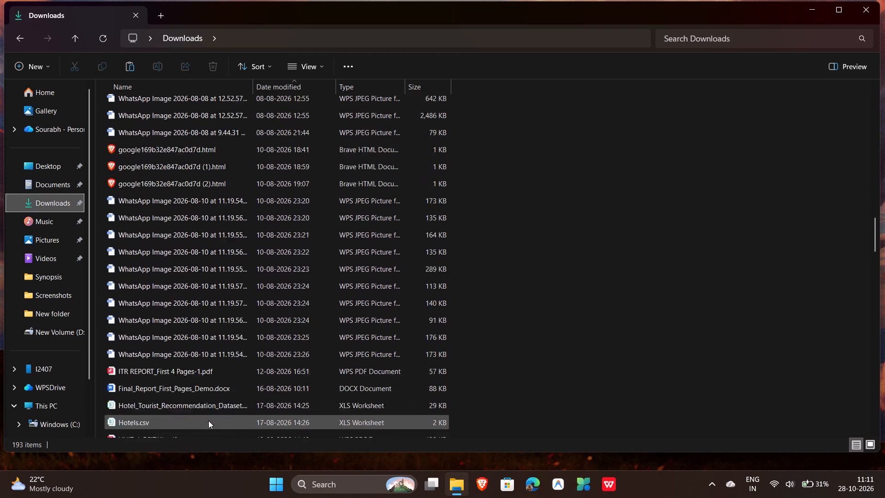
scroll(208, 421, "down", 7)
scroll(217, 367, "down", 1)
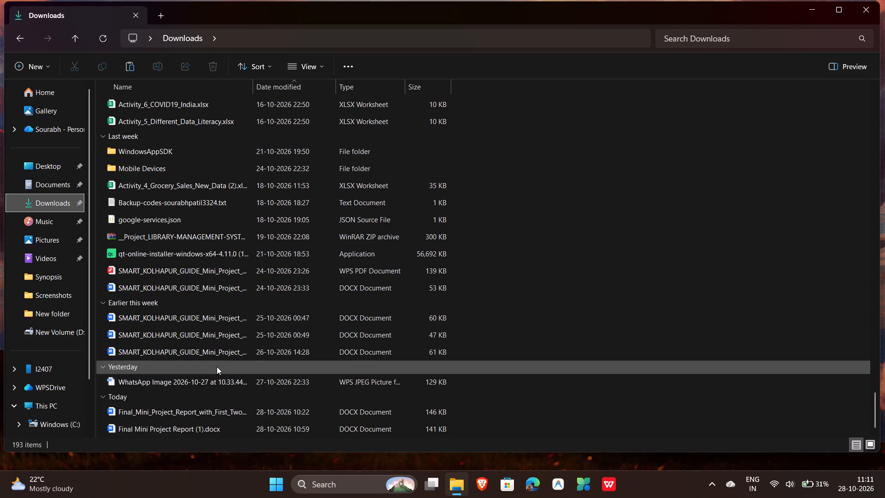
double_click(177, 353)
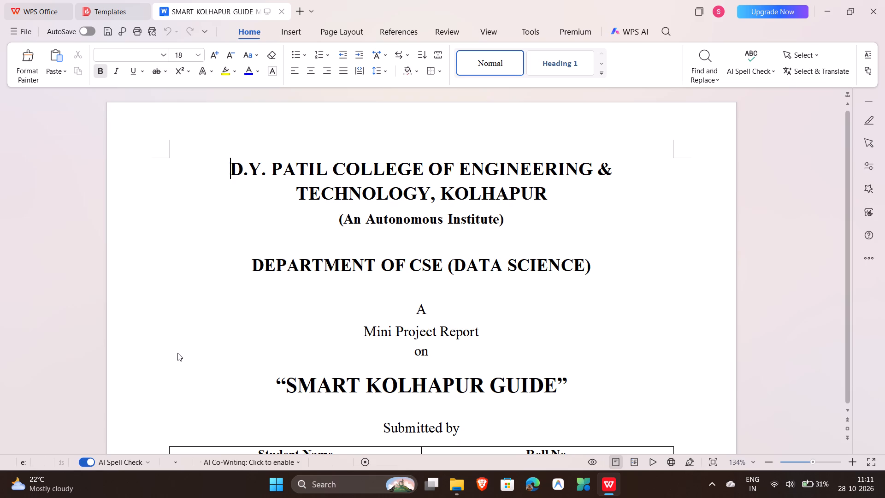
Review the Smart Kolhapur Guide report's front pages, from the cover and certificate through the acknowledgment to the index.
scroll(296, 354, "down", 6)
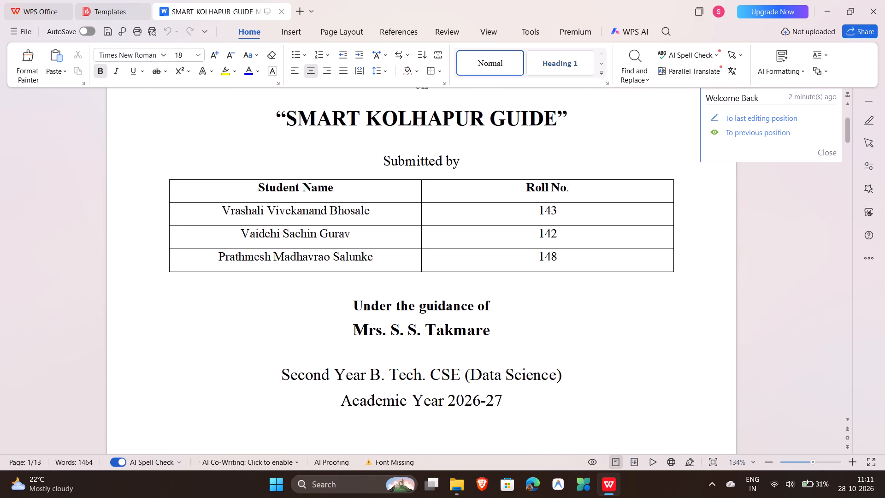
scroll(296, 354, "down", 4)
scroll(296, 354, "right", 1)
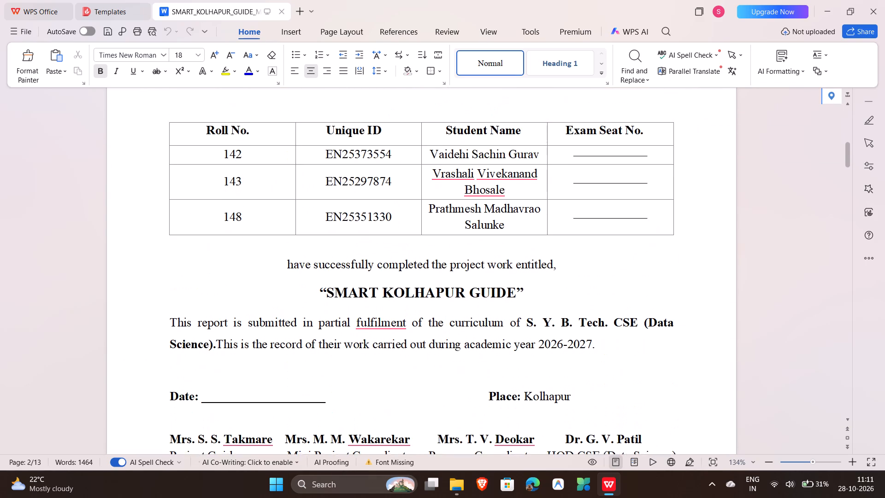
scroll(296, 354, "right", 2)
scroll(296, 354, "down", 1)
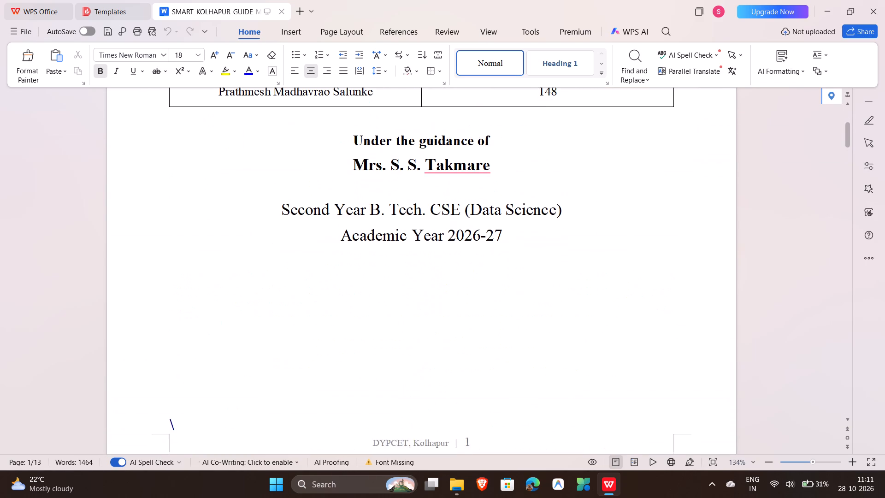
scroll(296, 354, "down", 7)
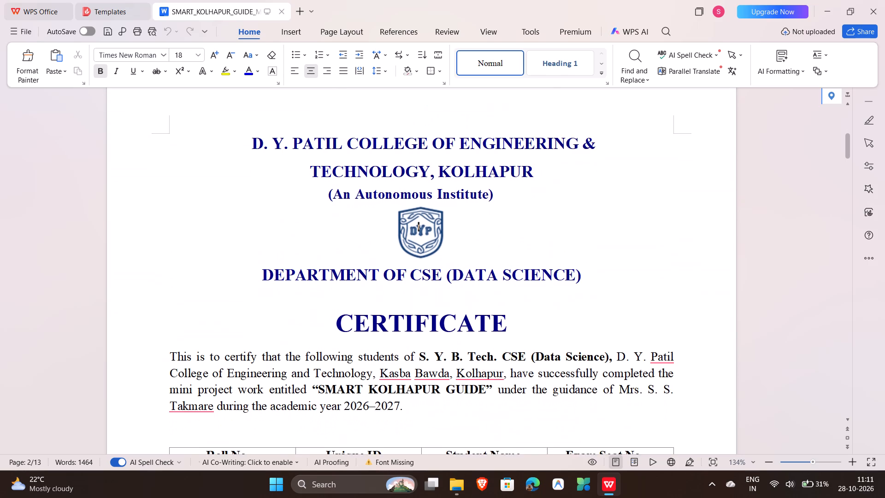
scroll(296, 354, "down", 5)
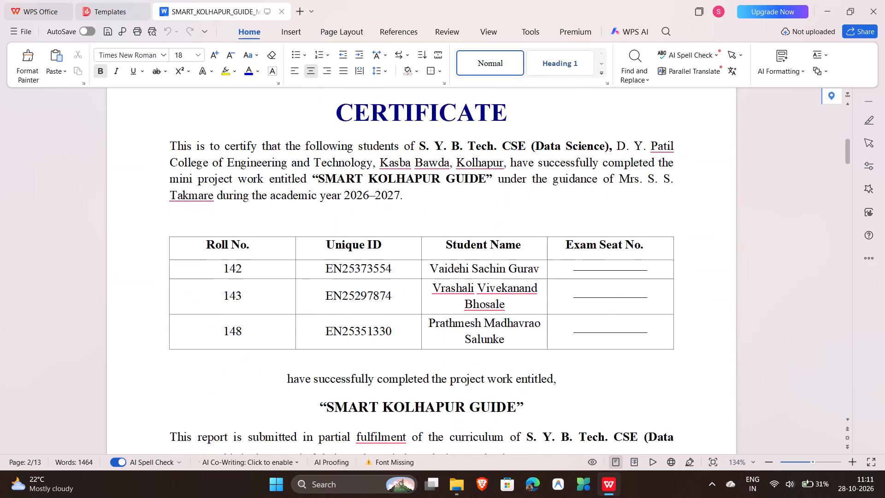
scroll(296, 354, "down", 10)
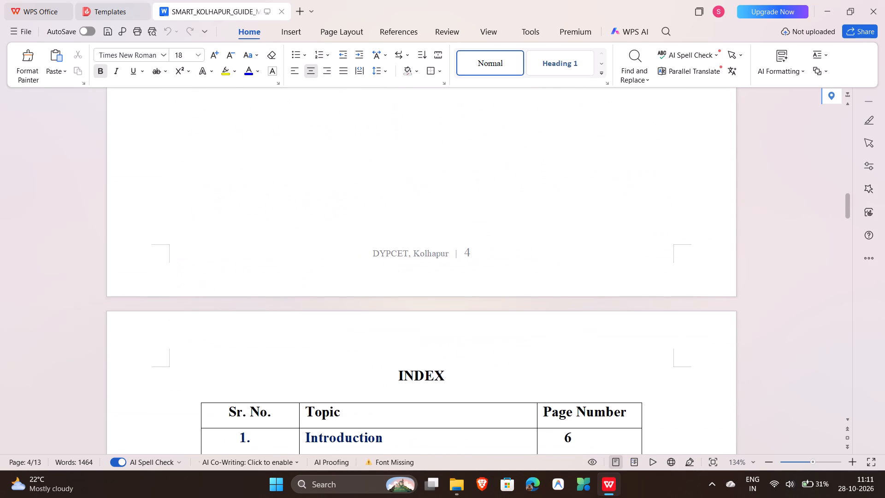
scroll(296, 354, "up", 9)
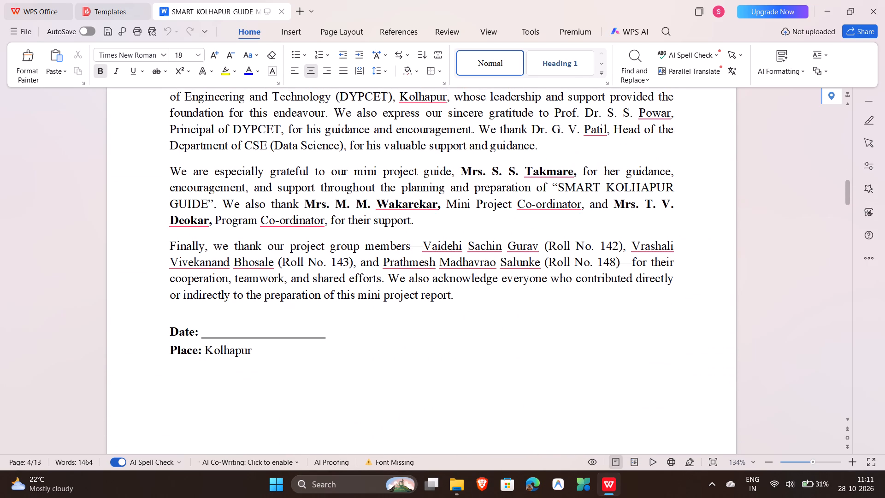
Open Final_Mini_Project_Report_with_First_Two_Pages_Logo_Added.docx from the Downloads folder.
left_click(447, 492)
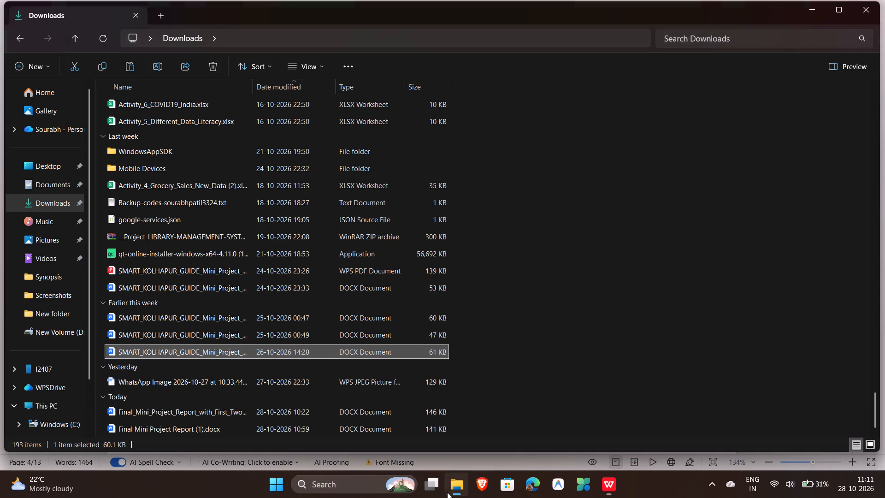
double_click(202, 412)
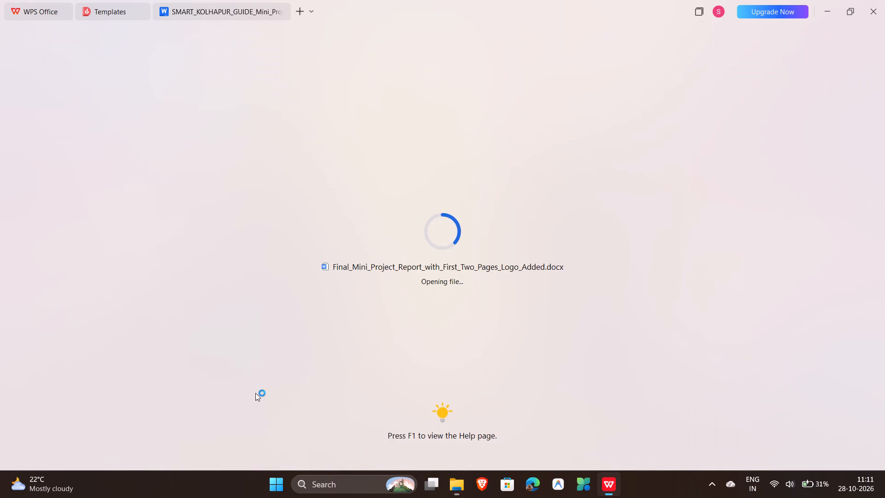
Examine the logo-added report from its cover page through the acknowledgment to the Introduction page.
scroll(331, 377, "down", 7)
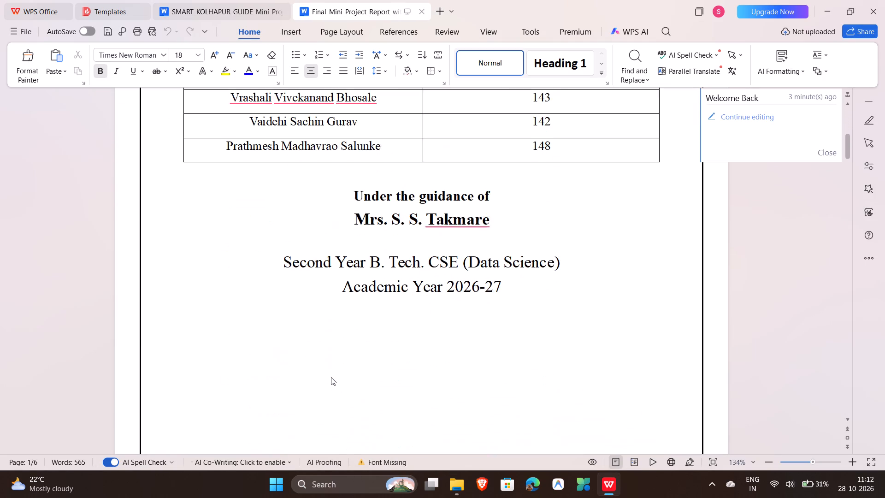
scroll(331, 377, "down", 10)
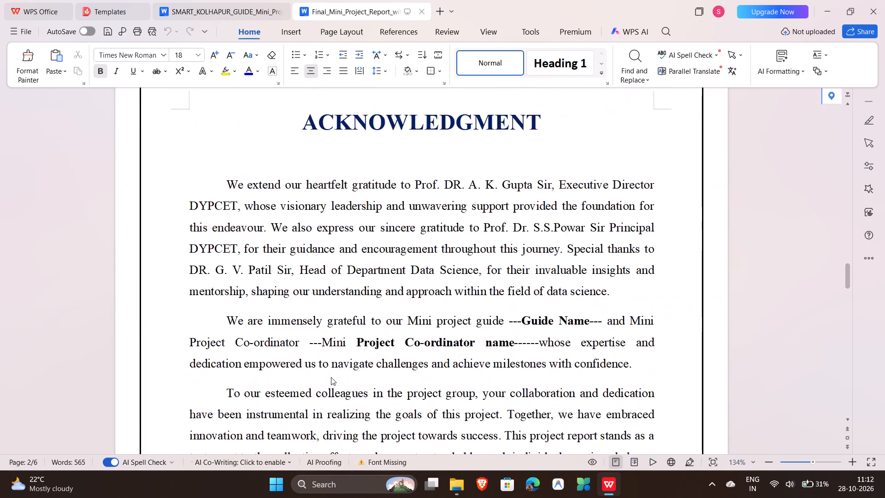
scroll(331, 377, "down", 5)
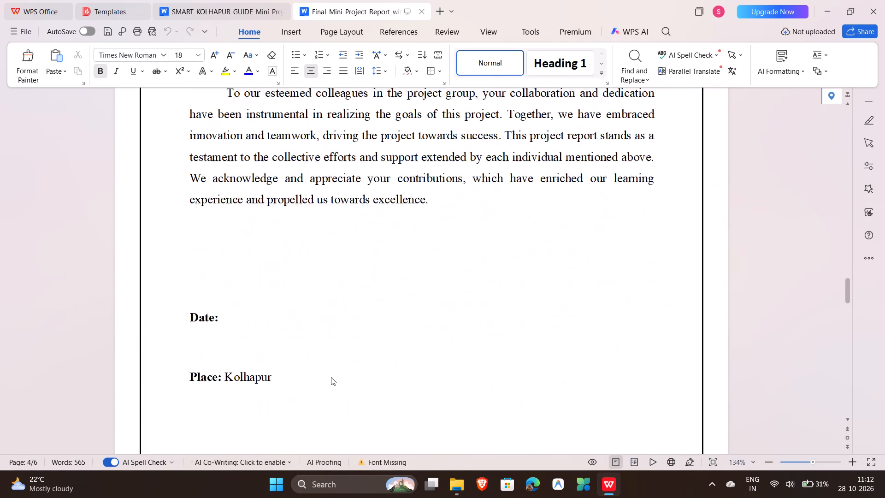
scroll(331, 377, "down", 14)
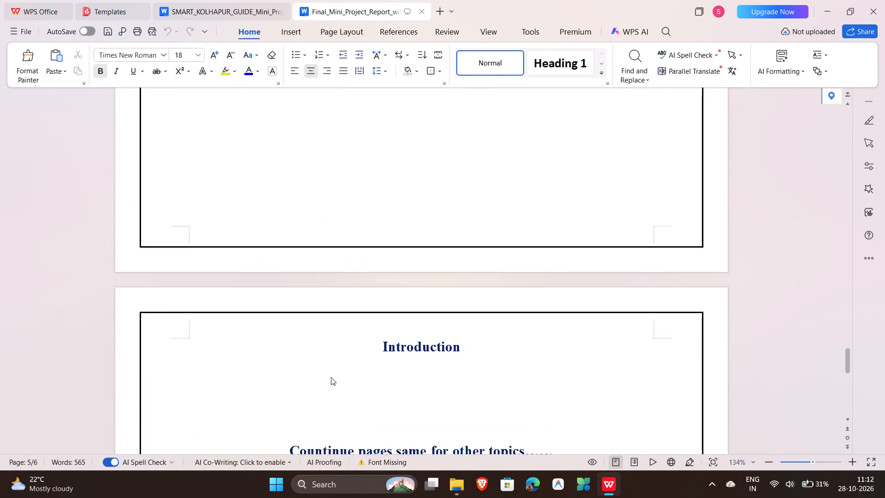
scroll(331, 377, "down", 3)
scroll(331, 377, "up", 1)
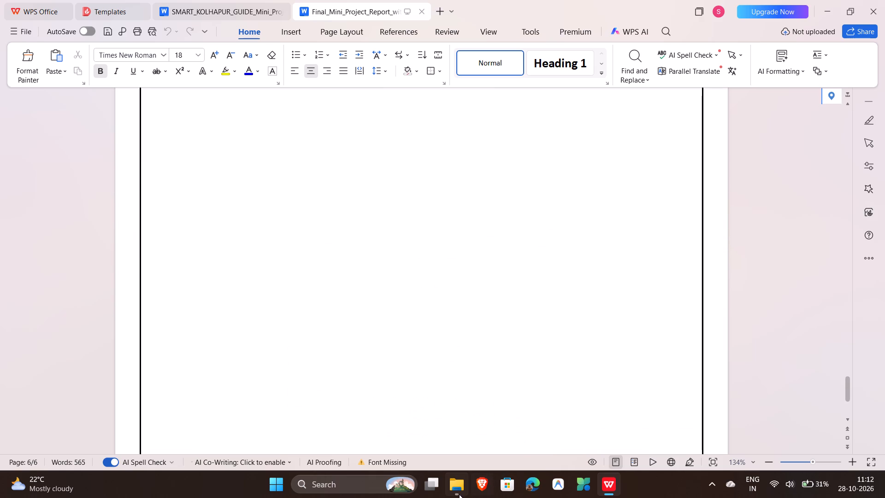
Open Final Mini Project Report (1).docx from the Downloads folder.
left_click(450, 492)
double_click(218, 427)
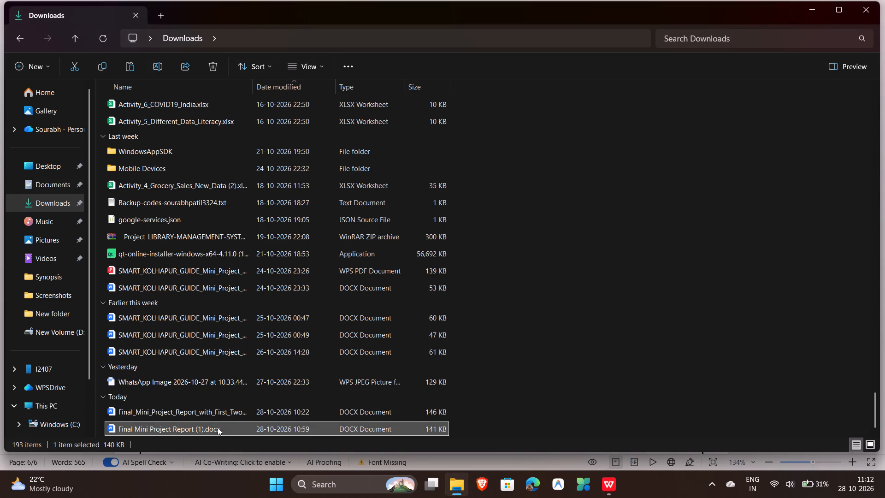
Skim Final Mini Project Report (1) from the cover page through the index table to the Introduction page.
scroll(324, 370, "down", 5)
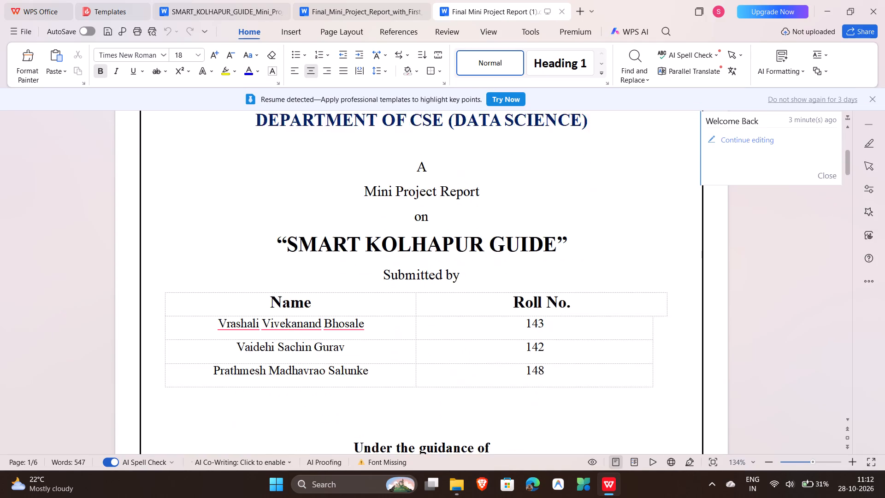
scroll(324, 370, "down", 14)
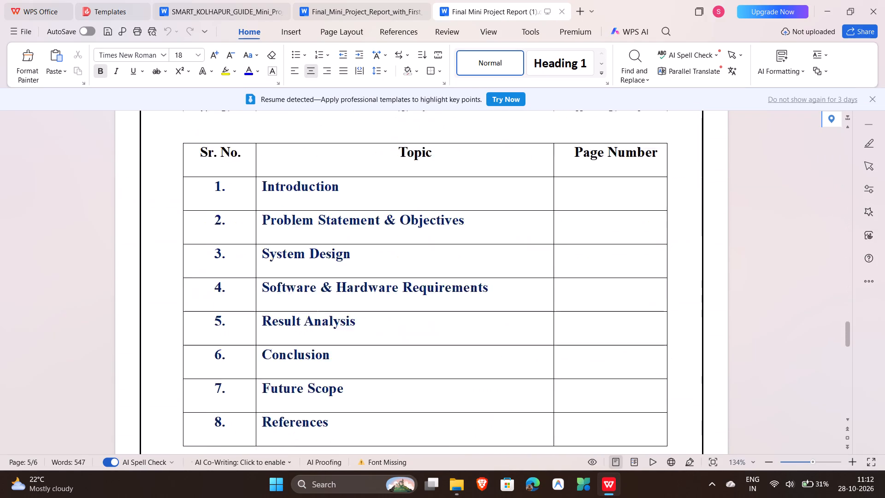
scroll(324, 370, "down", 10)
scroll(324, 370, "up", 8)
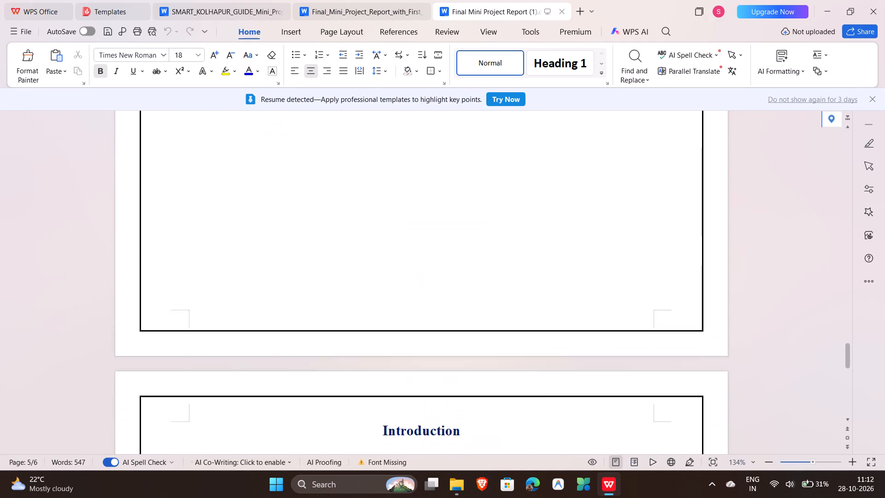
Check the acknowledgment and declaration pages of Final Mini Project Report (1) for template text still needing project details.
scroll(324, 370, "up", 15)
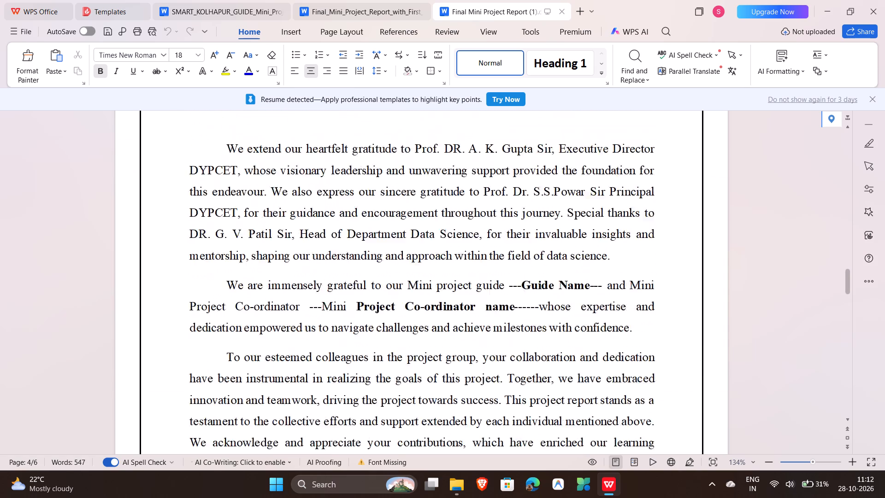
scroll(324, 370, "up", 2)
scroll(324, 370, "down", 11)
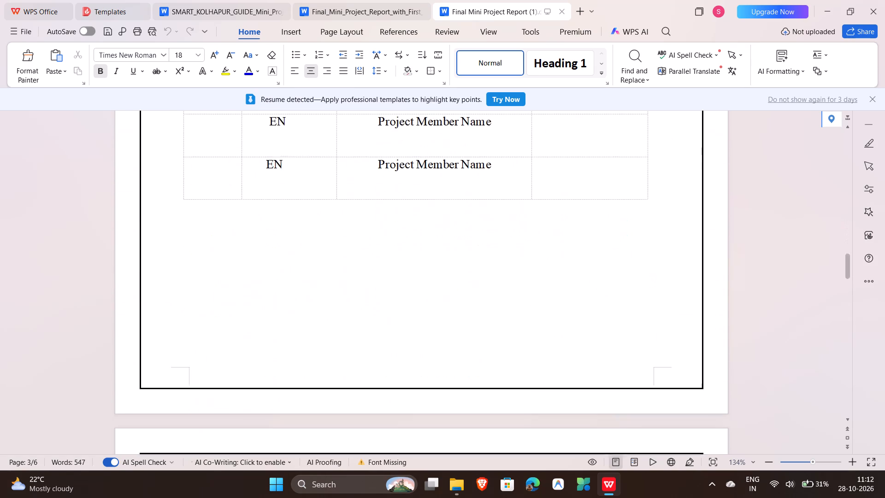
scroll(324, 370, "down", 3)
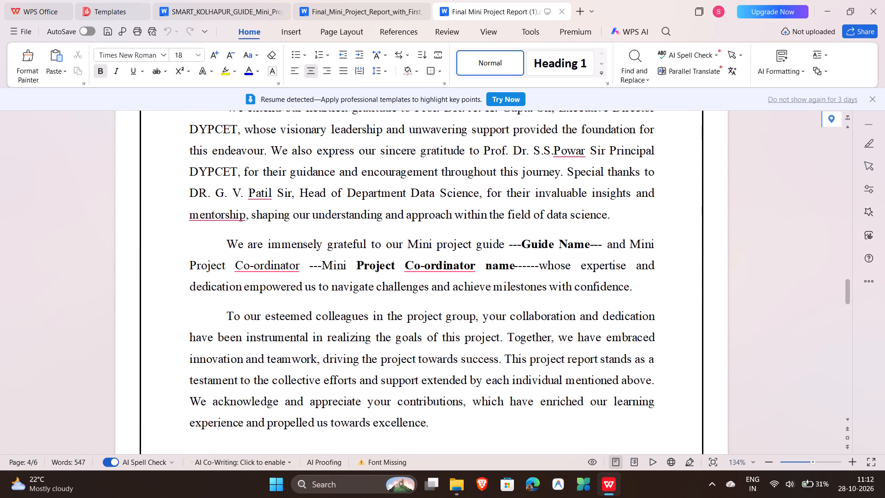
scroll(324, 370, "down", 1)
scroll(324, 370, "up", 1)
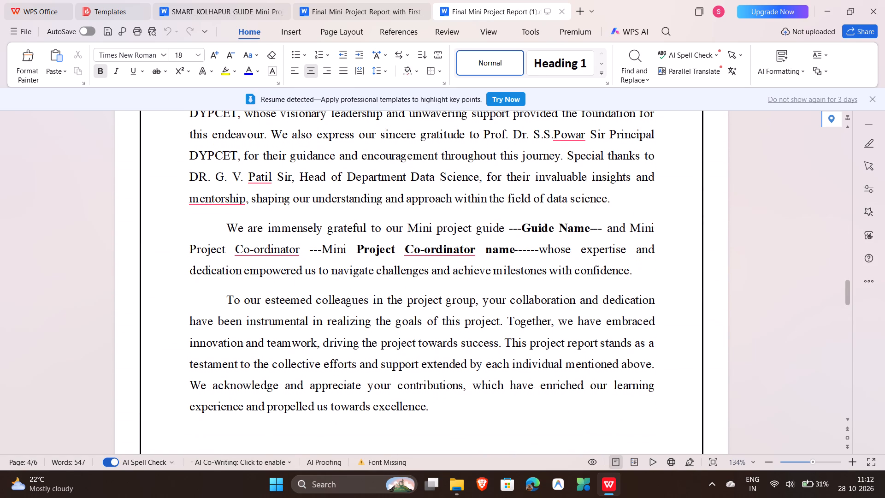
scroll(324, 370, "up", 2)
scroll(324, 370, "down", 3)
scroll(324, 370, "up", 15)
scroll(324, 370, "down", 6)
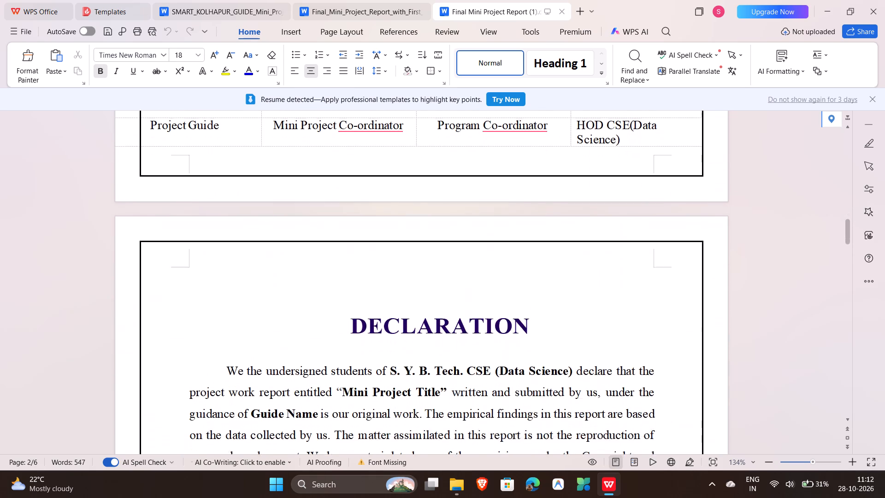
Check the student tables on the cover, certificate and declaration pages of Final Mini Project Report (1).
scroll(324, 370, "up", 4)
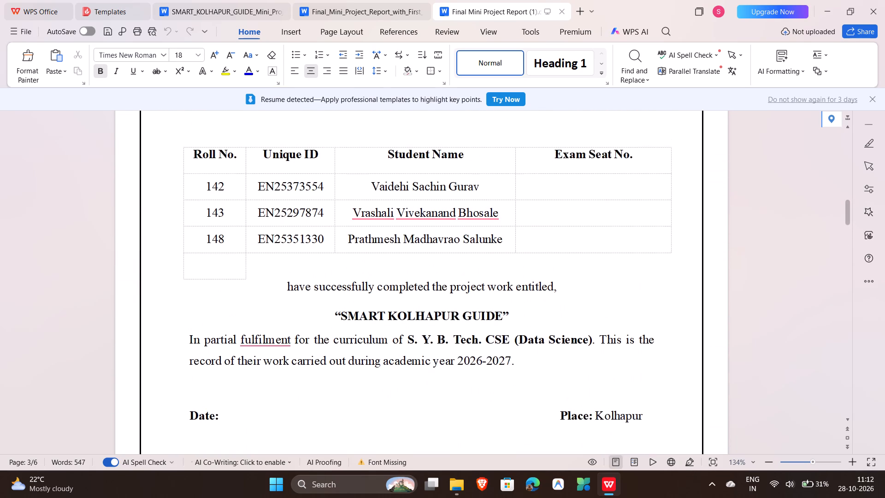
scroll(324, 370, "up", 13)
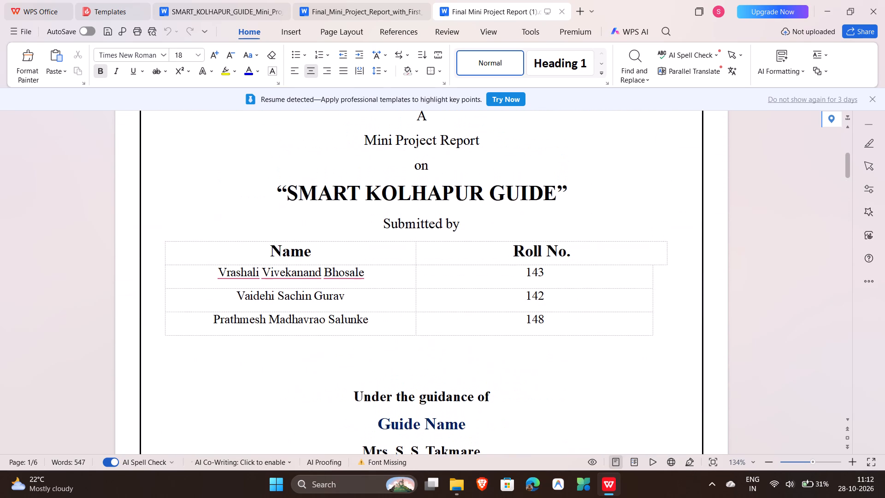
scroll(324, 370, "right", 1)
scroll(324, 370, "down", 5)
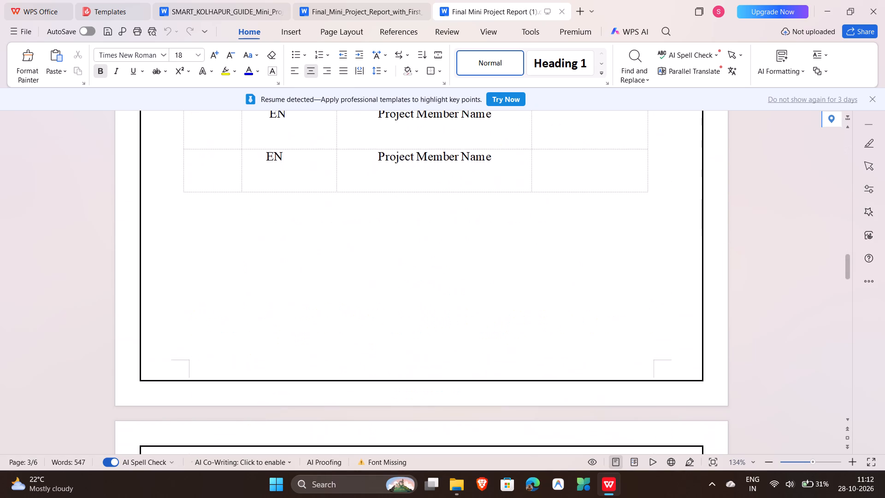
scroll(324, 370, "up", 1)
scroll(324, 370, "down", 6)
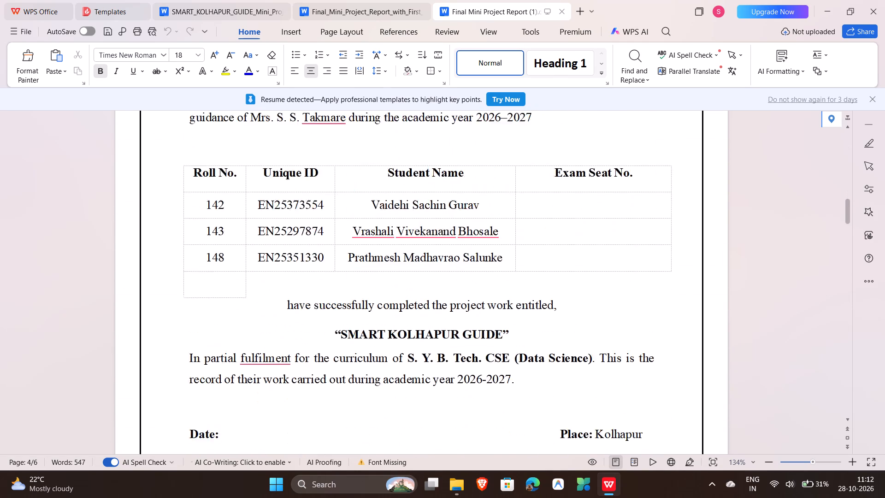
scroll(324, 370, "down", 9)
scroll(324, 370, "up", 2)
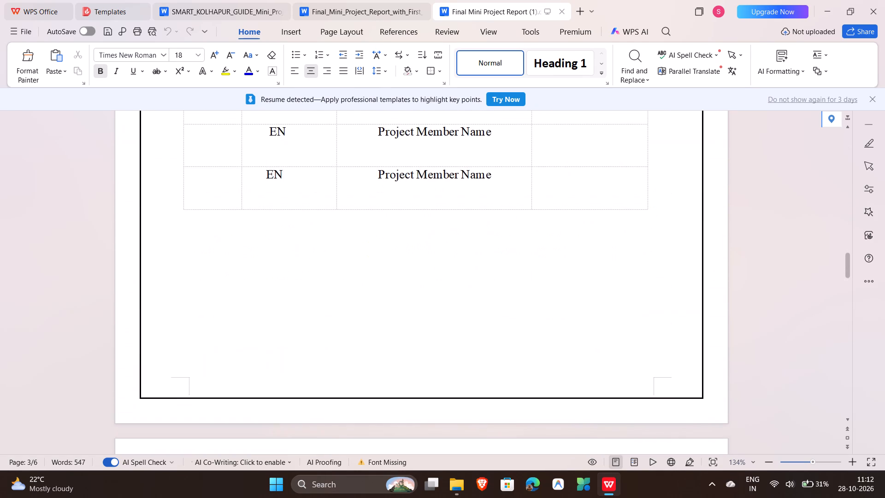
scroll(324, 370, "up", 5)
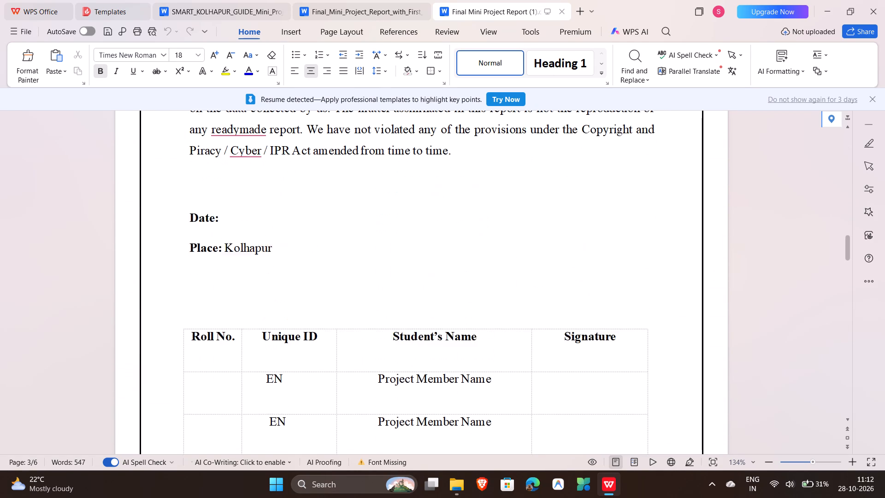
Review the declaration text and student table in Final Mini Project Report (1).
scroll(324, 370, "up", 3)
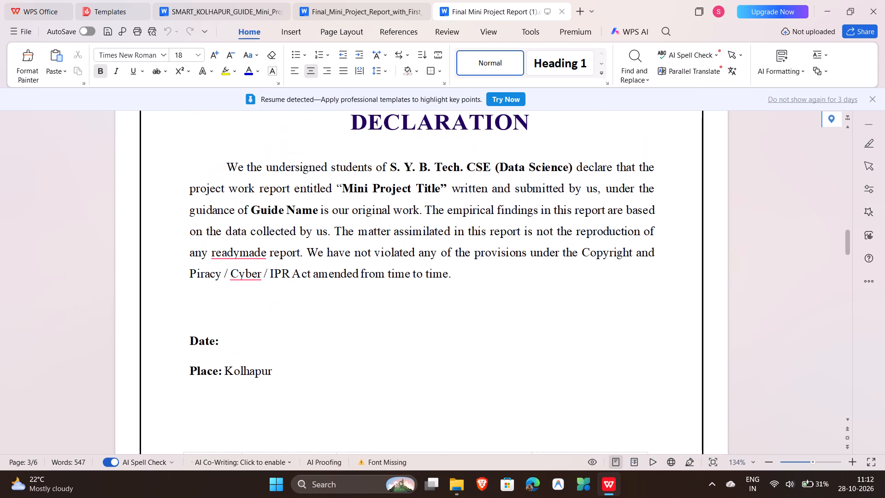
scroll(324, 370, "down", 6)
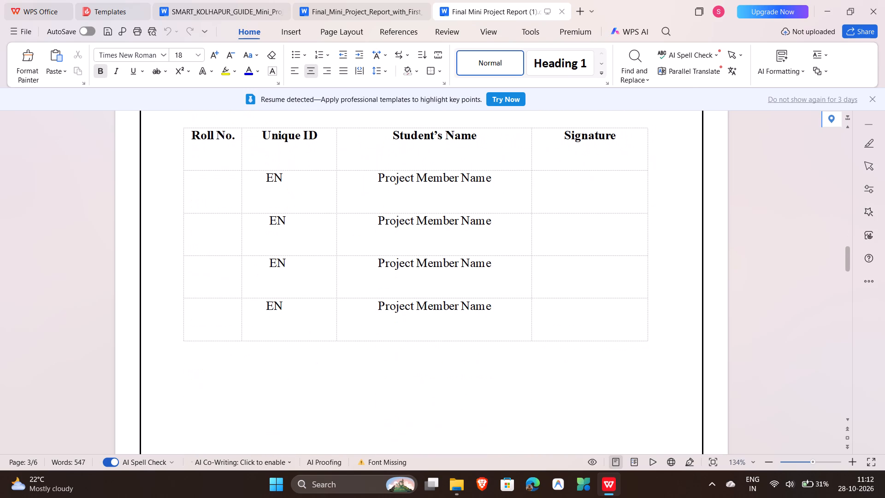
Reopen the latest SMART_KOLHAPUR_GUIDE report from Downloads and examine its acknowledgment and declaration pages, including the student table.
left_click(460, 479)
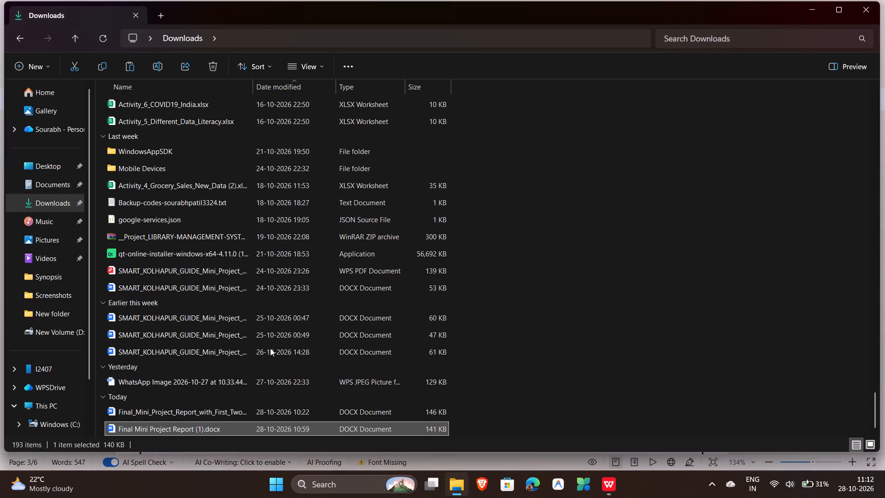
double_click(214, 350)
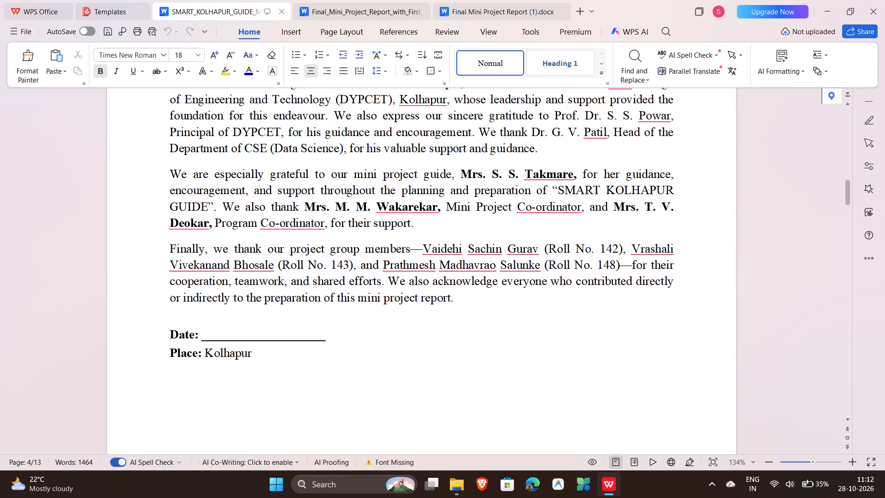
scroll(309, 311, "up", 3)
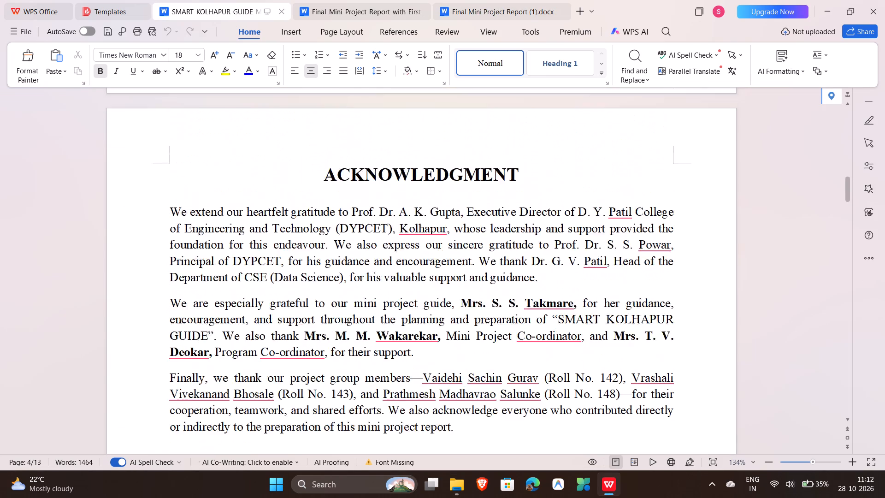
scroll(309, 311, "up", 6)
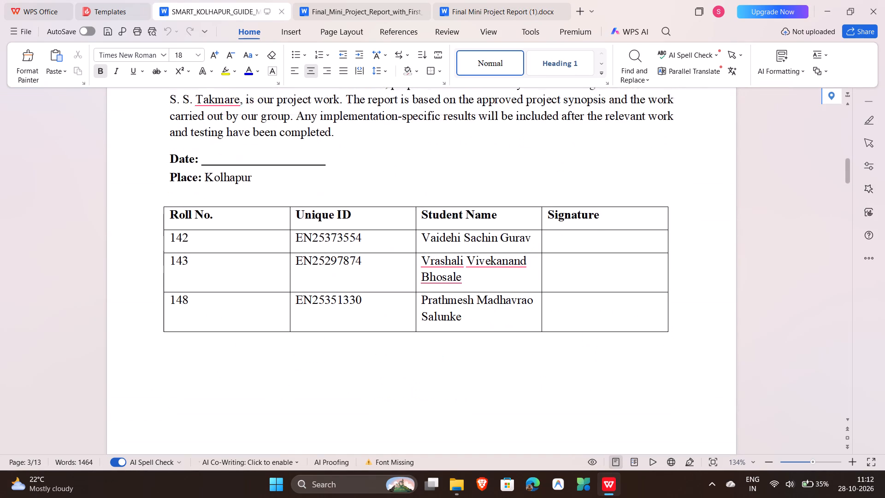
scroll(309, 311, "up", 2)
scroll(309, 311, "down", 6)
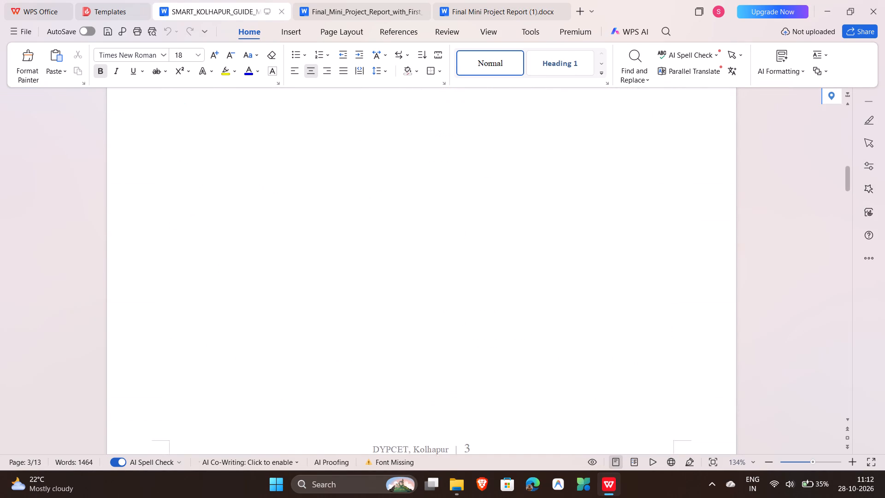
scroll(309, 311, "down", 5)
scroll(309, 311, "up", 8)
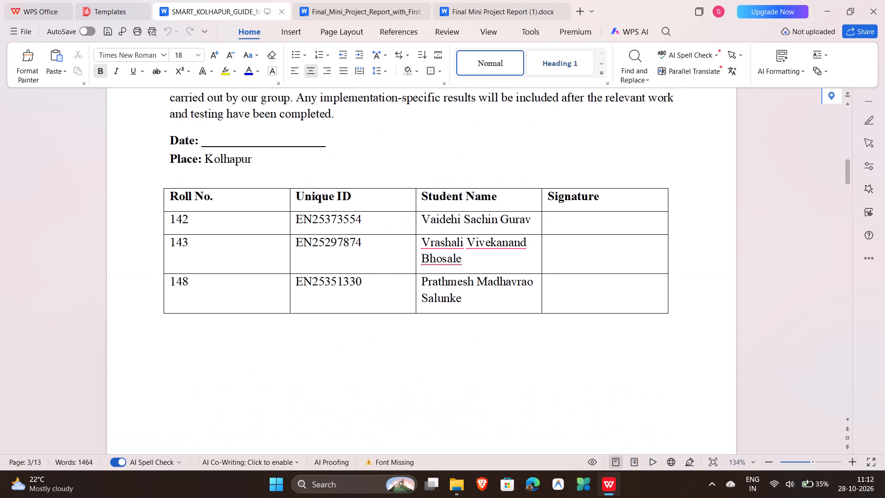
scroll(309, 311, "down", 5)
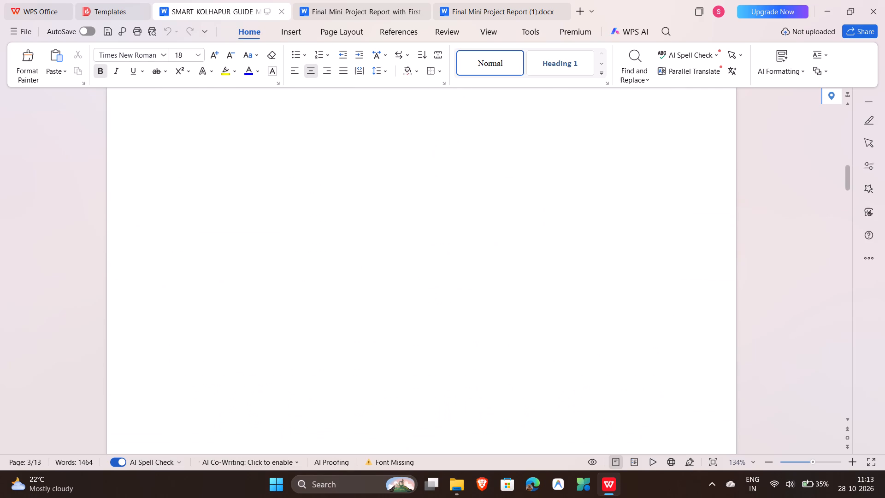
scroll(309, 311, "down", 5)
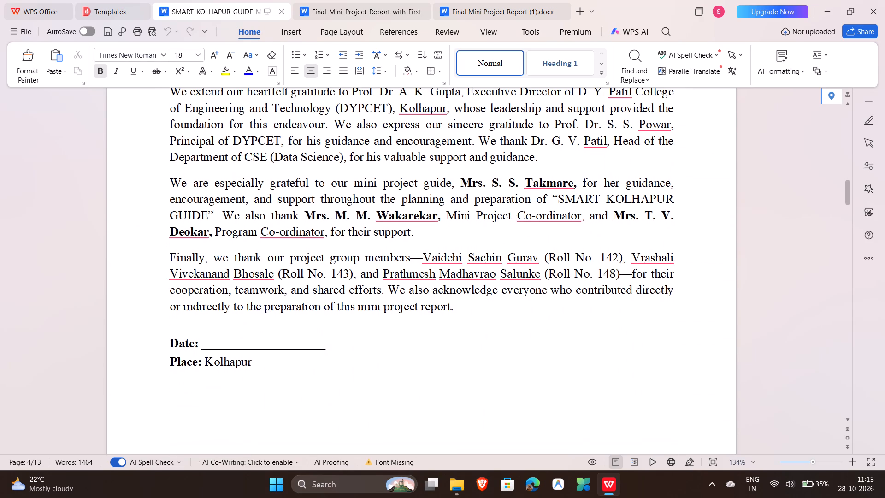
Look through the index, Introduction and Problem Statement pages of the SMART_KOLHAPUR_GUIDE report.
scroll(309, 311, "down", 12)
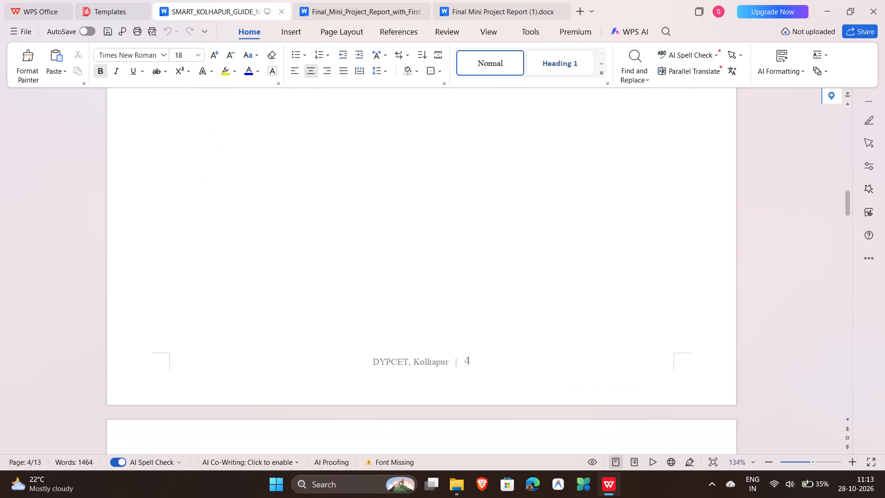
scroll(309, 311, "down", 7)
scroll(309, 311, "up", 2)
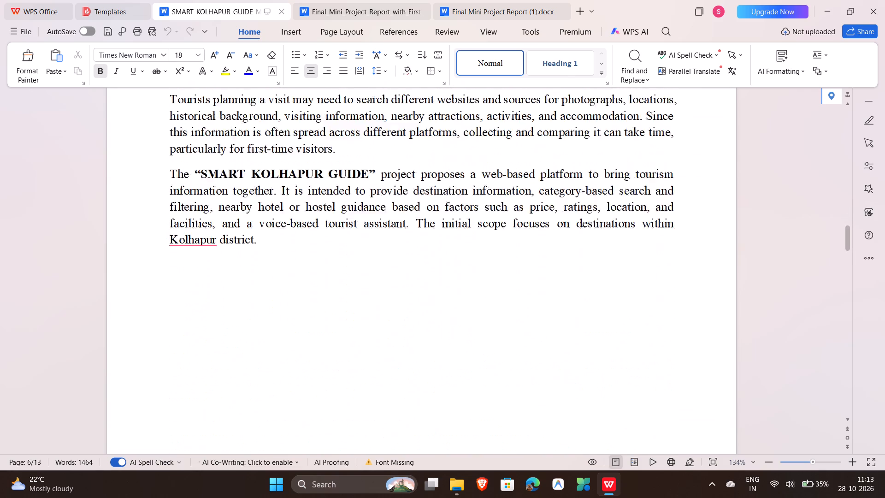
scroll(309, 311, "up", 3)
scroll(309, 311, "down", 7)
scroll(309, 311, "up", 2)
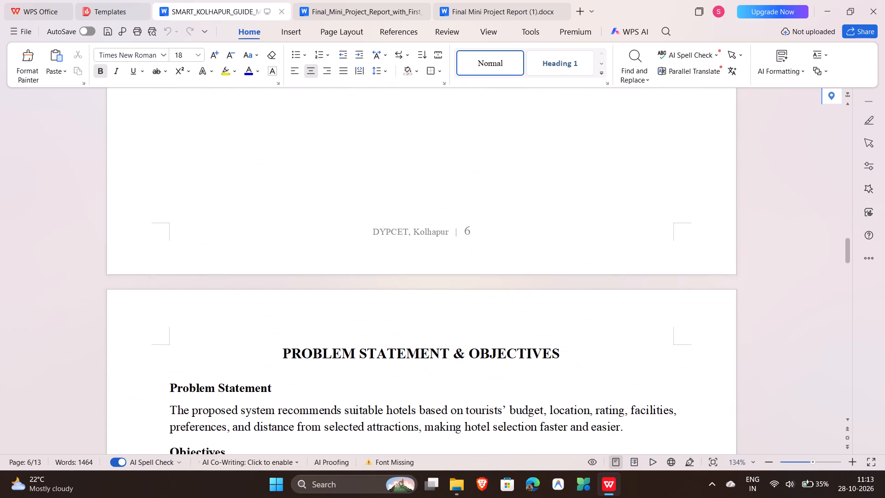
scroll(309, 311, "up", 3)
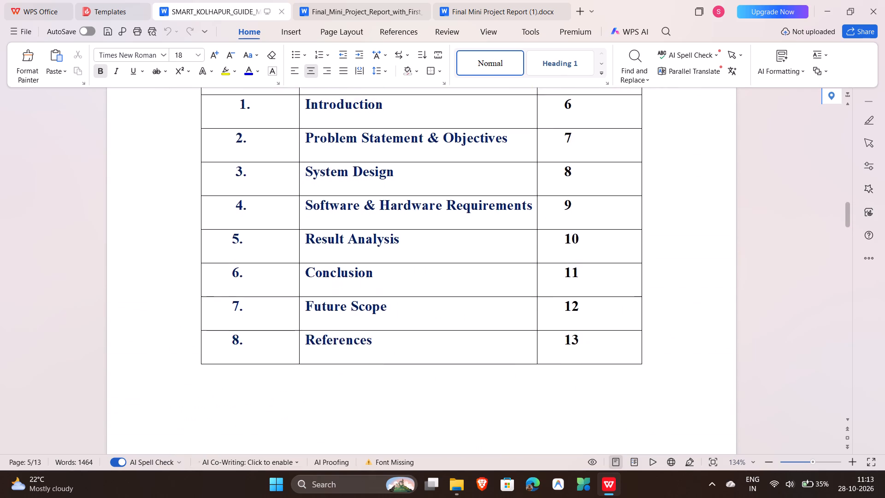
scroll(309, 311, "up", 13)
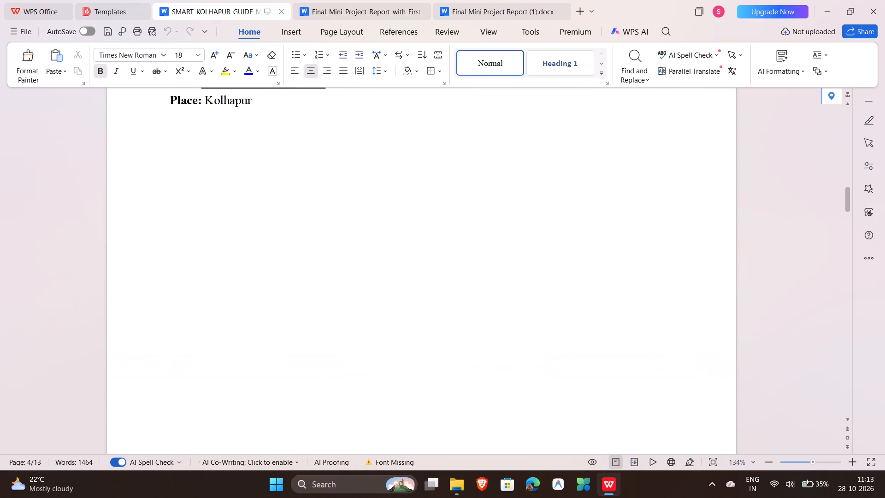
Copy the roll numbers, unique IDs and names of the three students from the SMART_KOLHAPUR_GUIDE declaration table.
scroll(309, 311, "up", 5)
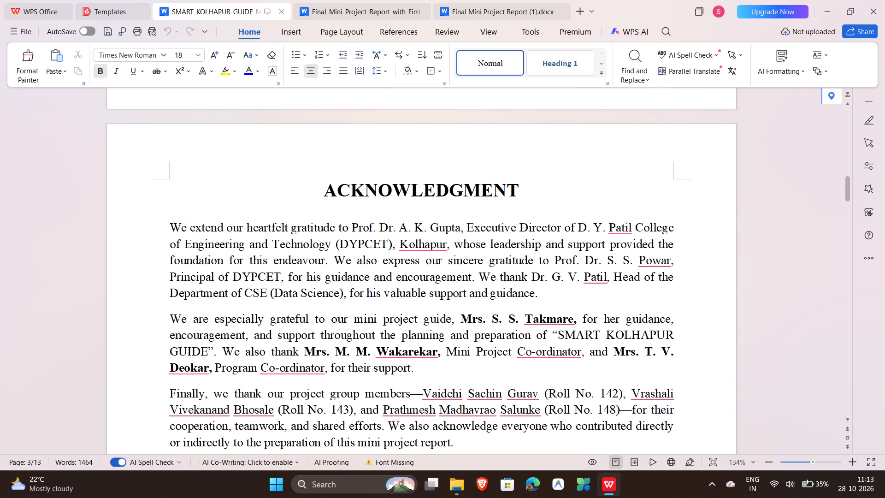
scroll(204, 252, "up", 9)
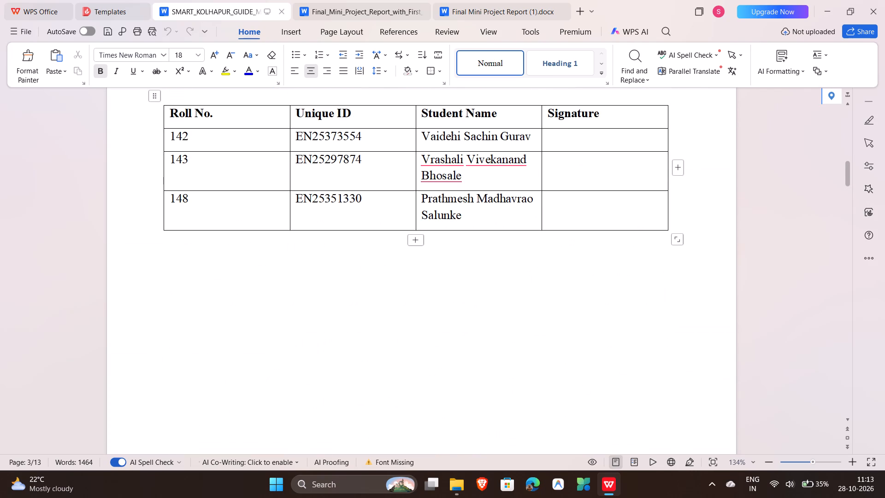
left_click_drag(170, 133, 431, 207)
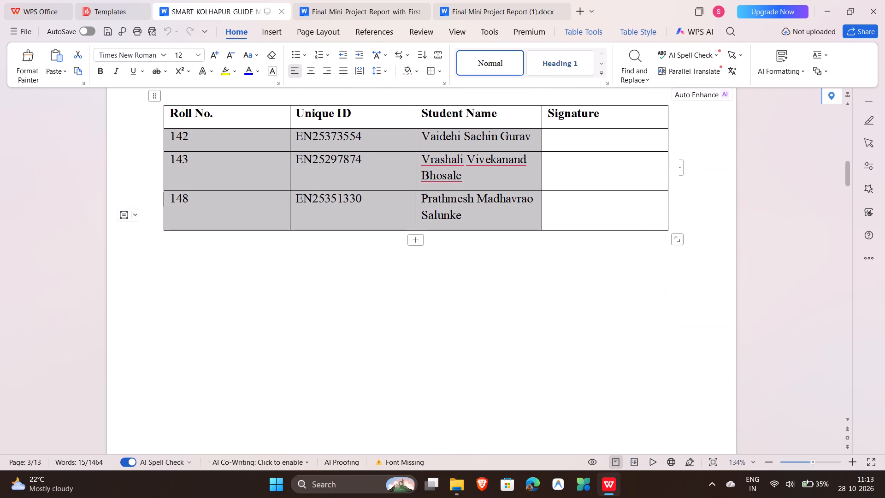
left_click_drag(431, 207, 458, 208)
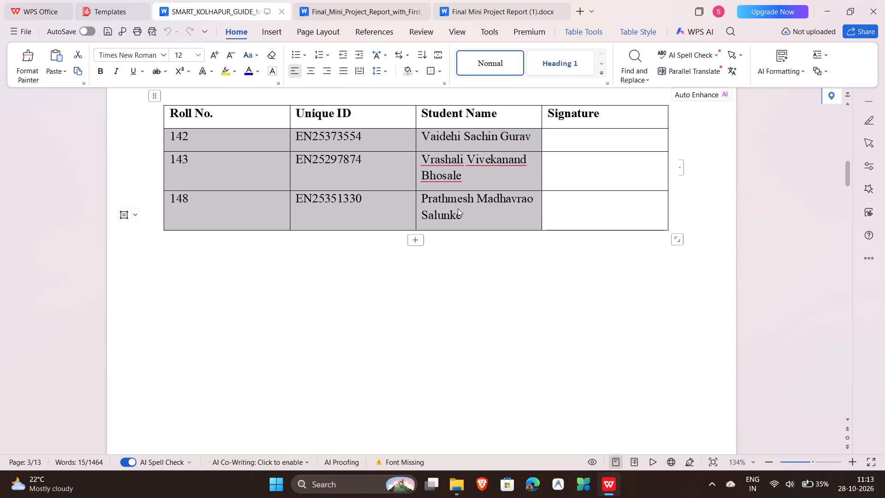
key("ctrl+c")
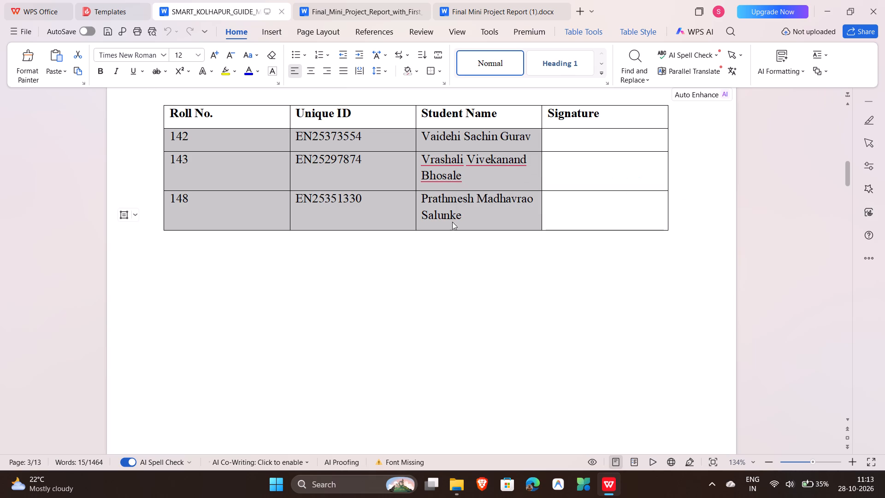
Switch to Final Mini Project Report (1) and paste the student details over the first three placeholder rows of its declaration table.
left_click(456, 483)
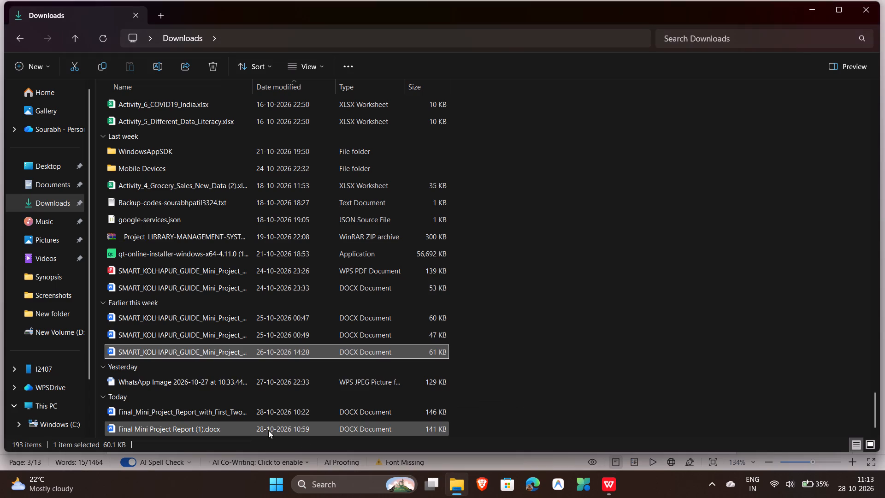
double_click(256, 430)
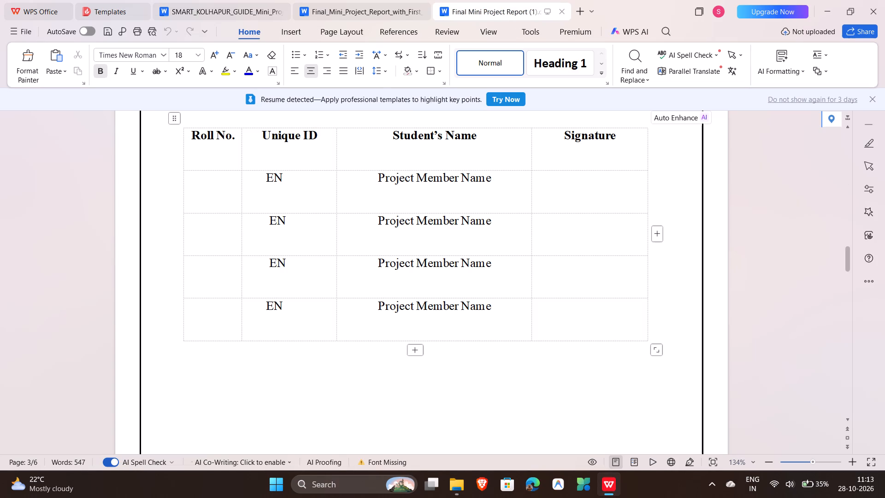
left_click(189, 176)
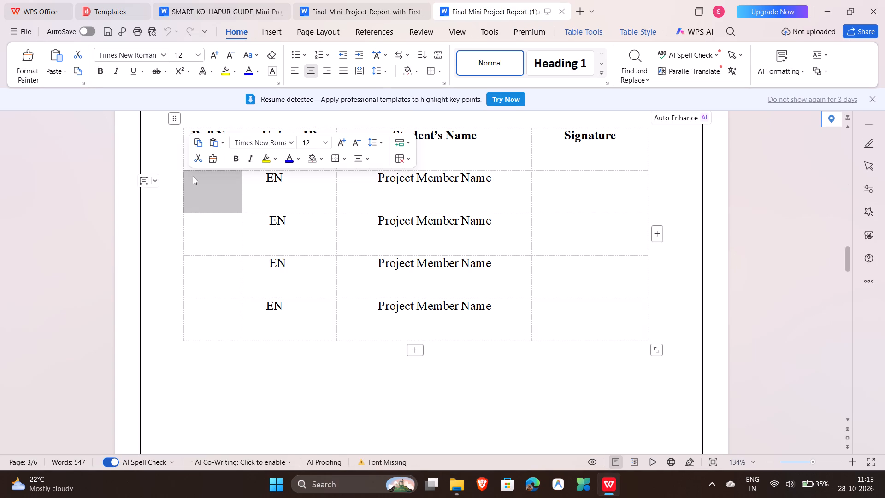
left_click(196, 177)
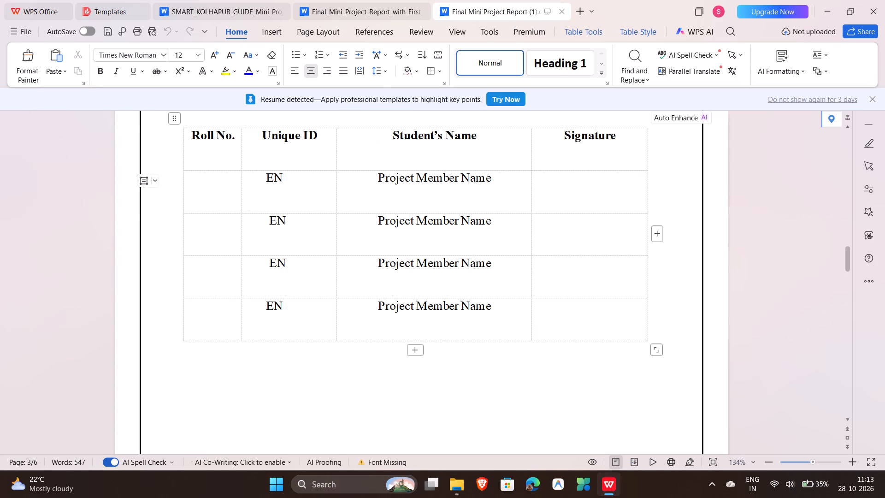
key("ctrl+v")
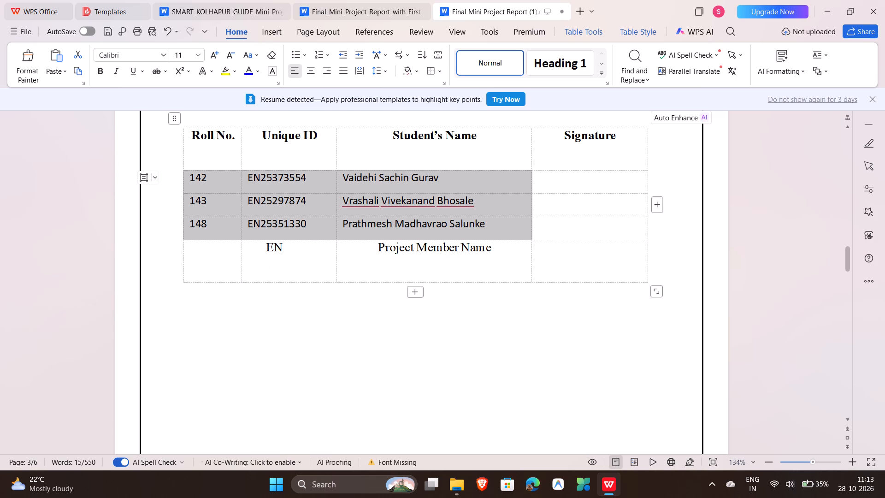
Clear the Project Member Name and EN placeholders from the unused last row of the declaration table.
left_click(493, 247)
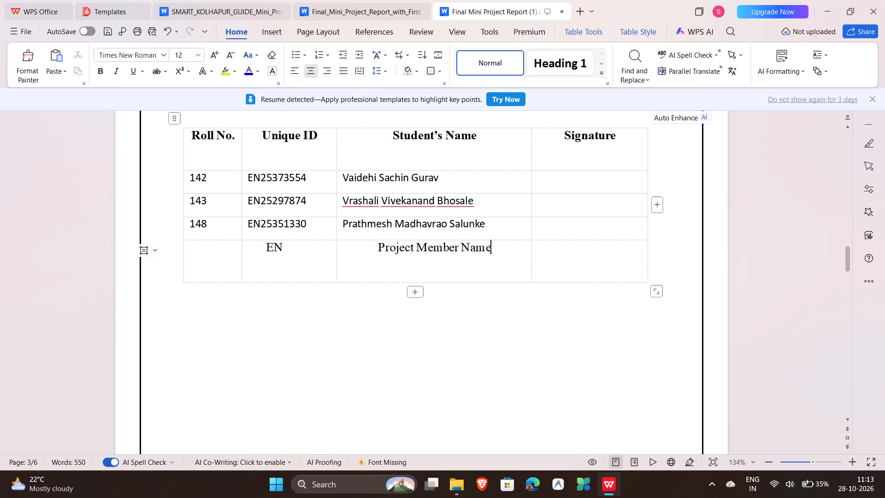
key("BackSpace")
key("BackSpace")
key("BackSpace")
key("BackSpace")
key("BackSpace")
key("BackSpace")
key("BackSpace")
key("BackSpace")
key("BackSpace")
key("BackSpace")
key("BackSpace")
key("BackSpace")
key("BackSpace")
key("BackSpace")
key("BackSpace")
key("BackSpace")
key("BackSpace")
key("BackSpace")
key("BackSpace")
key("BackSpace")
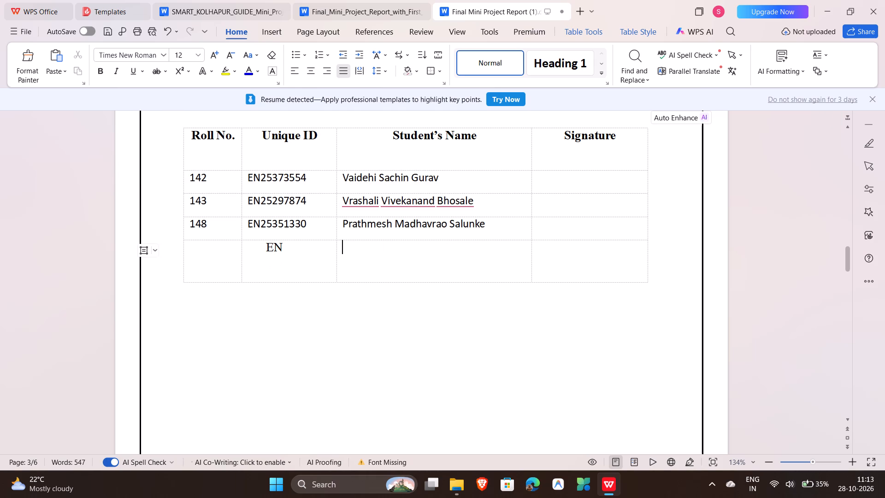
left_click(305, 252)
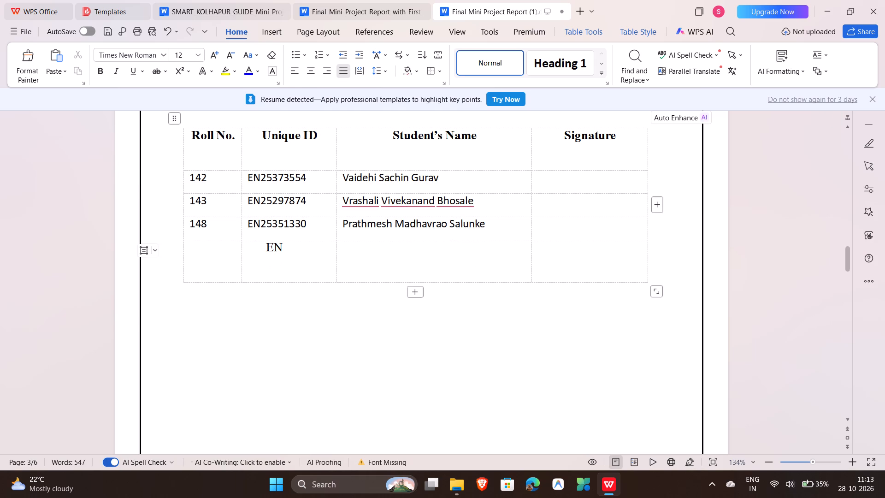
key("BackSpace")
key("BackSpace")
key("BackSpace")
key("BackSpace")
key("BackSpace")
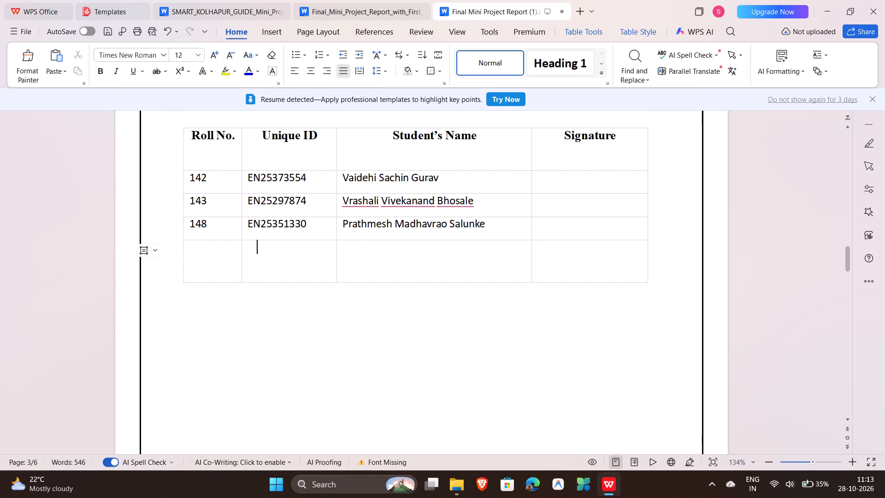
Delete the entire unused last row of the declaration's student table.
right_click(337, 281)
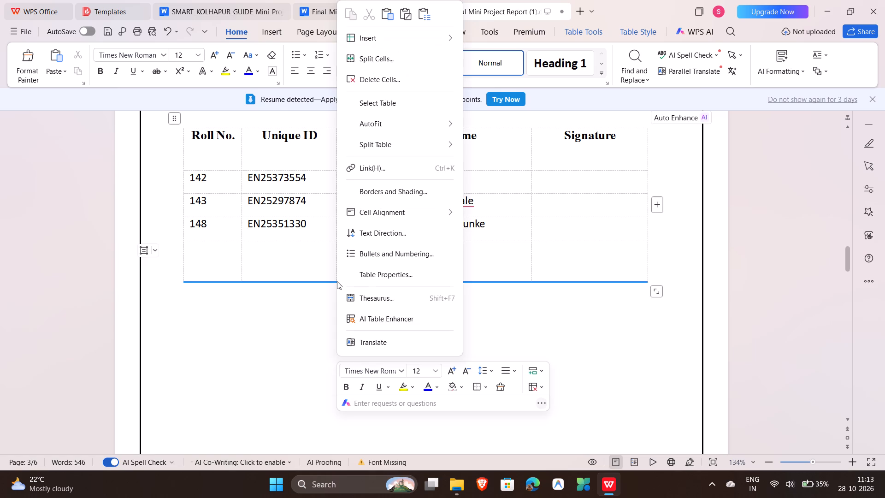
left_click(385, 84)
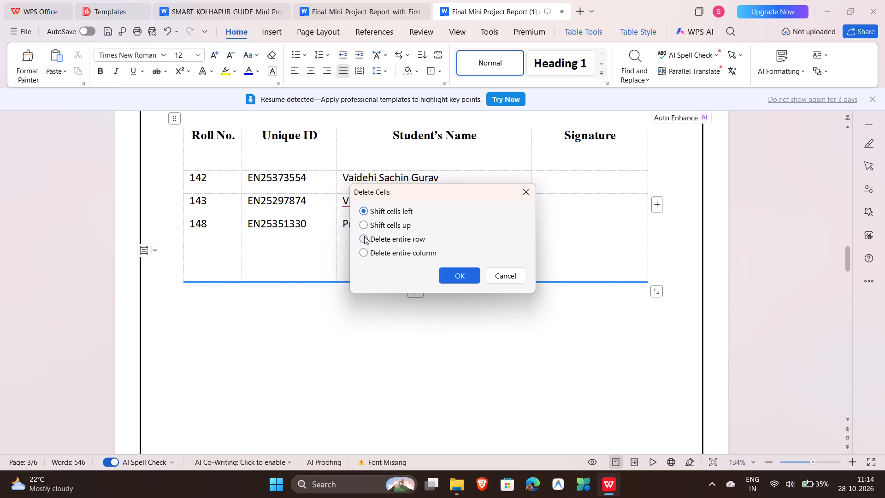
left_click(364, 236)
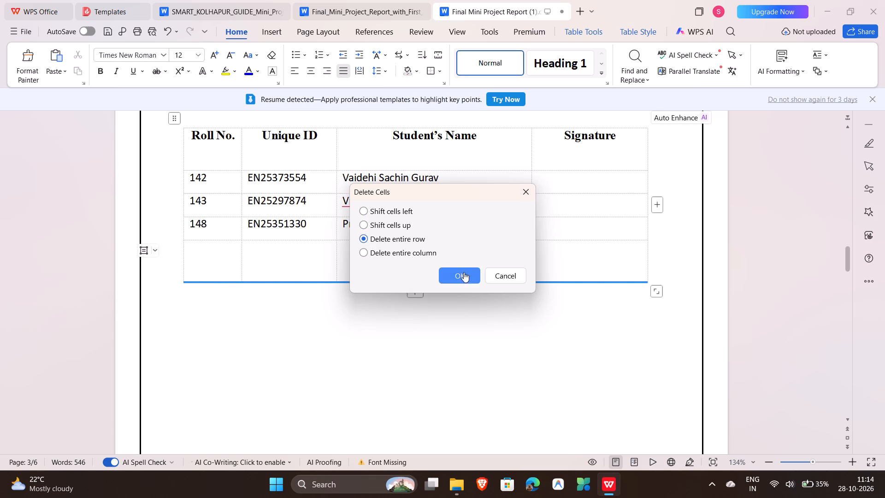
left_click(462, 276)
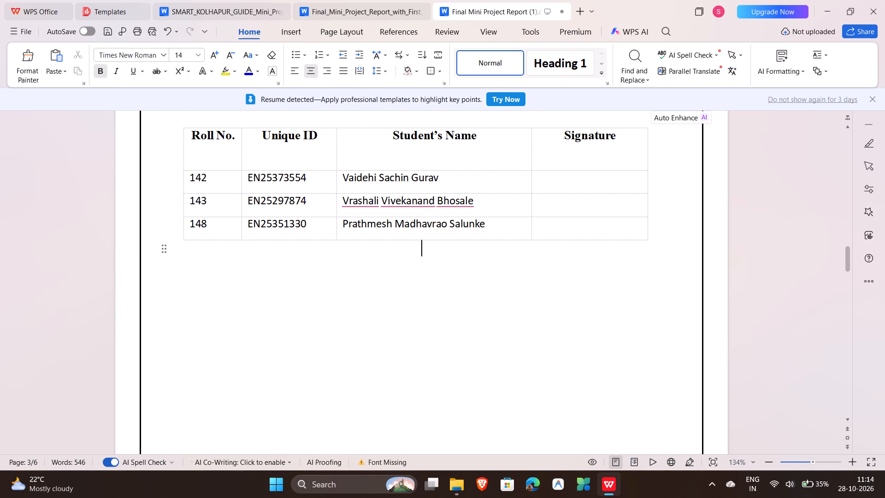
Review the certificate page and the declaration page to check the filled-in student tables and the surrounding layout.
scroll(525, 275, "right", 1)
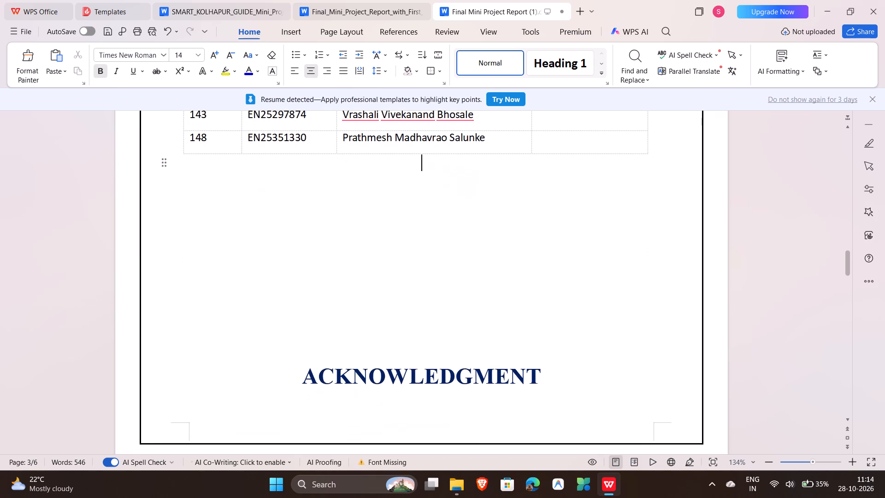
scroll(525, 275, "right", 1)
scroll(525, 275, "up", 3)
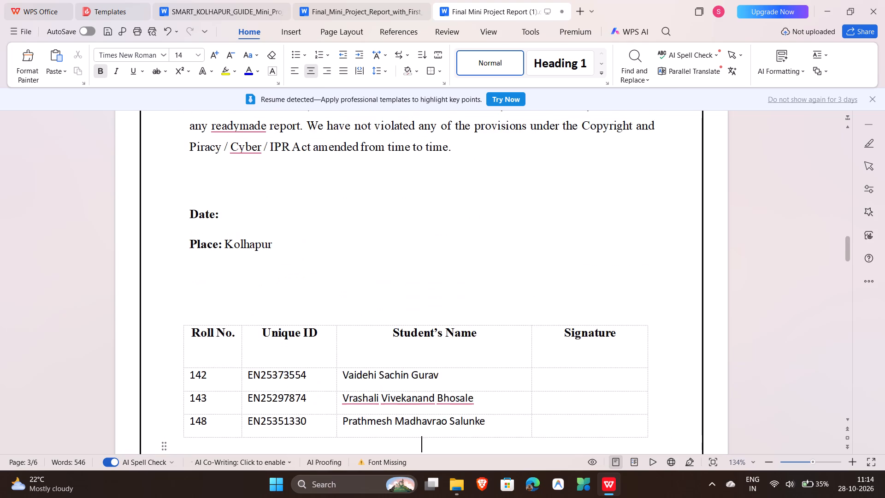
scroll(525, 275, "up", 2)
scroll(525, 275, "down", 7)
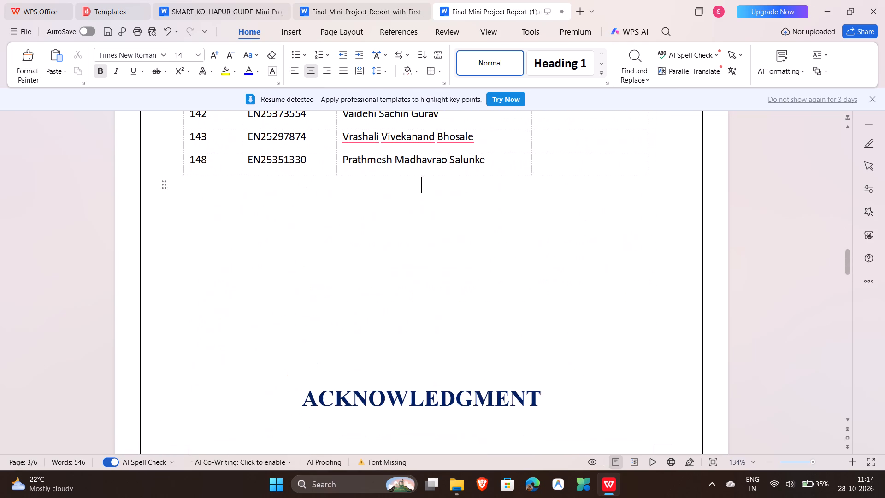
scroll(525, 275, "up", 11)
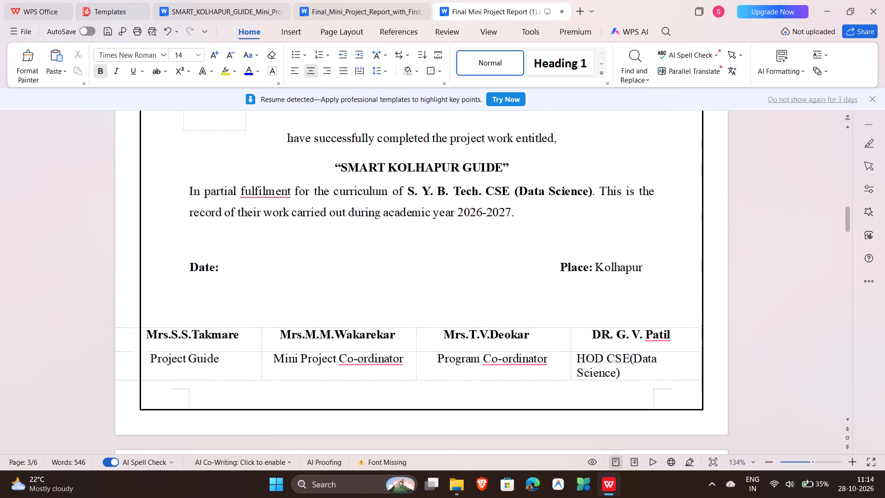
scroll(525, 275, "up", 1)
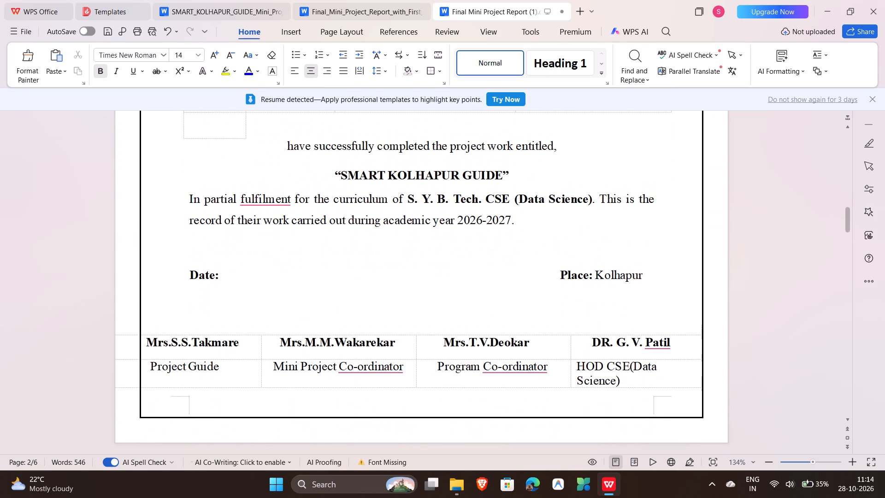
scroll(525, 275, "up", 5)
scroll(525, 275, "down", 1)
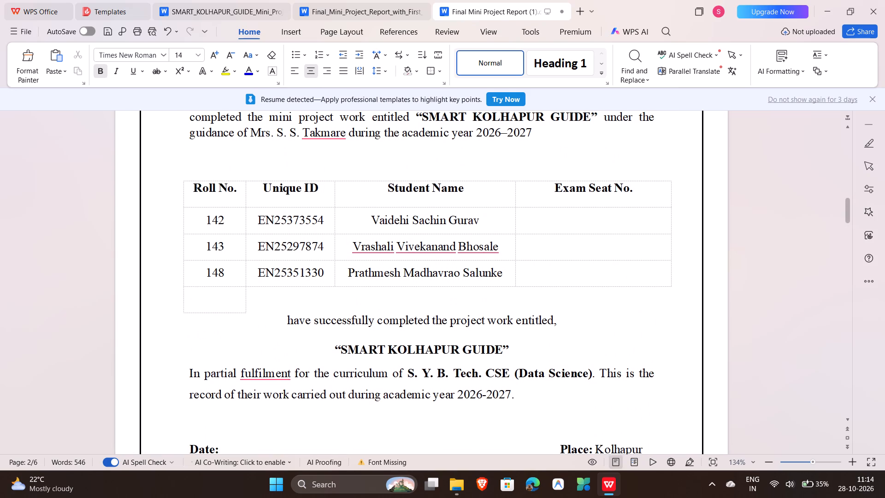
scroll(525, 275, "down", 2)
scroll(525, 275, "up", 4)
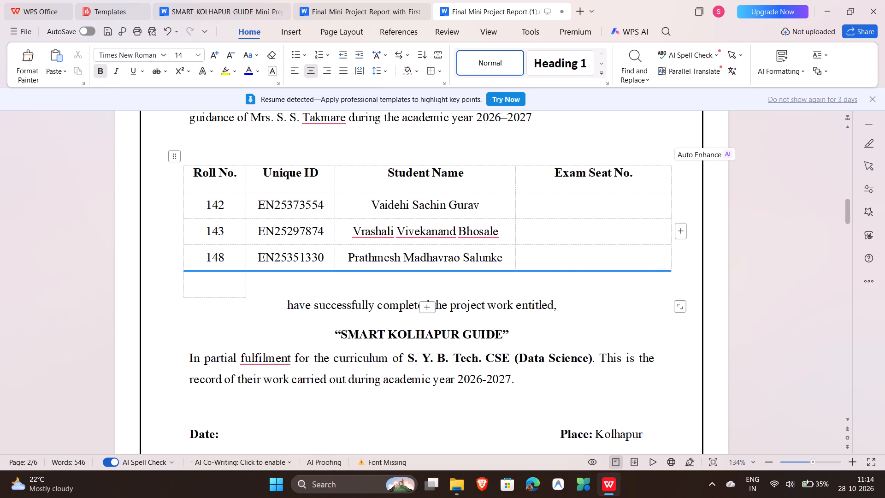
scroll(365, 315, "down", 12)
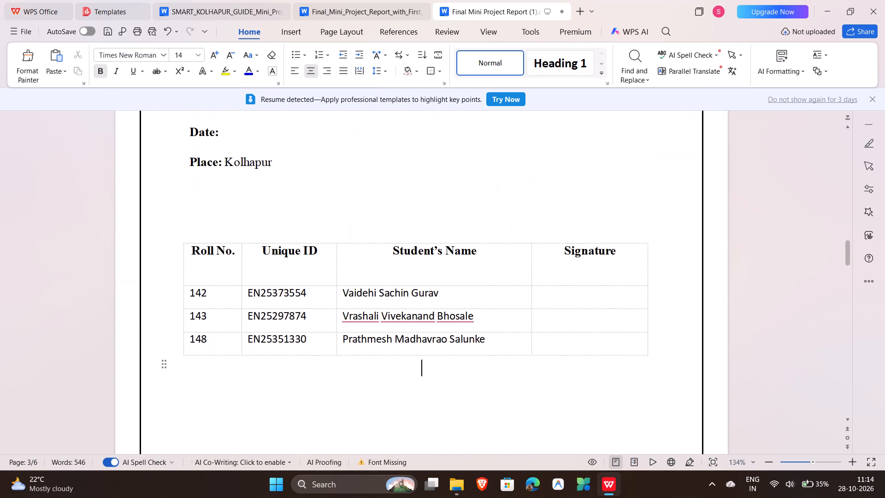
Push the ACKNOWLEDGMENT heading down from the bottom of the declaration page to the top of the following page.
scroll(365, 315, "down", 4)
scroll(365, 315, "up", 1)
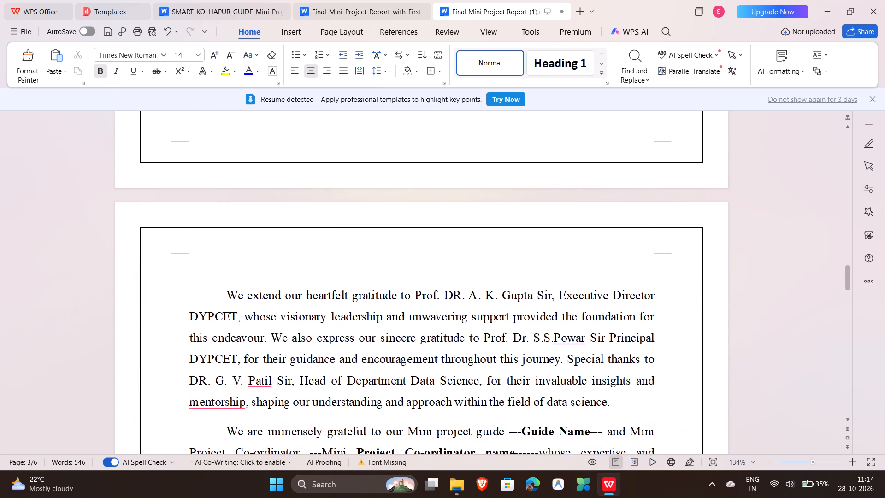
scroll(365, 315, "up", 1)
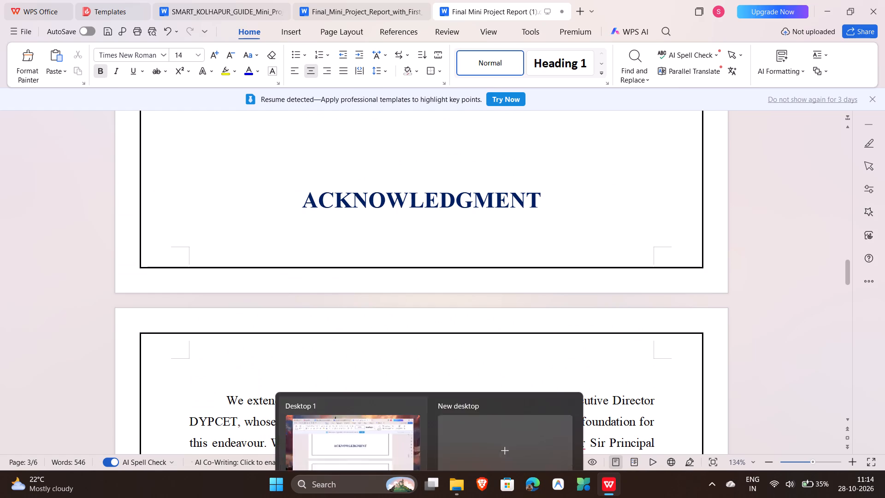
left_click(294, 205)
key("Return")
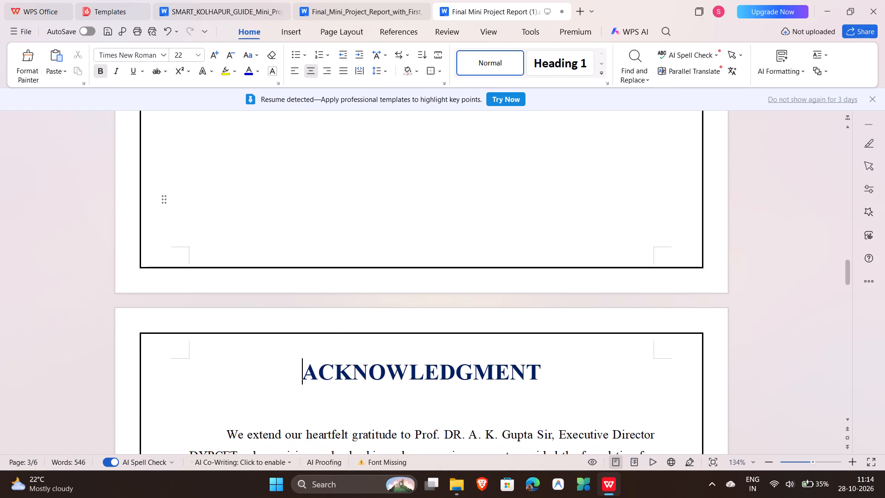
Check the template's declaration text, switch to the SMART_KOLHAPUR_GUIDE report and copy its whole declaration paragraph.
scroll(294, 205, "up", 7)
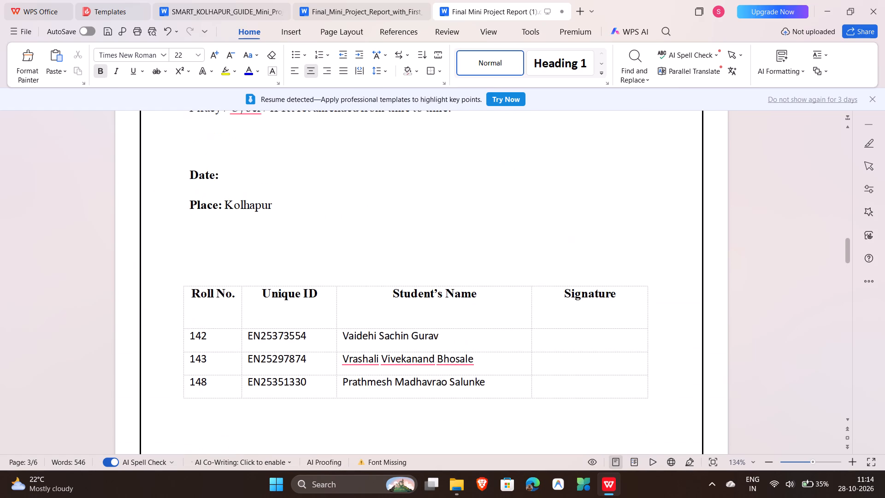
scroll(294, 205, "up", 4)
scroll(294, 205, "down", 1)
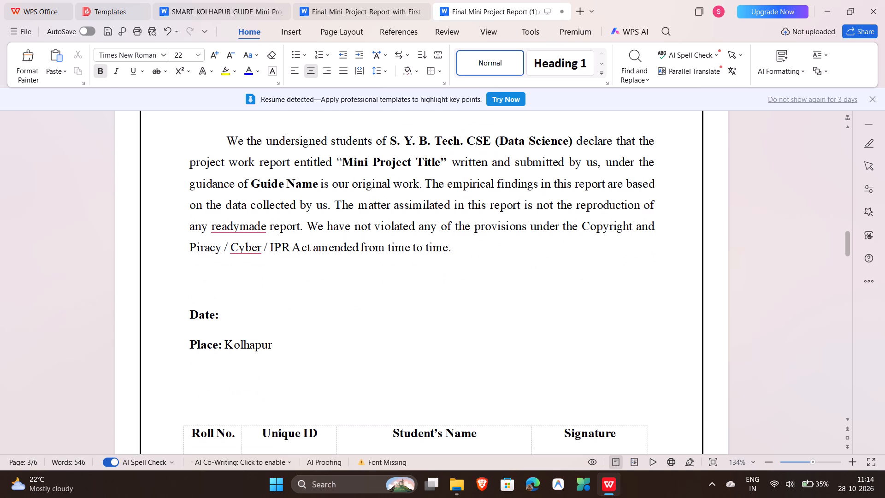
left_click(460, 485)
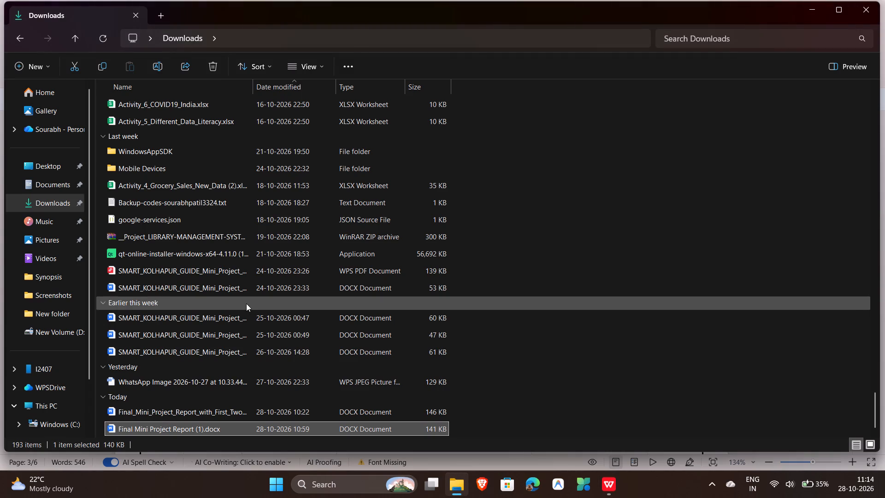
double_click(201, 355)
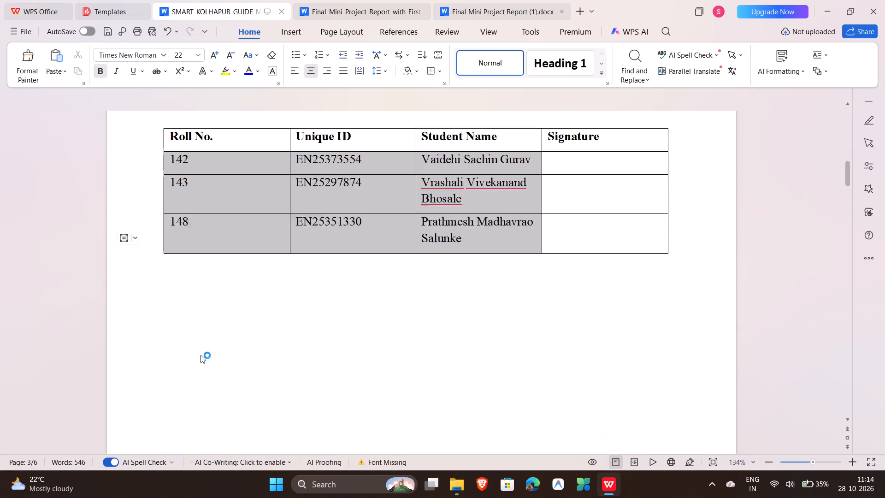
scroll(296, 302, "up", 2)
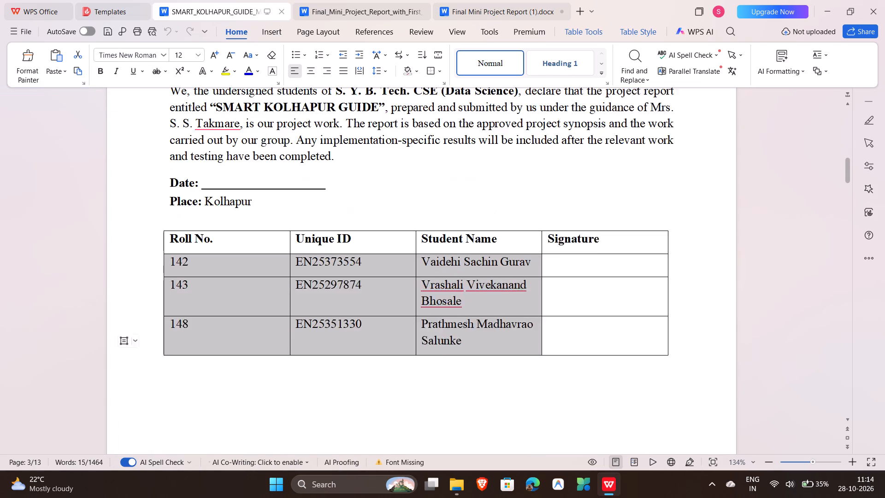
scroll(296, 302, "up", 3)
scroll(296, 302, "down", 4)
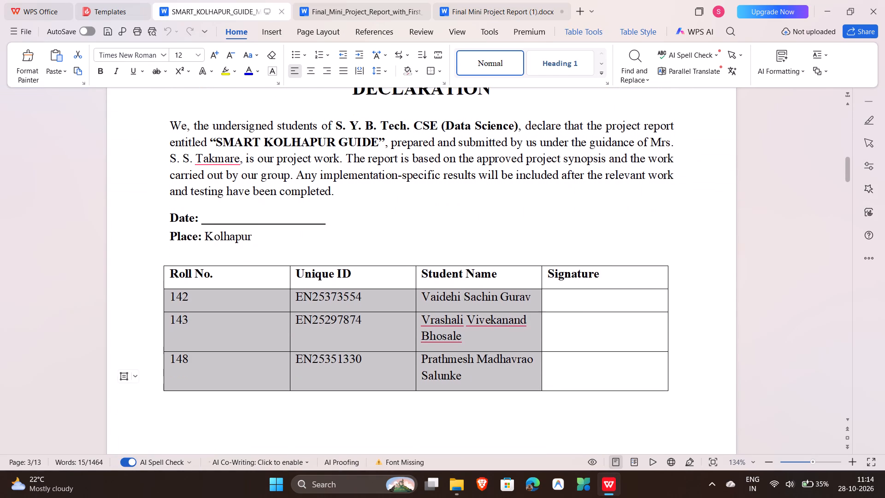
scroll(296, 302, "down", 1)
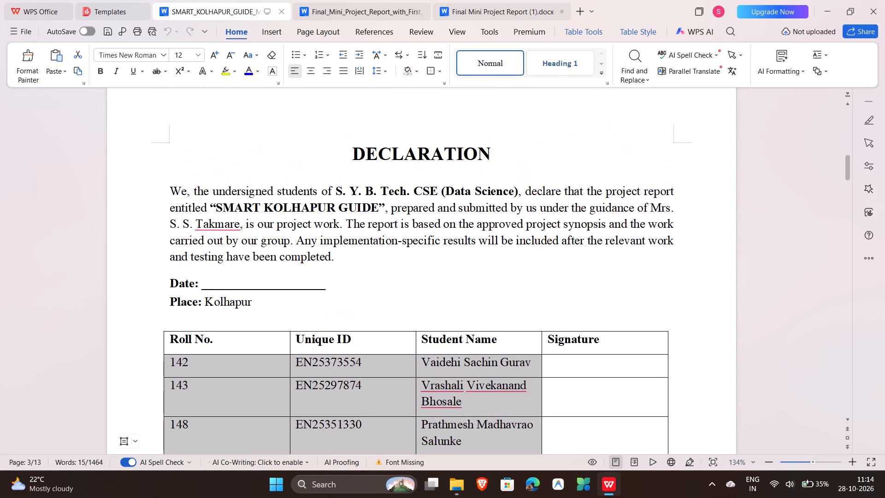
scroll(296, 302, "down", 1)
scroll(296, 302, "right", 1)
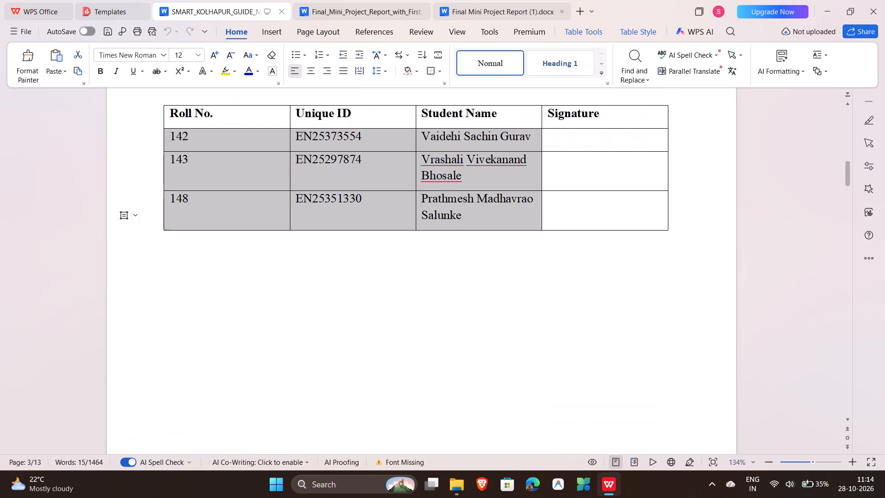
scroll(296, 302, "right", 1)
scroll(296, 302, "up", 1)
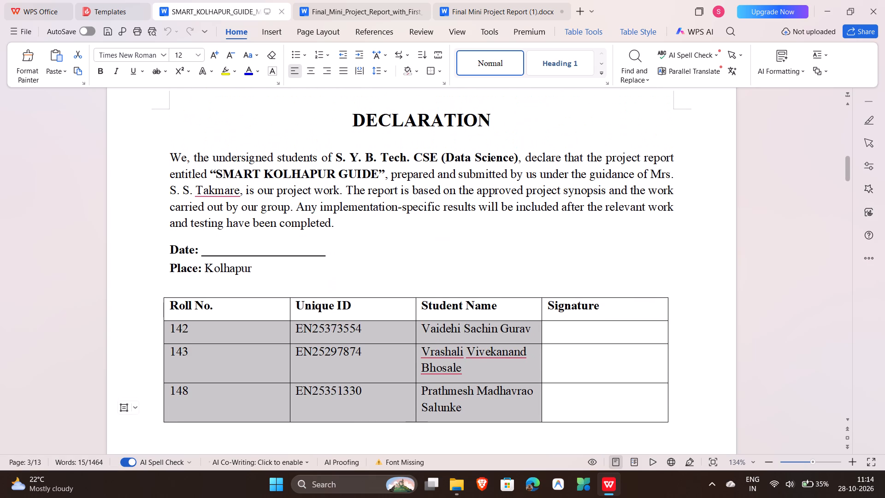
left_click_drag(170, 152, 375, 232)
key("ctrl+c")
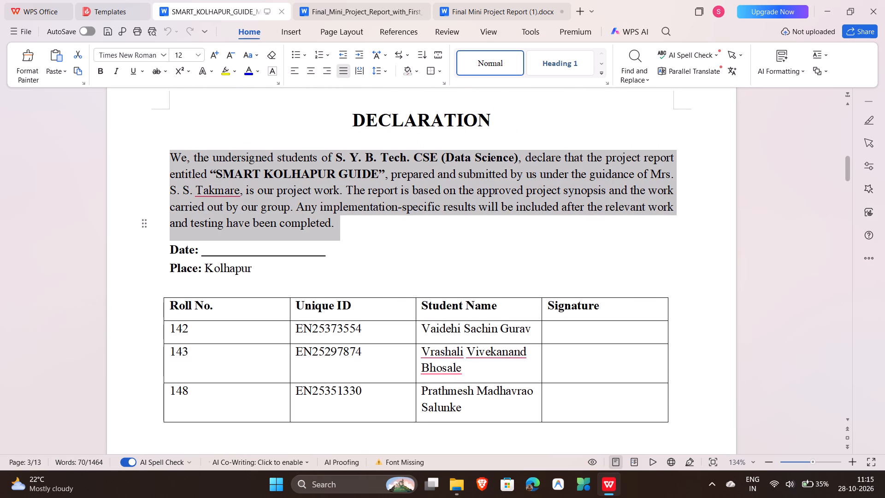
Switch to Final Mini Project Report (1) and replace the template's declaration paragraph with the copied one.
left_click(453, 480)
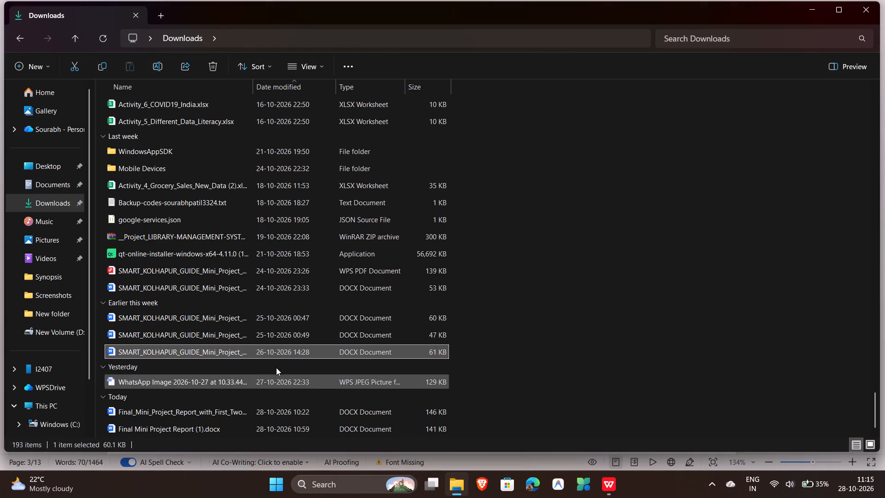
double_click(214, 431)
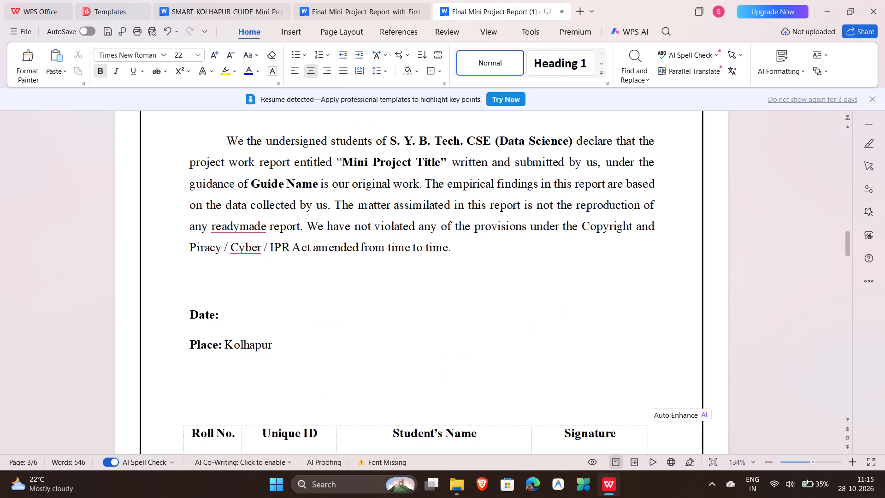
scroll(313, 284, "up", 3)
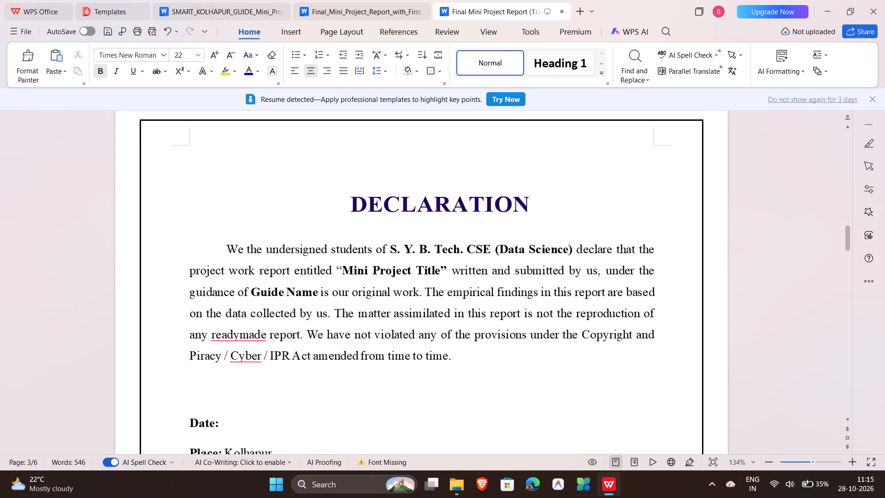
scroll(313, 284, "down", 5)
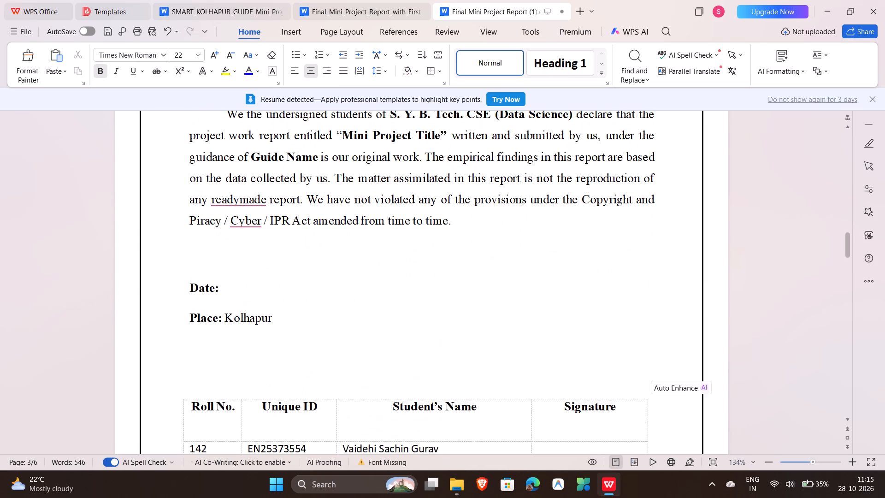
scroll(313, 284, "up", 1)
left_click_drag(226, 161, 484, 283)
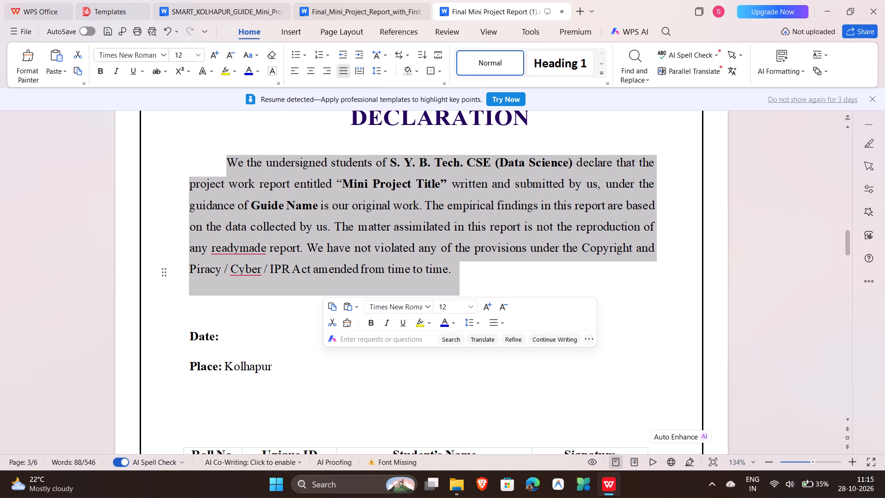
key("BackSpace")
key("ctrl+v")
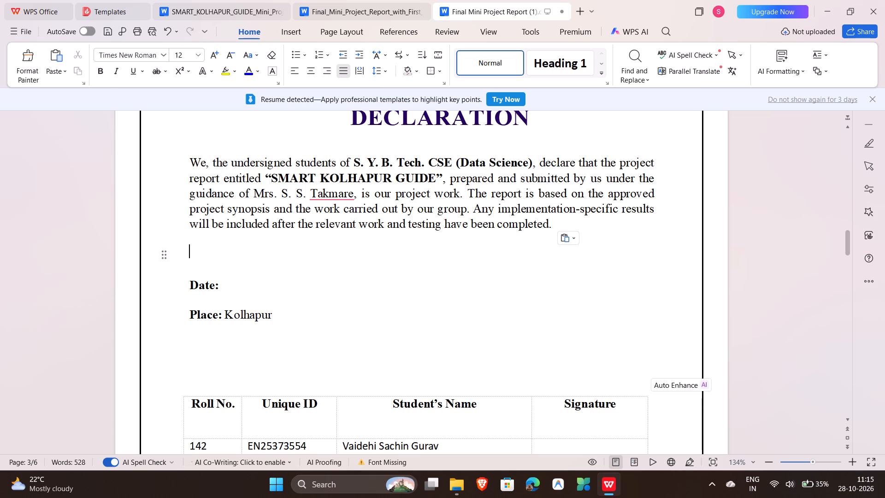
Delete the empty line between the declaration paragraph and the Date line.
left_click(193, 271)
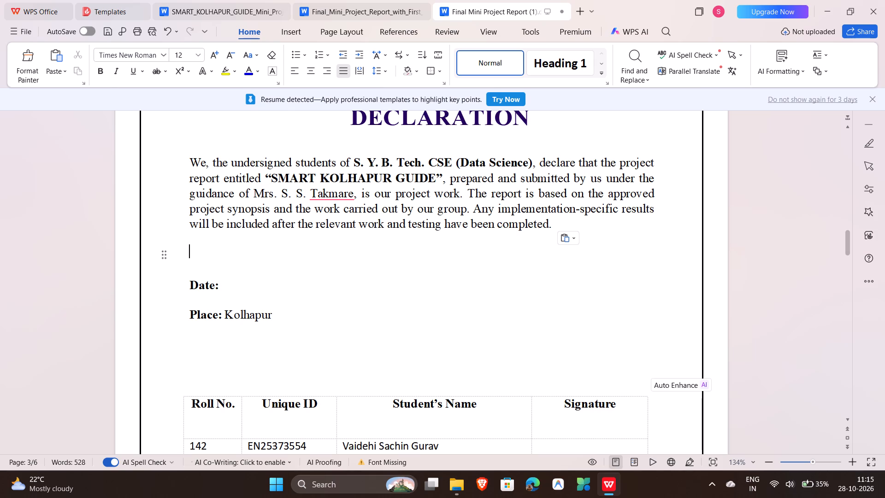
left_click(187, 284)
key("BackSpace")
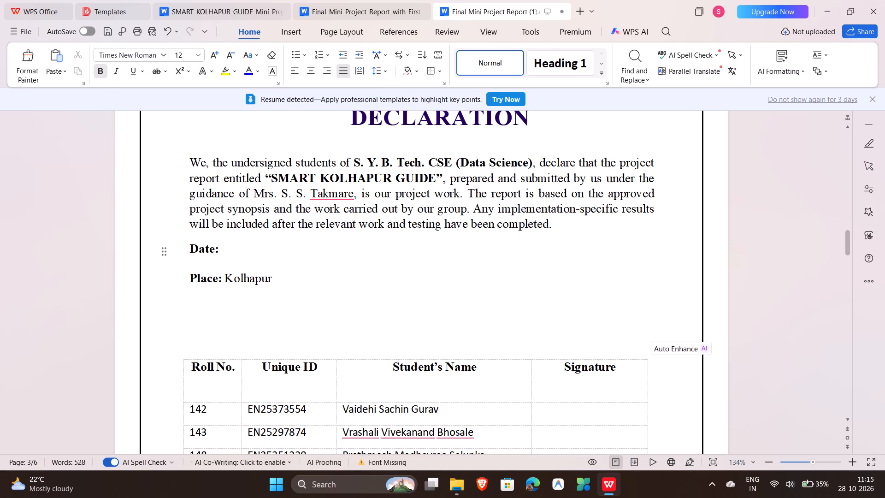
Reduce the gap between the Place line and the declaration's student table to a single blank line.
scroll(187, 284, "down", 1)
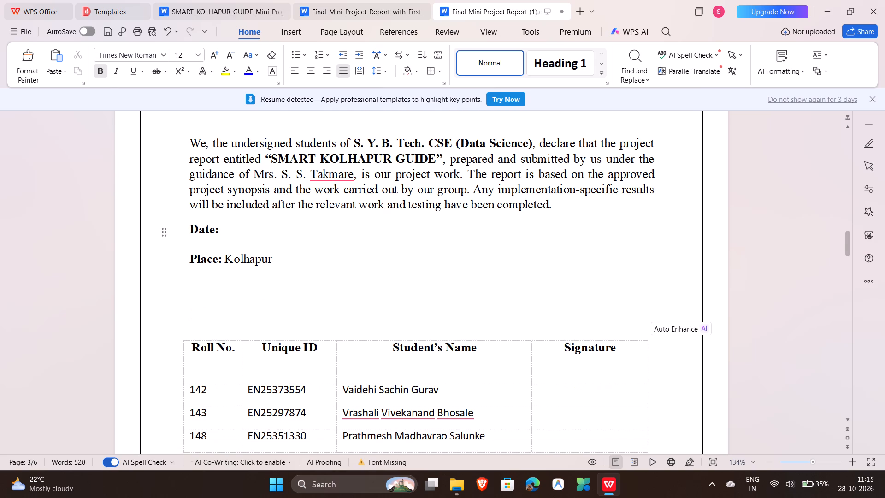
left_click(176, 350)
left_click_drag(170, 290, 190, 313)
left_click_drag(190, 313, 222, 306)
left_click(222, 306)
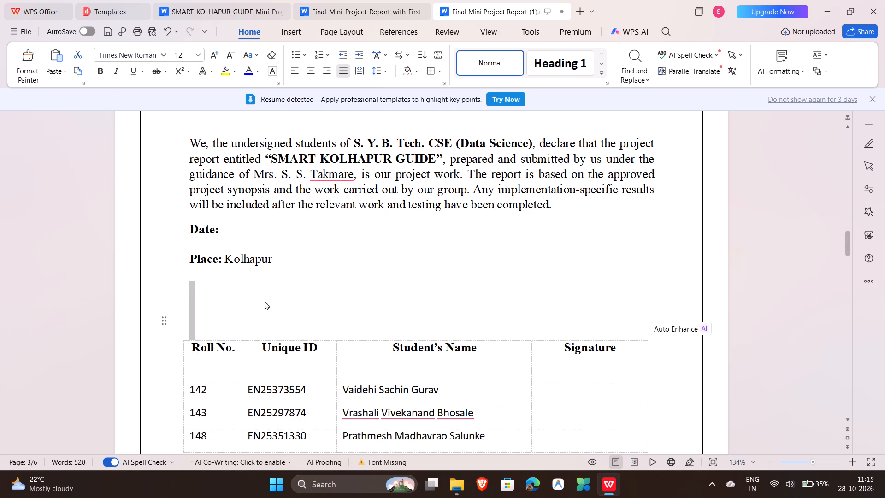
left_click(277, 300)
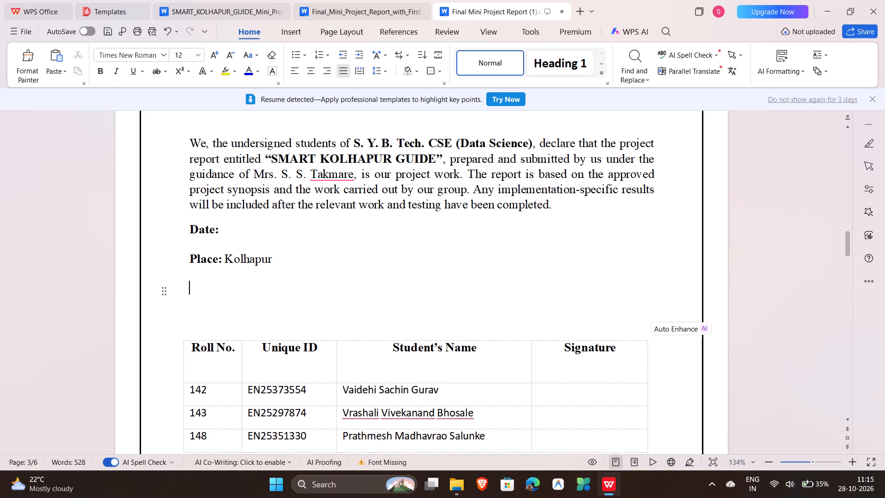
left_click(307, 318)
key("BackSpace")
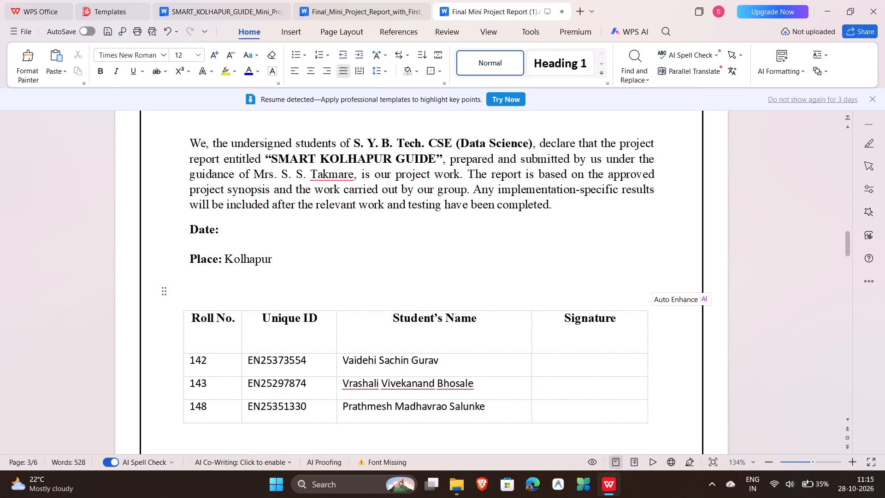
key("BackSpace")
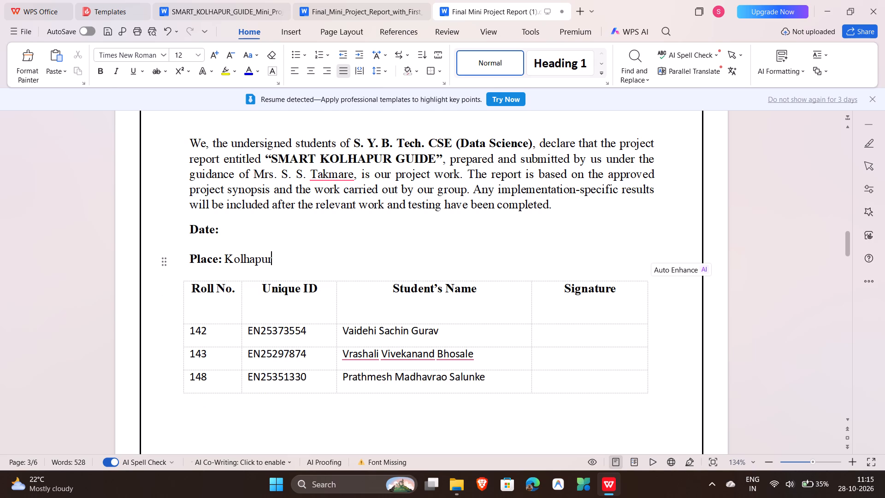
key("Return")
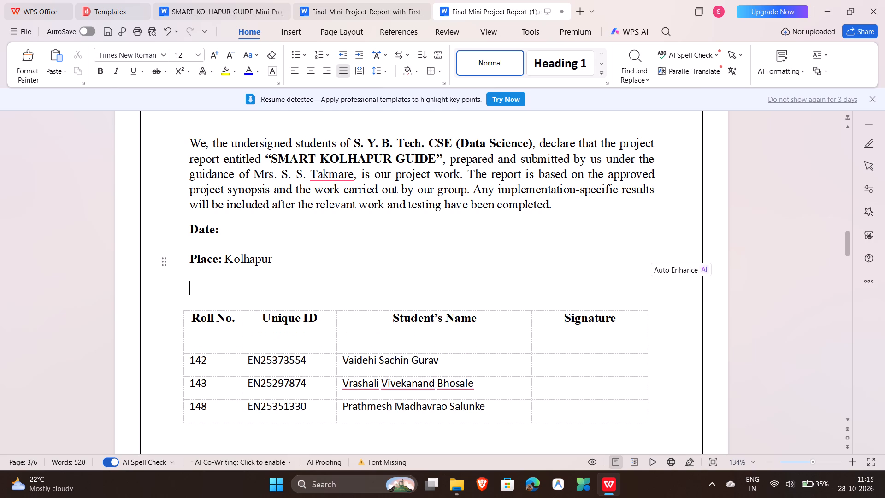
Insert four blank lines before the ACKNOWLEDGMENT heading to move it to the top of the next page.
scroll(307, 318, "up", 3)
scroll(307, 318, "down", 8)
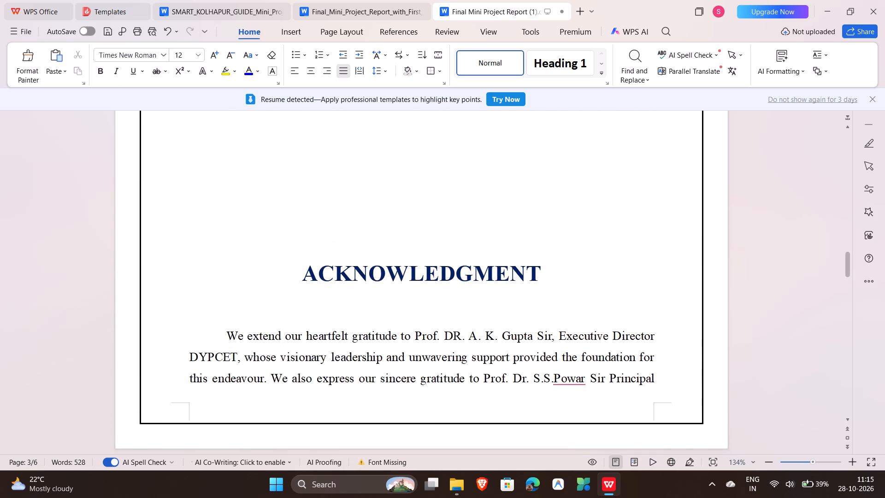
left_click(300, 270)
key("Return")
key("Return")
key("Return")
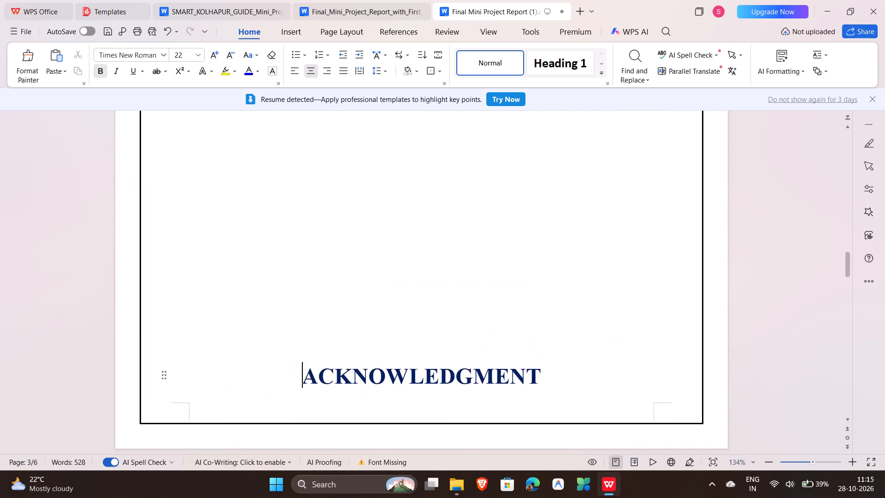
key("Return")
Check the template's acknowledgment text, switch to the SMART_KOLHAPUR_GUIDE report and copy its three acknowledgment paragraphs.
scroll(300, 270, "down", 6)
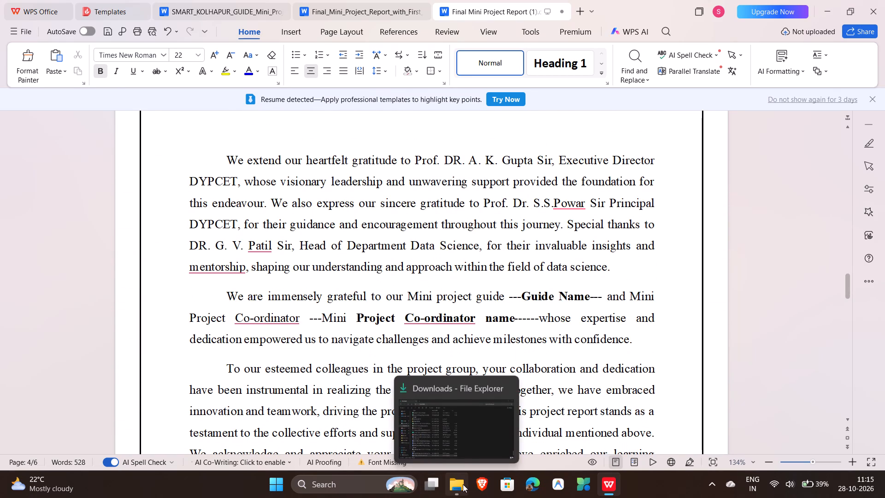
left_click(462, 485)
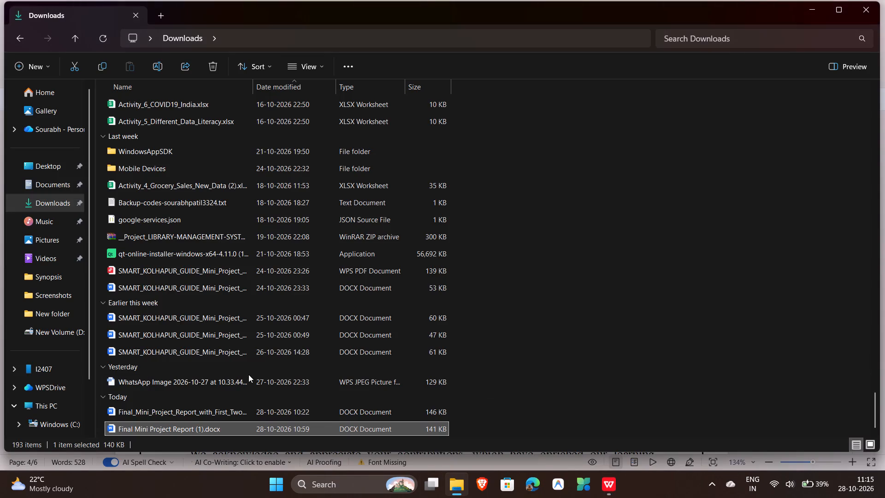
double_click(217, 354)
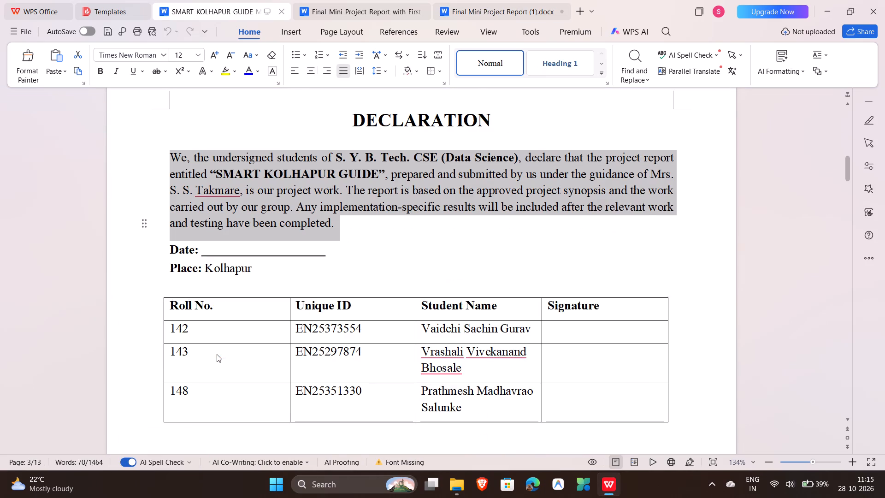
scroll(309, 322, "down", 10)
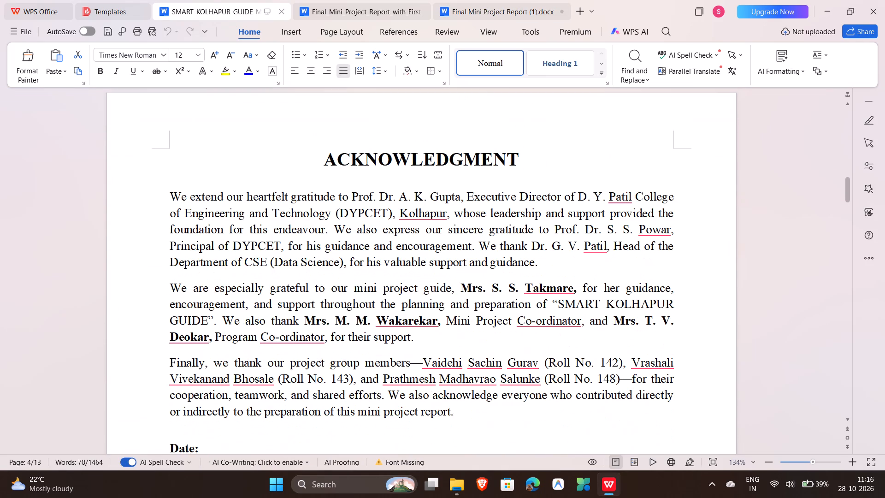
scroll(309, 322, "down", 1)
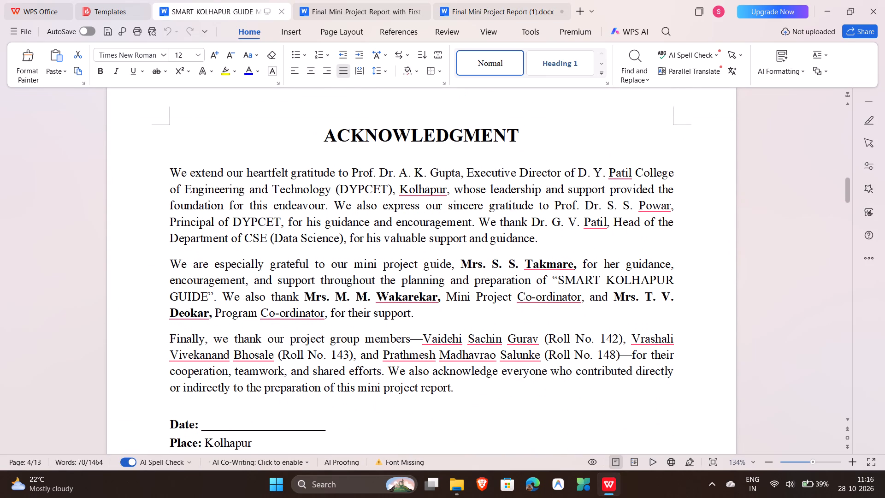
left_click_drag(169, 168, 573, 409)
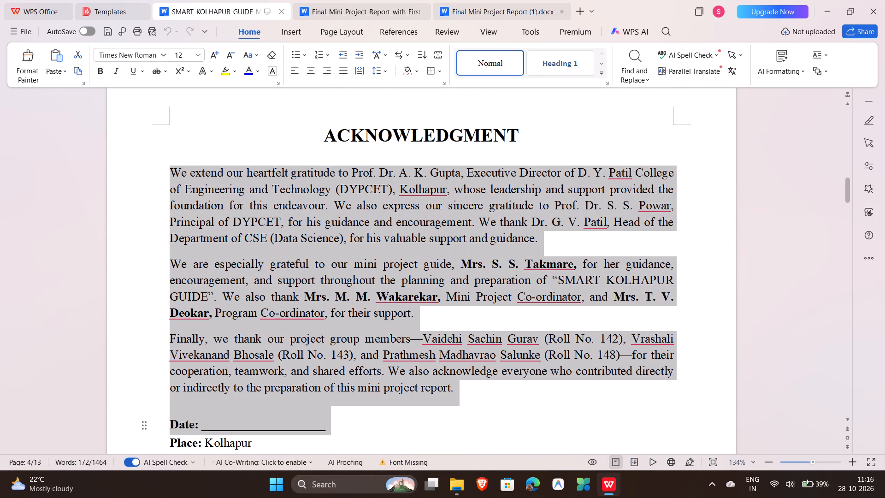
left_click_drag(573, 409, 508, 384)
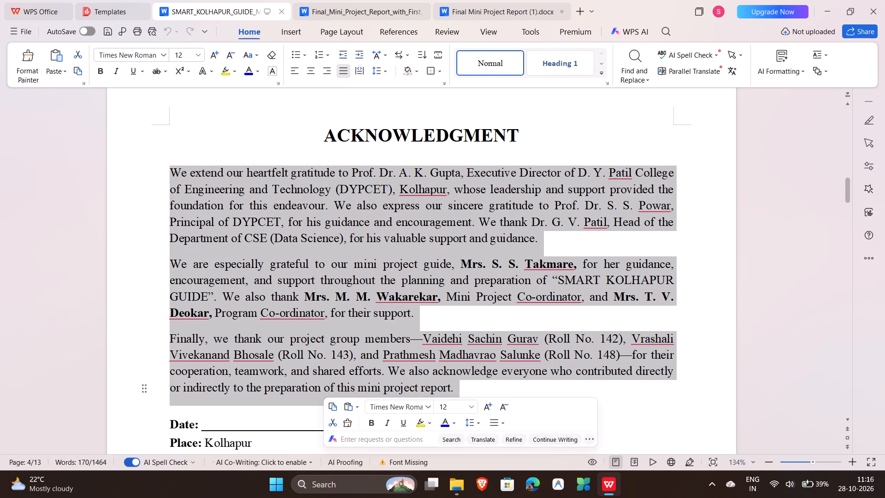
key("ctrl+c")
Switch to Final Mini Project Report (1) and replace the template's three acknowledgment paragraphs with the copied ones.
scroll(508, 384, "down", 4)
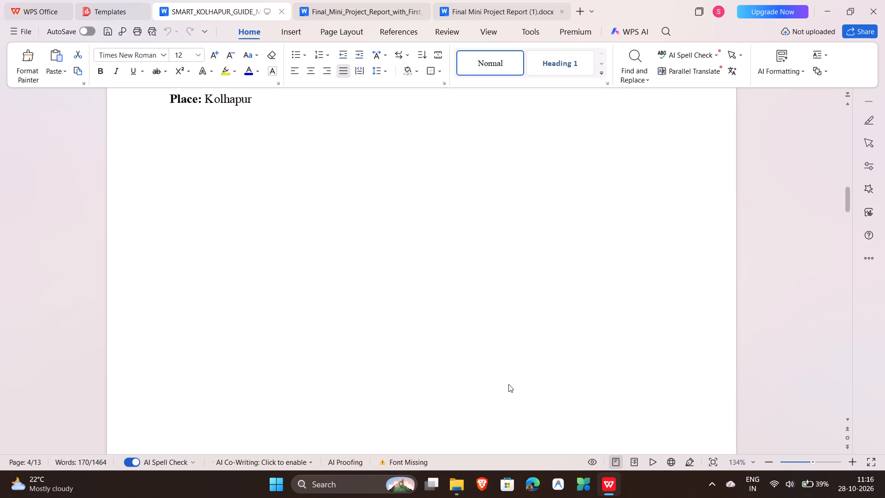
scroll(508, 384, "down", 3)
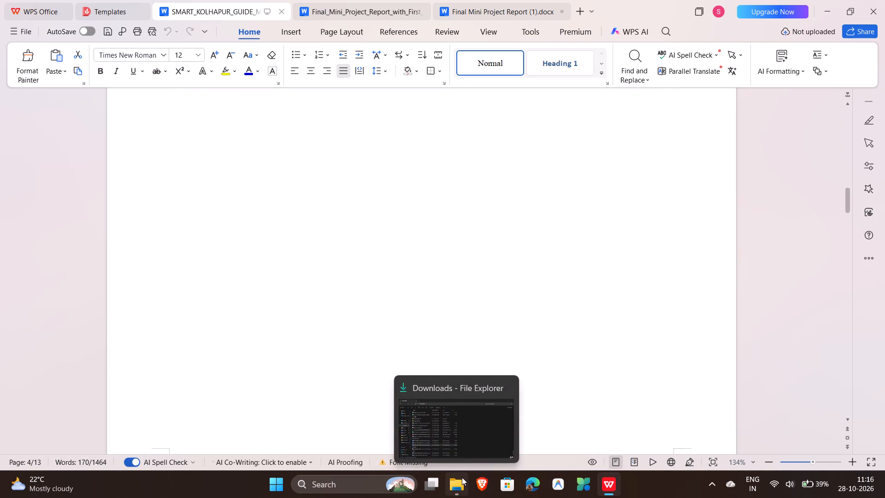
left_click(461, 478)
double_click(239, 430)
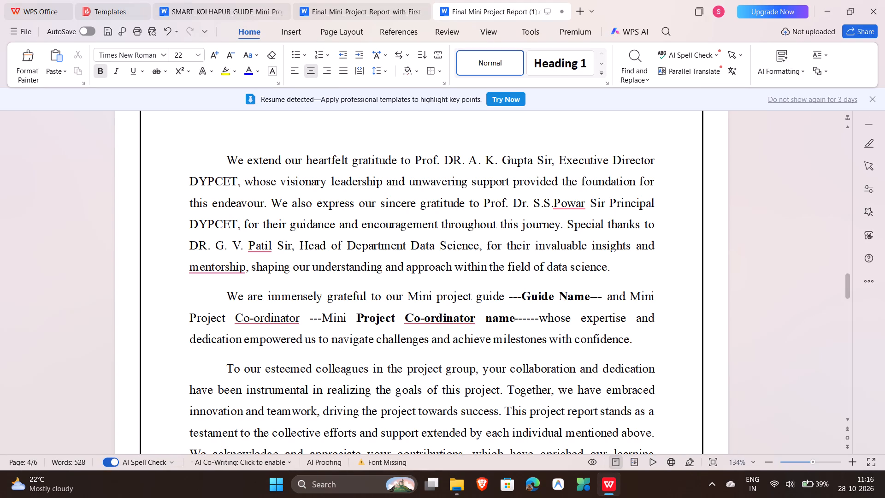
left_click_drag(223, 157, 512, 395)
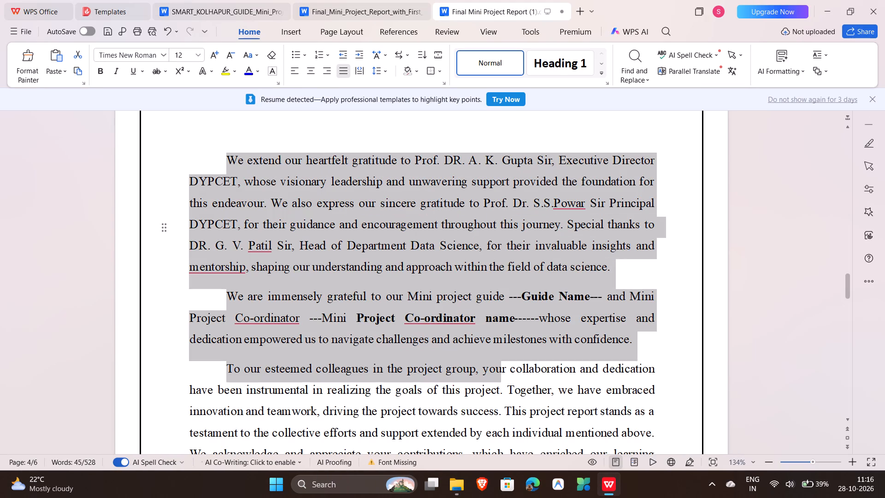
left_click_drag(512, 395, 474, 290)
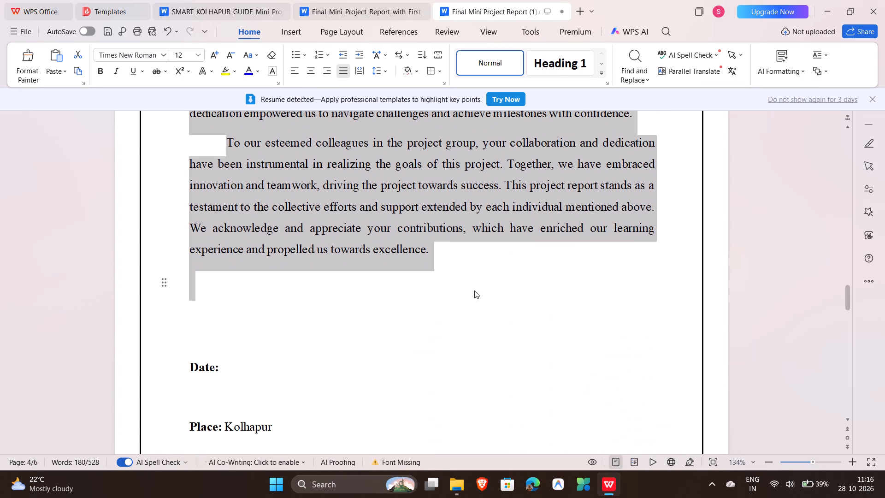
left_click_drag(474, 290, 456, 265)
key("BackSpace")
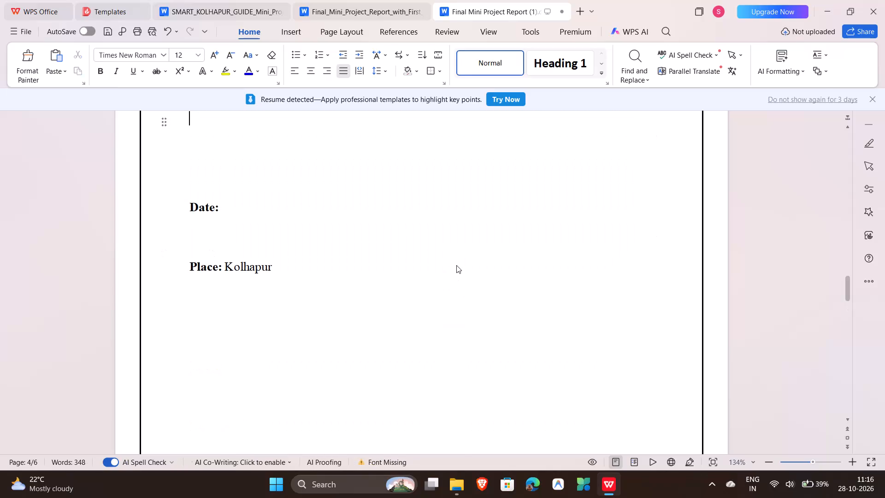
scroll(456, 265, "up", 5)
key("ctrl+v")
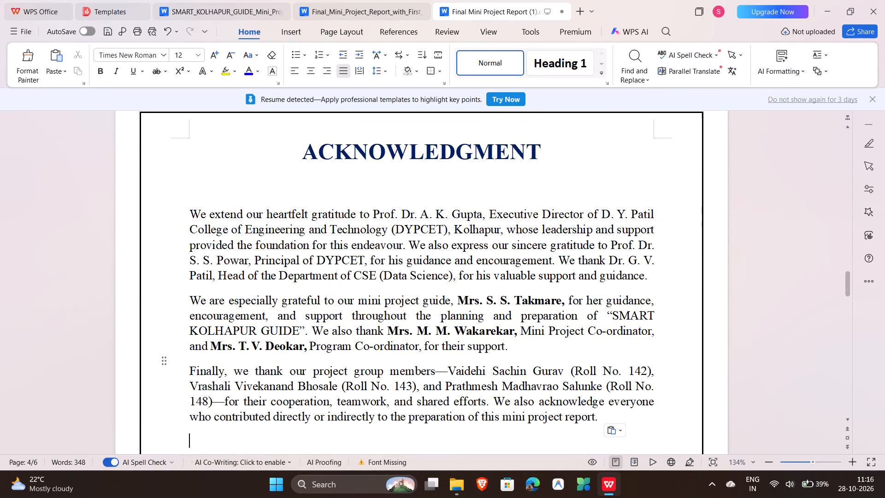
On the acknowledgment page, delete two empty lines above the Date line and the one between Date and Place.
scroll(349, 205, "down", 1)
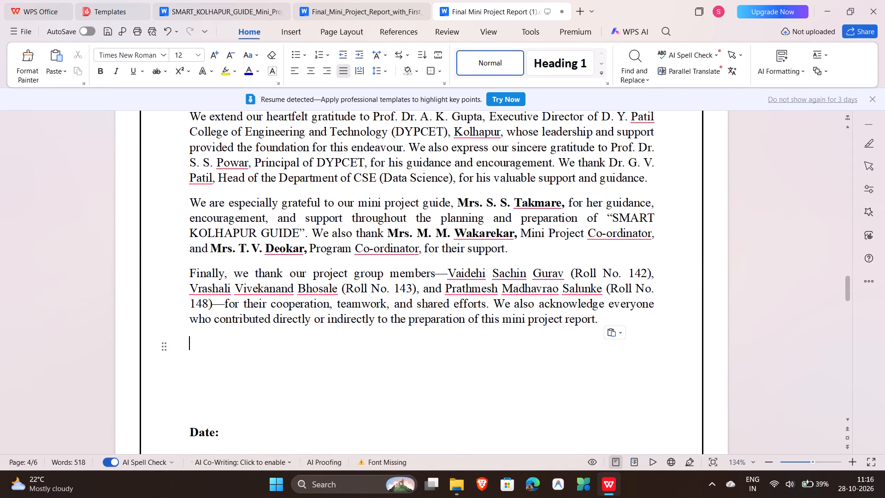
scroll(349, 205, "down", 2)
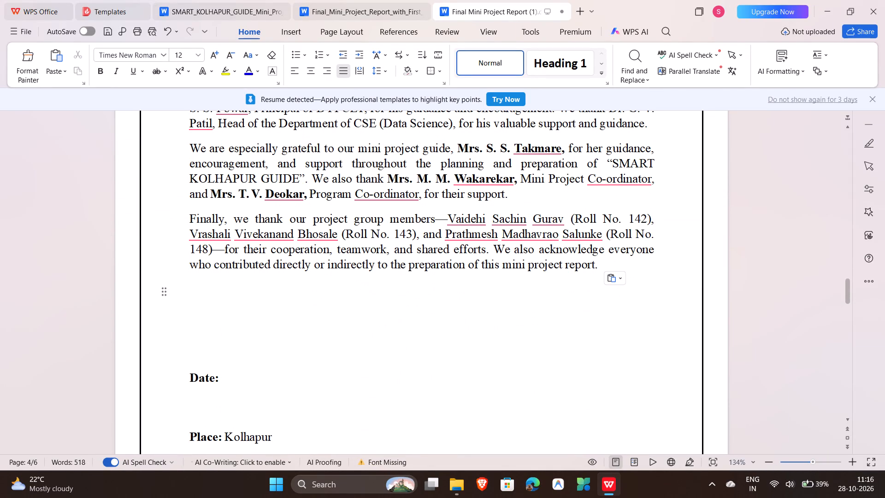
left_click(189, 368)
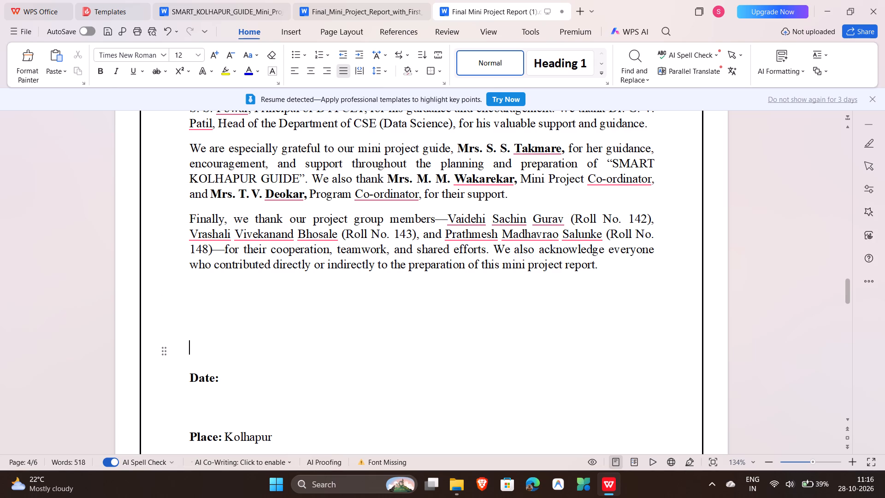
key("BackSpace")
key("BackSpace")
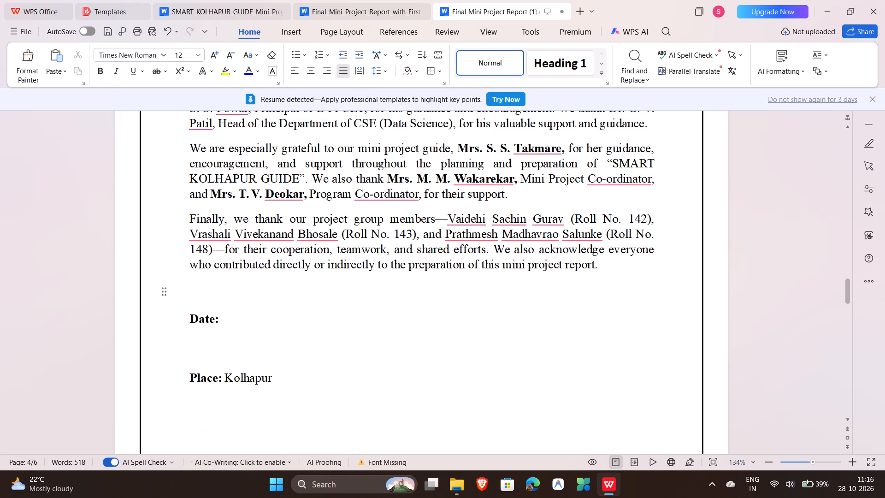
left_click(195, 357)
key("BackSpace")
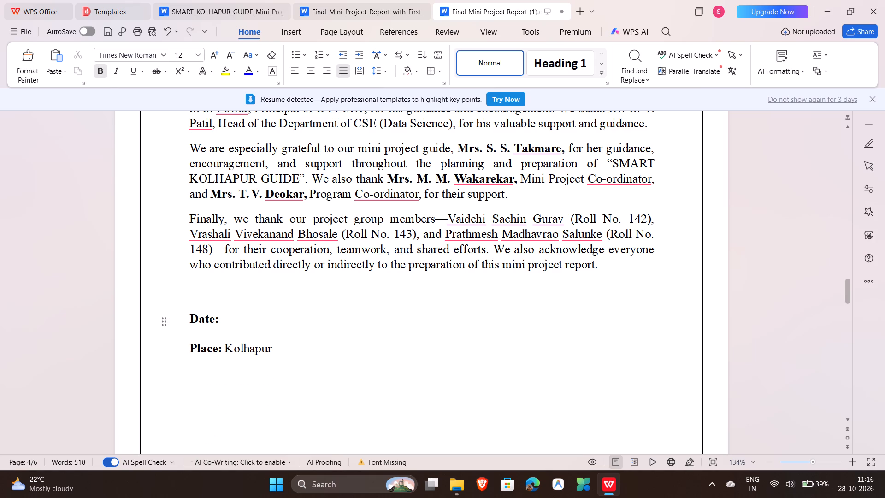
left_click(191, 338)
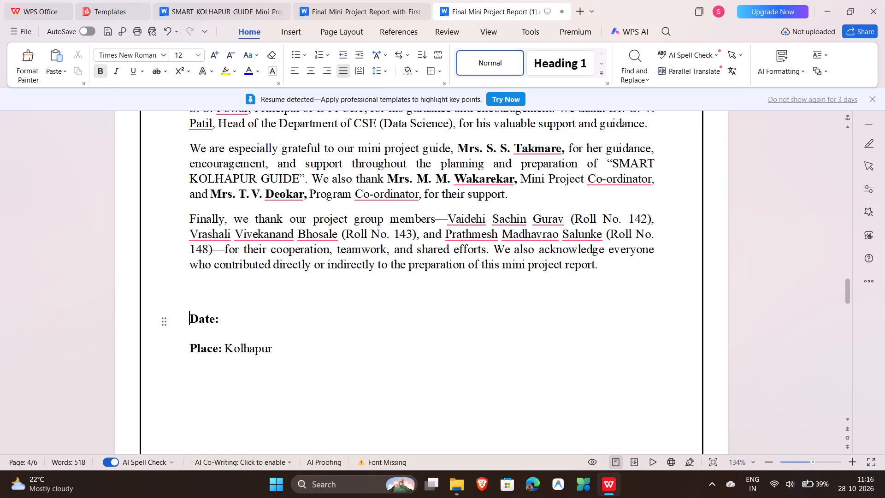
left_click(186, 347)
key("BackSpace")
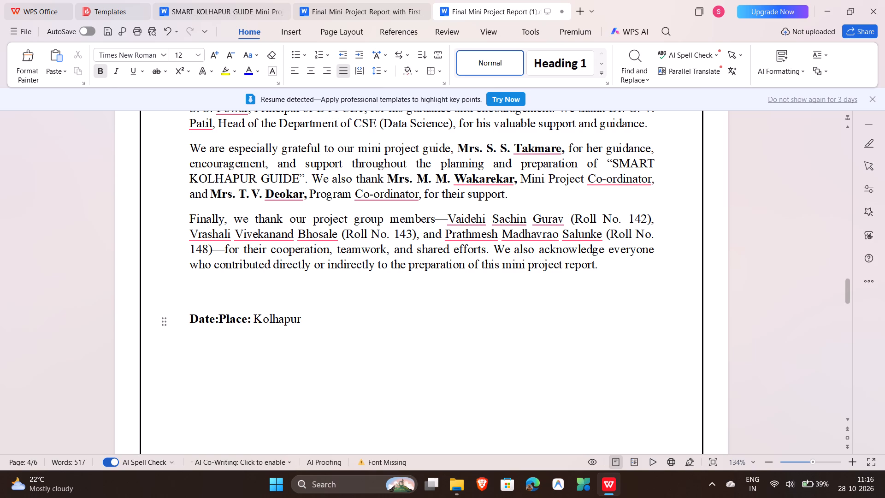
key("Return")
Delete the empty line between the ACKNOWLEDGMENT heading and its first paragraph.
scroll(186, 347, "up", 6)
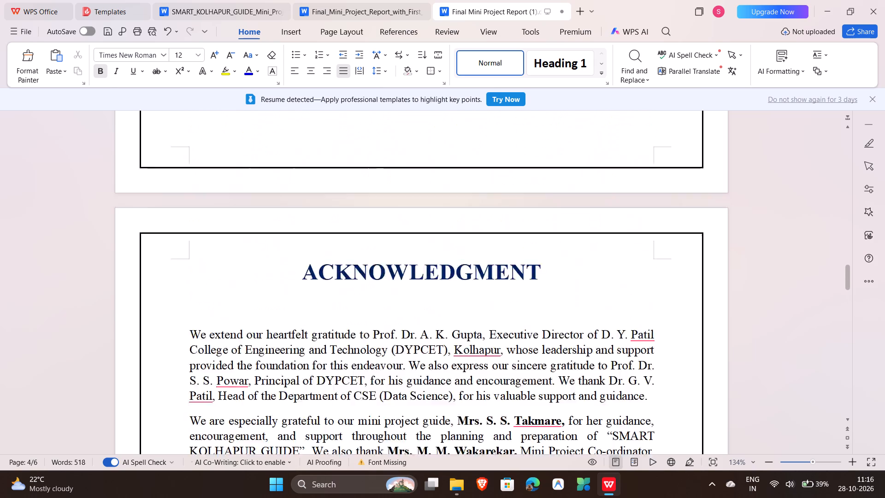
scroll(186, 347, "up", 1)
scroll(186, 347, "down", 4)
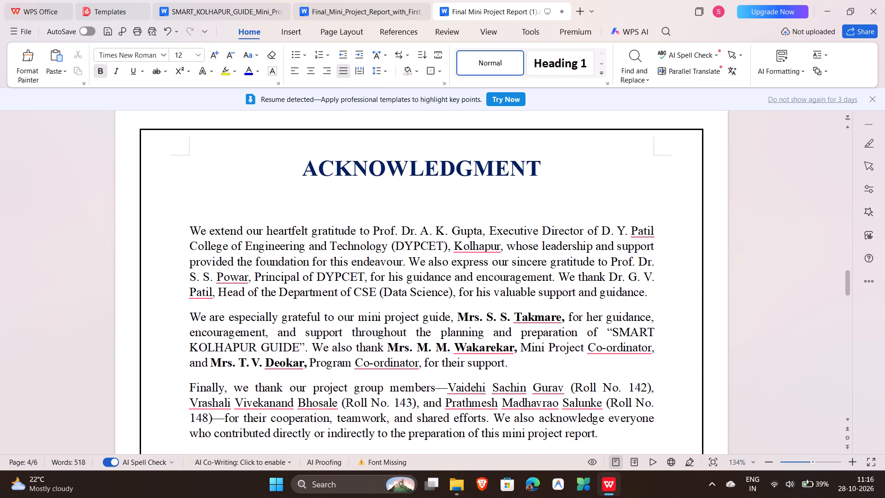
scroll(186, 347, "down", 1)
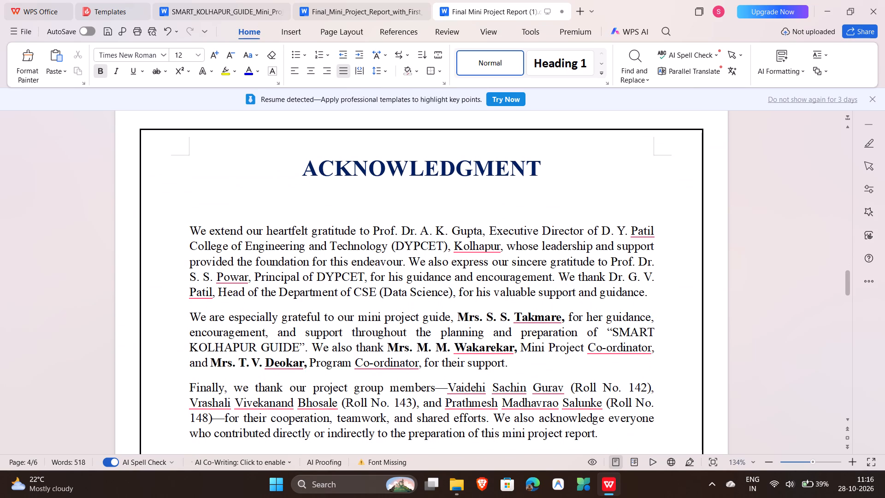
left_click(188, 225)
key("BackSpace")
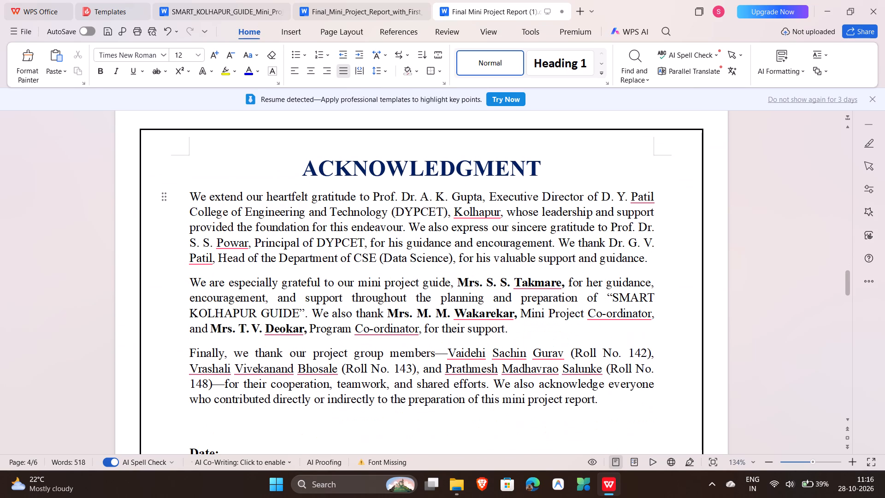
Insert seven blank lines before the INDEX heading to move it and its table to the top of the next page.
scroll(188, 225, "down", 6)
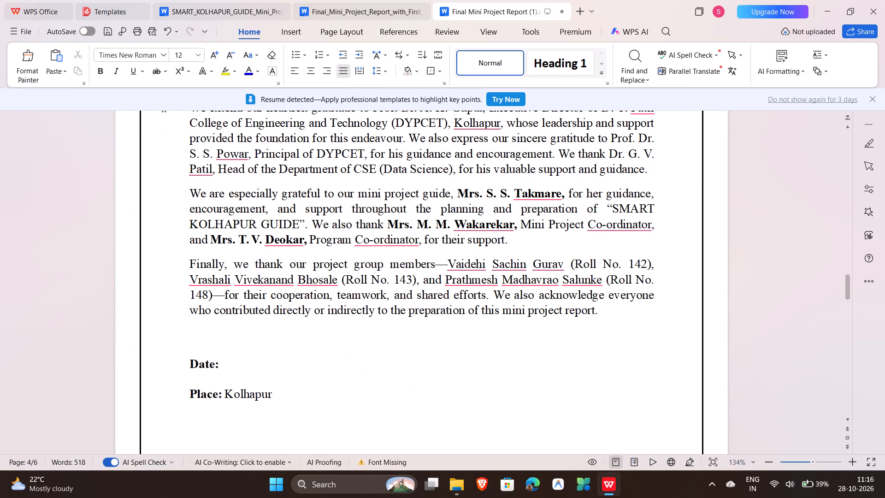
scroll(188, 225, "down", 4)
scroll(188, 225, "up", 1)
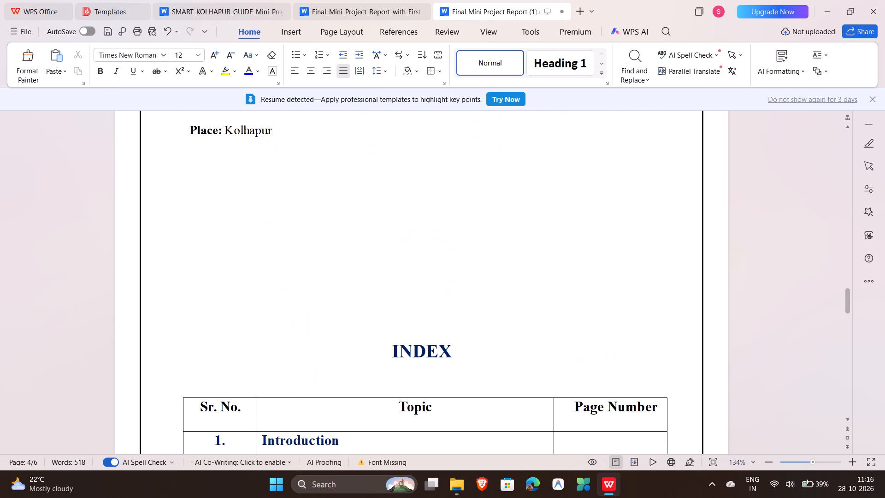
left_click(392, 356)
key("Return")
key("Return")
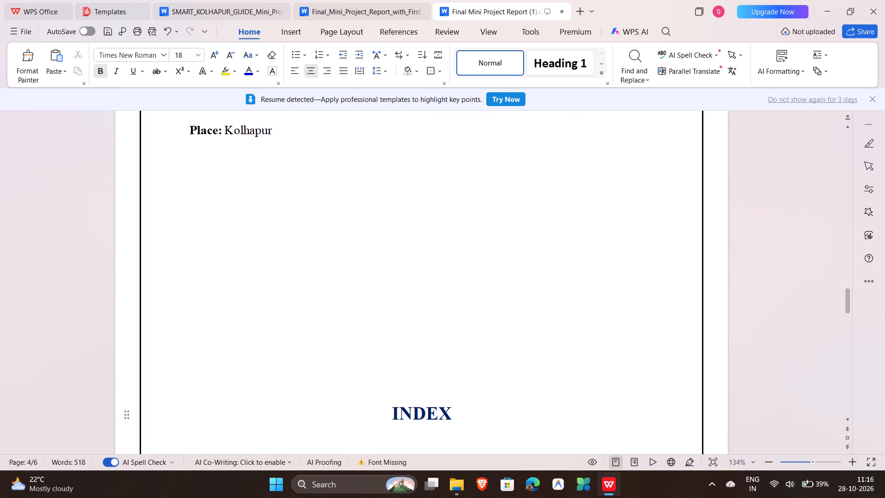
scroll(392, 356, "down", 7)
key("Return")
key("Return")
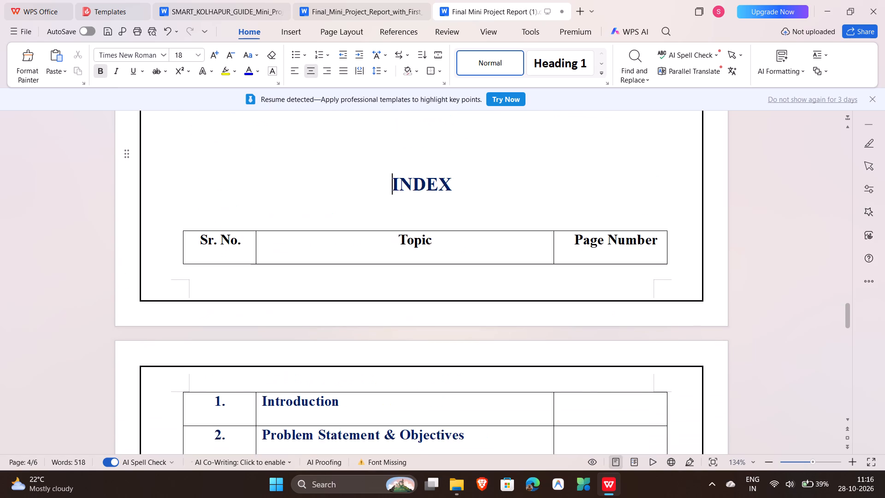
key("Return")
key("Return")
key("Return")
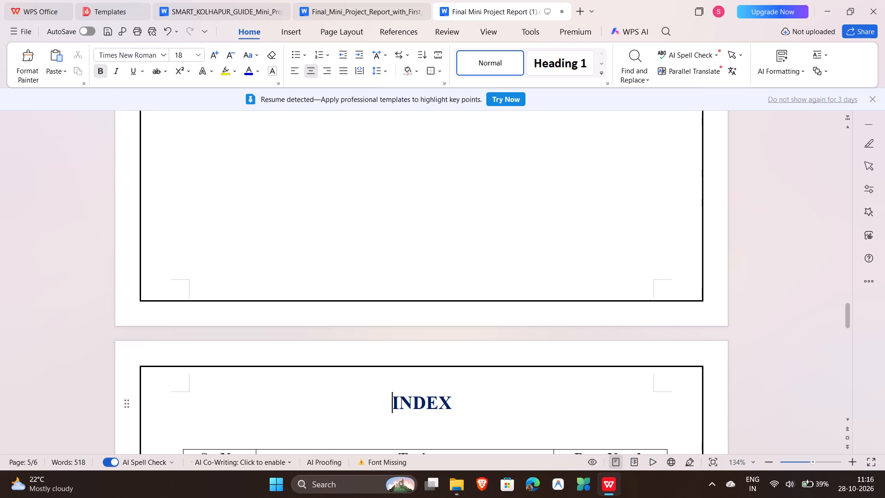
scroll(392, 356, "down", 4)
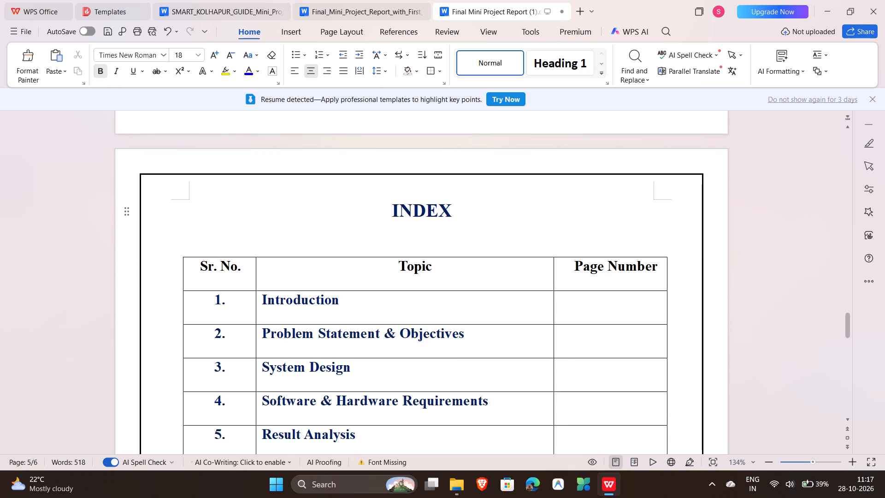
scroll(392, 356, "right", 1)
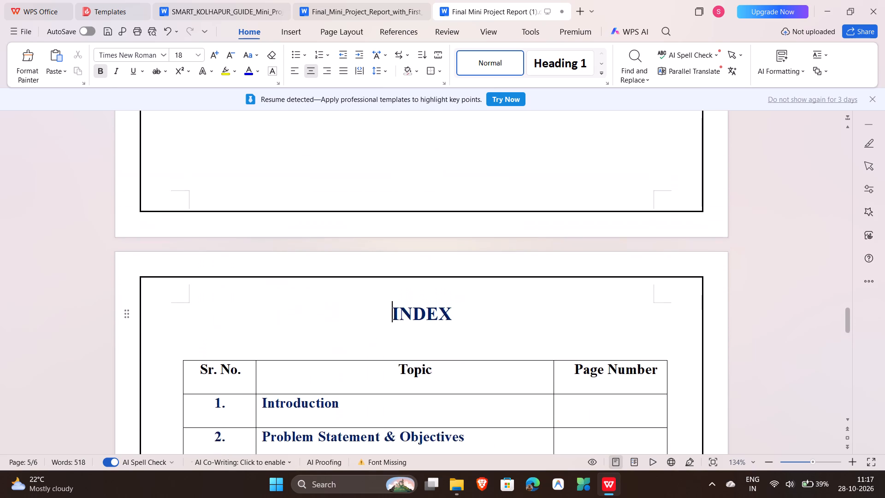
Insert an empty line directly below the Introduction heading on the report's last page.
scroll(392, 356, "up", 6)
scroll(392, 356, "down", 14)
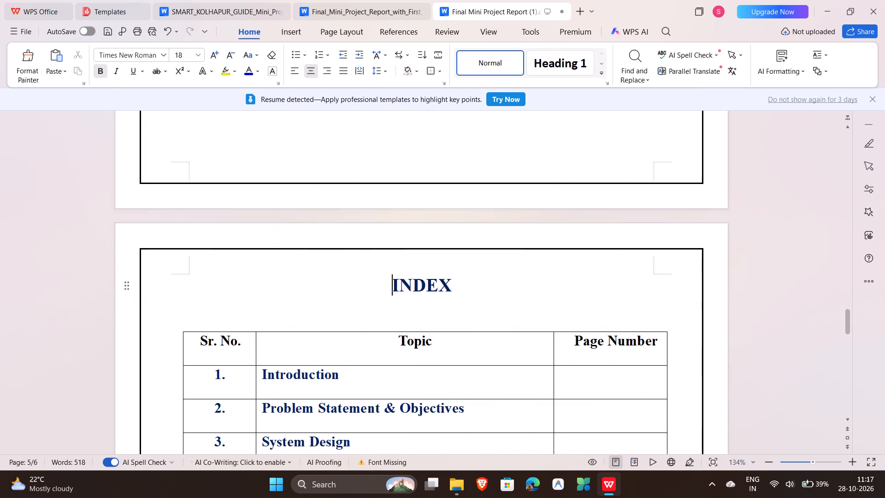
scroll(392, 356, "down", 6)
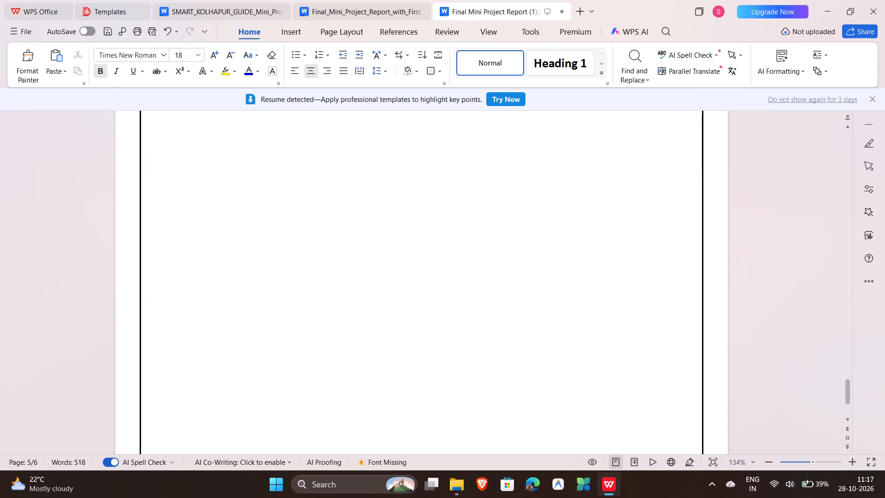
scroll(392, 356, "down", 1)
scroll(392, 356, "up", 3)
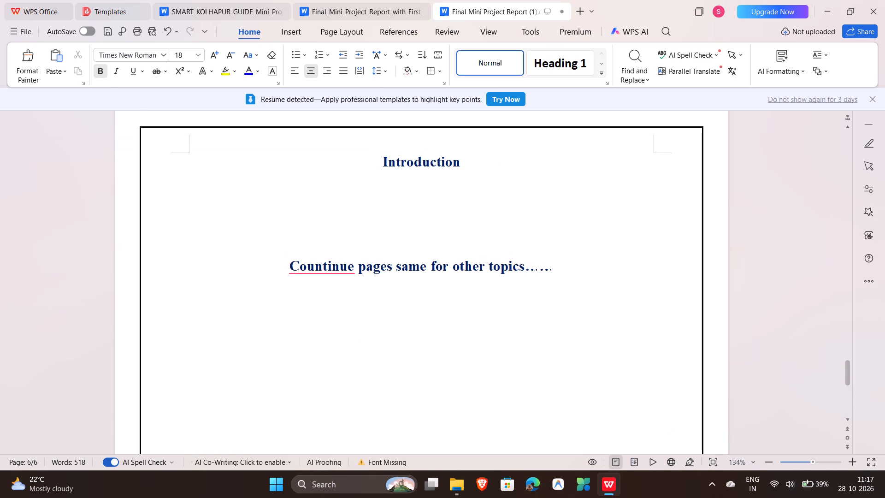
left_click(466, 159)
key("Return")
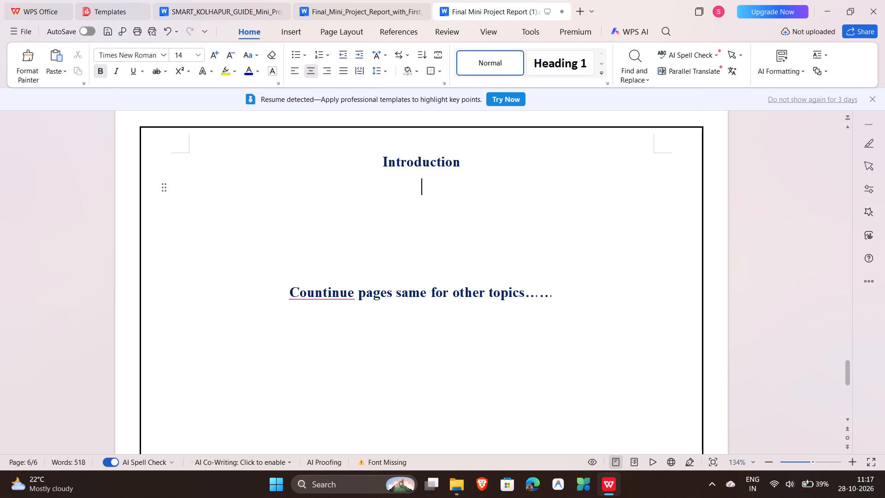
Switch to the SMART_KOLHAPUR_GUIDE Mini Project report and copy the three paragraphs under its INTRODUCTION heading.
left_click(456, 488)
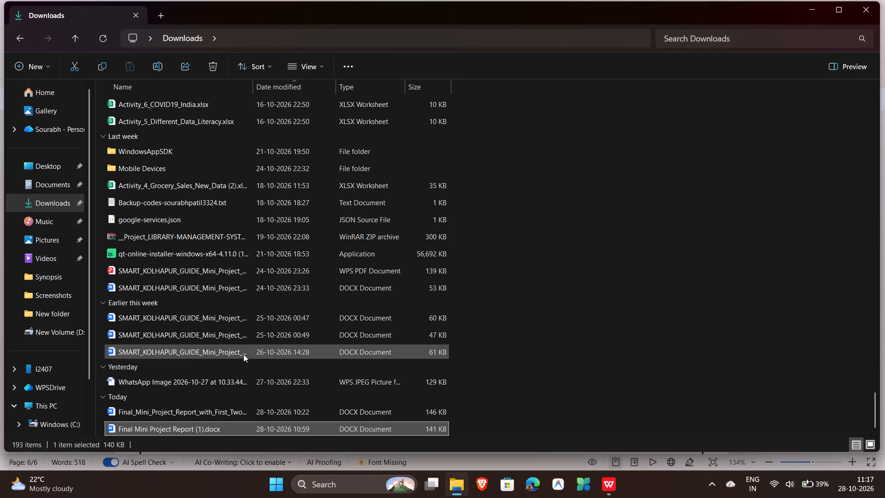
double_click(243, 354)
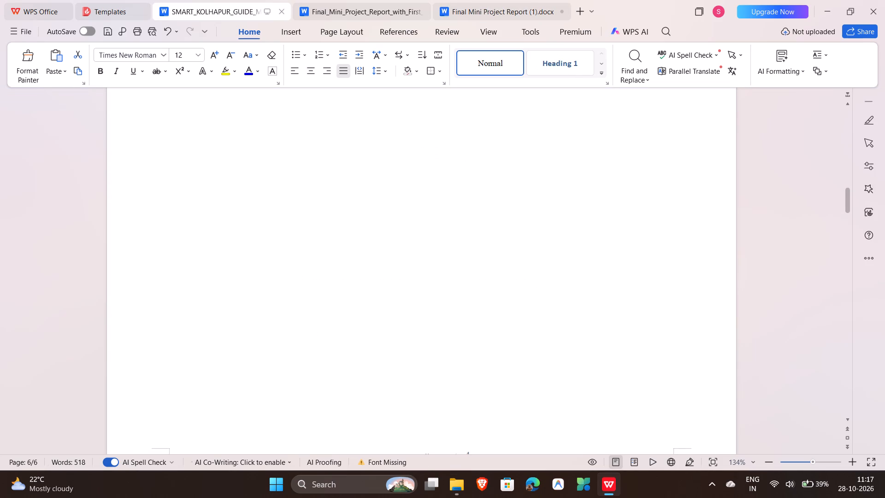
scroll(433, 331, "down", 10)
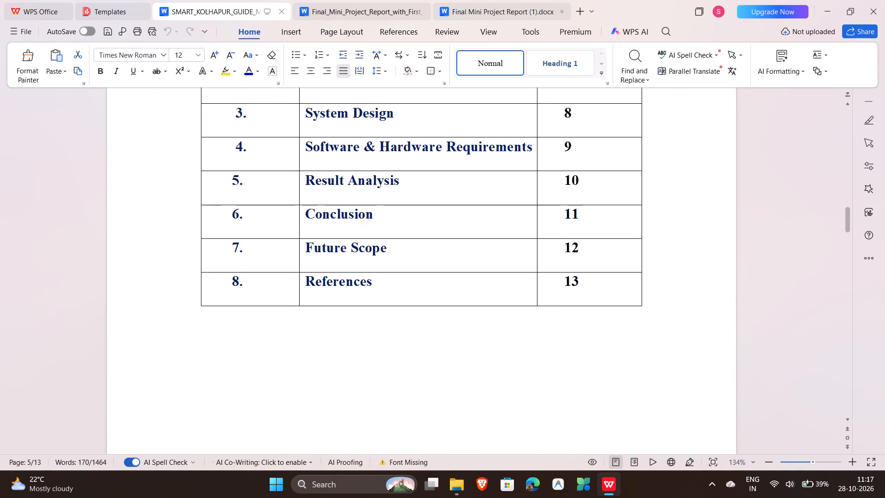
scroll(433, 331, "down", 3)
scroll(433, 331, "up", 5)
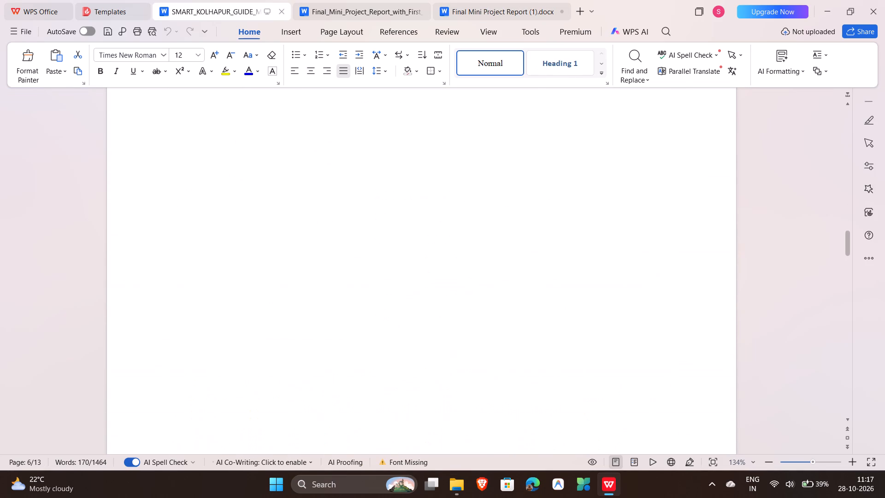
scroll(433, 331, "up", 2)
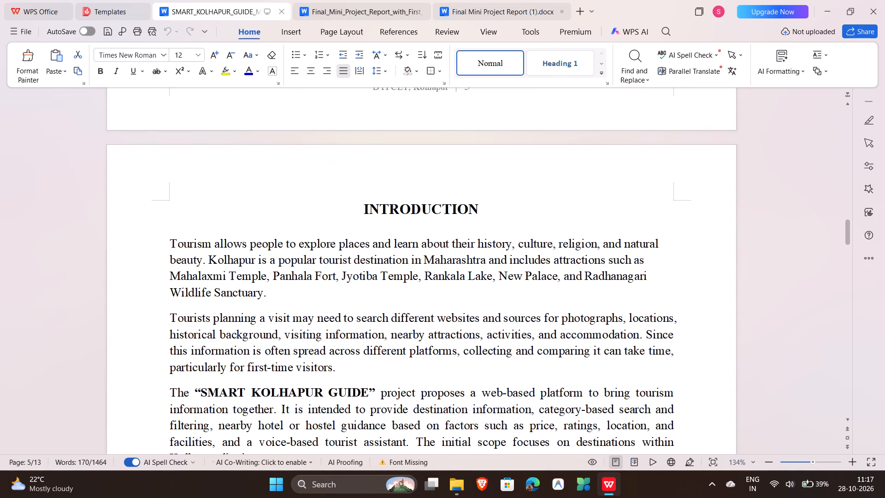
left_click_drag(167, 240, 438, 391)
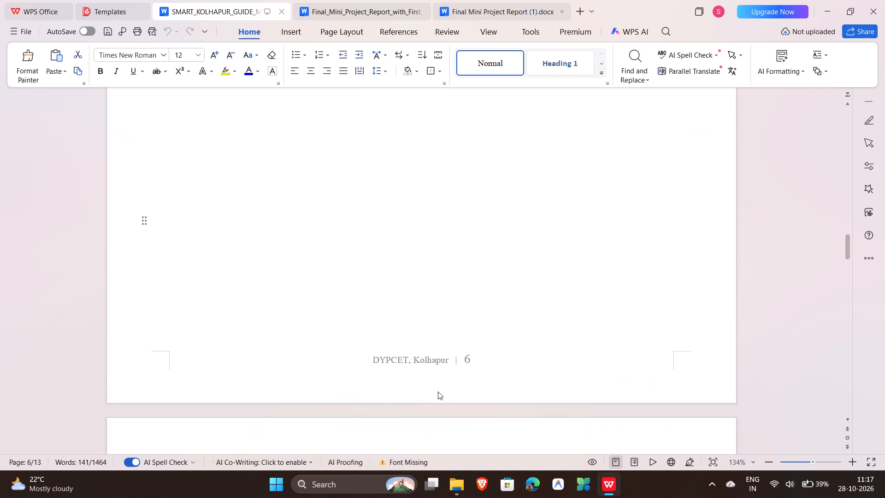
left_click_drag(438, 391, 393, 277)
left_click_drag(393, 277, 301, 29)
scroll(318, 152, "up", 1)
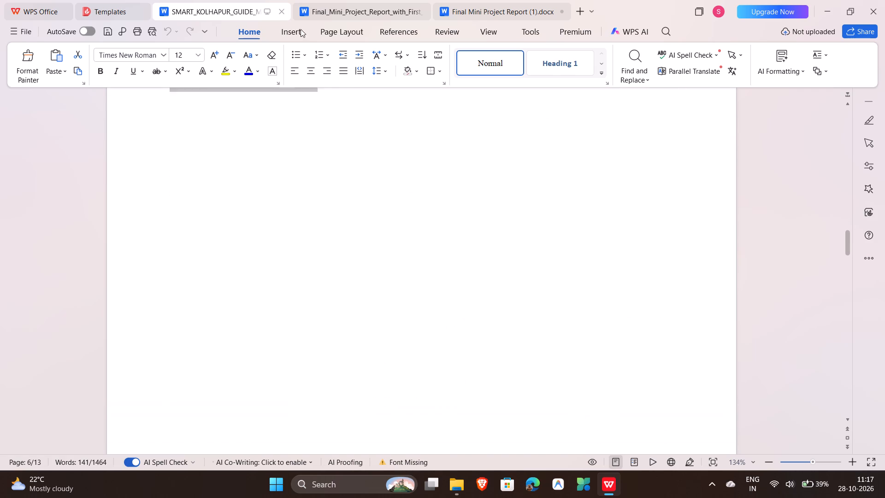
left_click_drag(301, 29, 343, 378)
scroll(301, 29, "up", 1)
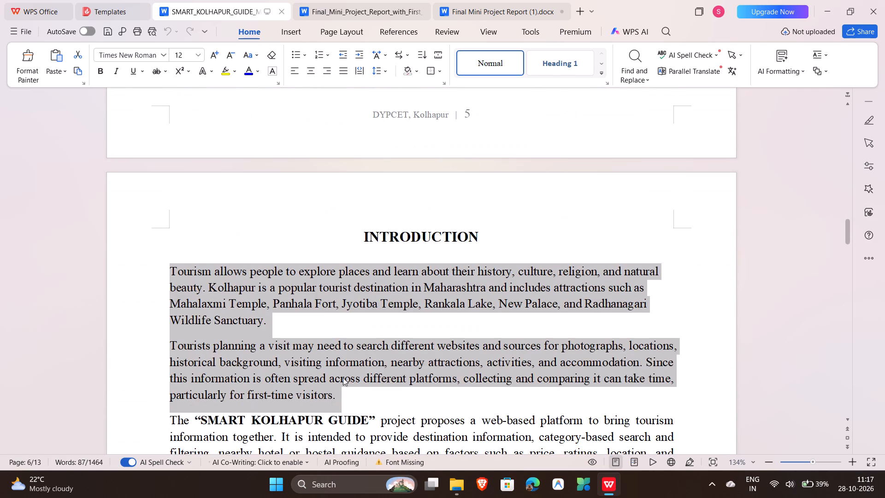
scroll(343, 378, "up", 1)
left_click_drag(343, 378, 361, 405)
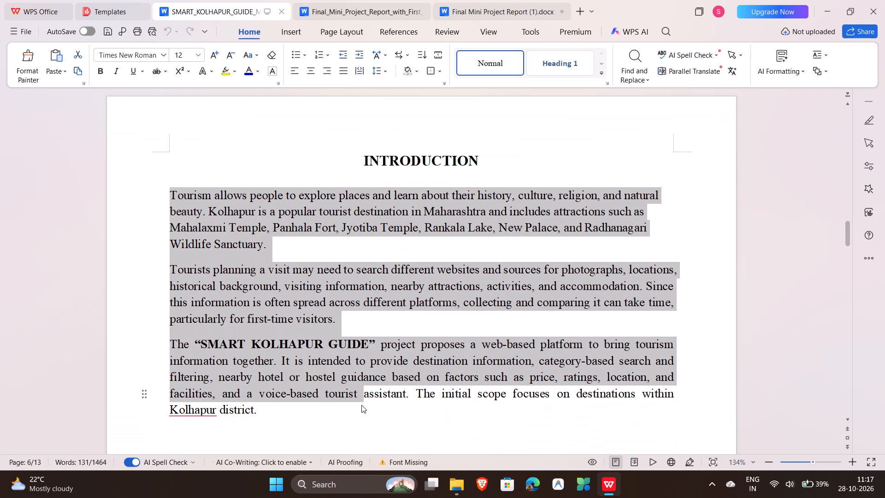
left_click_drag(361, 405, 360, 410)
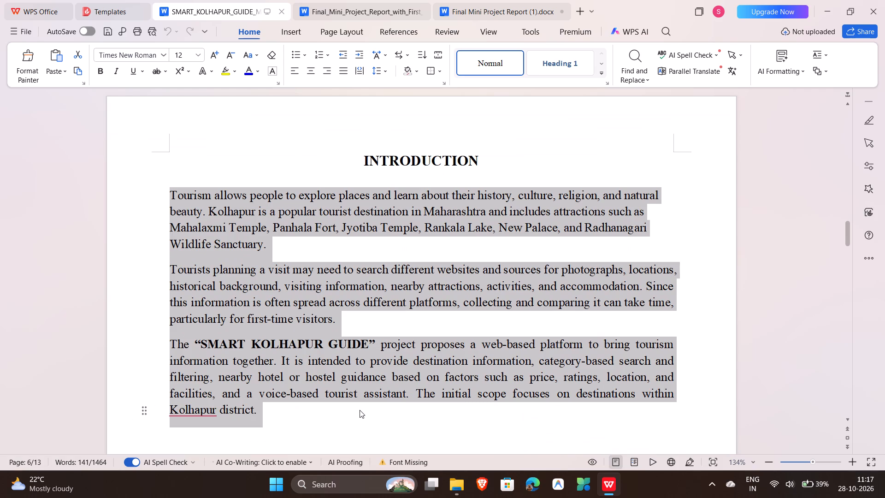
key("ctrl+c")
Switch back to Final Mini Project Report (1) and paste the three copied paragraphs below the Introduction heading.
left_click(447, 484)
left_click(269, 426)
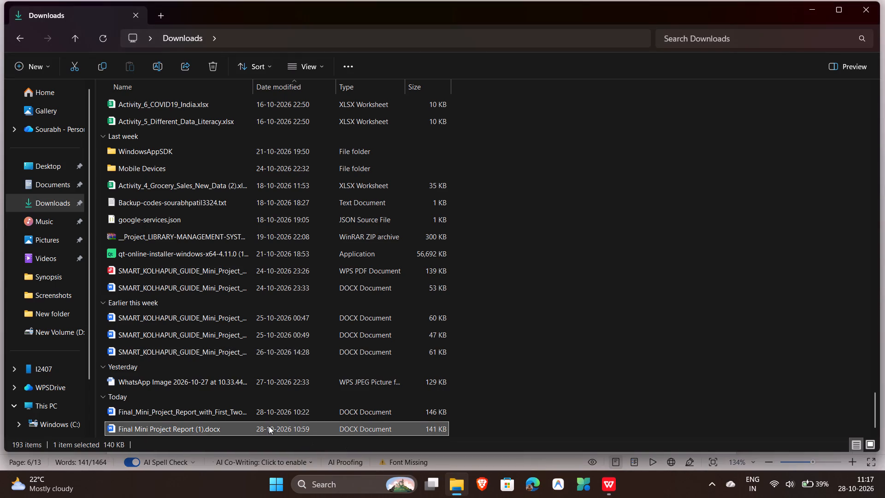
double_click(267, 425)
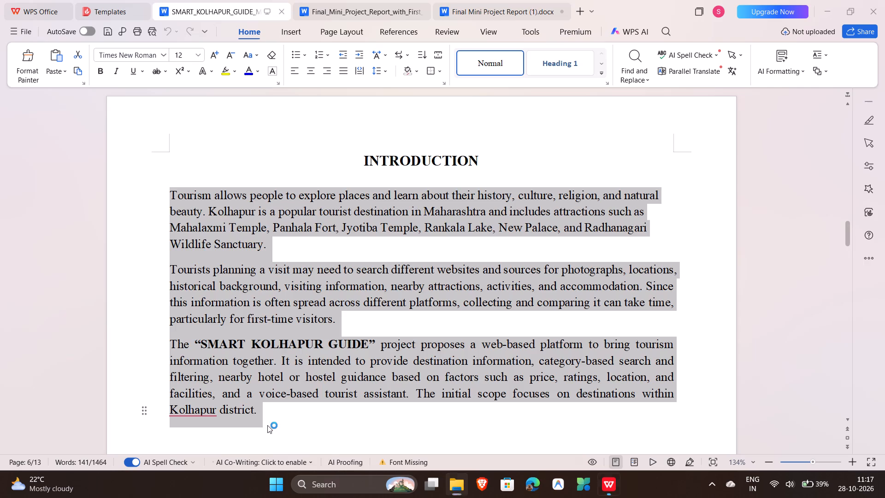
key("ctrl+v")
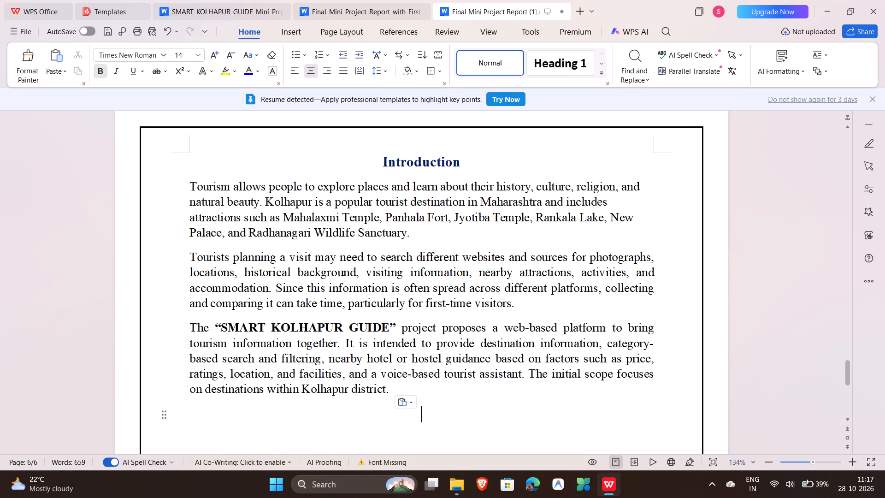
Delete the "Countinue pages same for other topics" placeholder and the extra empty lines above it, leaving one empty line after the Introduction text.
scroll(326, 392, "down", 4)
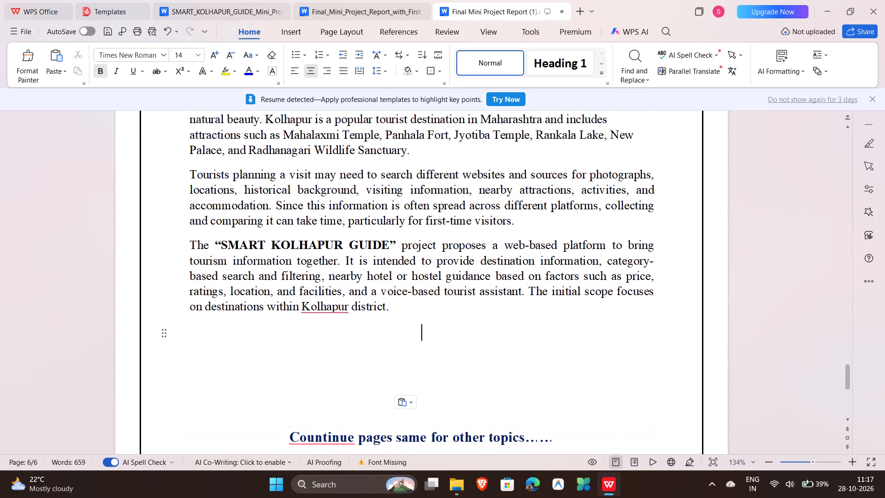
scroll(326, 392, "down", 1)
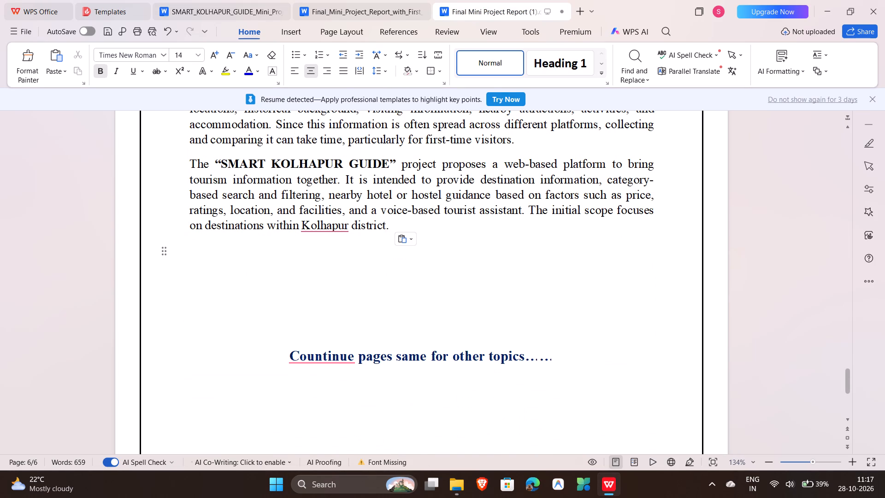
left_click(552, 357)
key("BackSpace")
key("BackSpace")
key("BackSpace")
key("BackSpace")
key("BackSpace")
key("BackSpace")
key("BackSpace")
key("BackSpace")
key("BackSpace")
key("BackSpace")
key("BackSpace")
key("BackSpace")
key("BackSpace")
key("BackSpace")
key("BackSpace")
key("BackSpace")
key("BackSpace")
key("BackSpace")
key("BackSpace")
key("BackSpace")
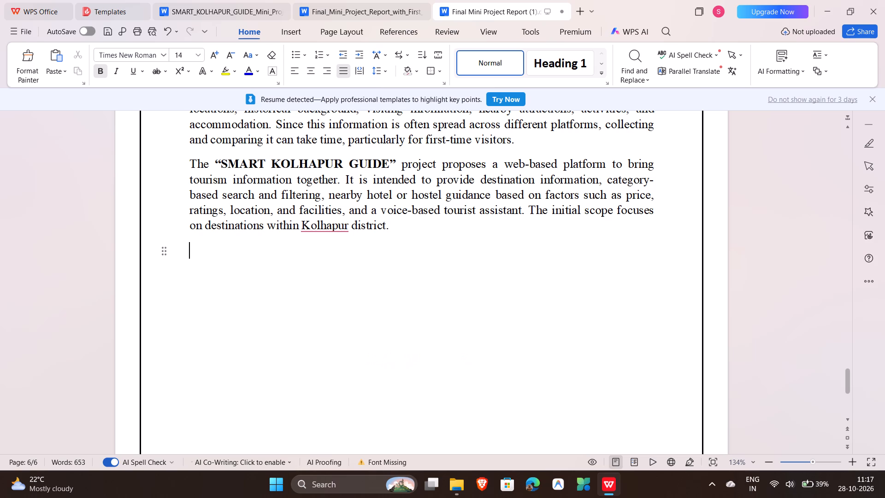
Insert blank lines after the Introduction text until a new bordered page starts, and place the cursor on that page's first line.
scroll(486, 275, "down", 10)
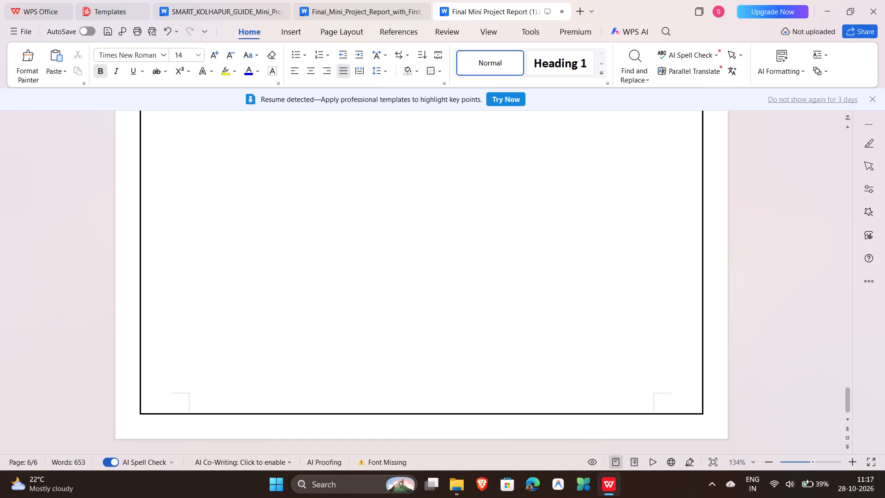
scroll(439, 285, "up", 8)
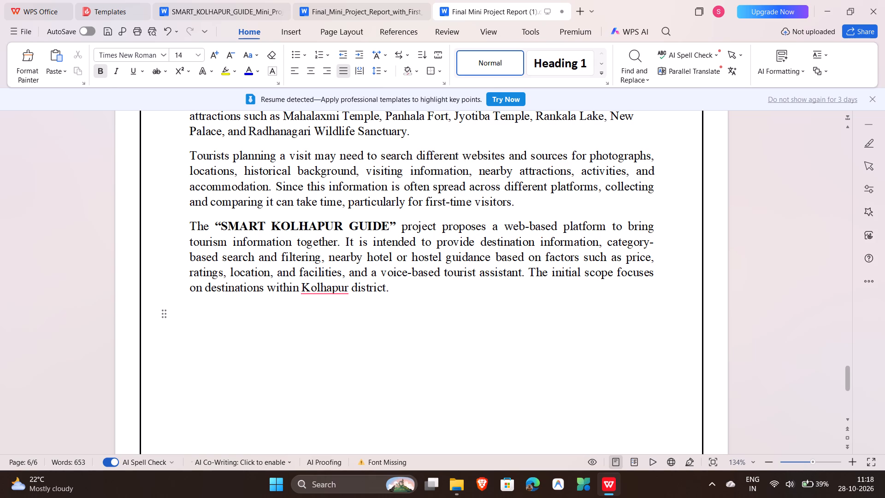
key("Return")
key("Return")
key("Return")
key("Return")
key("Return")
key("Return")
key("Return")
key("Return")
key("Return")
key("Return")
key("Return")
key("Return")
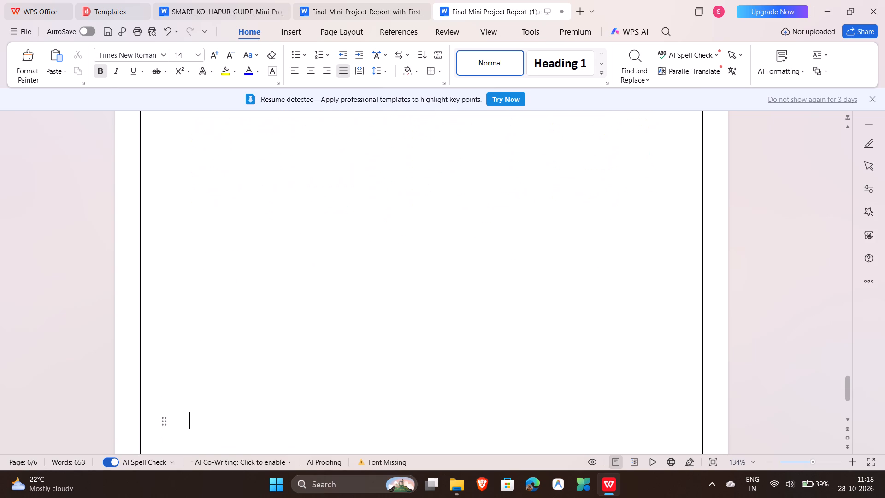
key("Return")
key("Return")
key("Return")
key("Return")
key("Return")
key("Return")
key("Return")
key("Return")
key("Return")
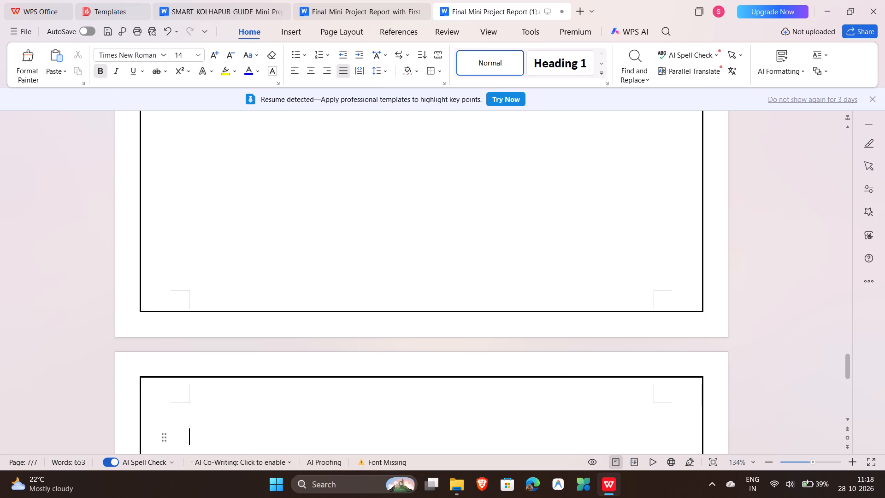
scroll(446, 236, "up", 10)
scroll(446, 236, "down", 6)
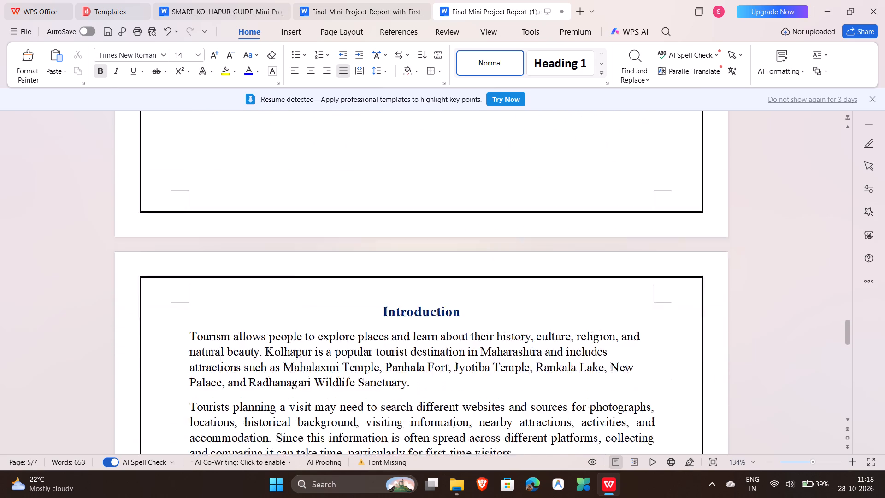
scroll(446, 236, "down", 9)
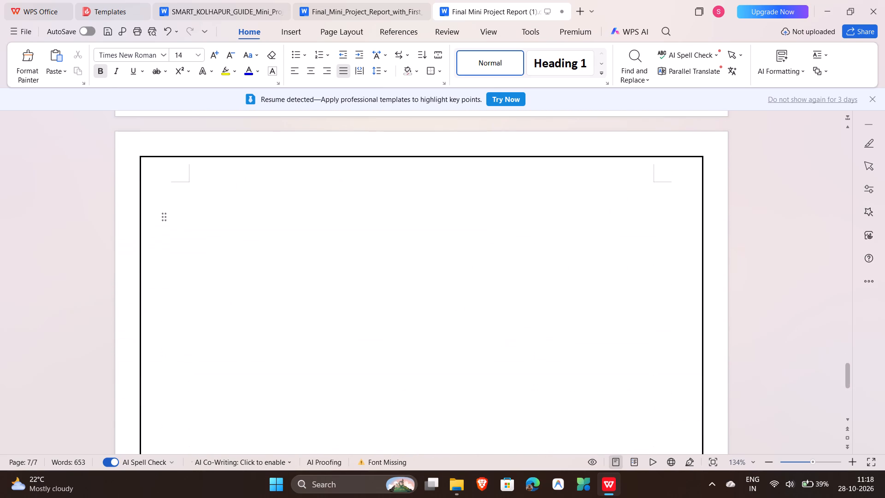
left_click(353, 175)
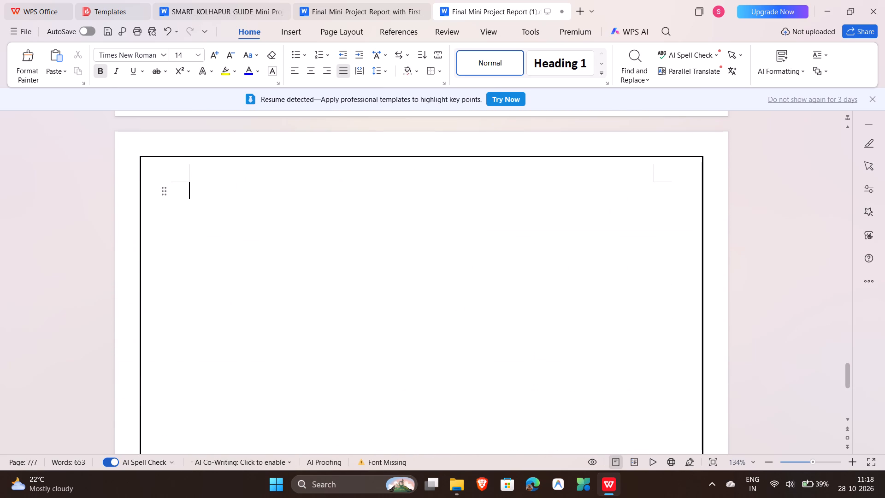
left_click(371, 175)
Select the "Problem Statement & Objectives" topic in the INDEX table.
scroll(371, 175, "up", 14)
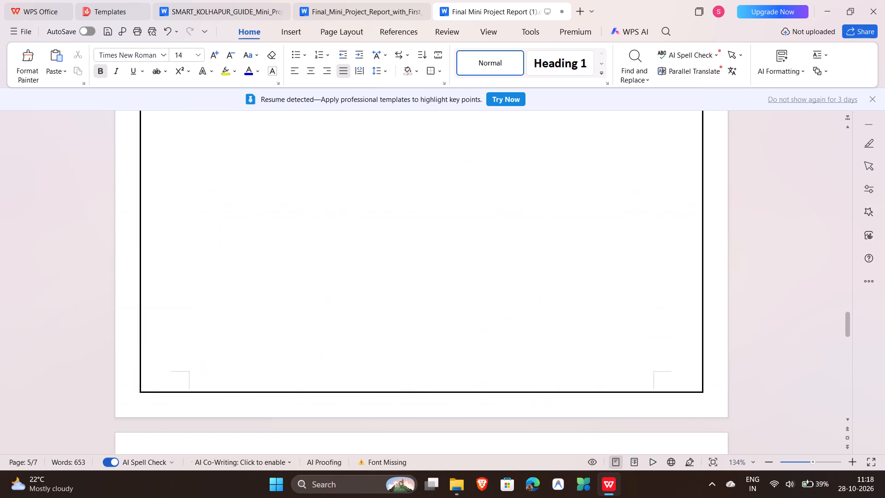
scroll(371, 175, "up", 5)
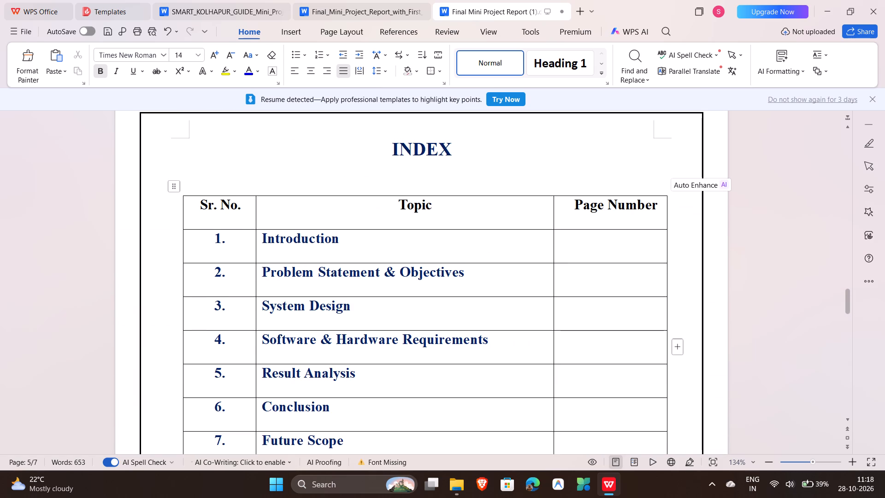
left_click_drag(264, 271, 454, 265)
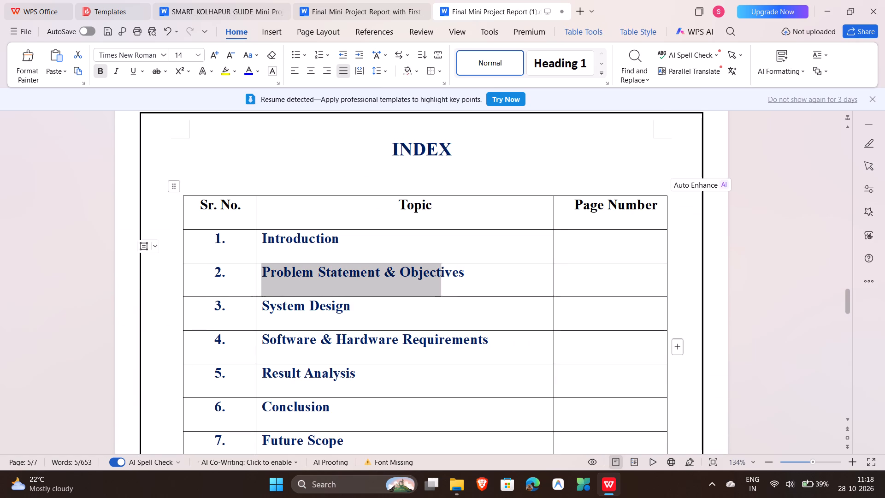
left_click_drag(454, 265, 467, 272)
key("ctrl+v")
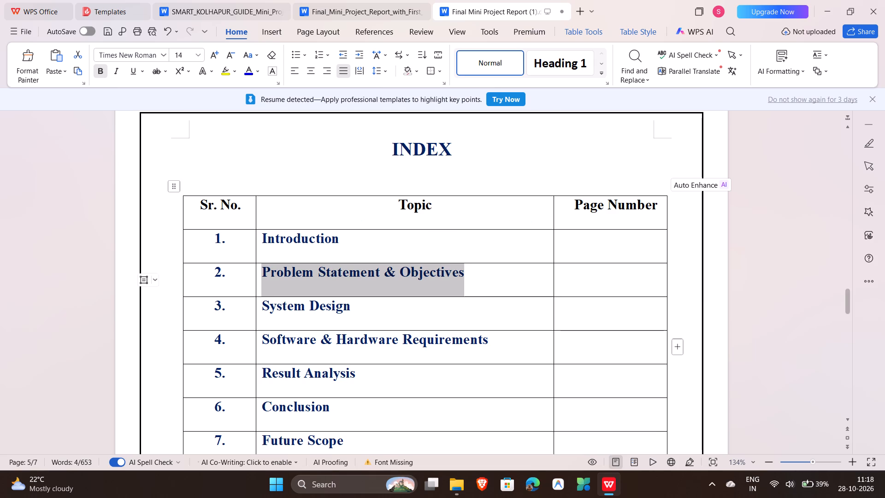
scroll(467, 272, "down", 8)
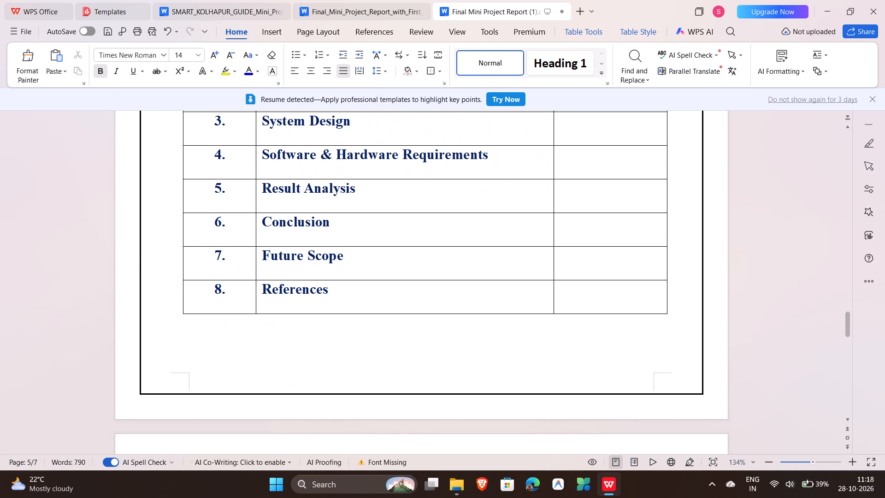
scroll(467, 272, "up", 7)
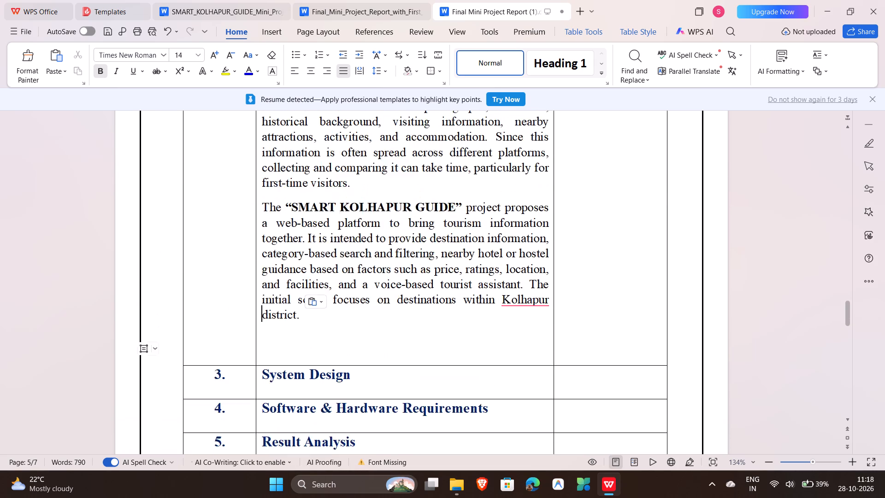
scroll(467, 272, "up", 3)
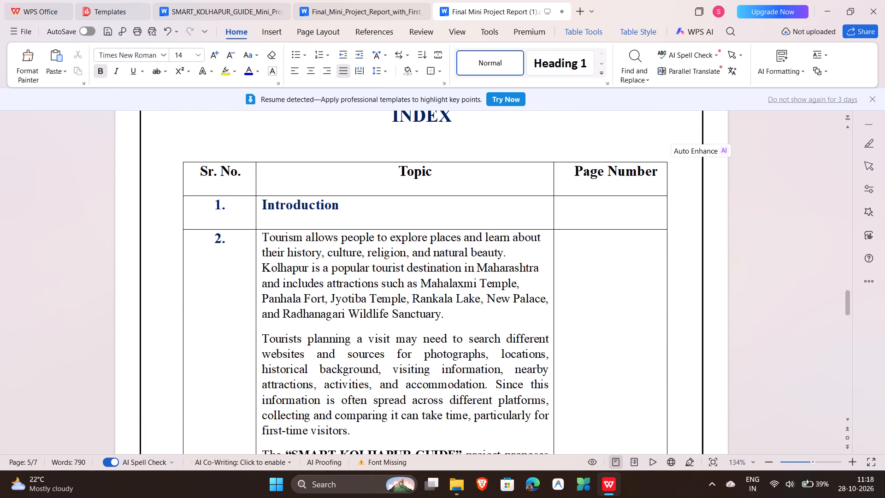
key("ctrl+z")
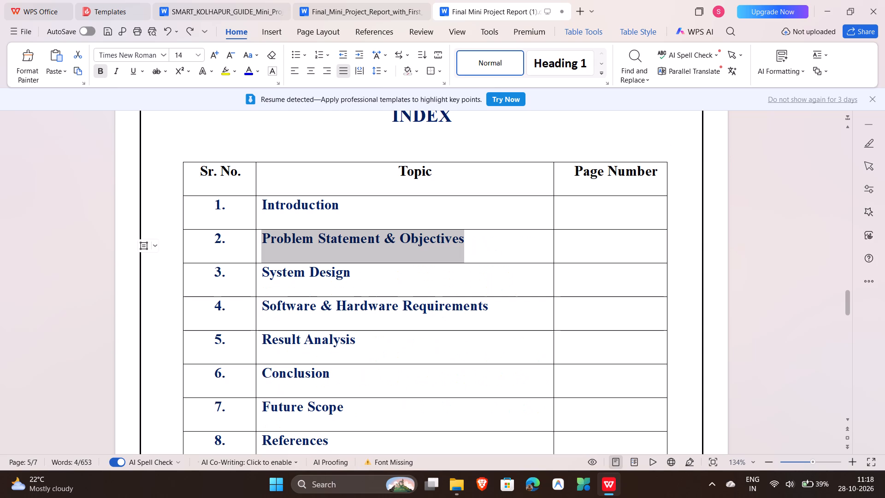
Copy the selected "Problem Statement & Objectives" topic and paste it as the heading on the first line of the empty bordered page after Introduction.
key("ctrl+c")
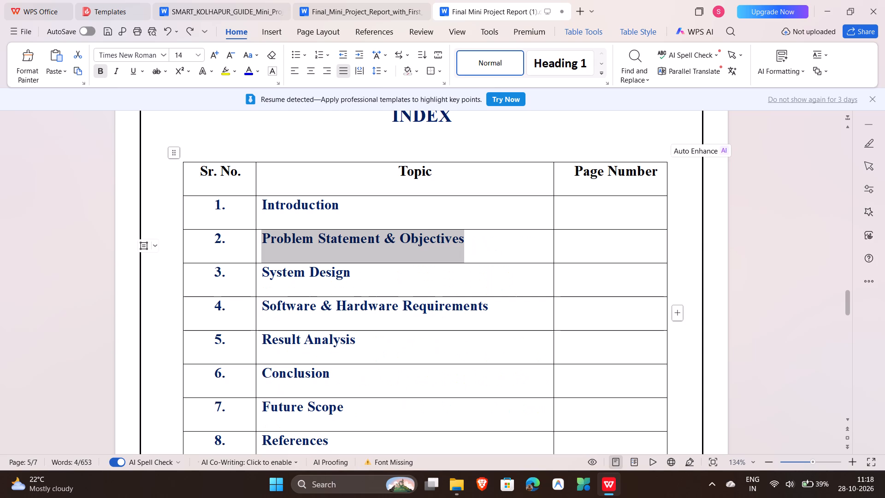
scroll(469, 309, "down", 16)
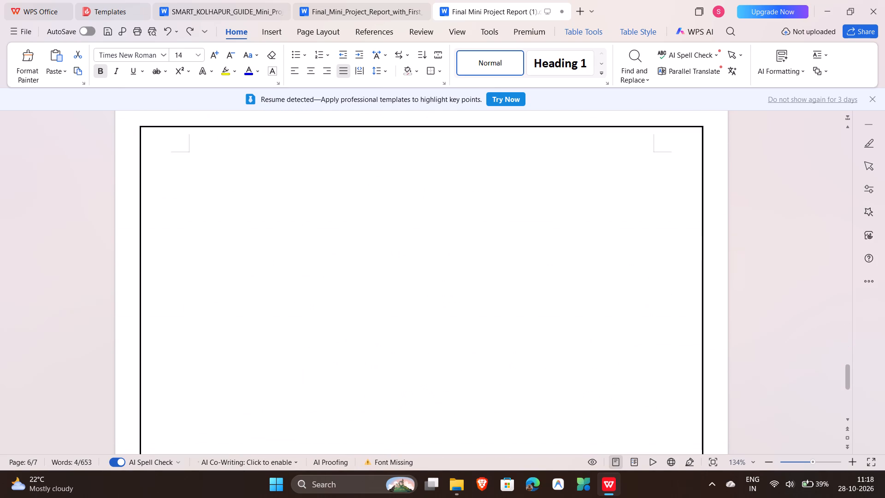
scroll(469, 309, "down", 1)
scroll(384, 198, "up", 2)
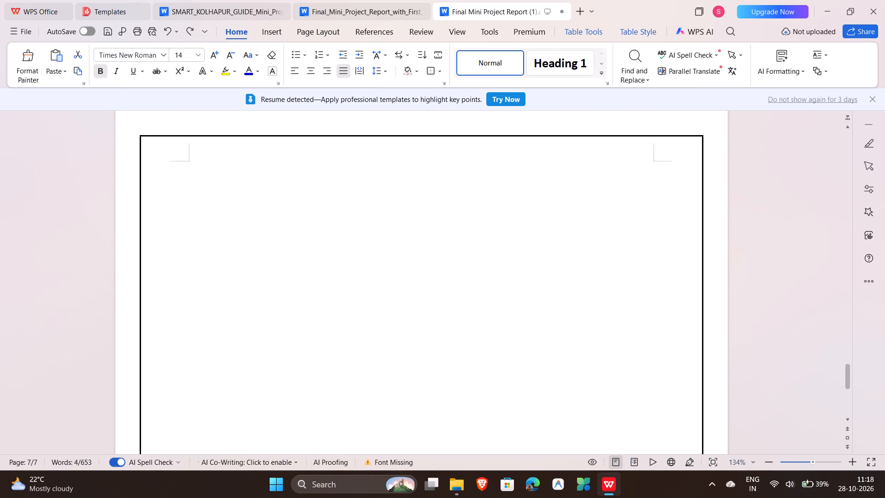
left_click(351, 155)
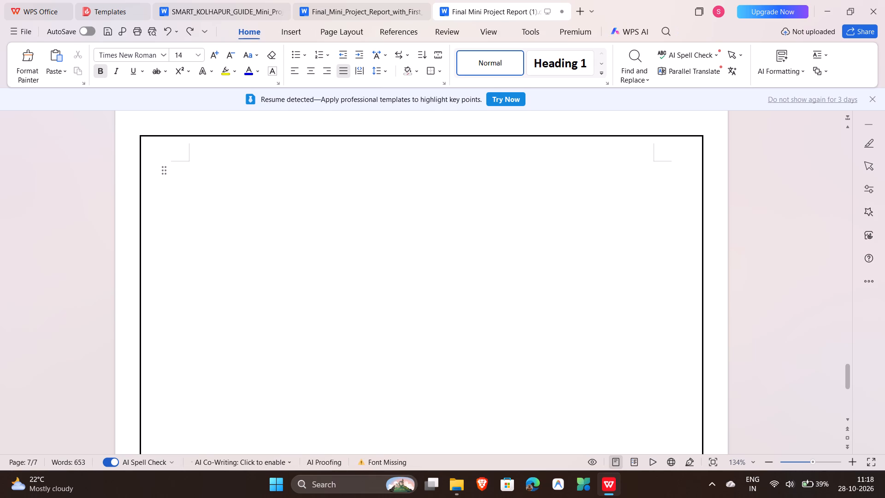
key("ctrl+v")
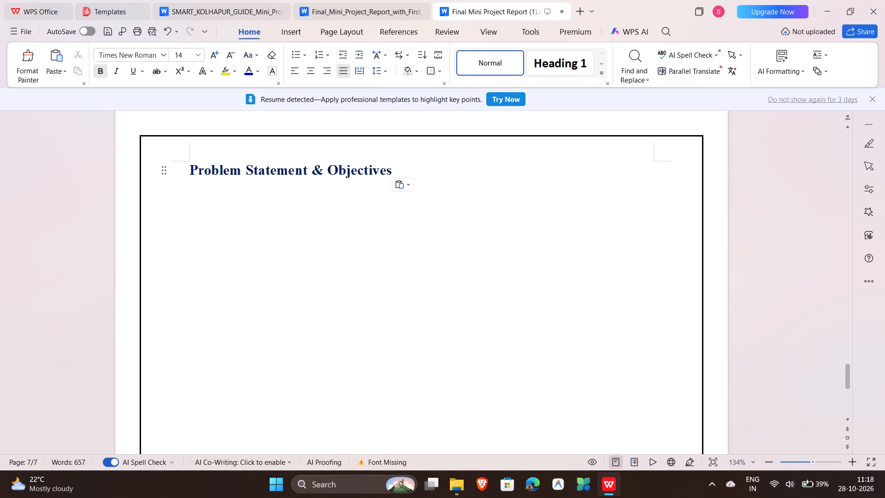
Insert spaces before the pasted "Problem Statement & Objectives" heading to shift it to roughly the middle of the line.
left_click(185, 168)
key("space")
key("space")
key("space")
key("space")
key("space")
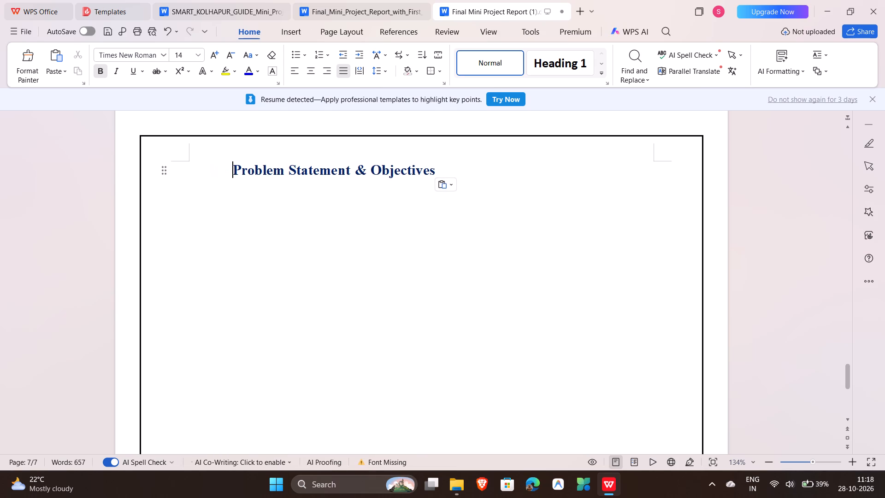
key("space")
key("space")
key("space")
key("space")
key("space")
key("space")
key("space")
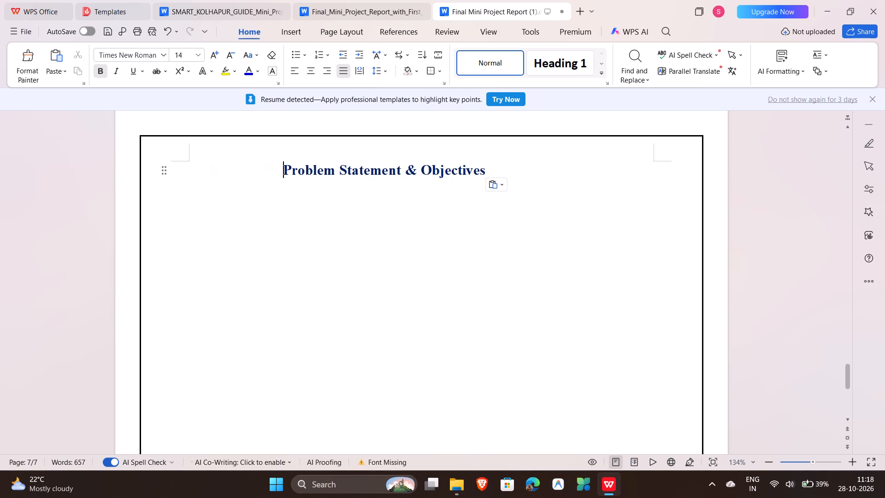
key("space")
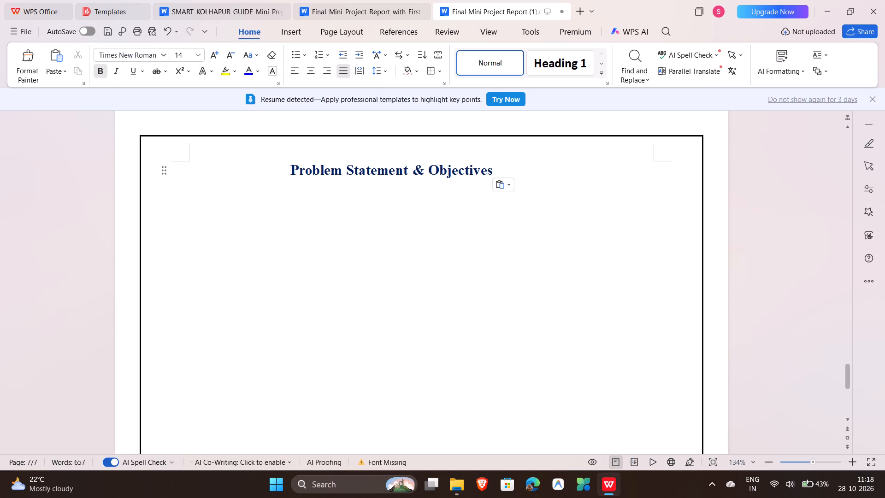
scroll(244, 196, "right", 1)
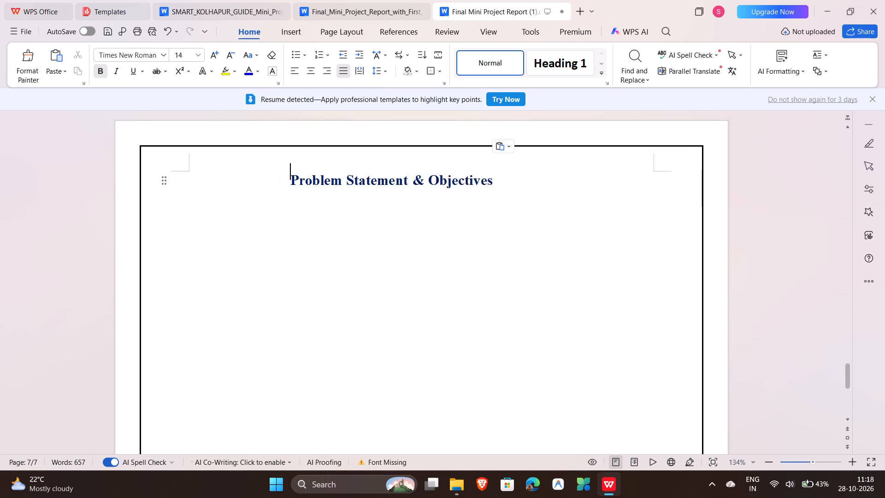
scroll(244, 196, "right", 1)
key("space")
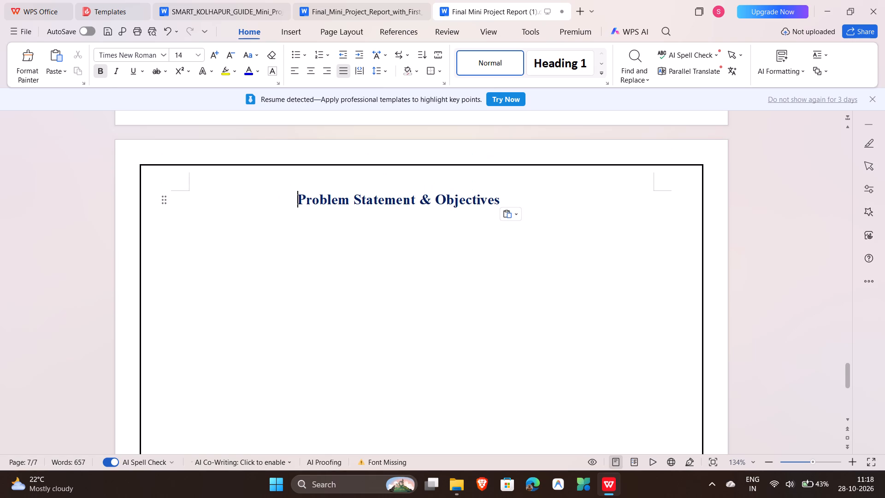
key("space")
Start a new line below the "Problem Statement & Objectives" heading.
scroll(314, 225, "down", 1)
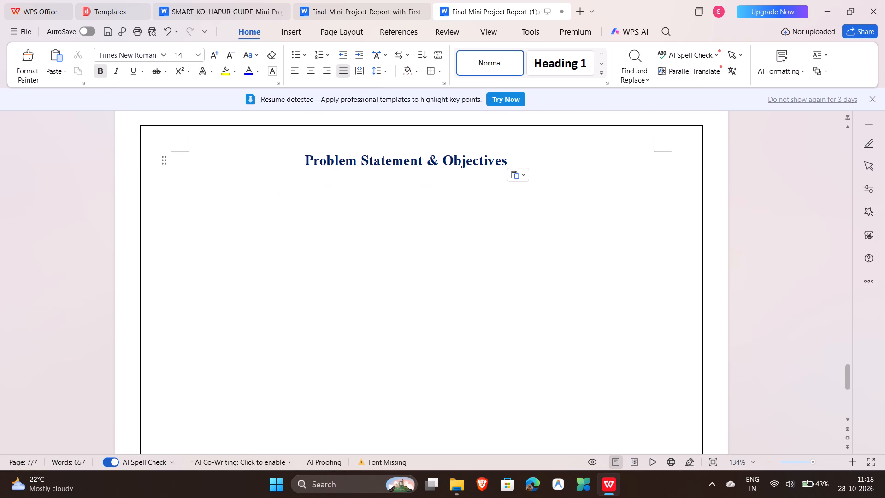
left_click(505, 158)
key("Return")
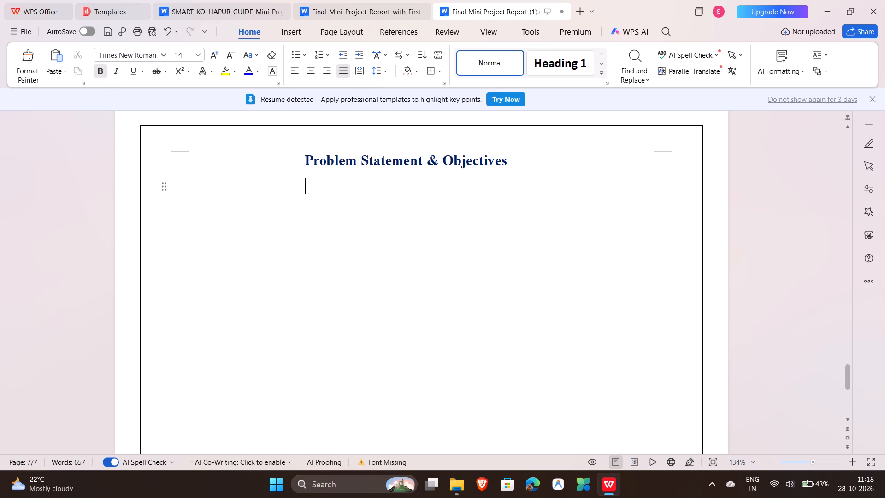
Switch to the SMART_KOLHAPUR_GUIDE Mini Project report and copy its Problem Statement paragraph and five Objectives, including both subheadings.
left_click(456, 487)
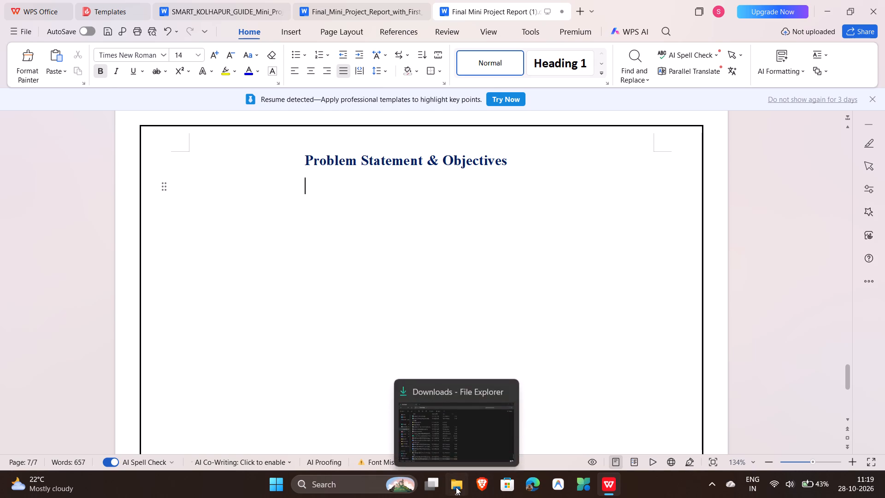
double_click(234, 349)
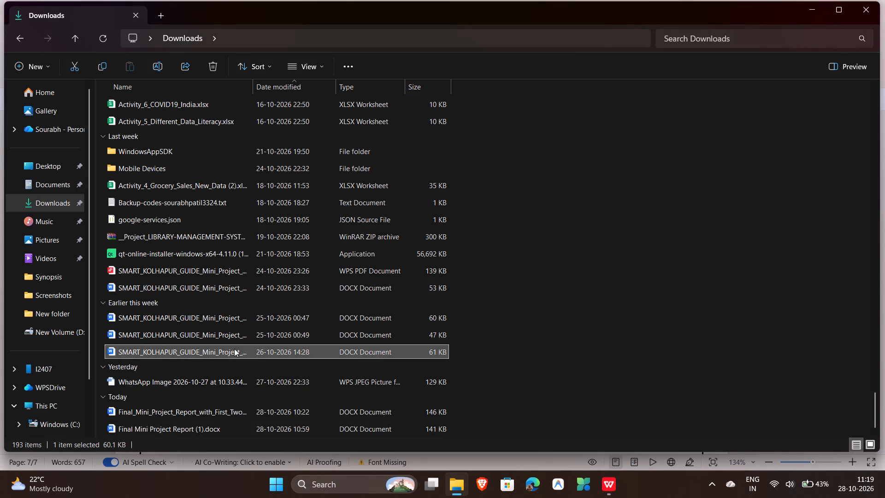
scroll(234, 349, "down", 6)
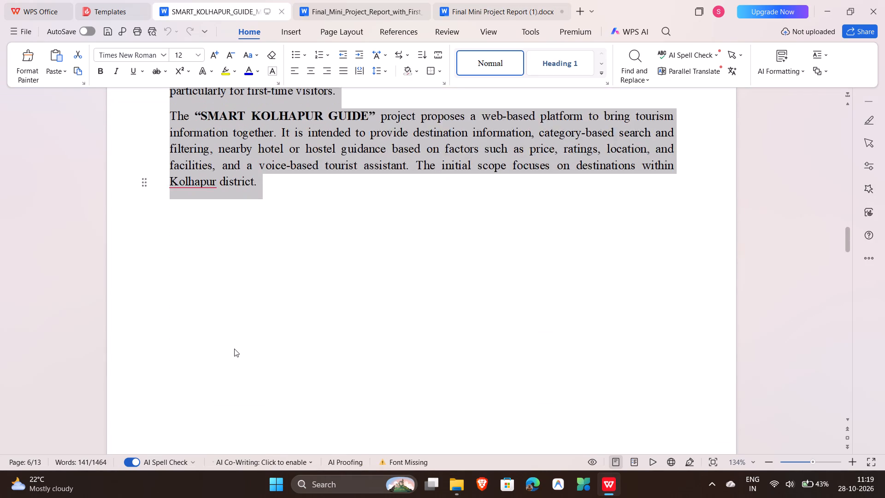
scroll(234, 349, "down", 6)
scroll(234, 349, "up", 3)
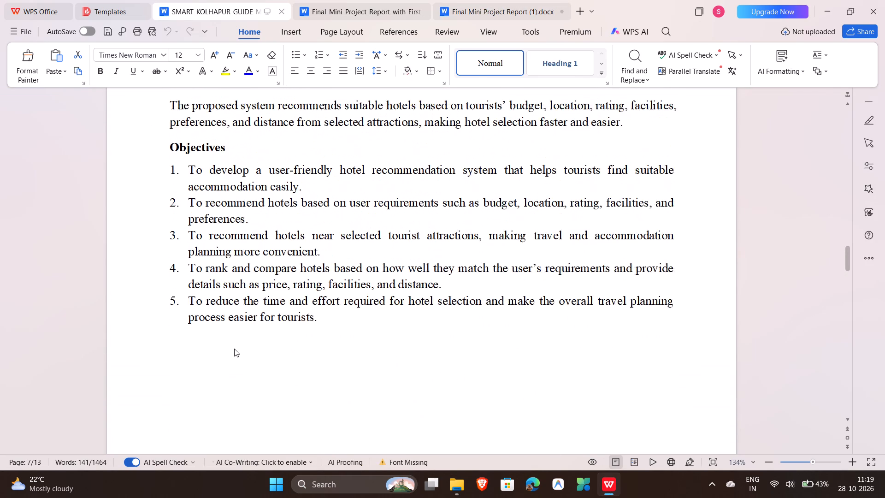
scroll(234, 349, "up", 3)
left_click_drag(168, 200, 372, 431)
scroll(373, 373, "up", 1)
scroll(372, 431, "up", 1)
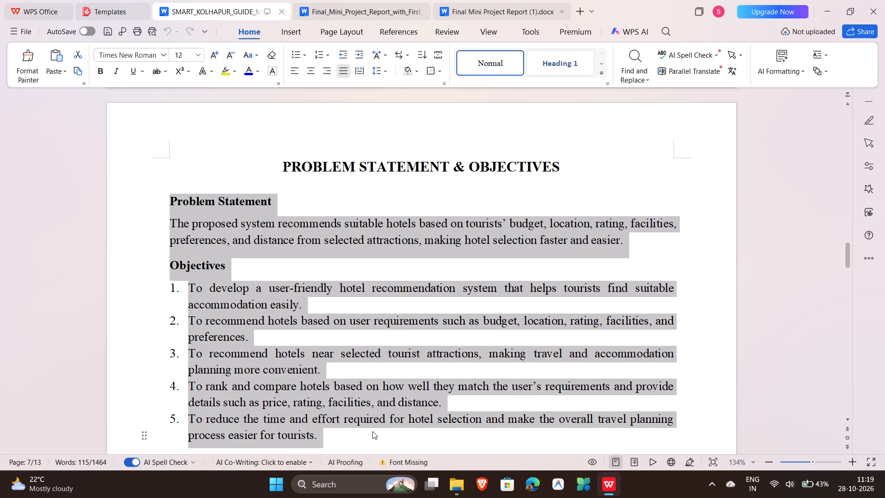
key("ctrl+c")
Switch back to Final Mini Project Report (1) and paste the copied text below the "Problem Statement & Objectives" heading.
left_click(464, 493)
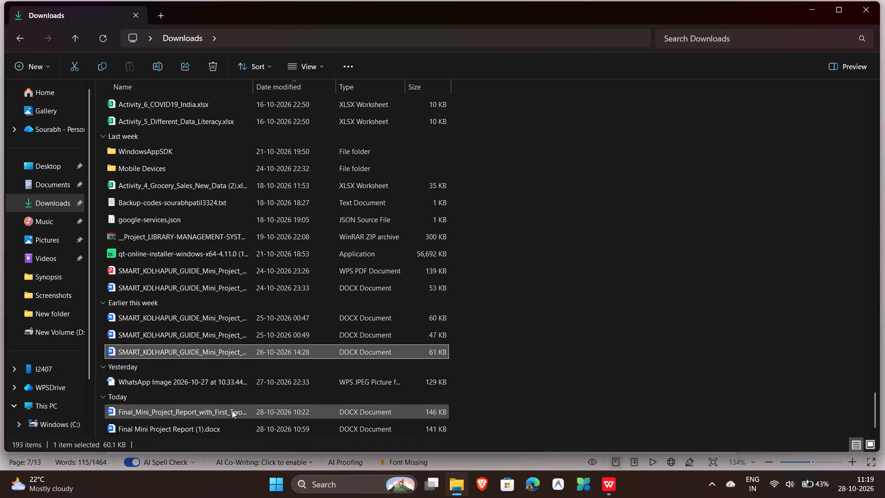
double_click(220, 427)
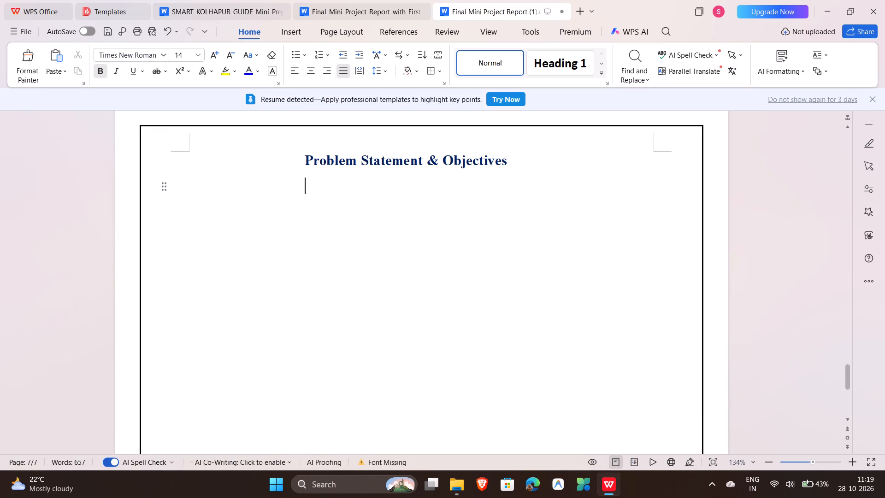
key("ctrl+v")
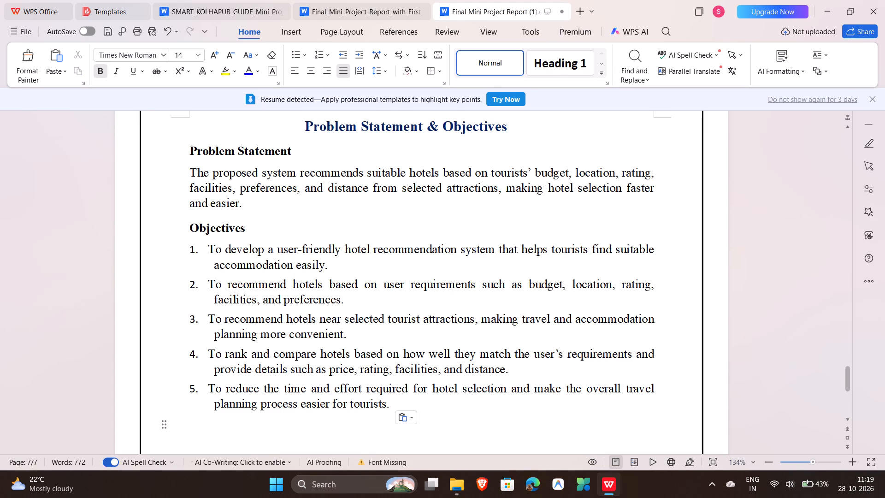
Set the font size of the three students' roll numbers, unique IDs and names in the declaration page's table to 12.
scroll(281, 274, "up", 12)
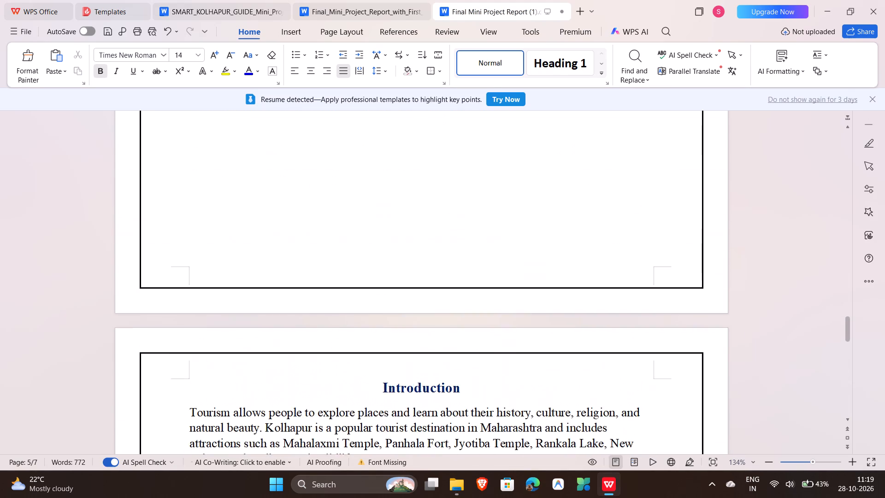
scroll(281, 274, "up", 10)
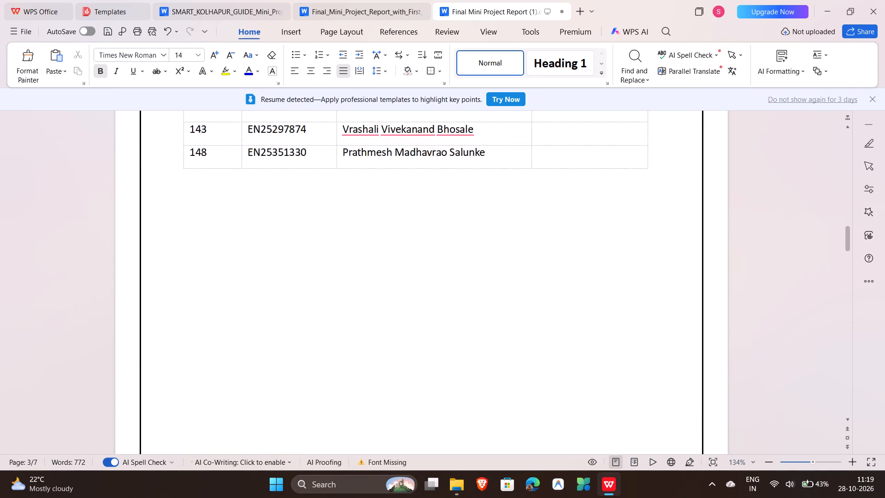
scroll(281, 274, "up", 3)
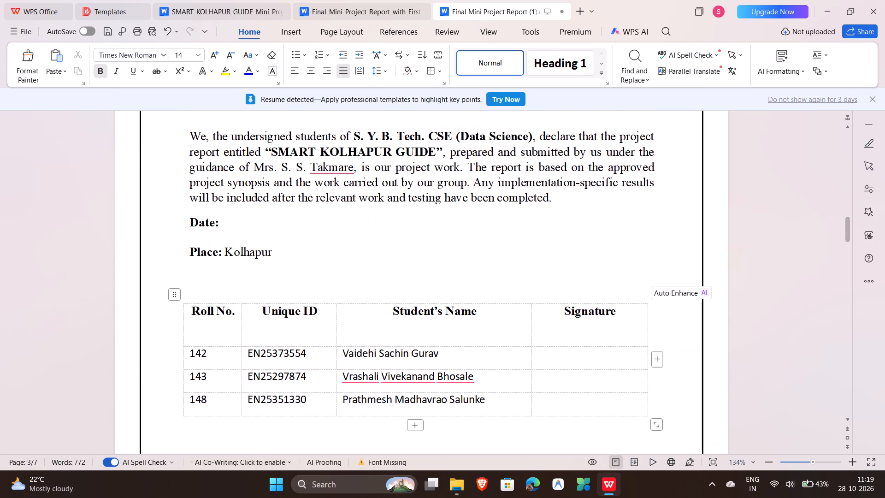
left_click_drag(347, 351, 407, 354)
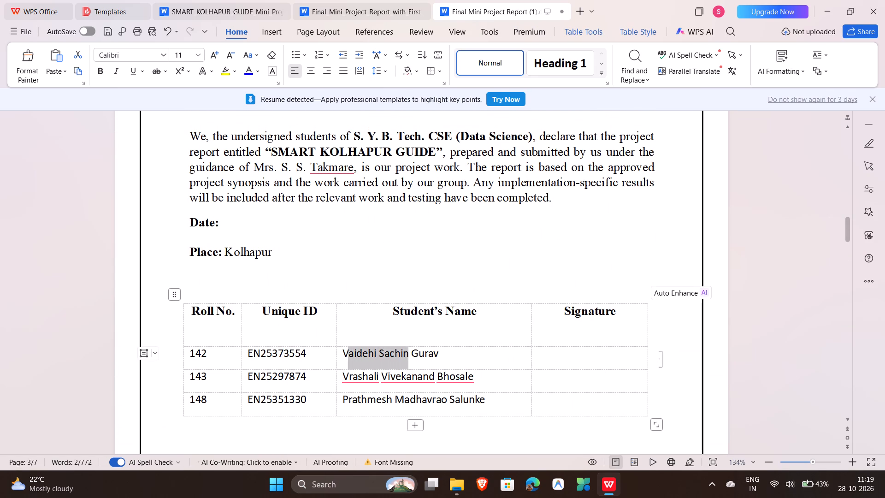
left_click_drag(407, 354, 221, 347)
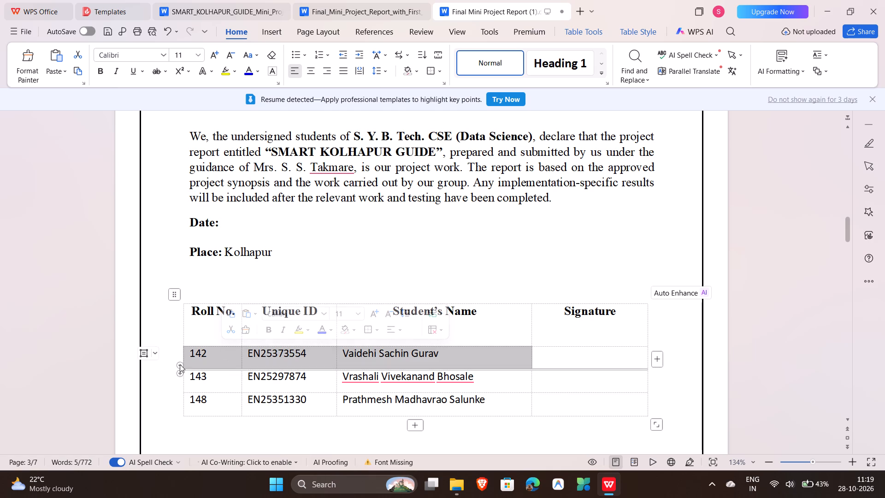
left_click(173, 364)
left_click(165, 378)
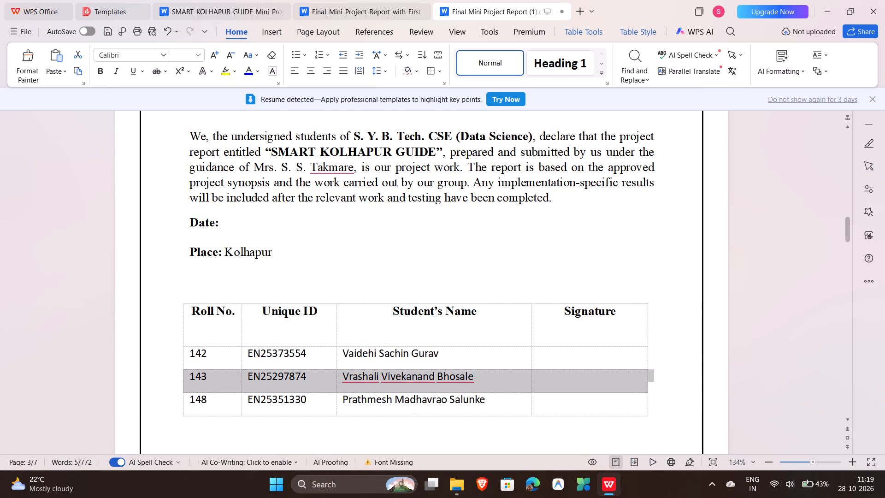
left_click(139, 318)
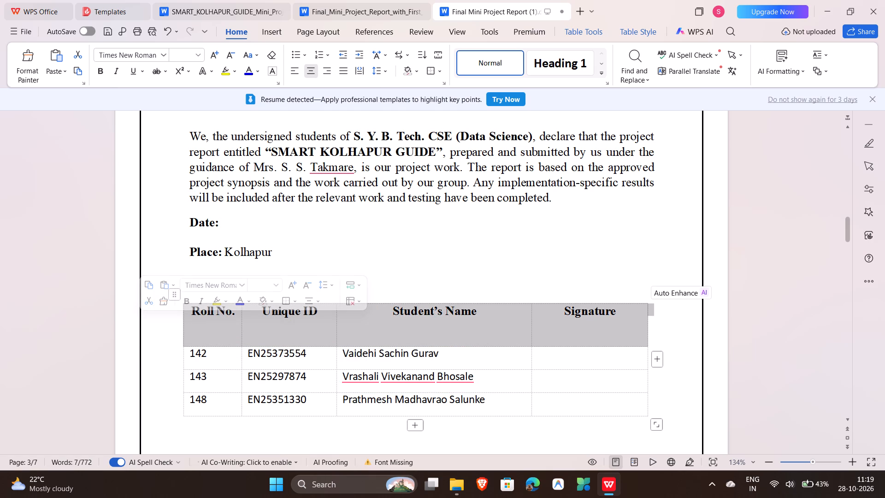
left_click_drag(189, 351, 380, 388)
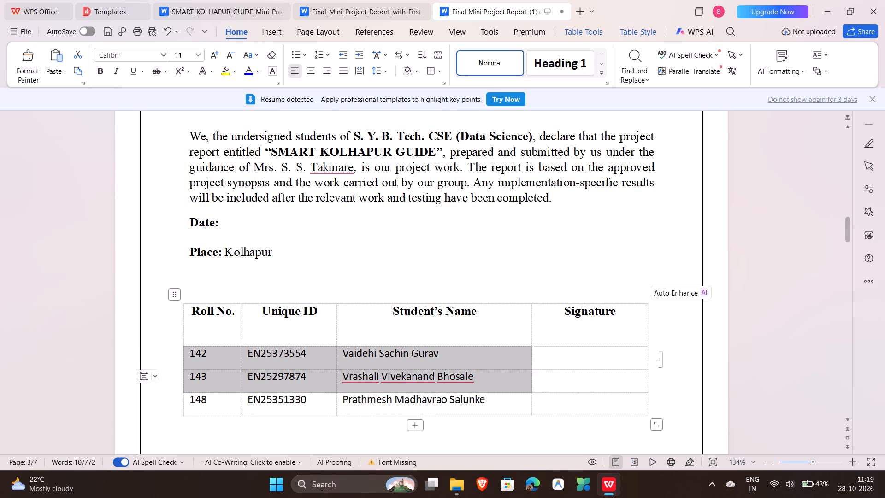
left_click_drag(380, 388, 380, 402)
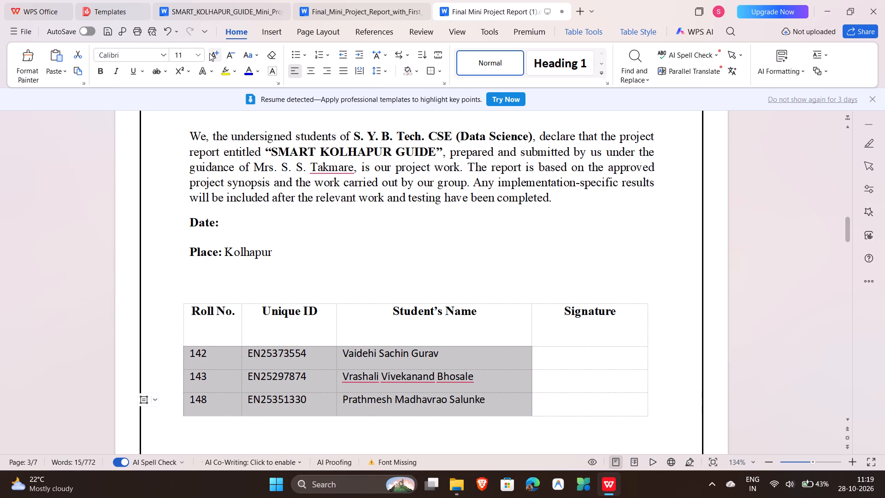
left_click(199, 56)
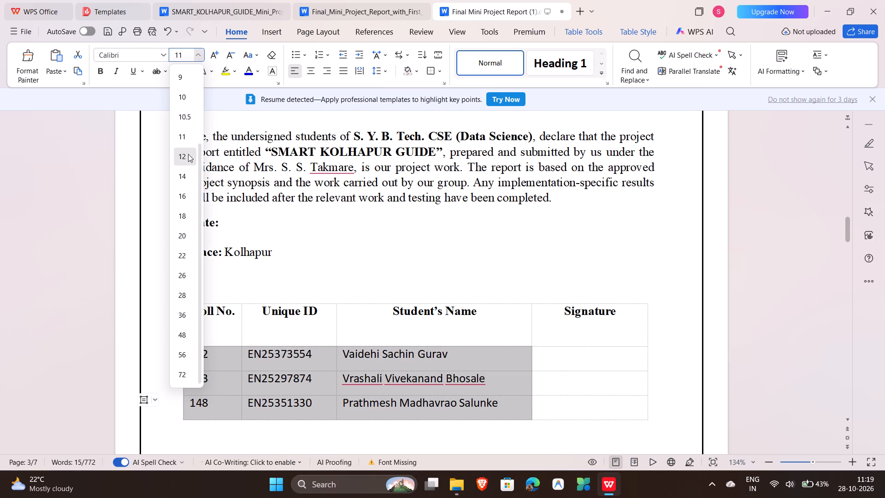
left_click(188, 154)
scroll(363, 230, "down", 2)
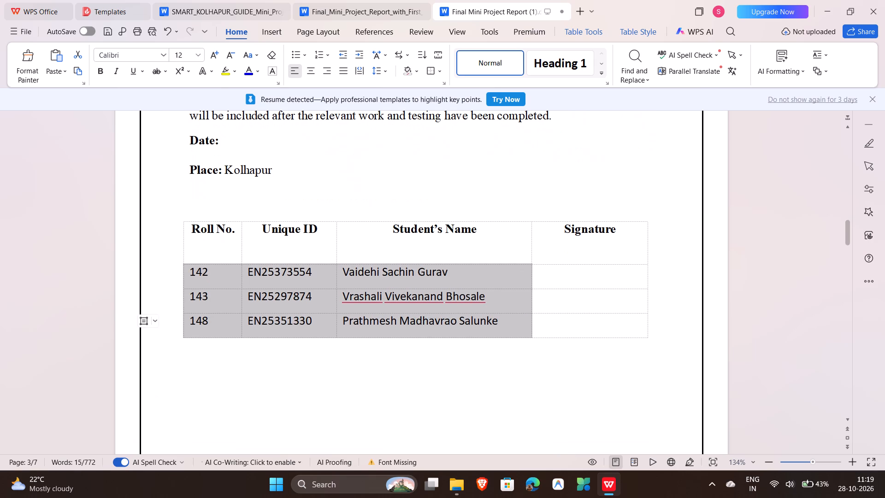
left_click(271, 354)
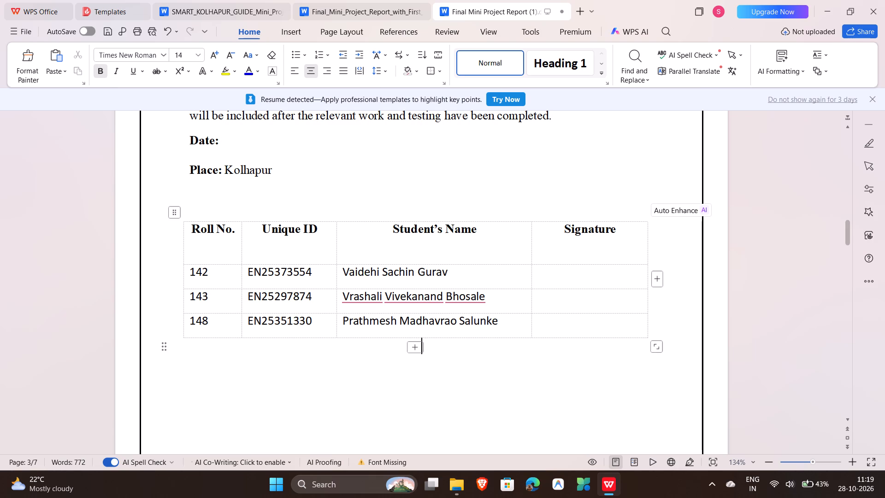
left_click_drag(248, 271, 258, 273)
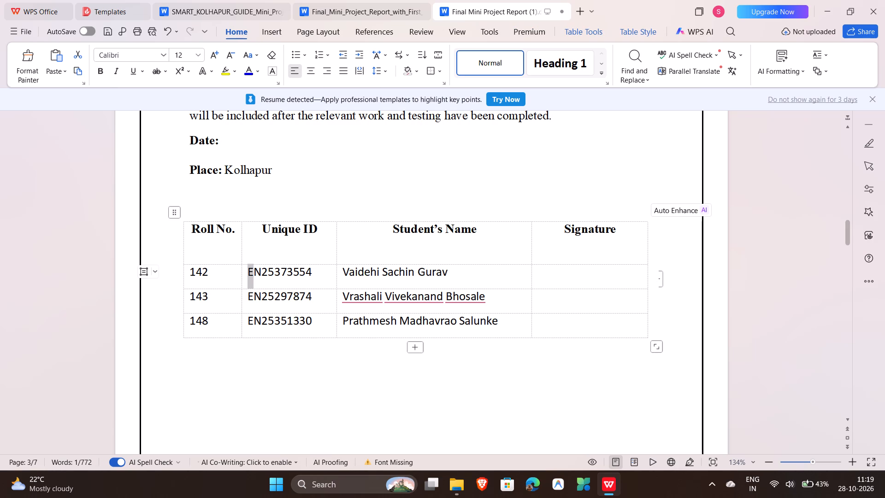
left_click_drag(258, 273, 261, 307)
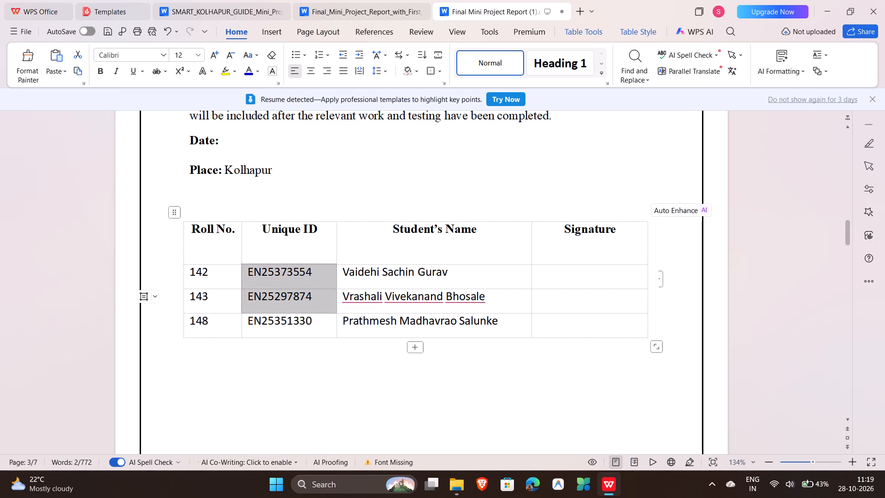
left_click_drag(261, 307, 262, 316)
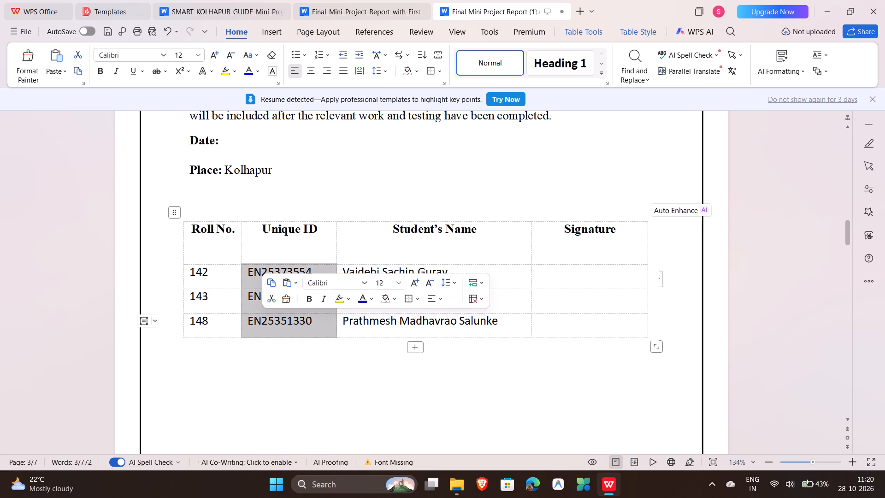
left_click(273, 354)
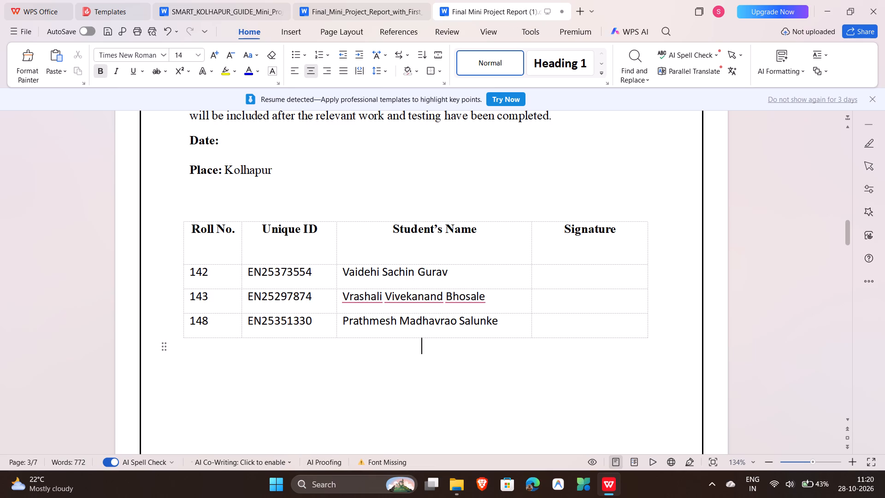
Copy the "System Design" topic title from the third row of the INDEX table.
scroll(350, 384, "down", 10)
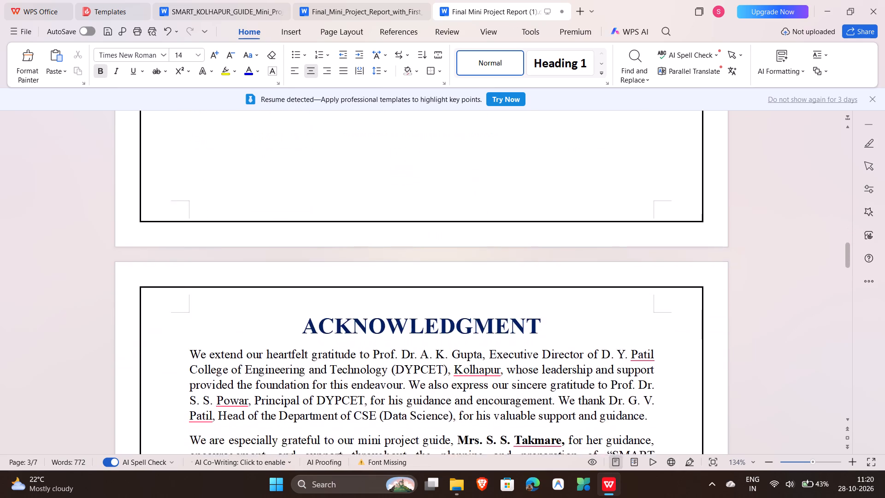
scroll(350, 384, "down", 9)
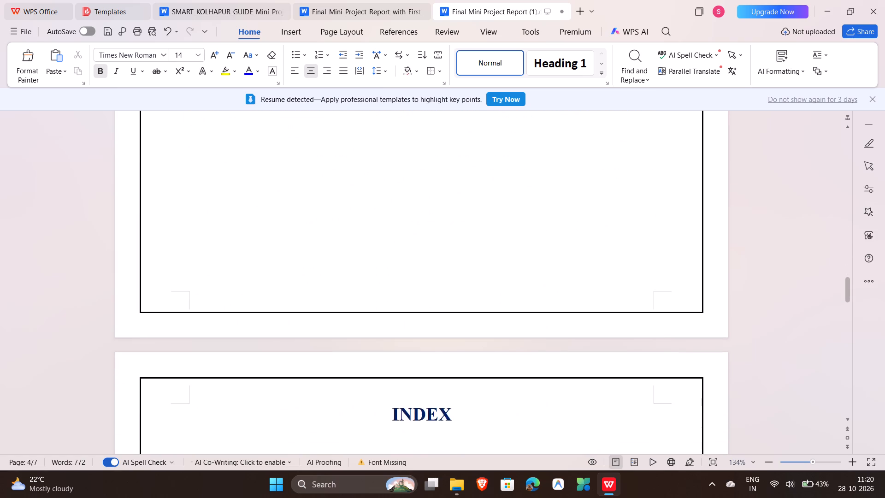
scroll(350, 384, "down", 10)
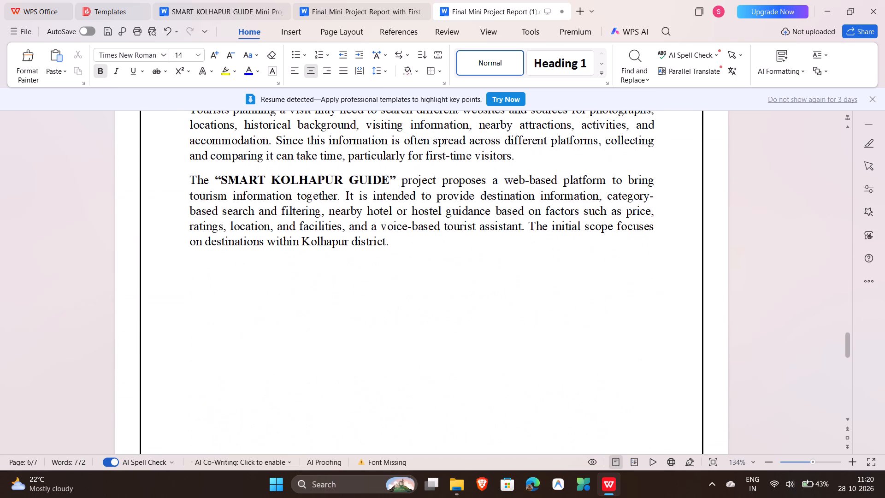
scroll(350, 384, "up", 8)
scroll(350, 384, "down", 1)
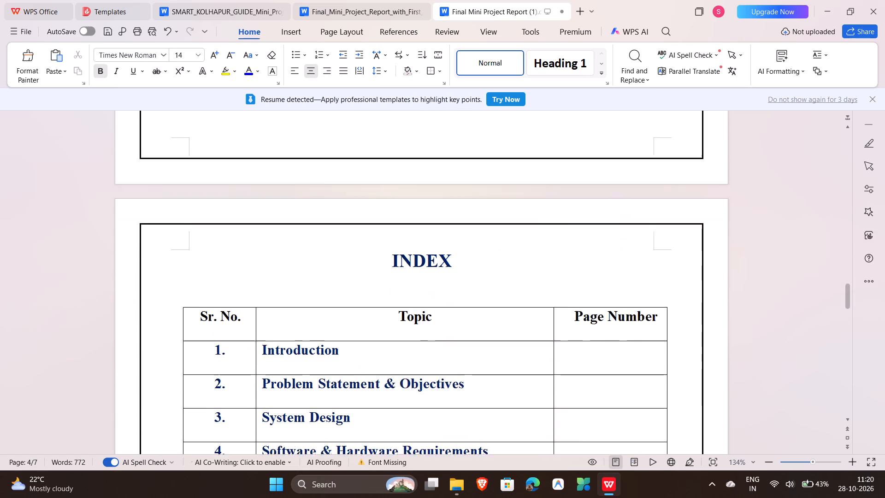
scroll(350, 384, "down", 2)
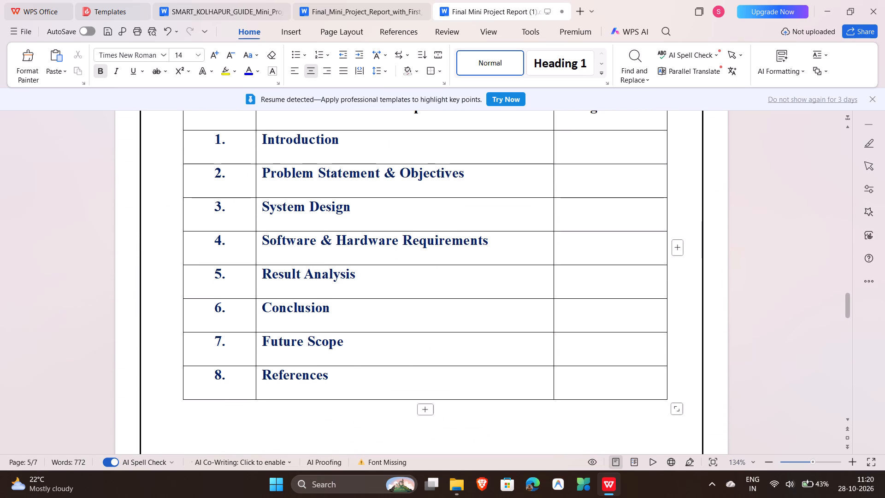
left_click_drag(263, 202, 367, 207)
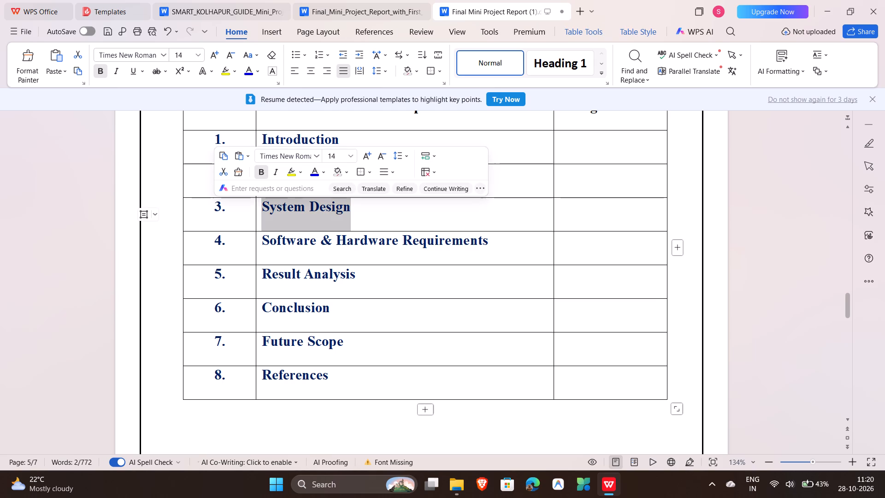
key("ctrl+c")
Add blank lines after the fifth objective until the cursor sits on the first line of a new page.
scroll(367, 207, "down", 7)
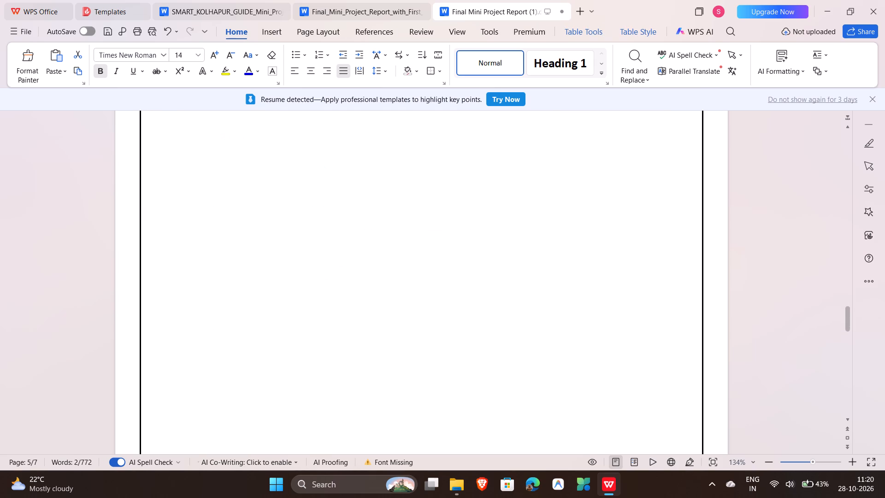
scroll(367, 207, "down", 9)
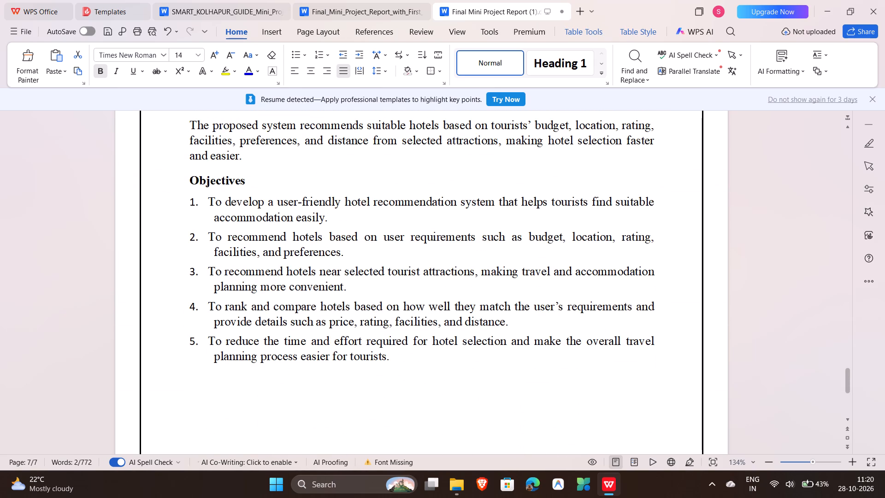
left_click(393, 362)
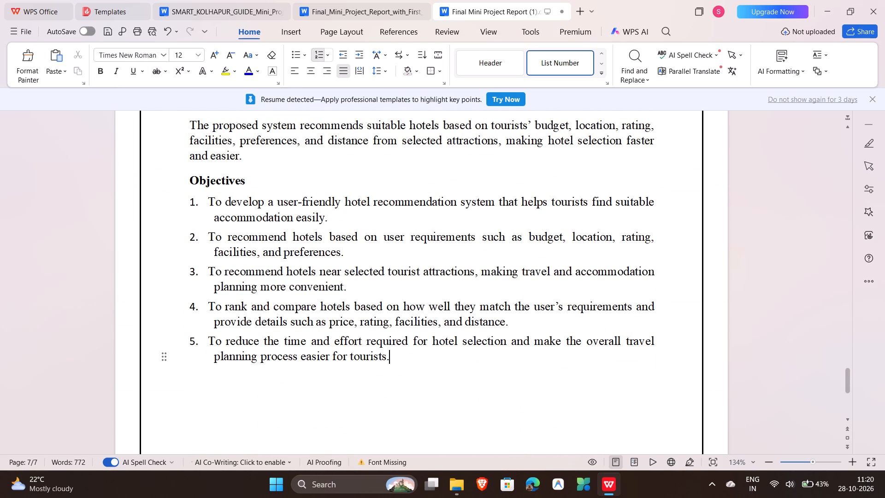
key("Return")
key("Return")
key("Return")
key("Return")
key("Return")
key("Return")
key("Return")
key("Return")
key("Return")
key("Return")
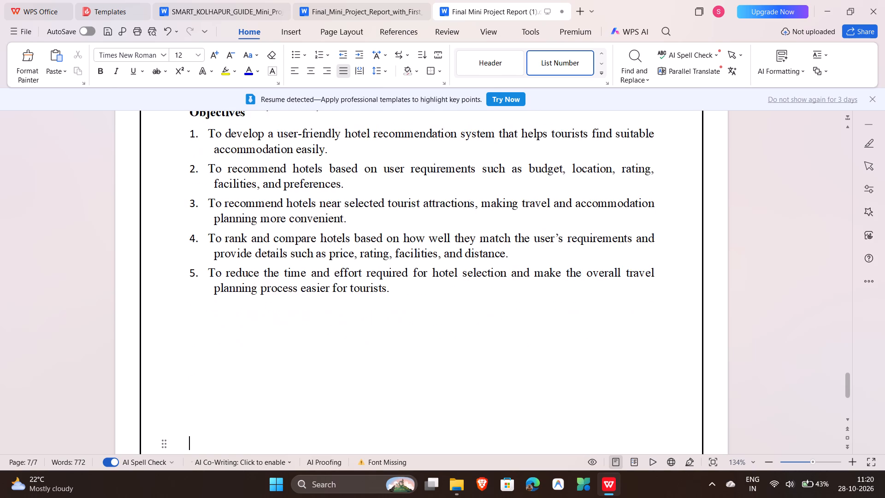
key("Return")
key("Return")
key("Return")
key("Return")
key("Return")
key("Return")
key("Return")
key("Return")
key("Return")
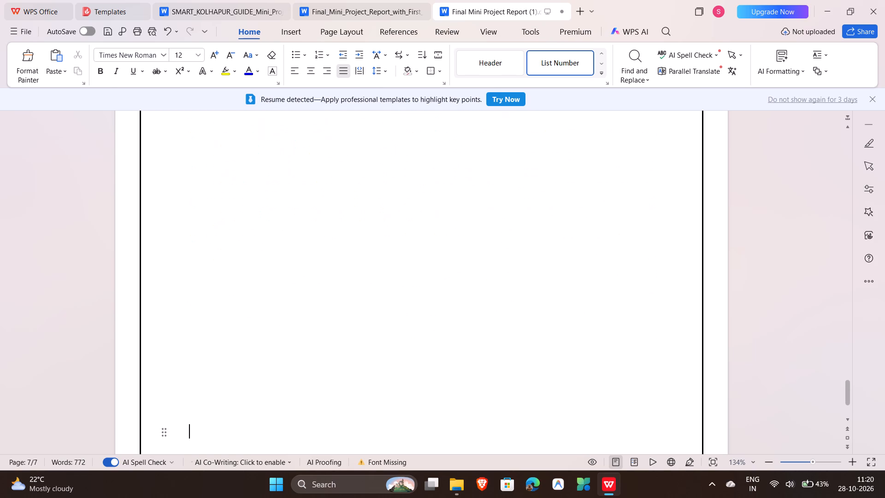
key("Return")
key("Return")
key("Return")
key("Return")
key("Return")
key("Return")
key("Return")
key("Return")
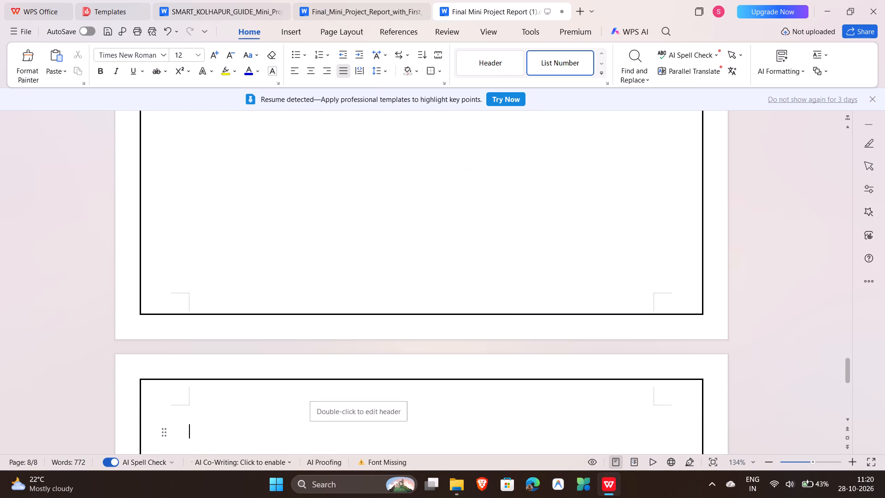
key("BackSpace")
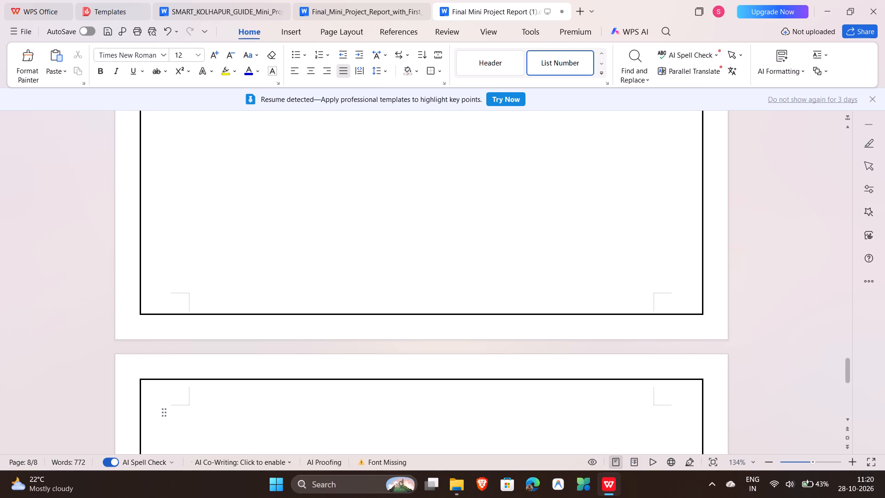
key("BackSpace")
key("Return")
Paste the "System Design" heading at the top of the new page and insert spaces before it to shift it to roughly mid-line.
key("ctrl+v")
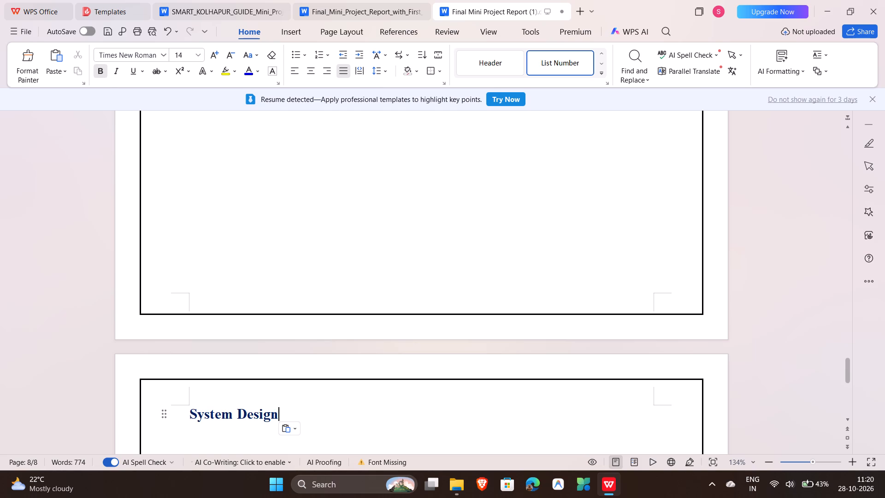
left_click(188, 412)
key("space")
key("space")
key("space")
key("space")
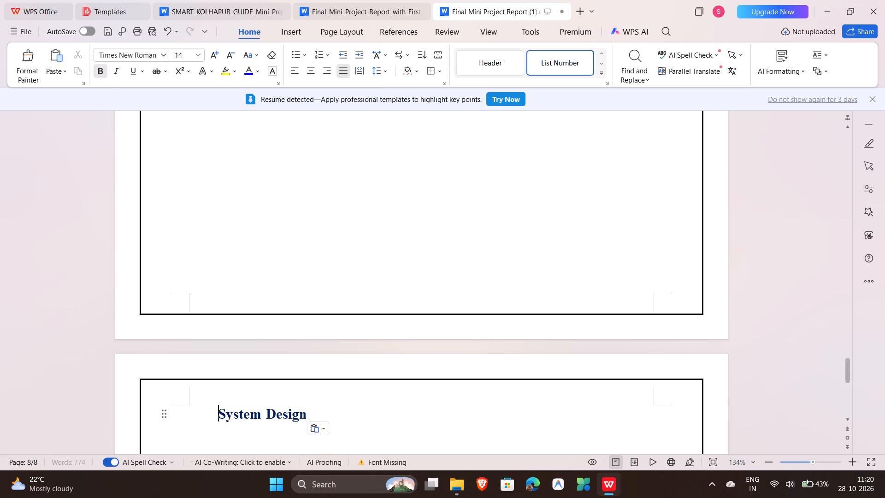
key("space")
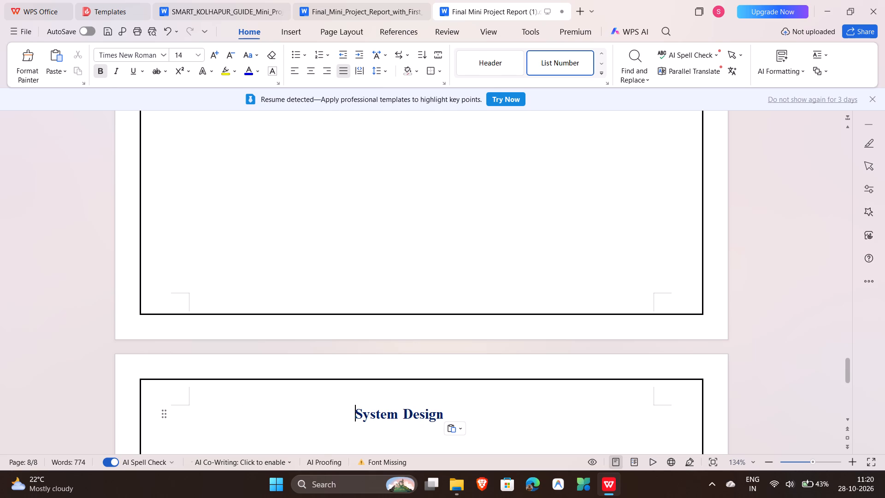
key("space")
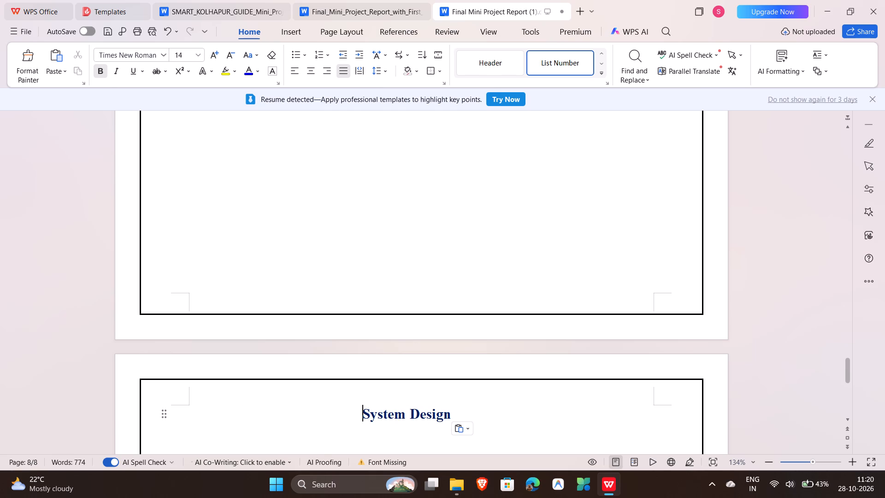
Start a new line below the "System Design" heading.
left_click(455, 416)
key("Return")
Switch to the earlier SMART_KOLHAPUR_GUIDE report and copy the System Design introduction and eight numbered points, including the blank line after them.
left_click(454, 483)
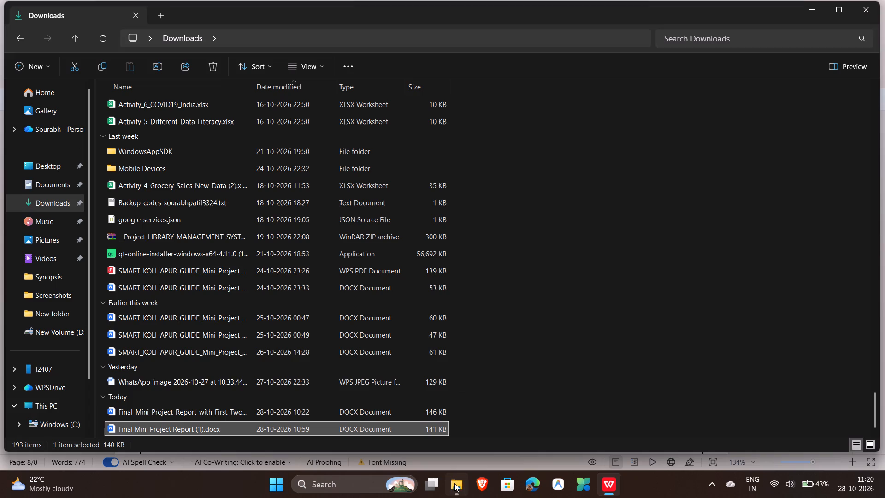
double_click(206, 350)
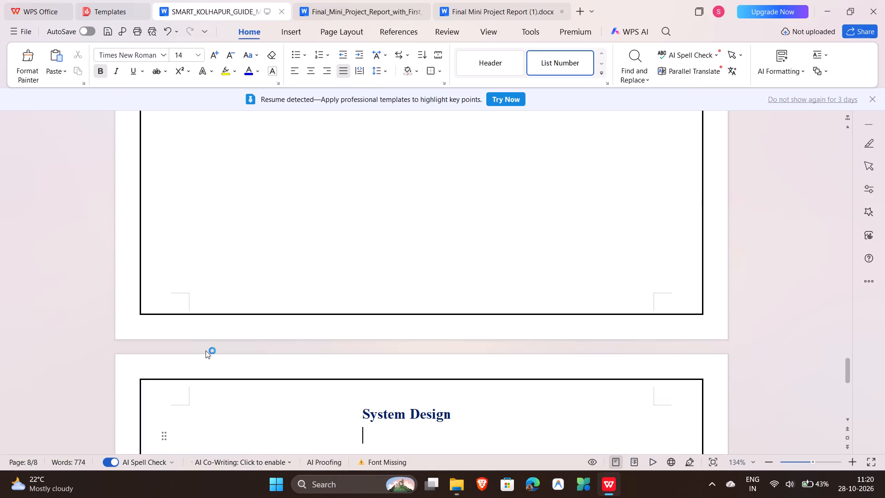
scroll(300, 333, "down", 10)
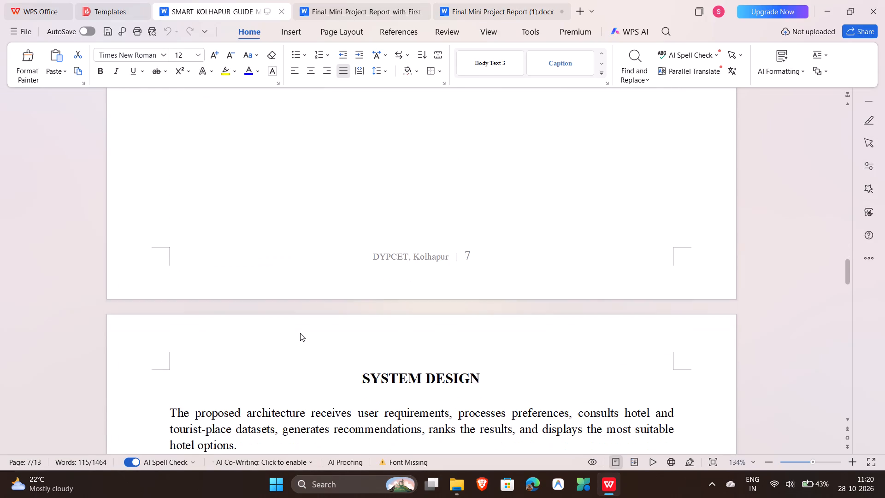
scroll(300, 333, "down", 4)
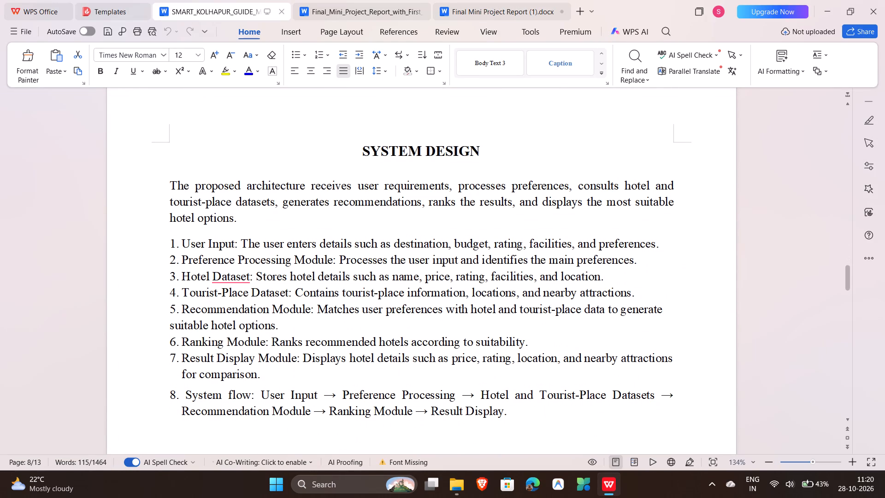
left_click_drag(169, 185, 474, 453)
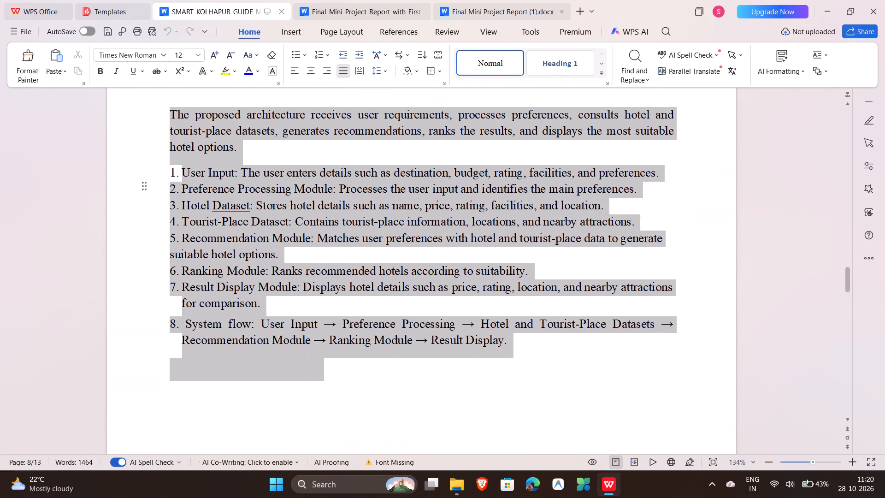
left_click_drag(474, 453, 421, 368)
key("ctrl+c")
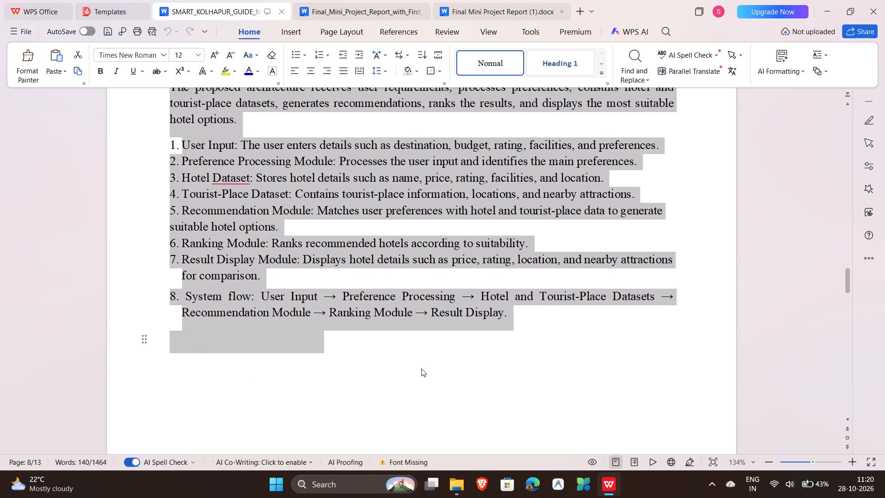
Return to Final Mini Project Report (1).docx, paste the copied text below the "System Design" heading and look over the pasted section.
left_click(458, 486)
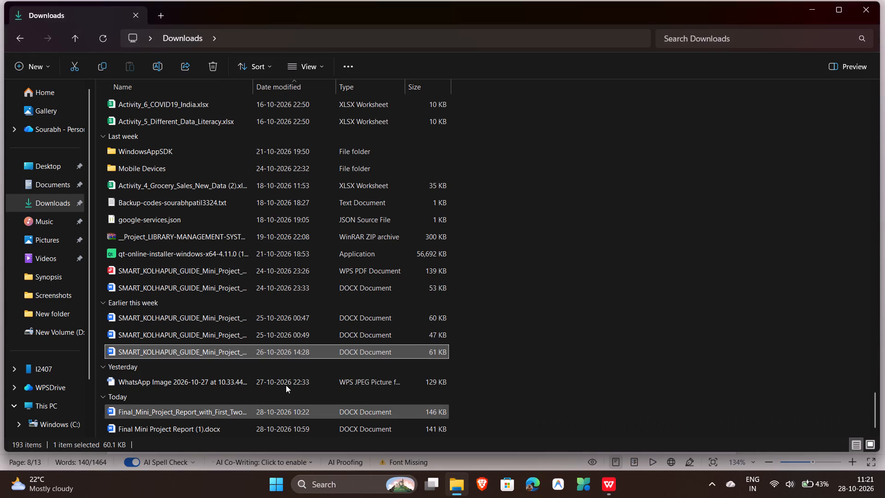
double_click(236, 427)
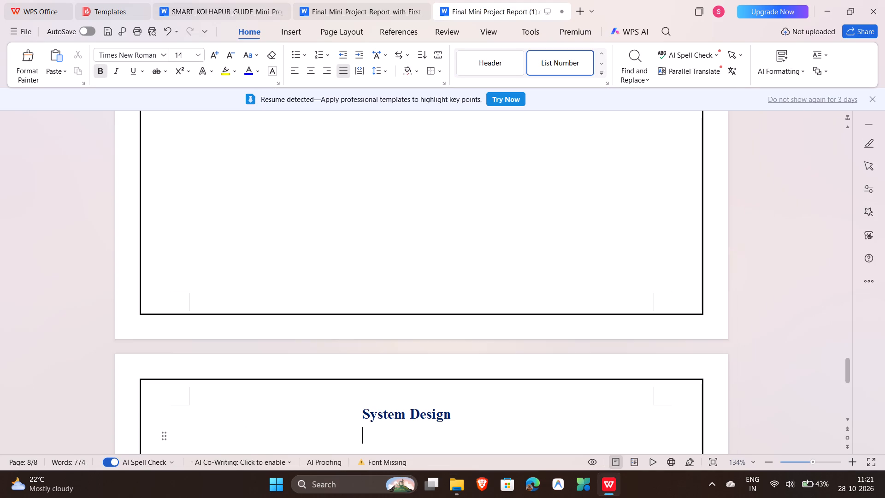
key("ctrl+v")
scroll(384, 409, "down", 6)
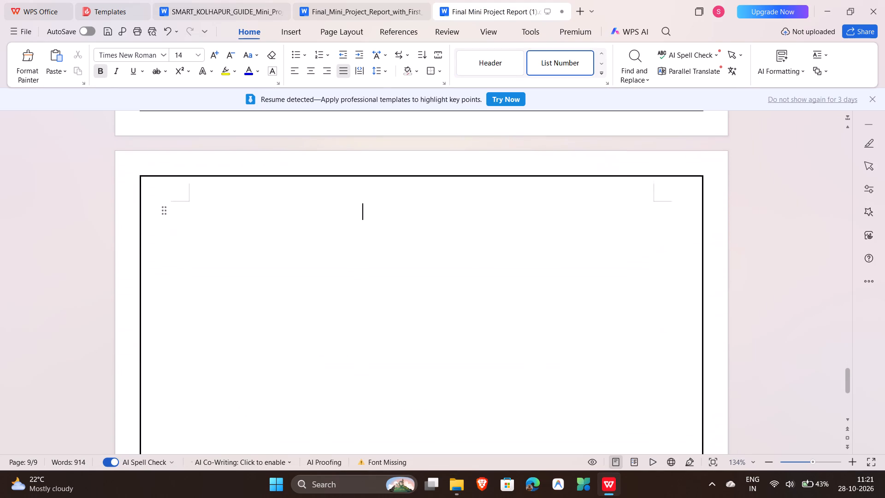
scroll(384, 409, "up", 12)
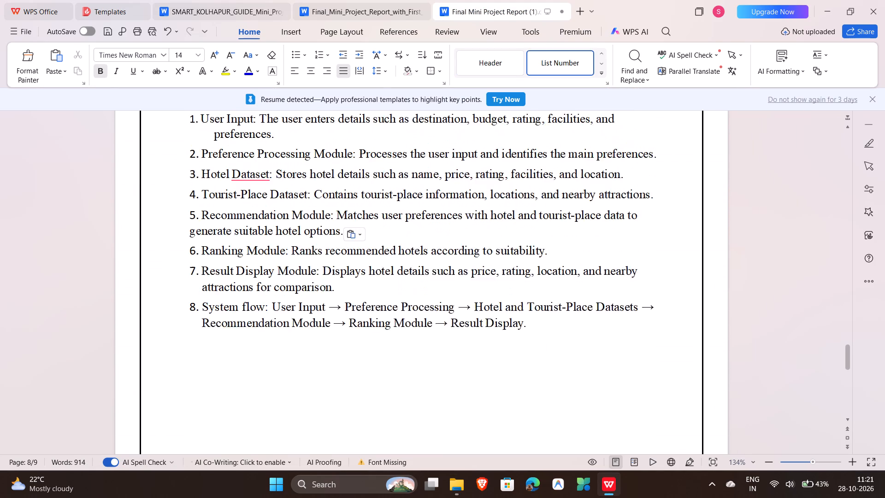
scroll(384, 409, "up", 2)
scroll(384, 409, "right", 1)
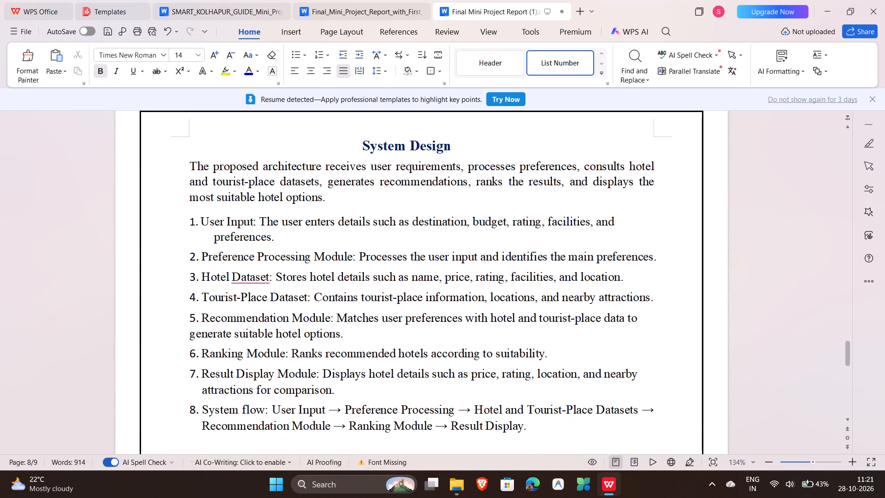
Copy the "Software & Hardware Requirements" topic title from the fourth row of the INDEX table.
scroll(384, 409, "right", 1)
scroll(384, 409, "up", 5)
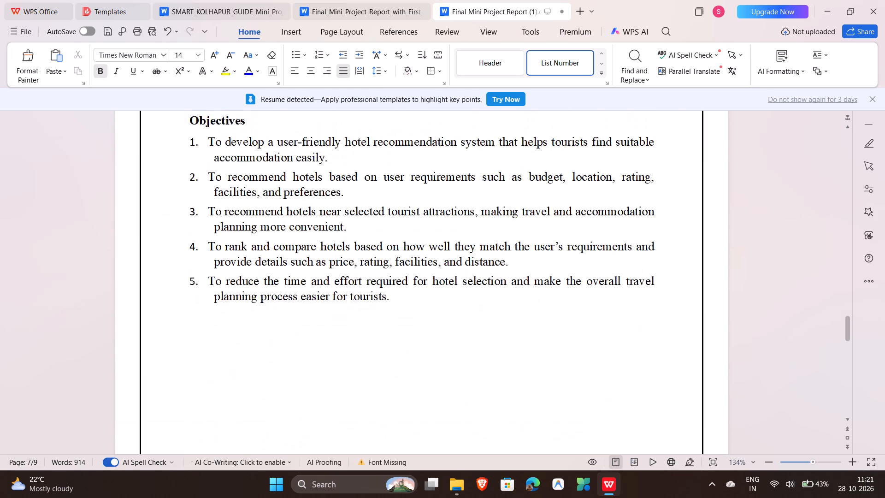
scroll(384, 409, "up", 8)
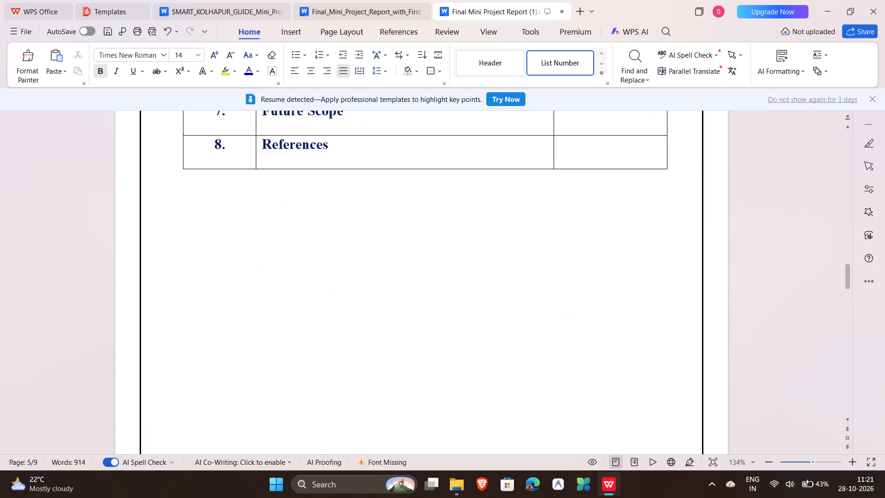
scroll(384, 409, "up", 2)
scroll(377, 376, "down", 1)
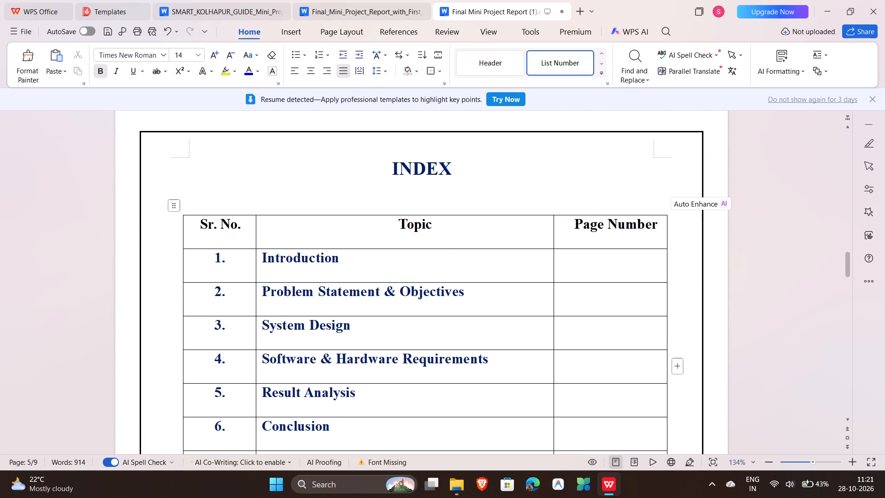
left_click_drag(263, 359, 401, 370)
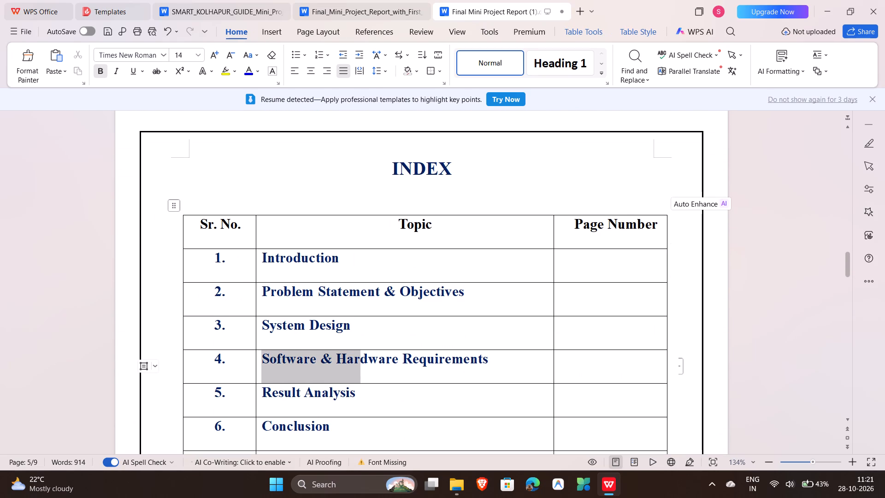
left_click_drag(401, 370, 493, 371)
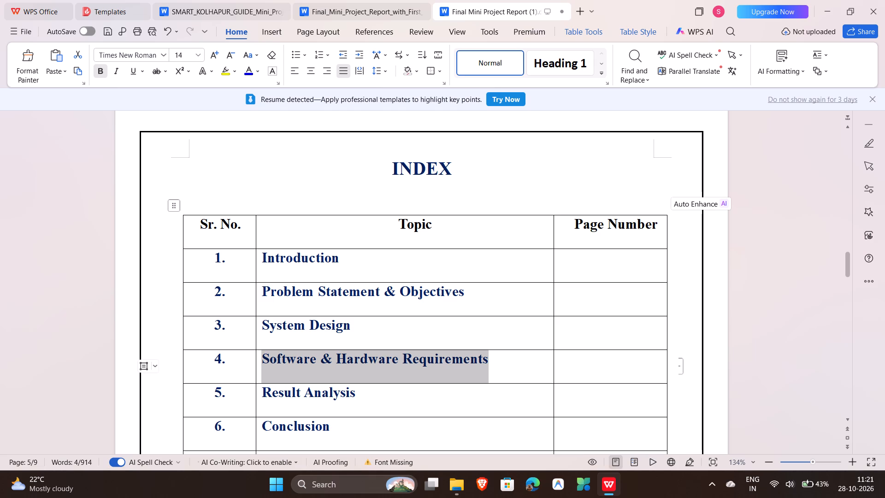
key("ctrl+c")
Paste the "Software & Hardware Requirements" heading at the top of the blank page after the System Design section.
scroll(493, 371, "down", 9)
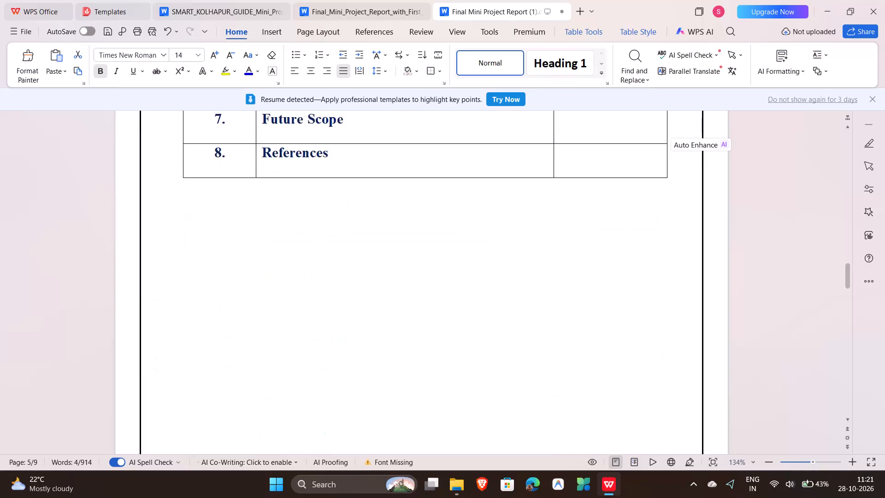
scroll(493, 371, "down", 13)
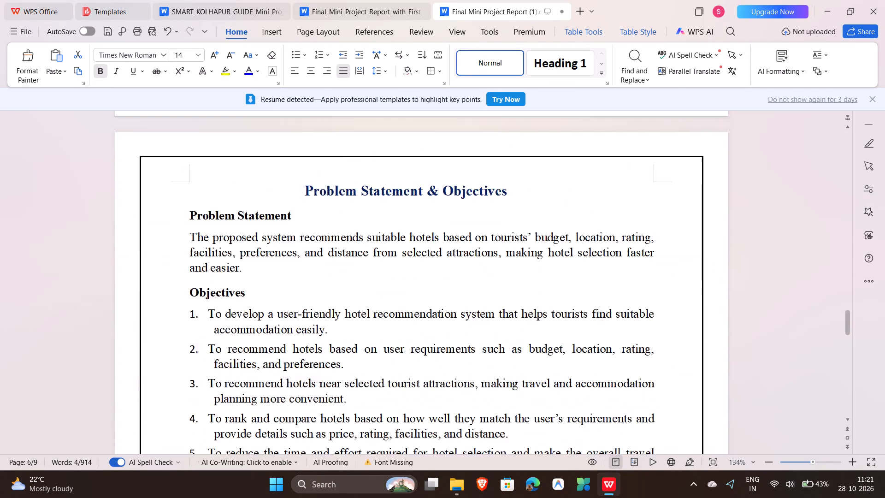
scroll(493, 371, "down", 14)
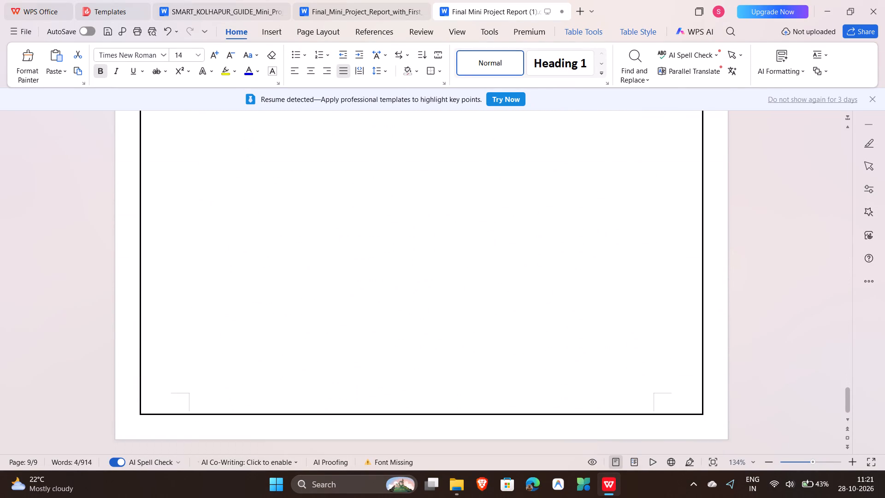
scroll(493, 371, "down", 1)
scroll(485, 273, "up", 10)
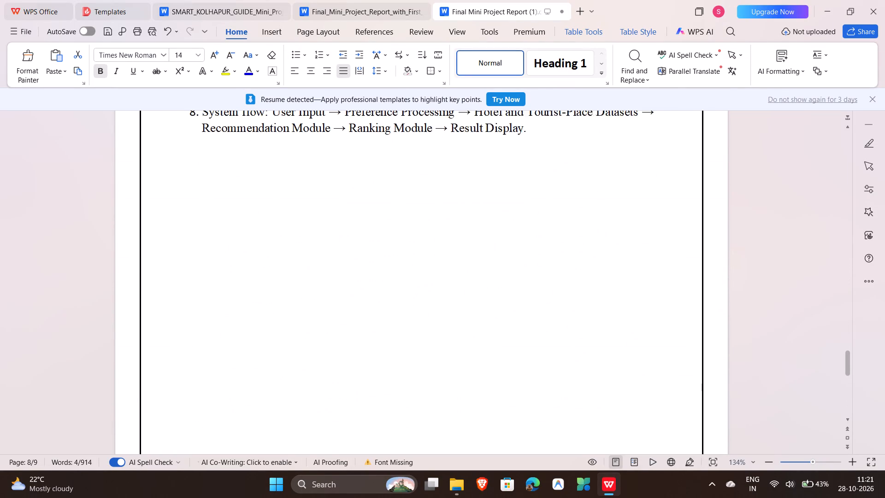
scroll(485, 273, "up", 5)
scroll(485, 273, "down", 3)
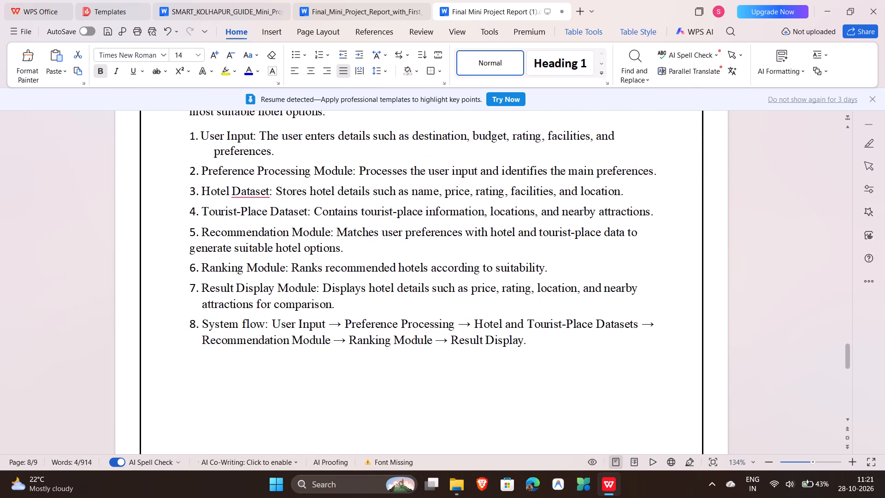
scroll(485, 273, "down", 5)
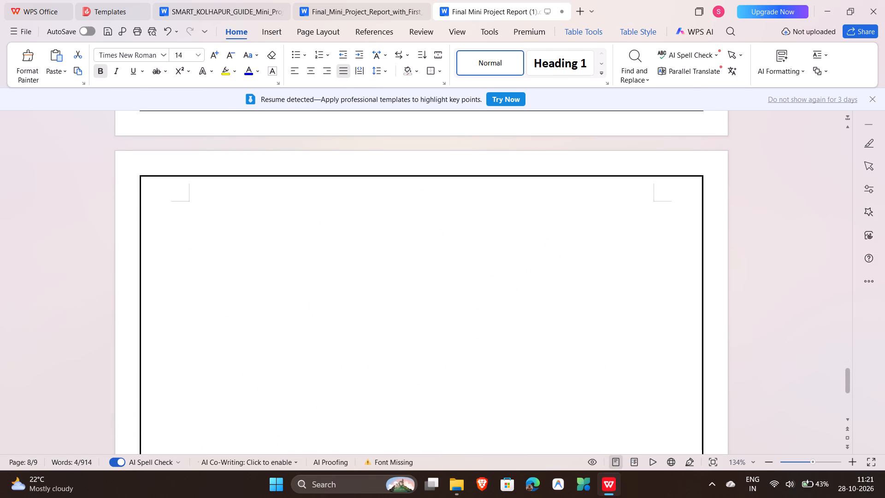
left_click(331, 201)
key("ctrl+v")
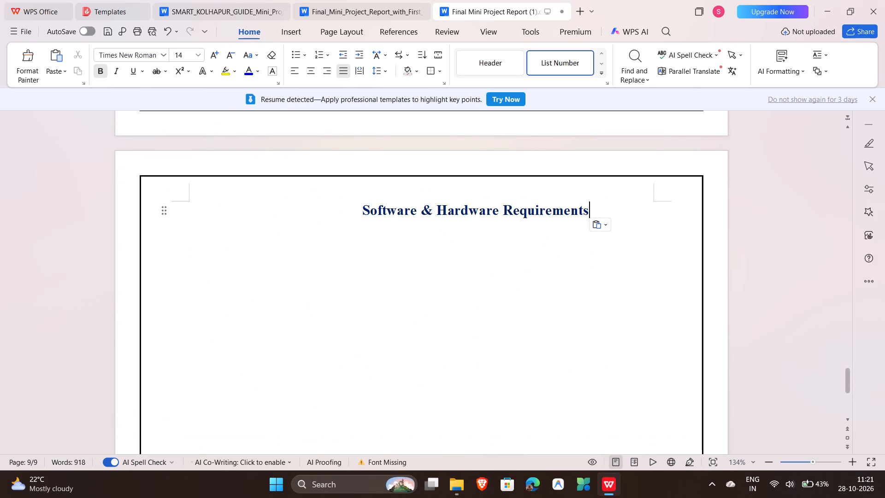
Remove the indentation before the "Software & Hardware Requirements" heading and insert spaces to shift it to roughly mid-line.
left_click(359, 212)
key("BackSpace")
key("BackSpace")
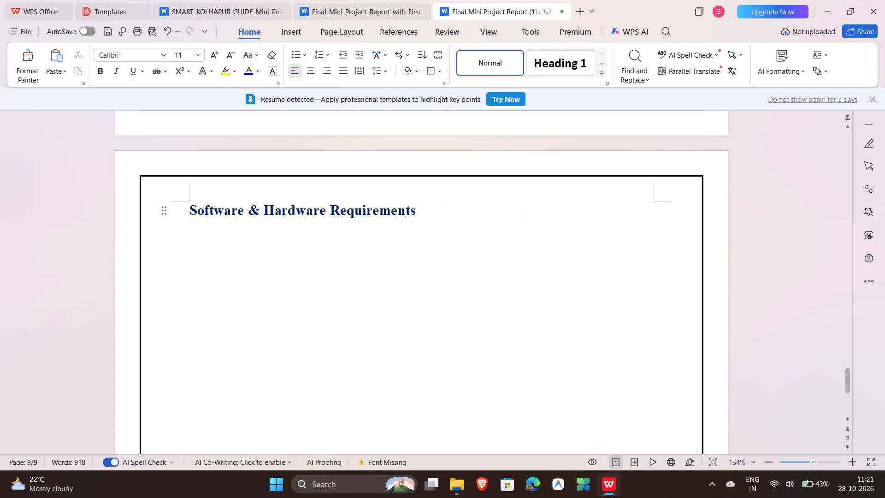
key("space")
key("space")
key("space")
key("space")
key("space")
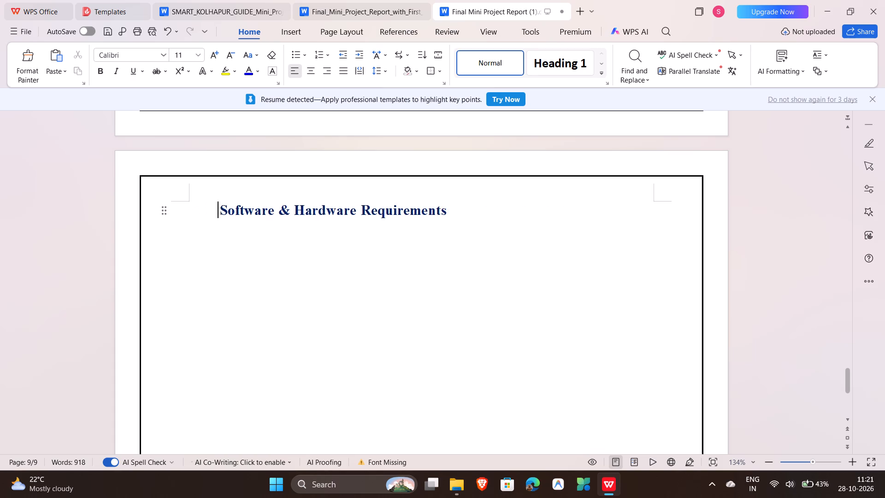
key("space")
key("space")
key("space")
key("space")
key("space")
key("space")
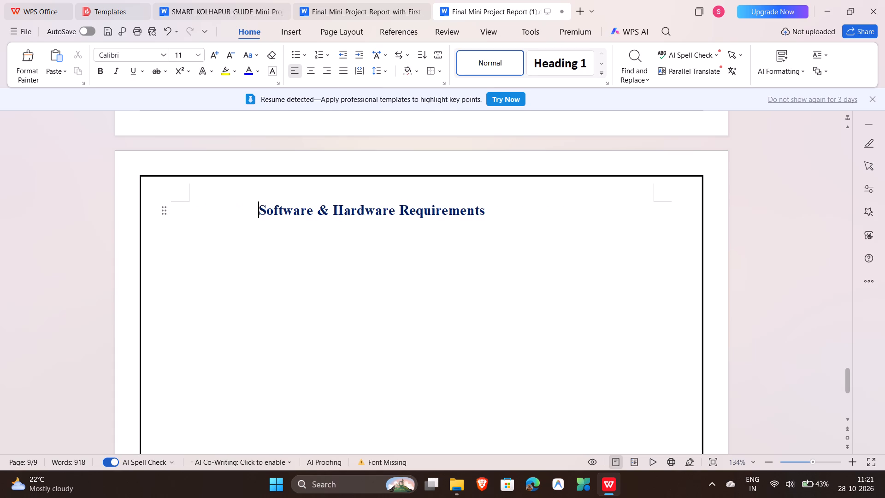
key("space")
key("space")
key("space")
key("space")
key("space")
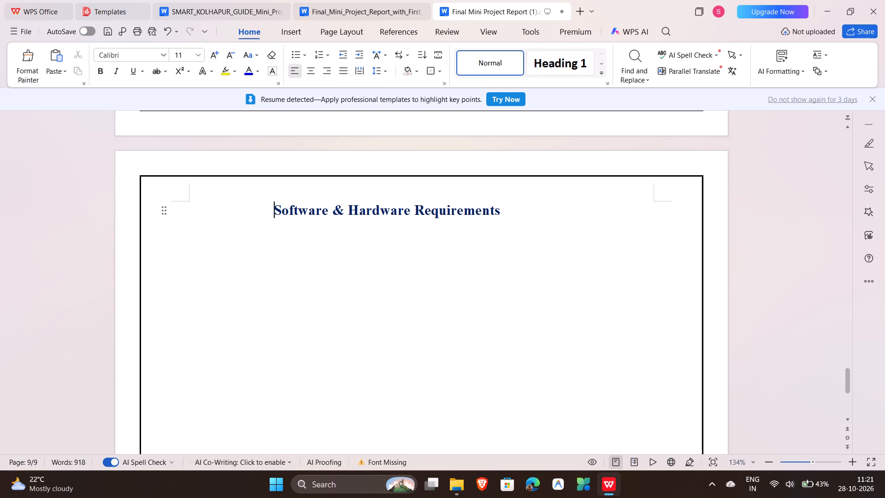
key("space")
key("space")
key("space")
key("space")
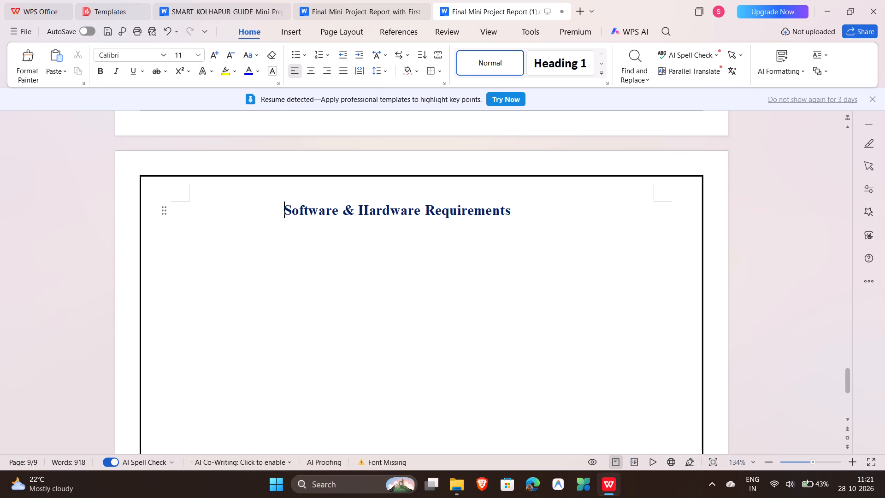
Start a new line below the "Software & Hardware Requirements" heading.
left_click(518, 213)
key("Return")
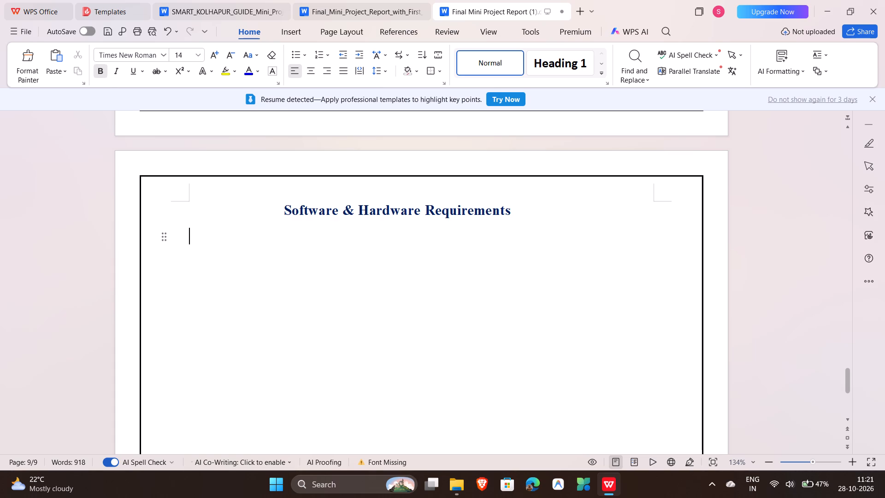
Copy the Software & Hardware Requirements body text, from "Software Requirements" through the System Environment paragraph, from the SMART_KOLHAPUR_GUIDE report.
left_click(460, 486)
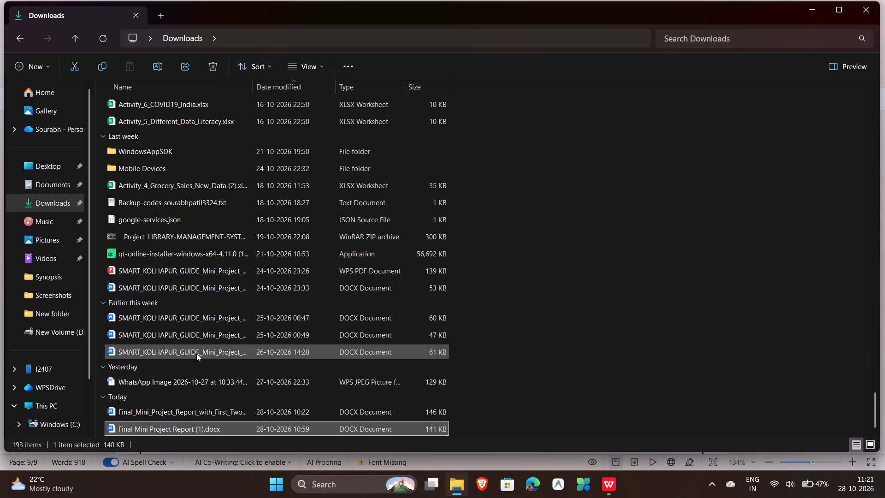
double_click(196, 353)
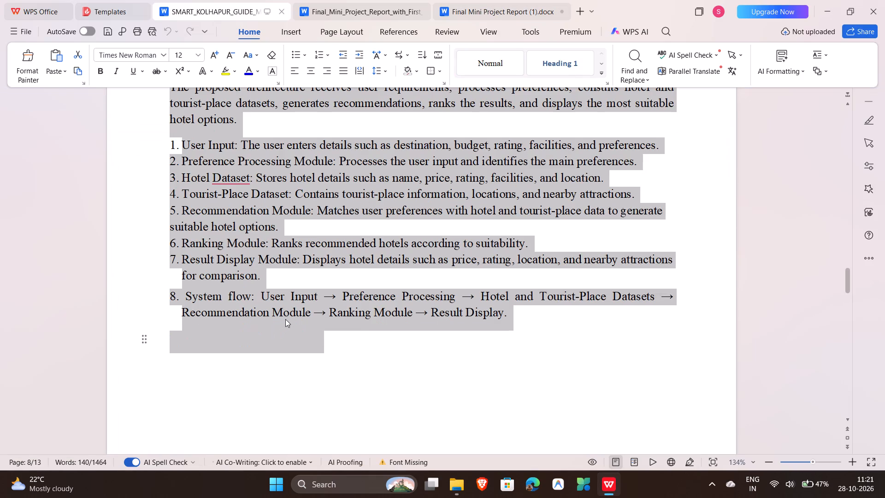
scroll(285, 319, "right", 2)
scroll(285, 319, "down", 4)
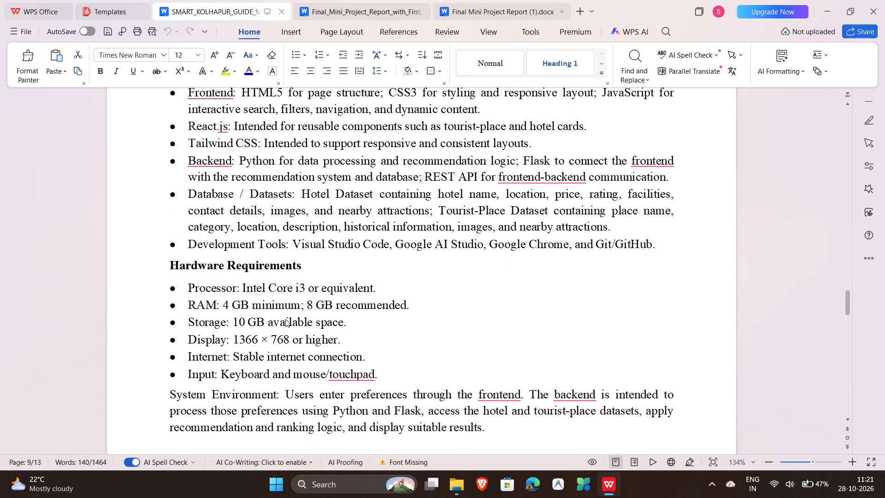
scroll(285, 319, "up", 2)
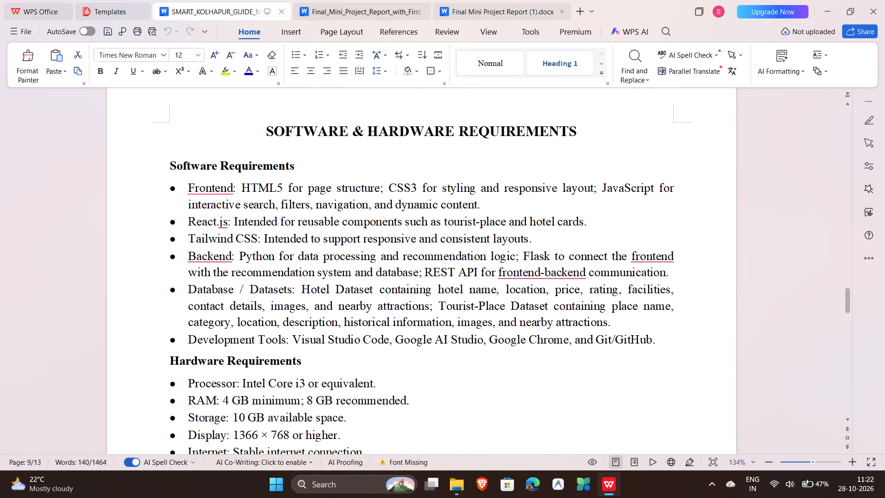
left_click_drag(167, 166, 339, 459)
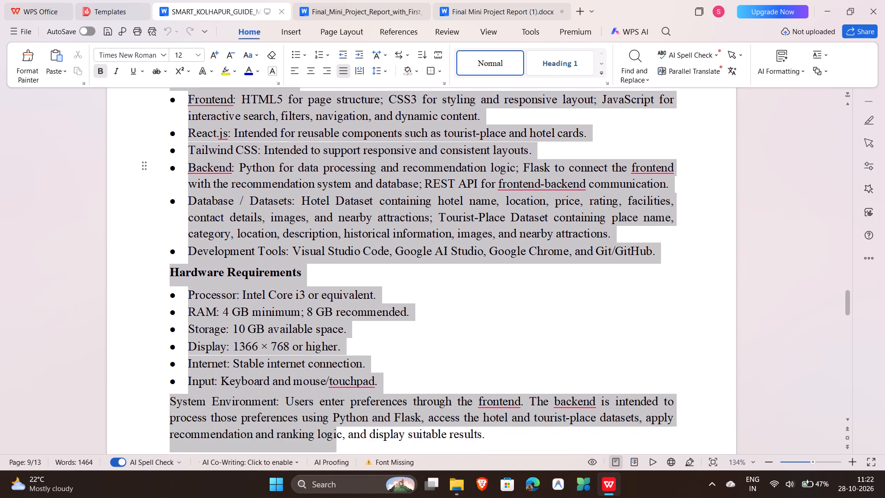
left_click_drag(339, 459, 512, 356)
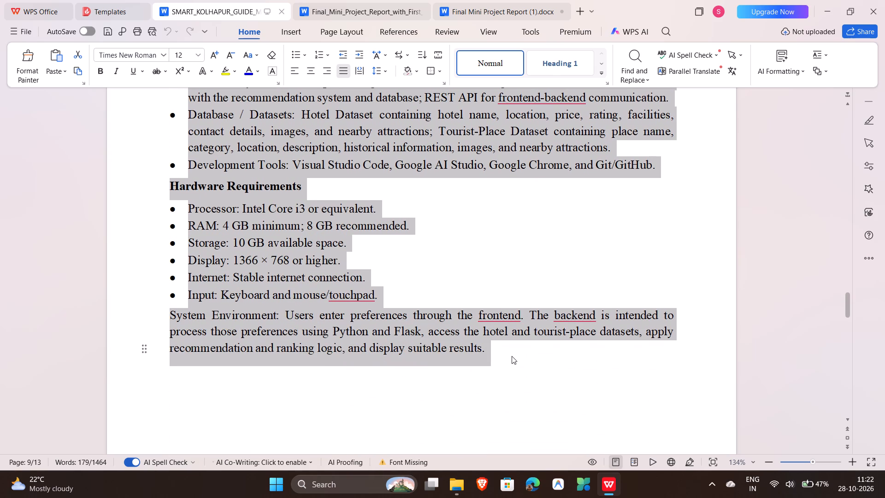
key("ctrl+c")
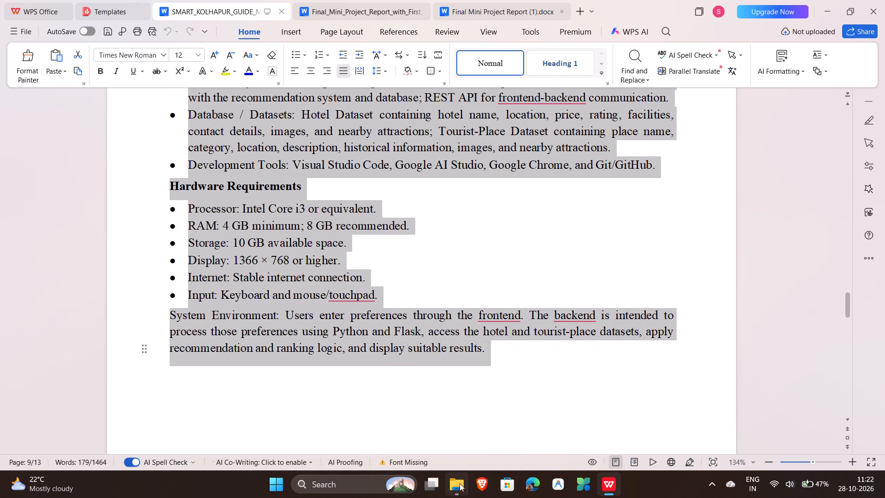
Paste the copied requirements text below the "Software & Hardware Requirements" heading in Final Mini Project Report (1).
left_click(460, 483)
double_click(265, 428)
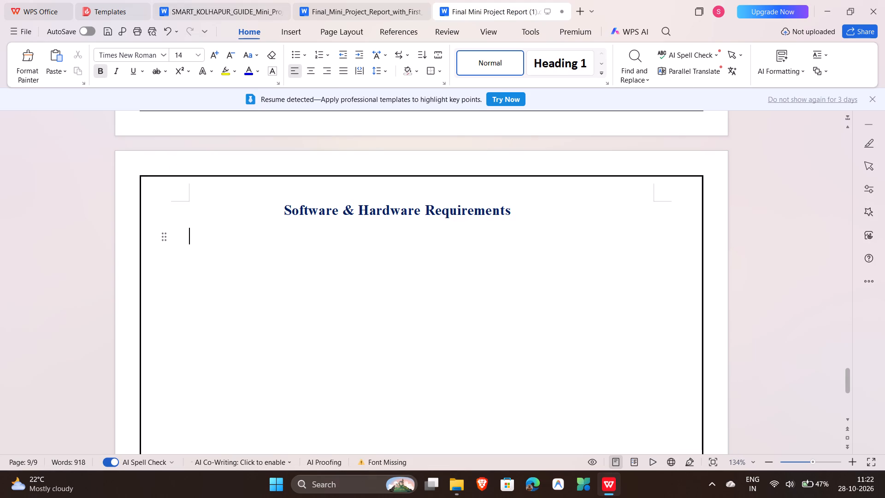
key("ctrl+v")
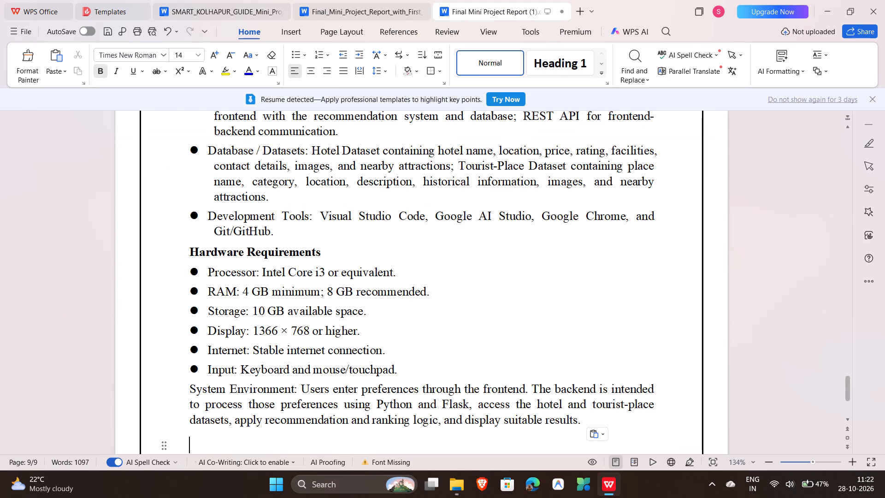
Review the pasted Software & Hardware Requirements section and the space remaining on its page.
scroll(332, 276, "up", 5)
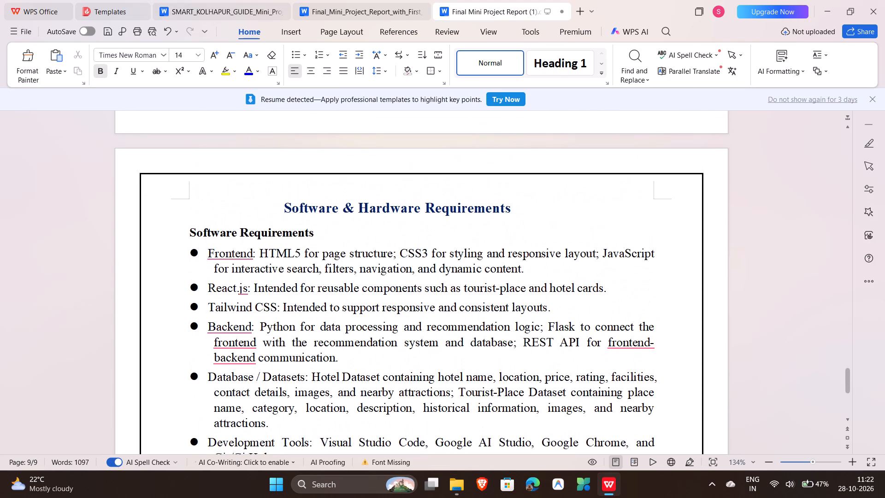
scroll(332, 276, "down", 9)
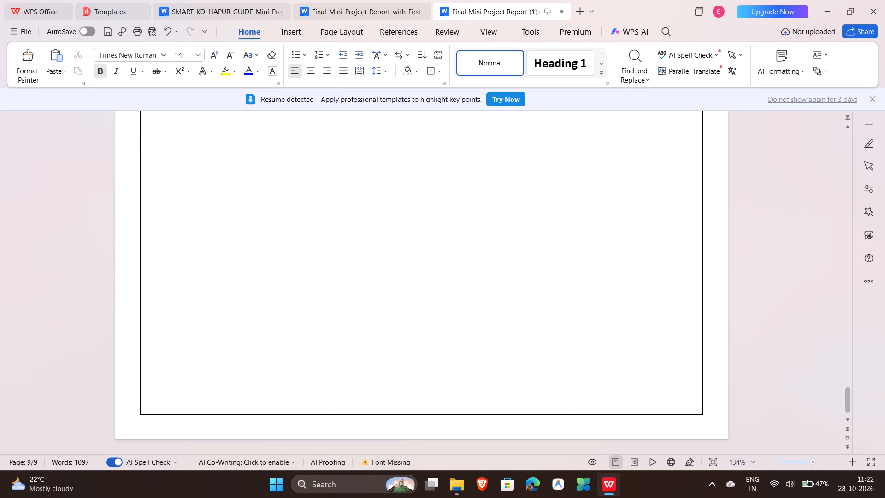
scroll(332, 276, "down", 2)
scroll(332, 276, "up", 3)
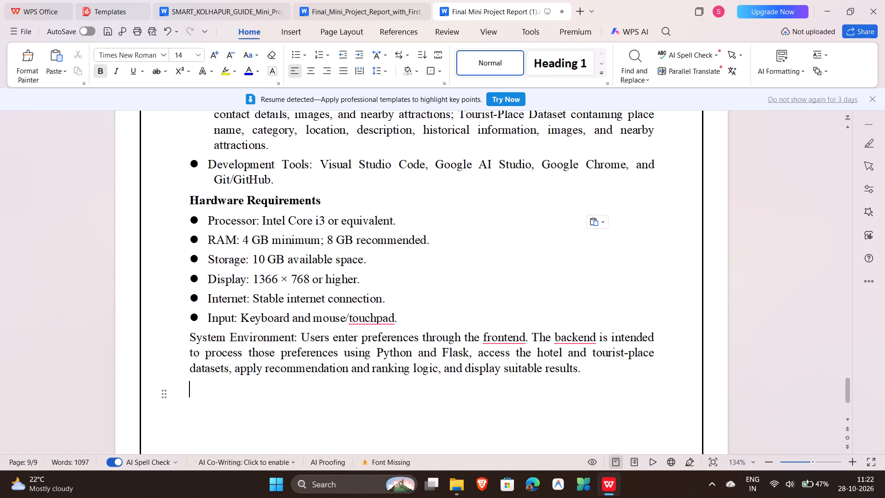
scroll(332, 276, "up", 4)
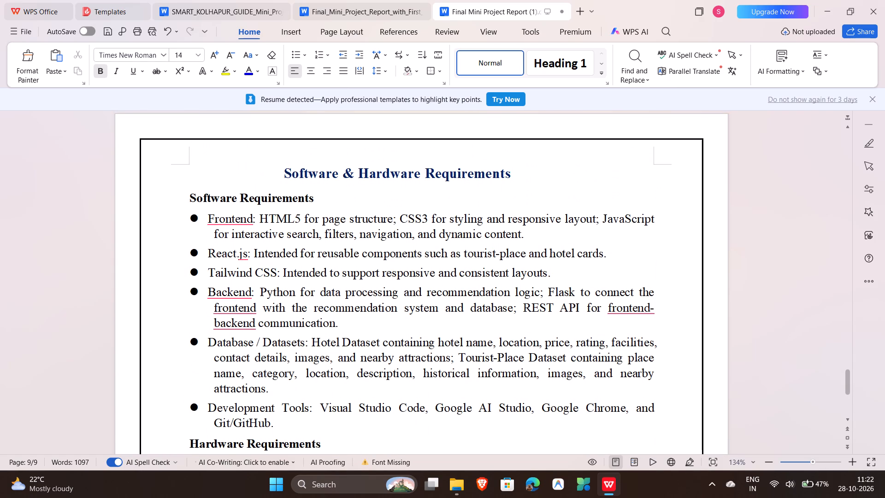
Insert three spaces before the "Software & Hardware Requirements" heading to shift it slightly further along the line.
left_click_drag(190, 196, 242, 202)
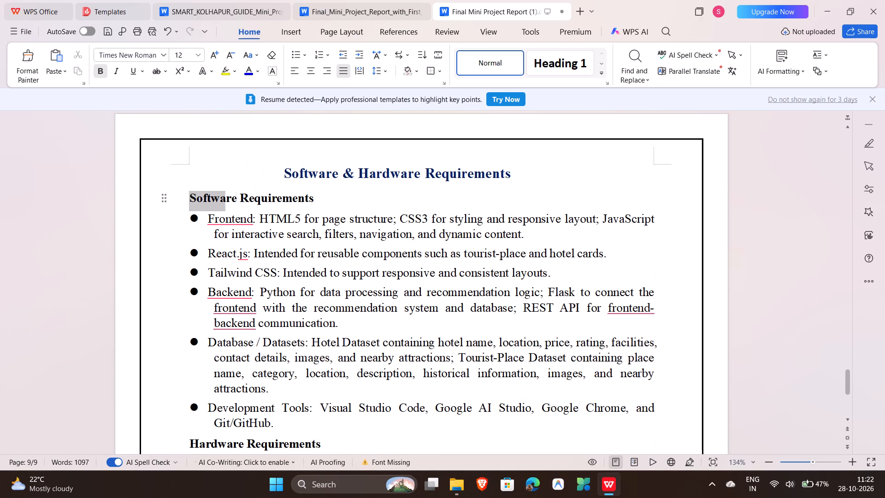
left_click_drag(242, 202, 285, 225)
left_click(177, 185)
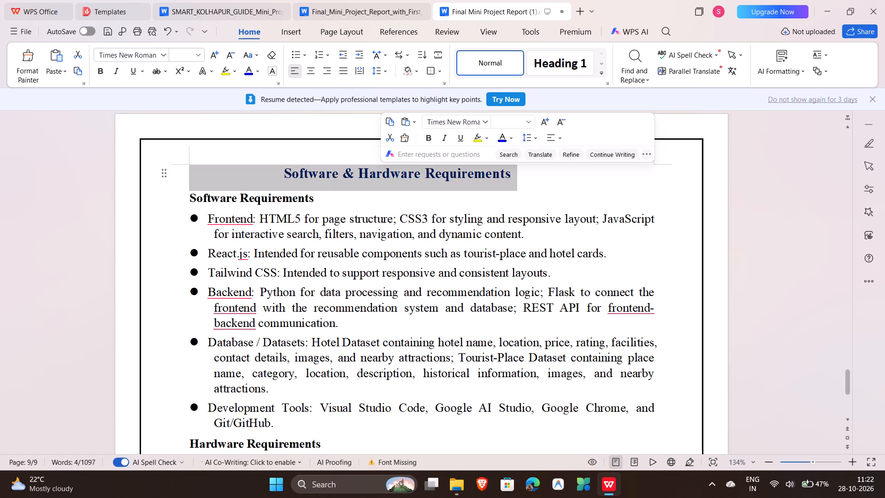
scroll(578, 192, "up", 1)
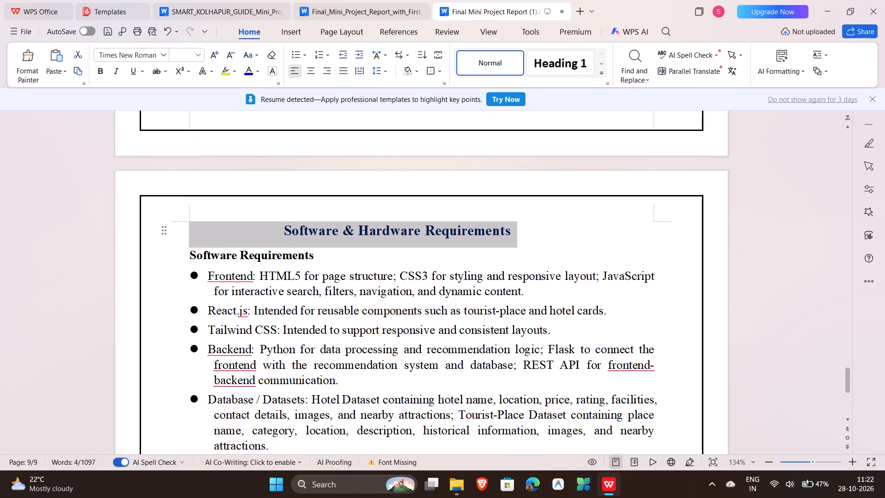
scroll(578, 192, "up", 1)
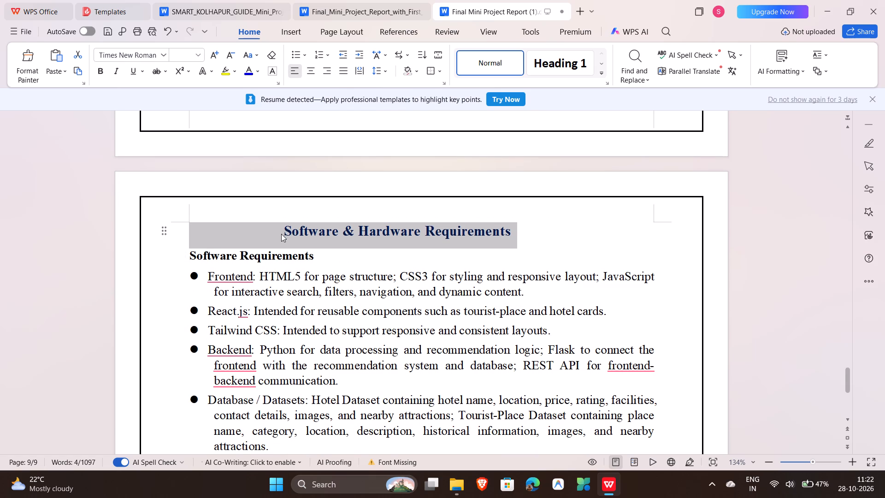
left_click(275, 209)
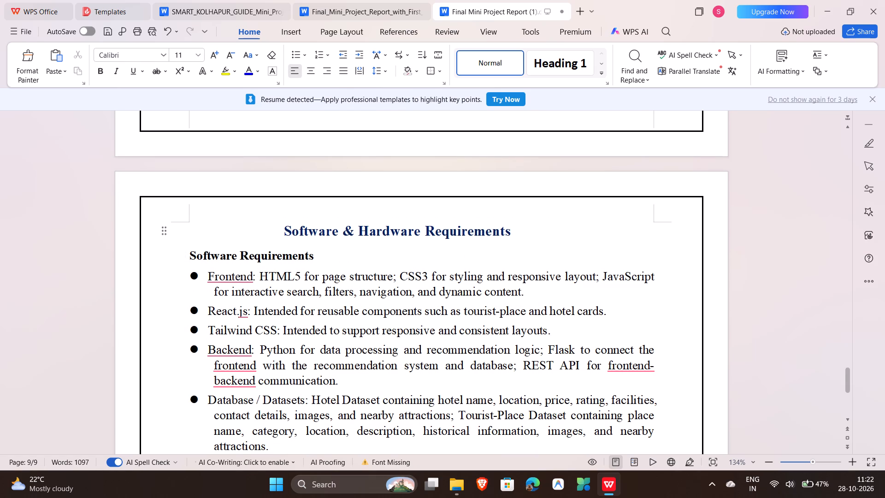
key("space")
key("space")
key("space")
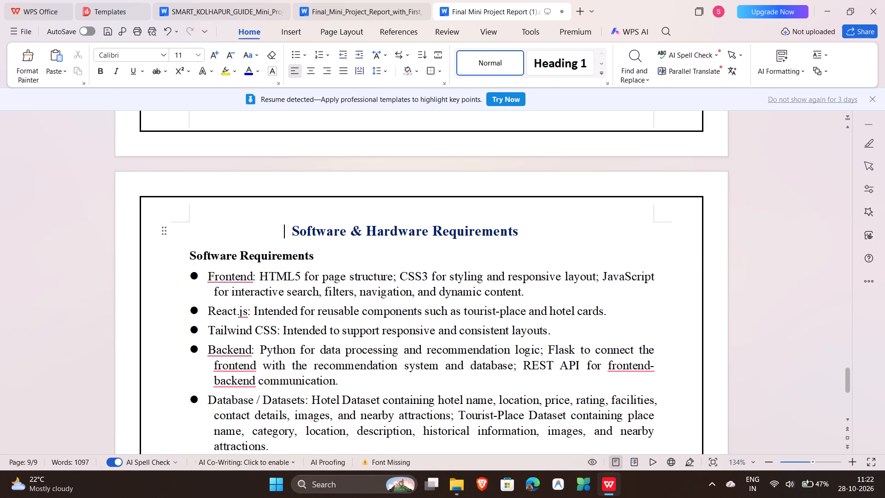
Insert a blank line between the "Software & Hardware Requirements" heading and the "Software Requirements" subheading.
scroll(332, 228, "down", 2)
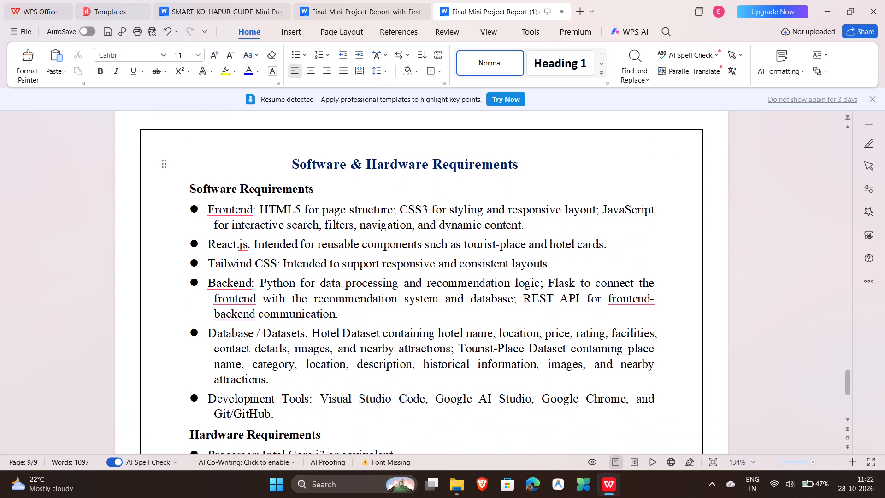
left_click(187, 189)
key("Return")
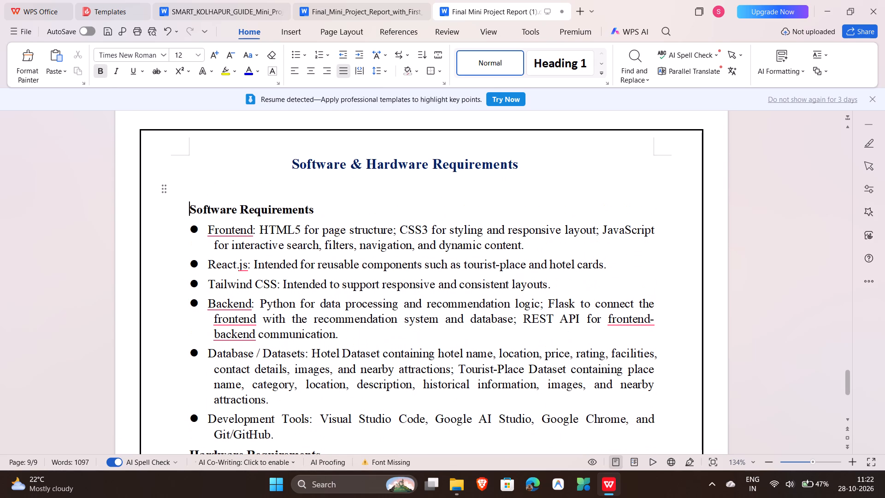
Add blank lines after the System Environment paragraph until the cursor sits on the first line of a new page 10.
scroll(187, 189, "down", 1)
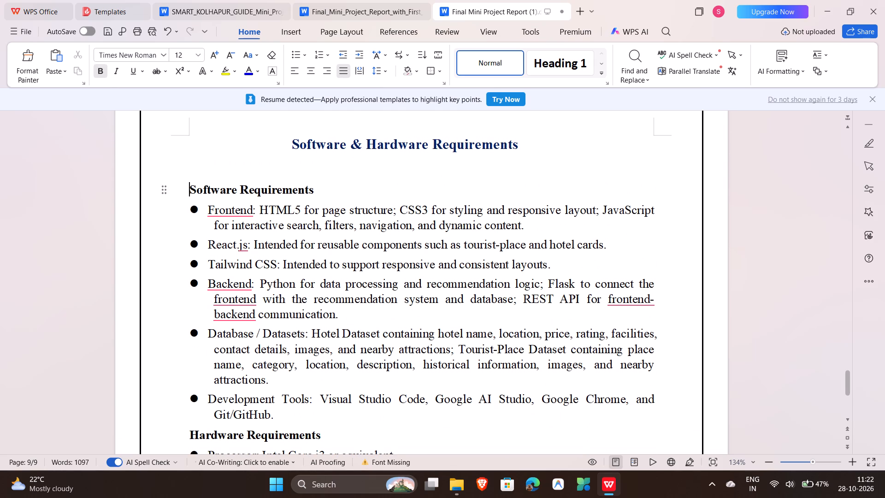
scroll(187, 189, "down", 2)
scroll(187, 189, "up", 1)
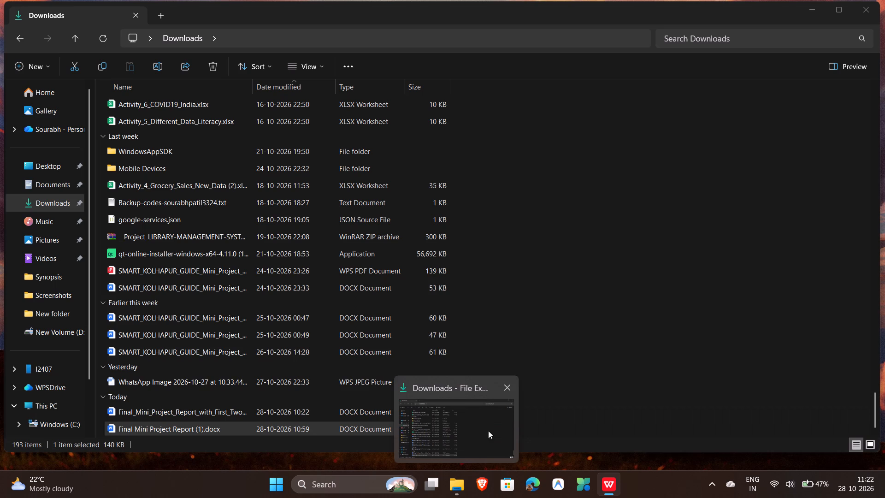
scroll(313, 415, "down", 6)
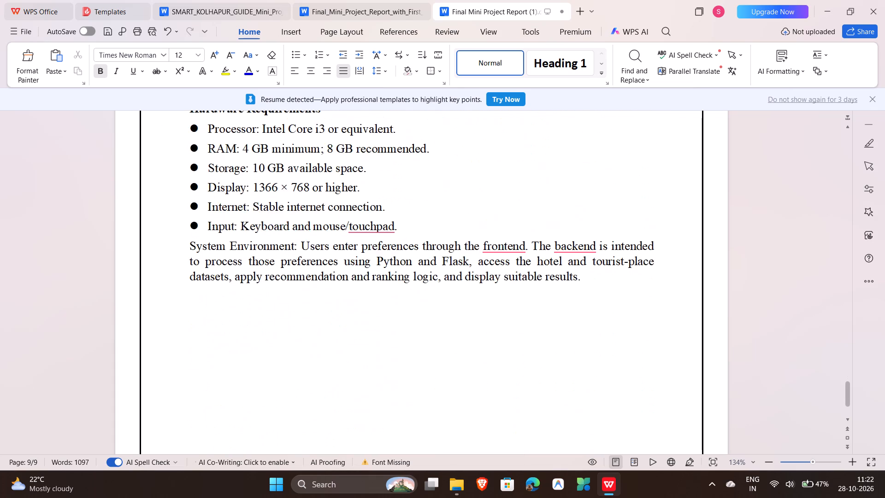
scroll(313, 415, "down", 2)
left_click(357, 333)
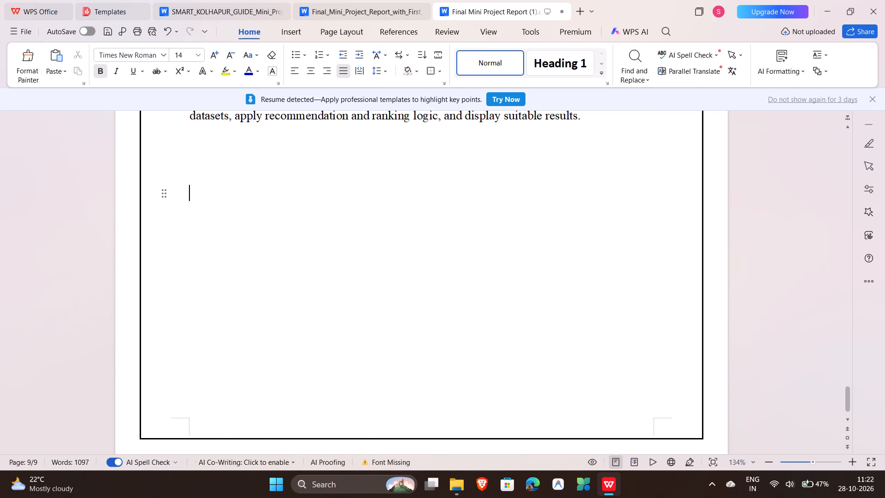
key("Return")
key("Return")
key("Return")
key("Return")
key("Return")
key("Return")
key("Return")
key("Return")
key("Return")
key("Return")
key("Return")
key("Return")
key("Return")
key("Return")
key("Return")
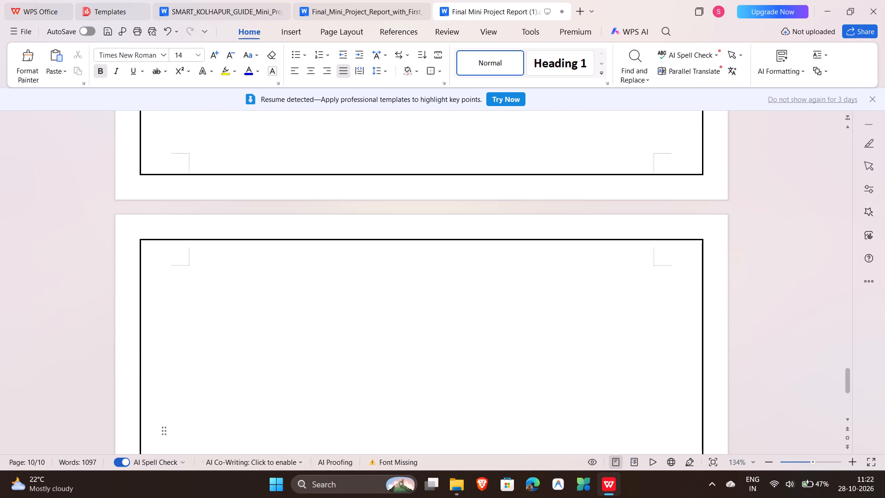
key("BackSpace")
key("BackSpace")
key("BackSpace")
key("BackSpace")
key("BackSpace")
key("BackSpace")
key("BackSpace")
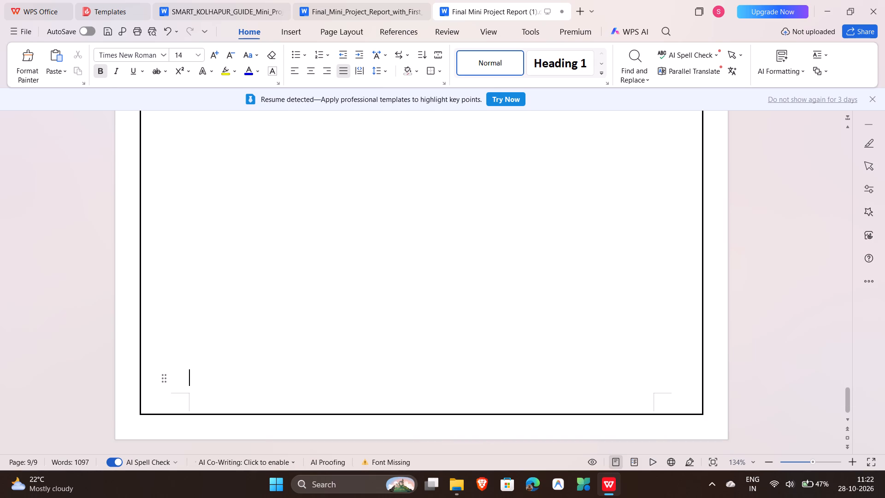
key("Return")
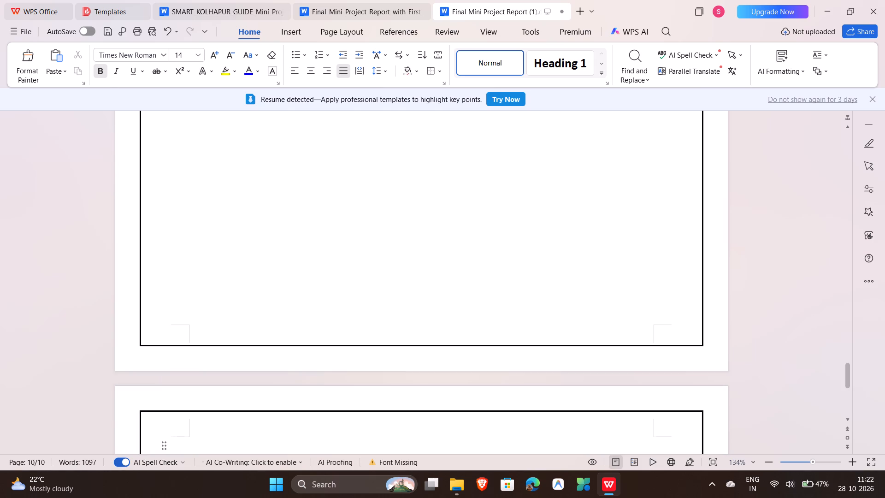
Indent the first line of the new page 10 with spaces to roughly where a centred heading starts.
scroll(271, 326, "down", 3)
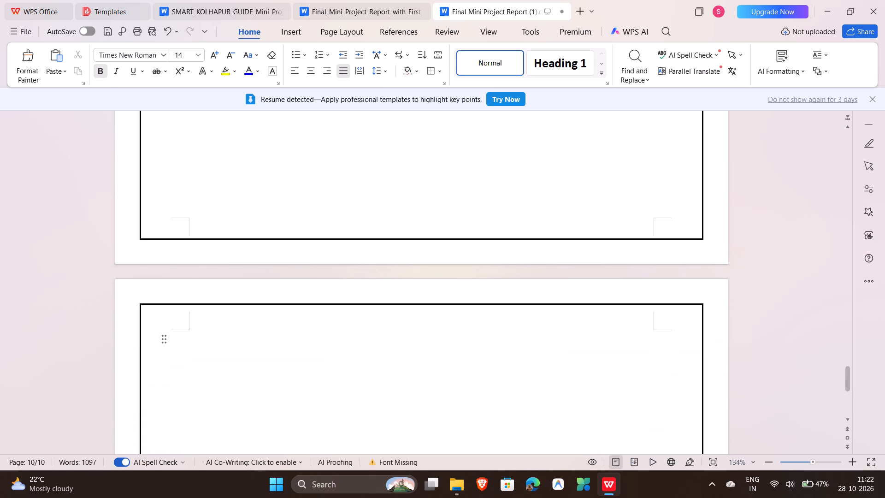
key("space")
key("space")
key("space")
key("BackSpace")
key("BackSpace")
key("BackSpace")
key("BackSpace")
key("BackSpace")
key("BackSpace")
key("BackSpace")
In the SMART_KOLHAPUR_GUIDE document, copy everything from the "RESULT ANALYSIS" heading on page 10 to the document's end.
left_click(460, 485)
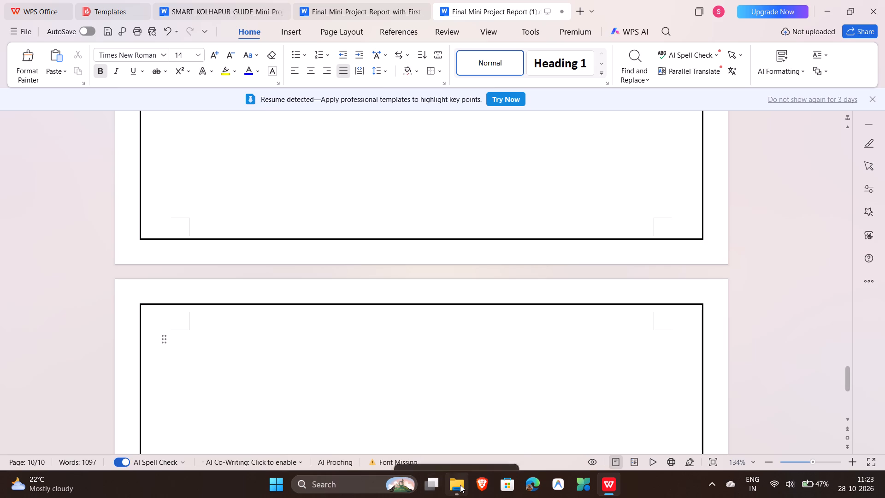
double_click(209, 354)
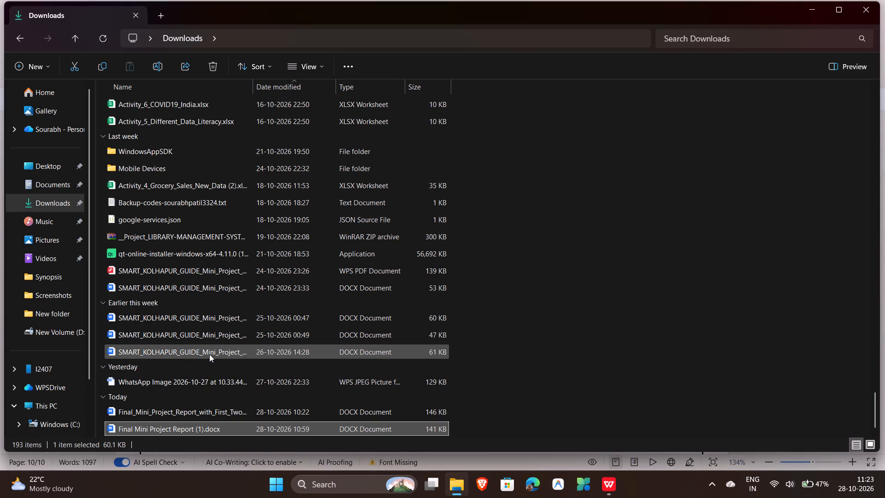
scroll(345, 363, "down", 5)
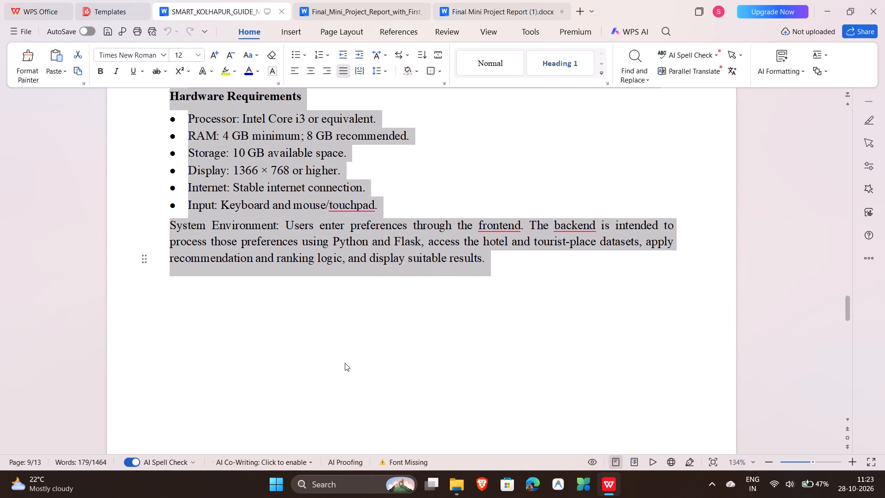
scroll(345, 363, "down", 3)
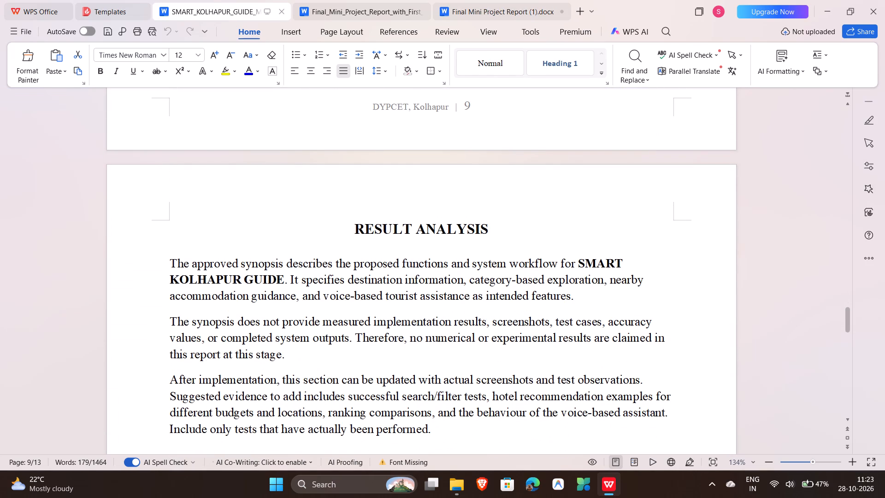
left_click_drag(327, 224, 343, 229)
left_click_drag(343, 229, 354, 227)
left_click_drag(354, 227, 508, 326)
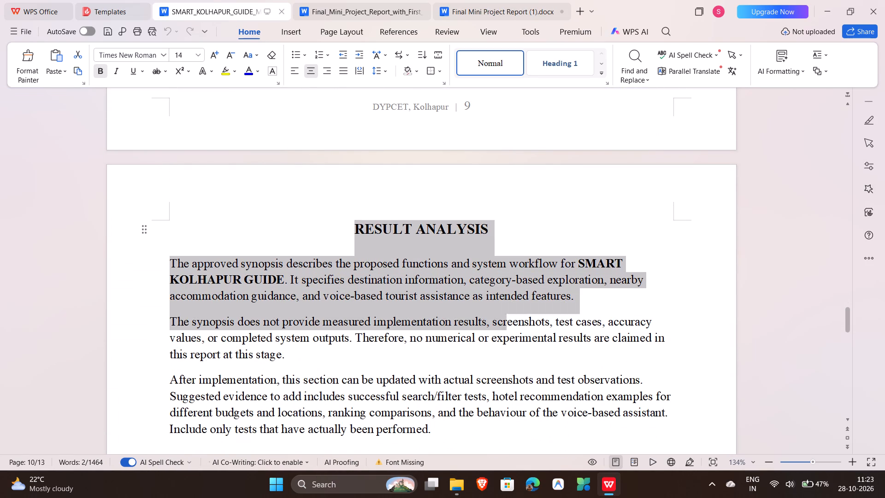
left_click_drag(508, 326, 474, 398)
scroll(492, 450, "down", 1)
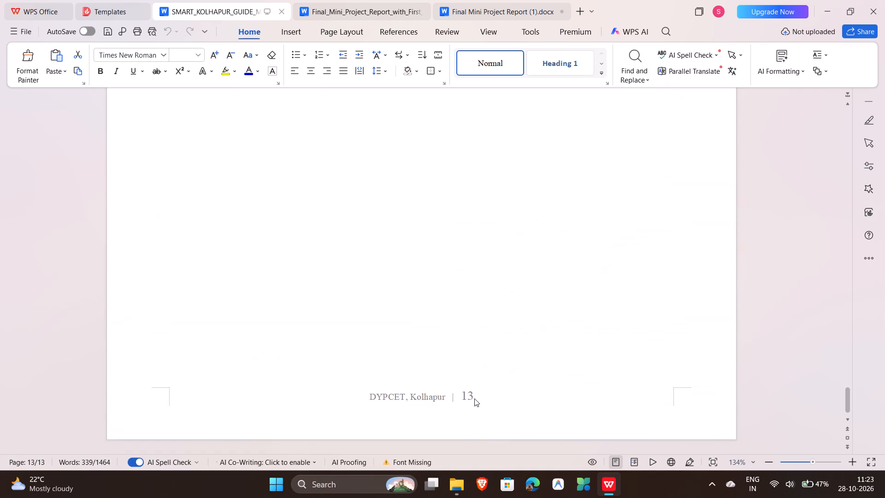
scroll(474, 398, "down", 1)
left_click_drag(474, 398, 434, 275)
scroll(434, 275, "down", 1)
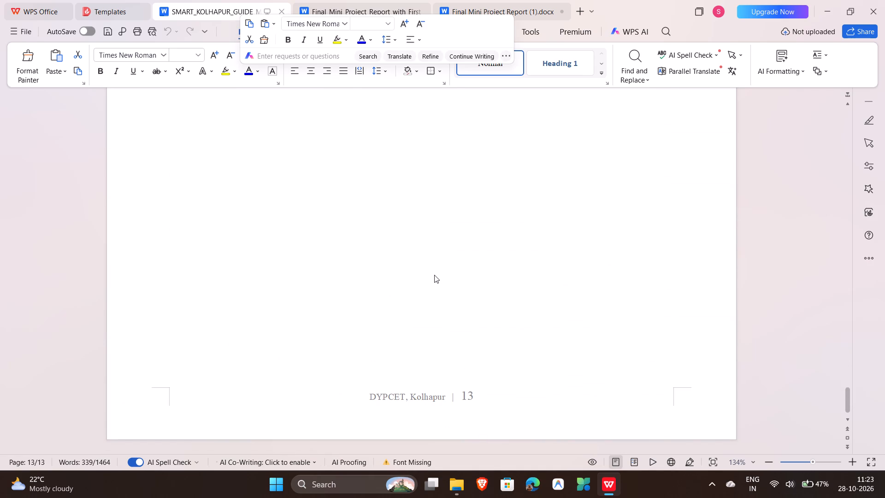
key("ctrl+c")
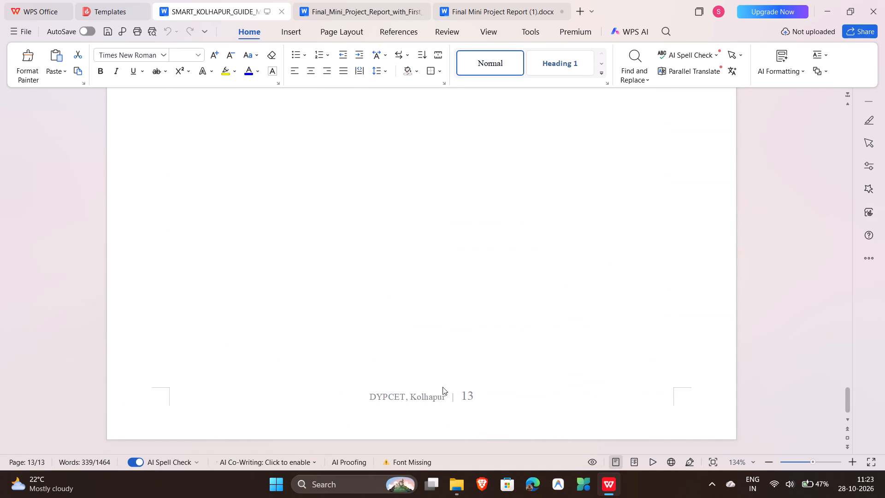
Switch to Final Mini Project Report (1).docx and paste the copied sections at the indented first line of page 10.
left_click(462, 490)
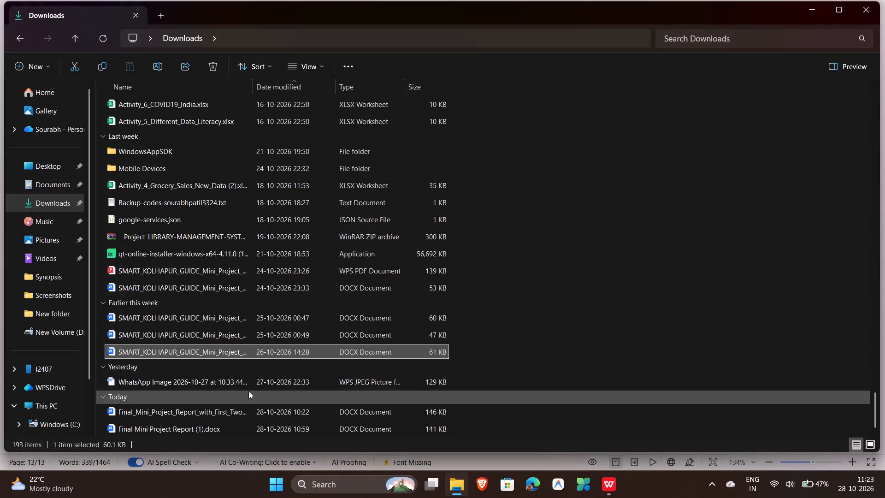
double_click(234, 435)
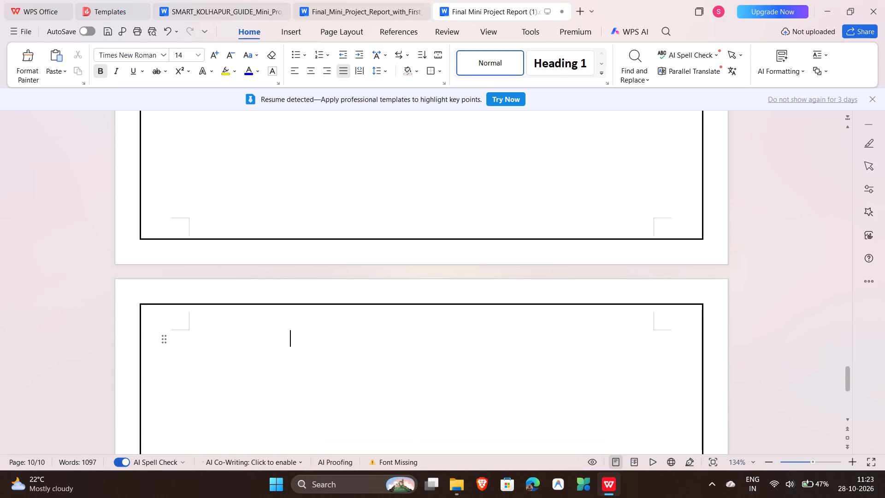
scroll(309, 306, "up", 6)
scroll(309, 306, "down", 5)
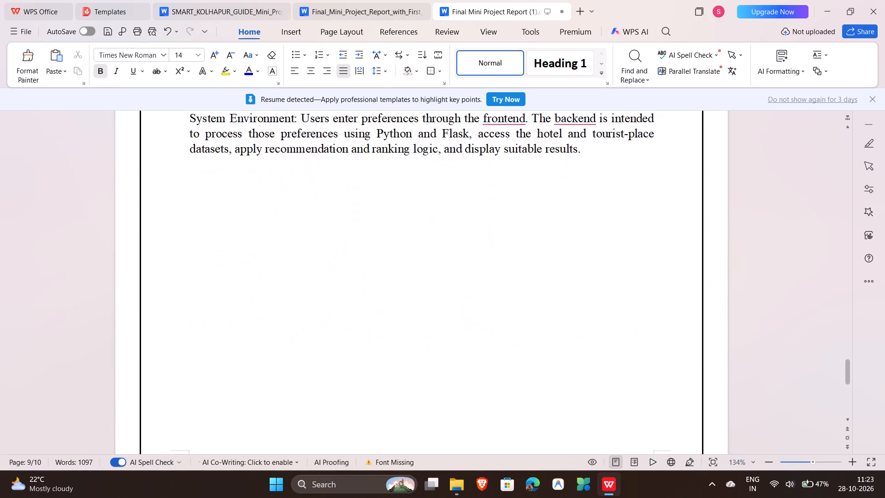
scroll(309, 306, "down", 5)
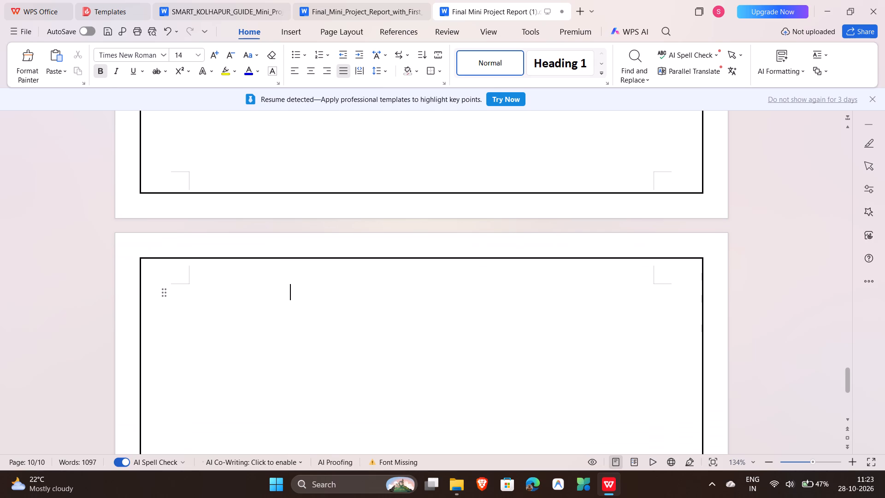
key("ctrl+v")
scroll(335, 294, "up", 7)
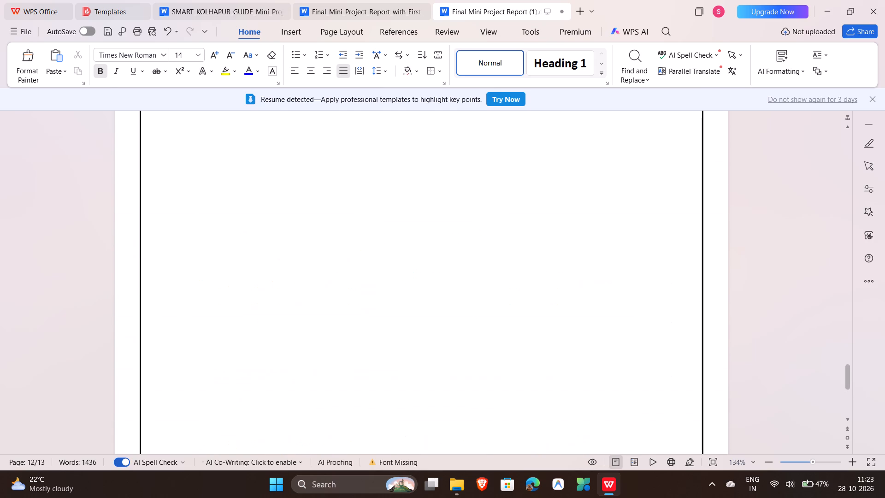
scroll(335, 294, "up", 11)
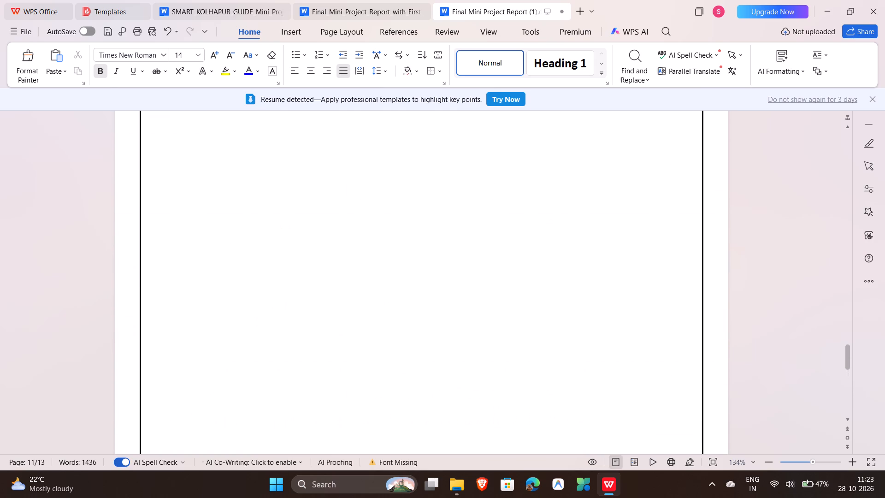
scroll(335, 294, "up", 10)
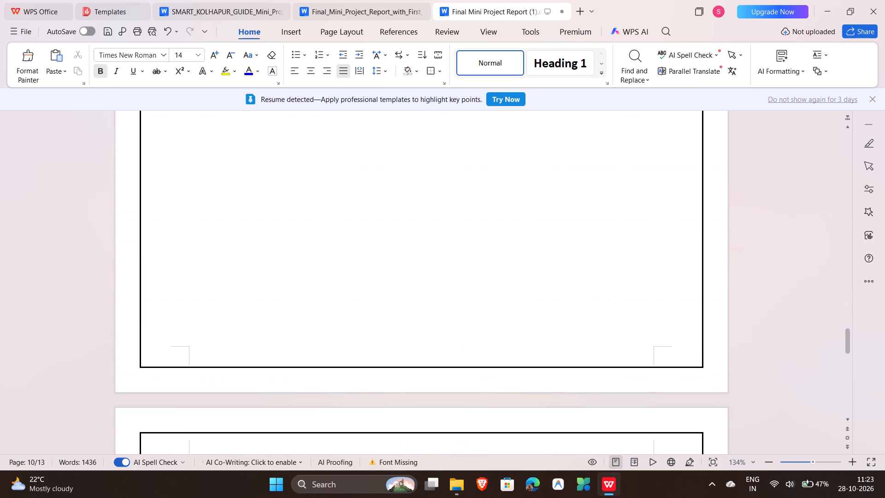
scroll(335, 294, "up", 7)
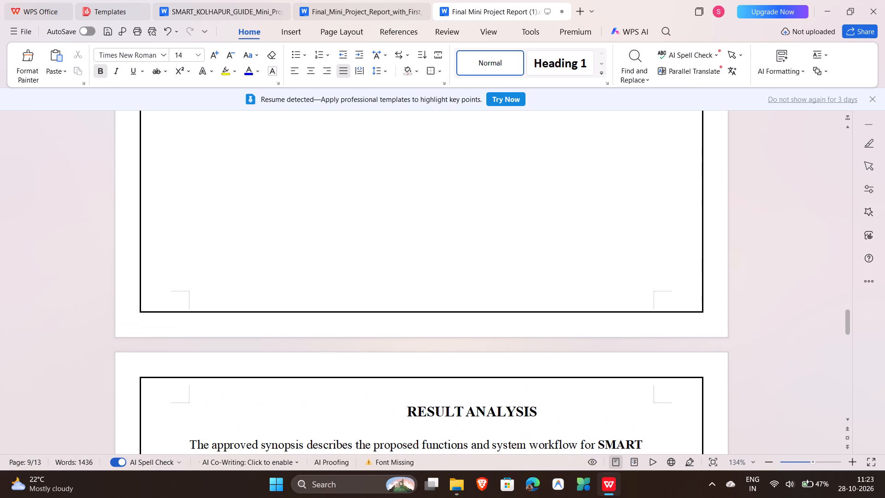
Remove the leading spaces before the pasted "RESULT ANALYSIS" heading, keeping it on the first line of page 10.
left_click(404, 411)
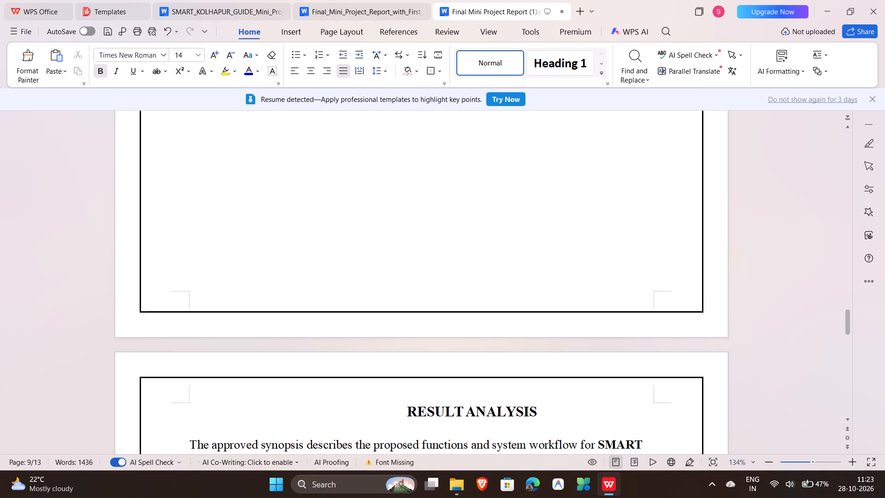
key("BackSpace")
key("BackSpace")
key("BackSpace")
key("BackSpace")
key("BackSpace")
key("BackSpace")
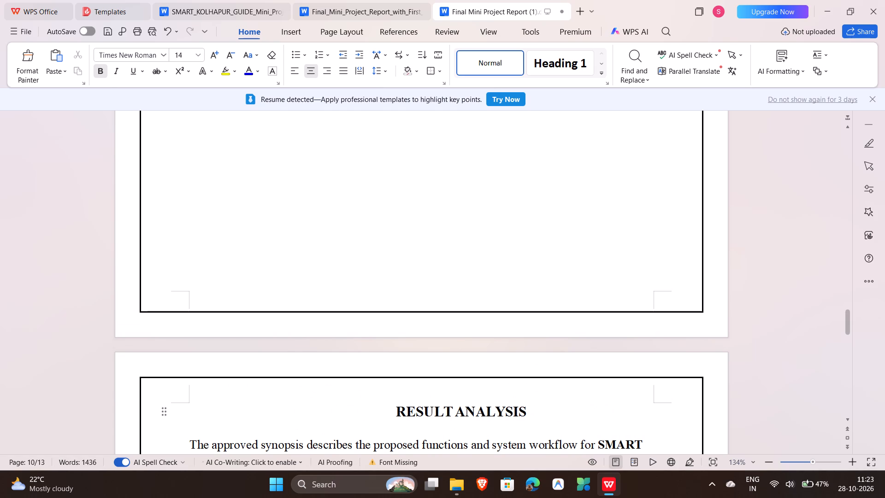
key("BackSpace")
key("BackSpace")
key("BackSpace")
key("BackSpace")
key("BackSpace")
key("BackSpace")
key("BackSpace")
key("BackSpace")
key("BackSpace")
key("BackSpace")
key("BackSpace")
key("BackSpace")
key("BackSpace")
key("BackSpace")
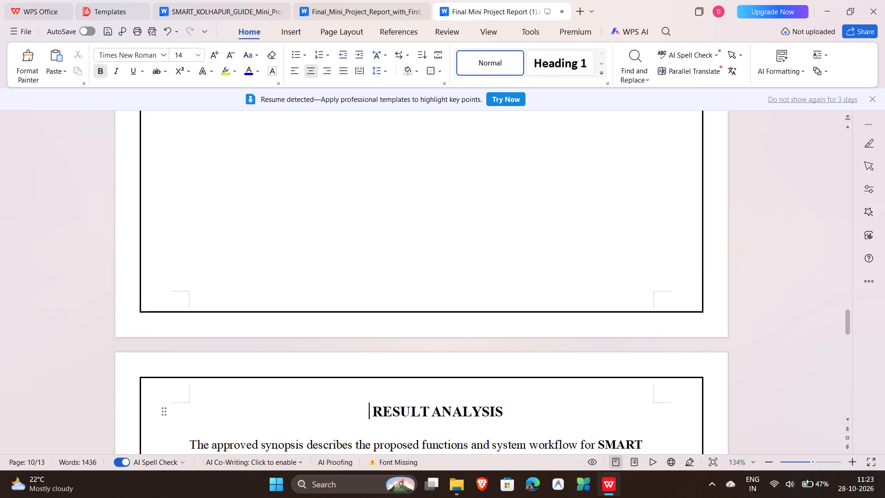
key("BackSpace")
key("BackSpace")
key("BackSpace")
key("BackSpace")
key("BackSpace")
key("BackSpace")
key("BackSpace")
key("BackSpace")
key("BackSpace")
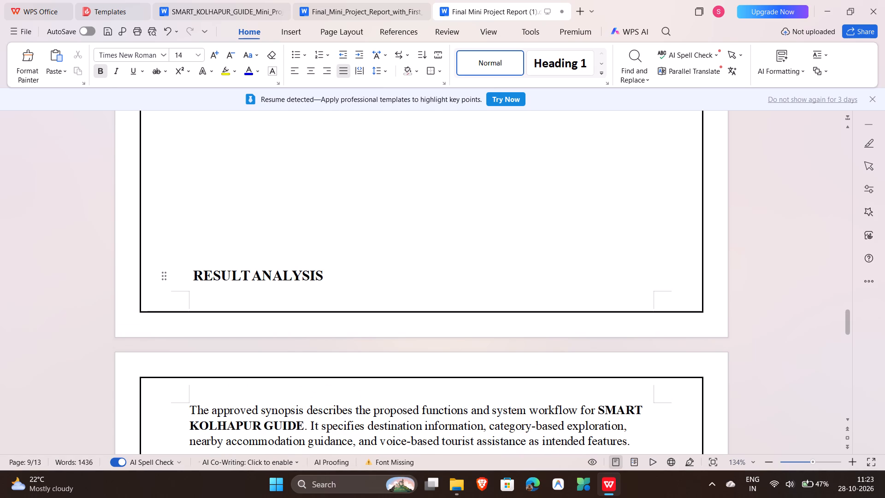
key("Return")
Insert 18 spaces before the "RESULT ANALYSIS" heading to shift it towards the middle of the line.
key("space")
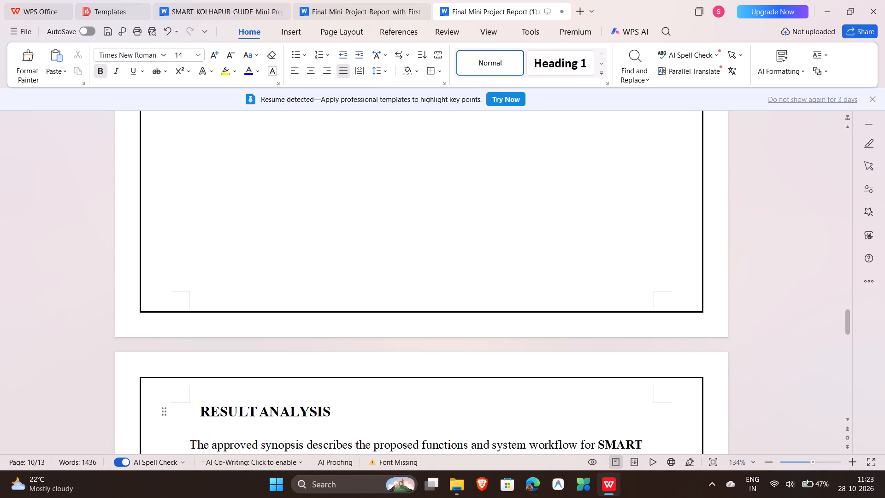
key("space")
key("space")
key("space")
key("space")
key("space")
key("space")
key("space")
key("space")
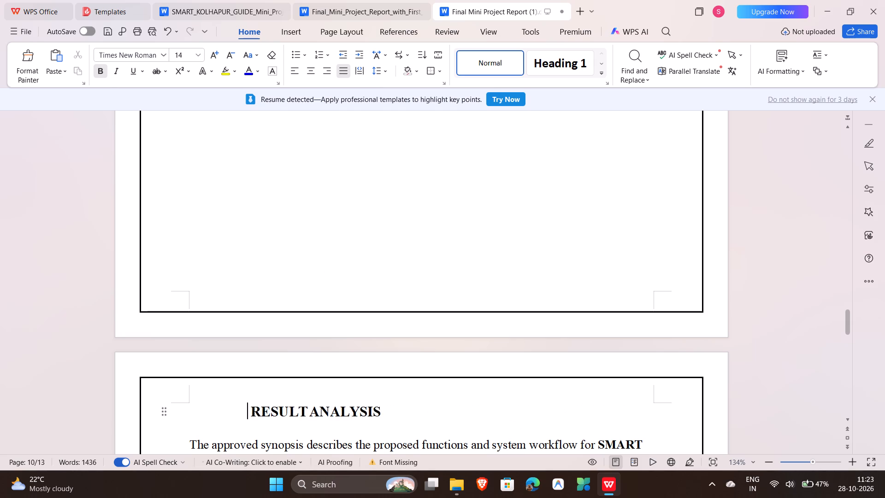
key("space")
key("space")
key("space")
key("space")
key("space")
key("space")
key("space")
key("space")
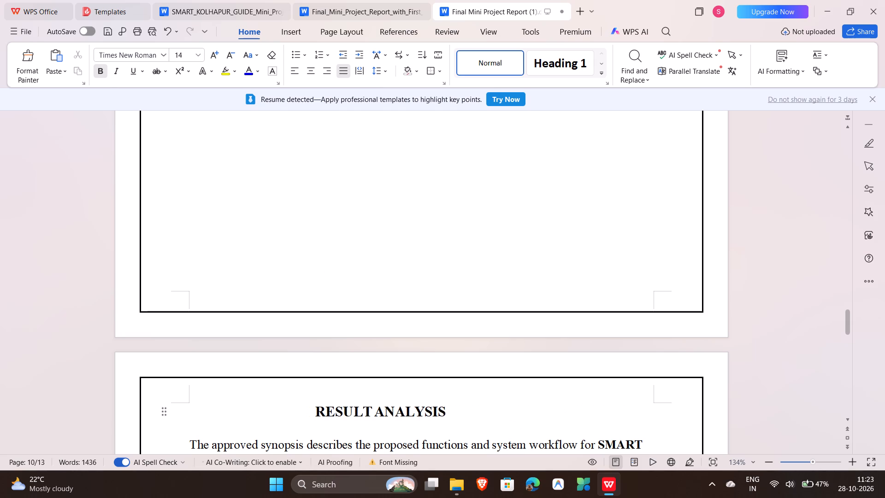
key("space")
Copy the "Result Analysis" topic title from row 5 of the INDEX table.
scroll(404, 411, "down", 10)
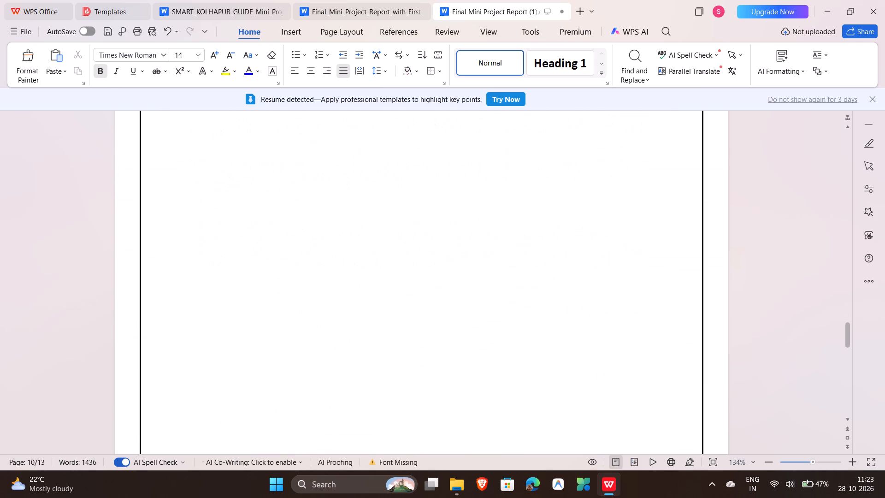
scroll(404, 411, "down", 4)
scroll(404, 411, "up", 11)
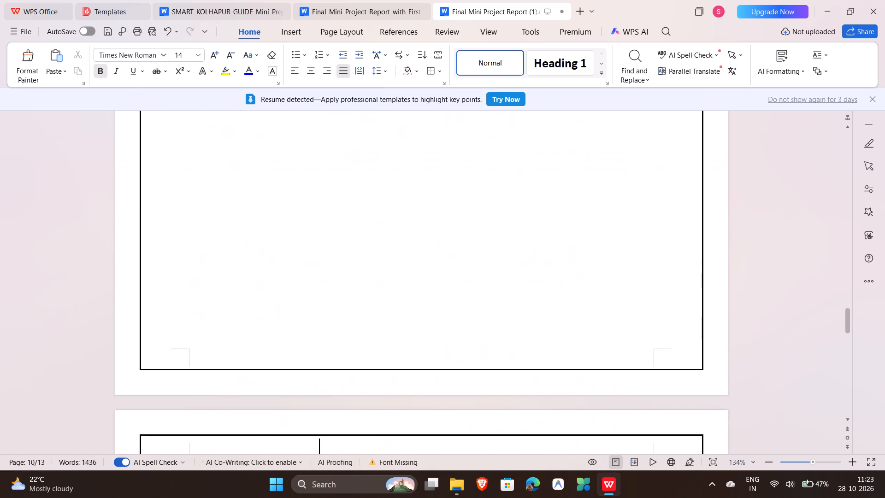
scroll(404, 411, "up", 14)
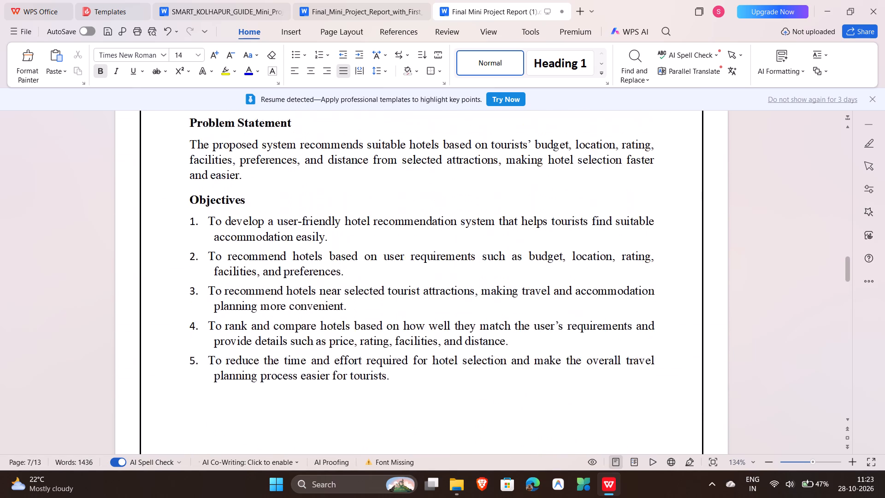
scroll(404, 411, "up", 14)
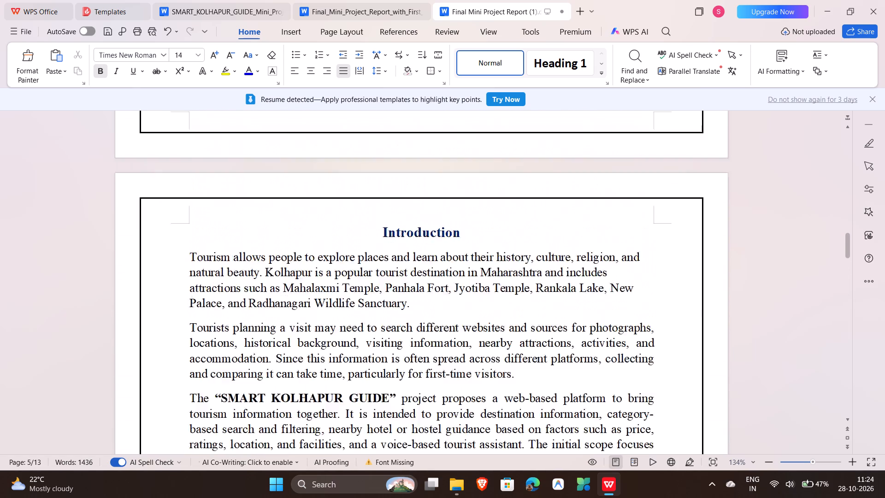
scroll(404, 411, "up", 2)
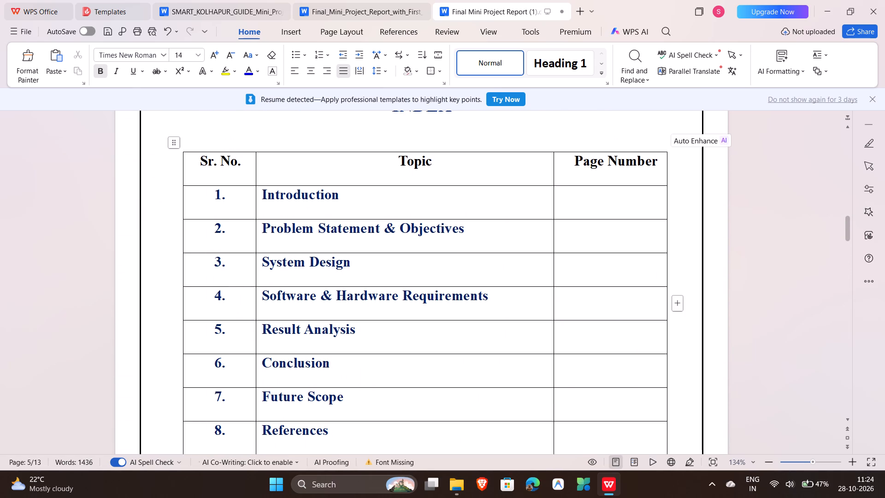
left_click_drag(261, 328, 324, 332)
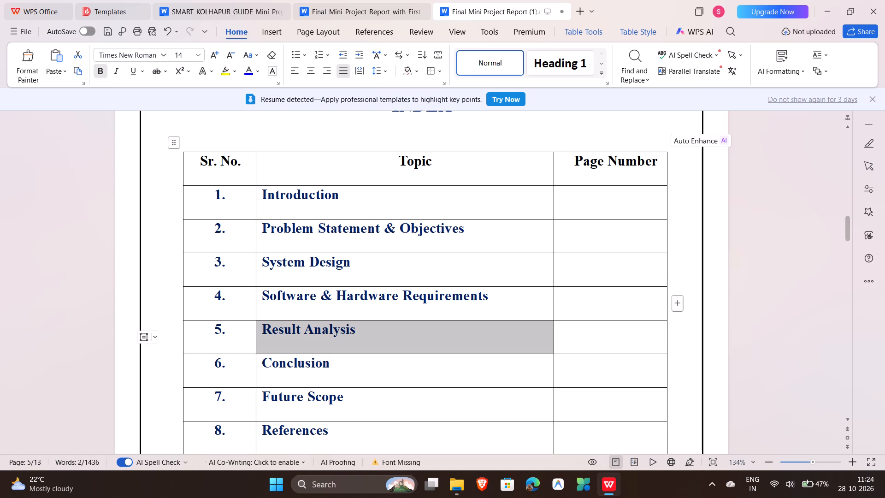
left_click_drag(324, 332, 337, 337)
key("ctrl+c")
Delete the uppercase "RESULT ANALYSIS" heading text on the first line of page 10.
scroll(467, 447, "down", 18)
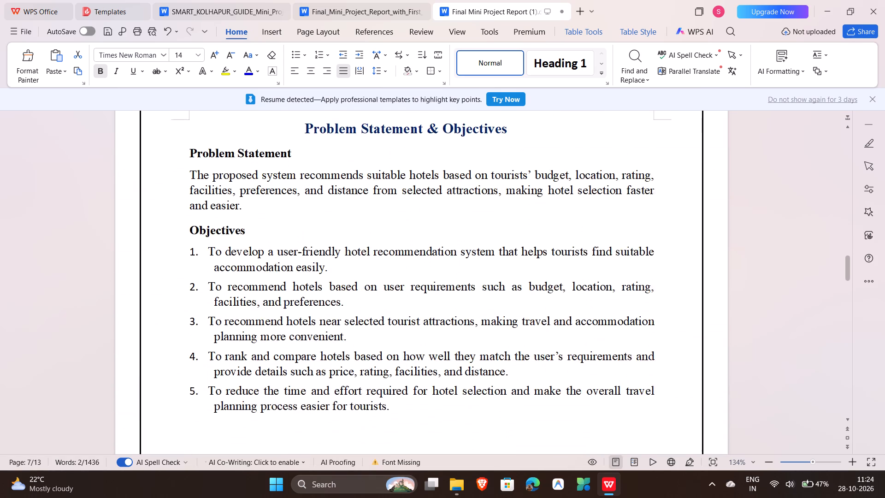
scroll(467, 447, "up", 5)
scroll(467, 447, "down", 12)
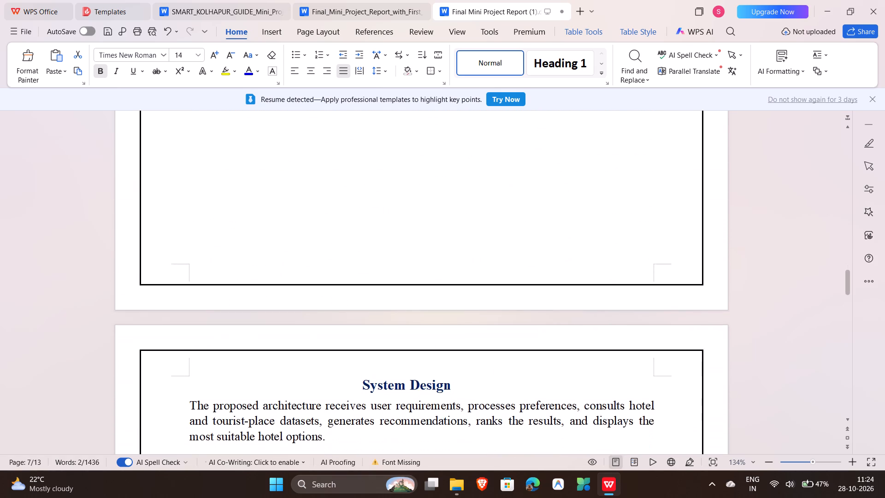
scroll(467, 447, "down", 12)
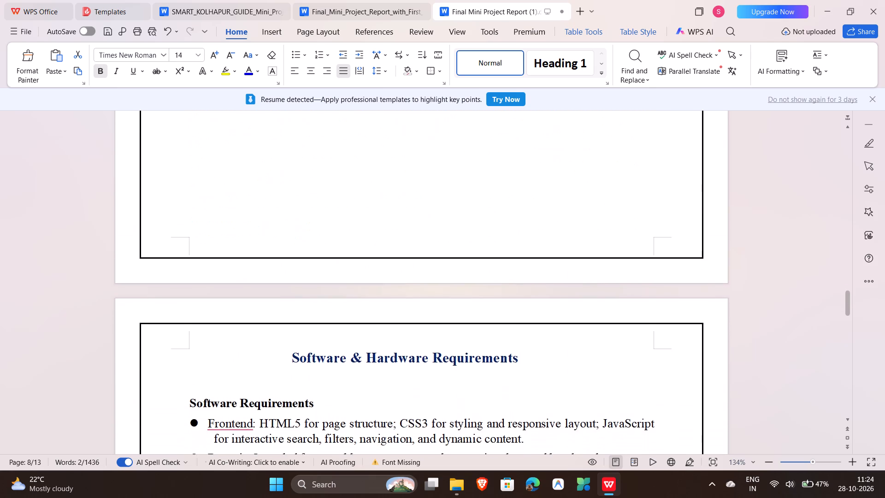
scroll(467, 447, "down", 14)
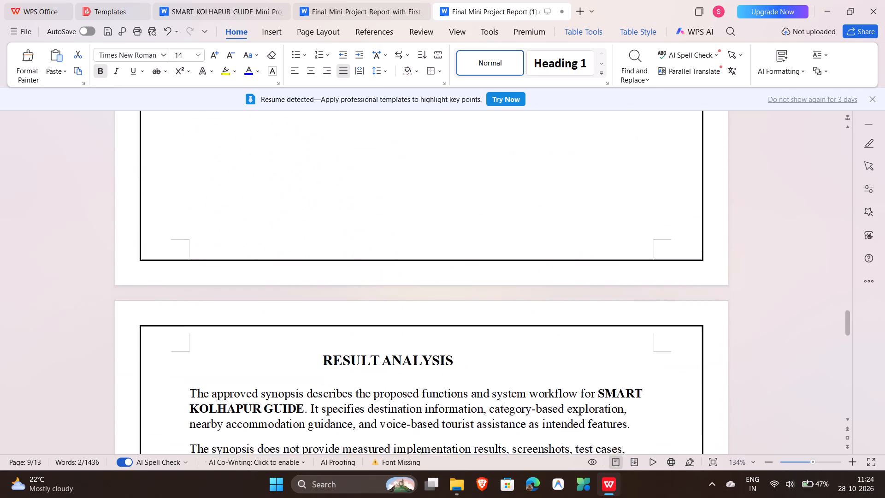
scroll(467, 447, "down", 1)
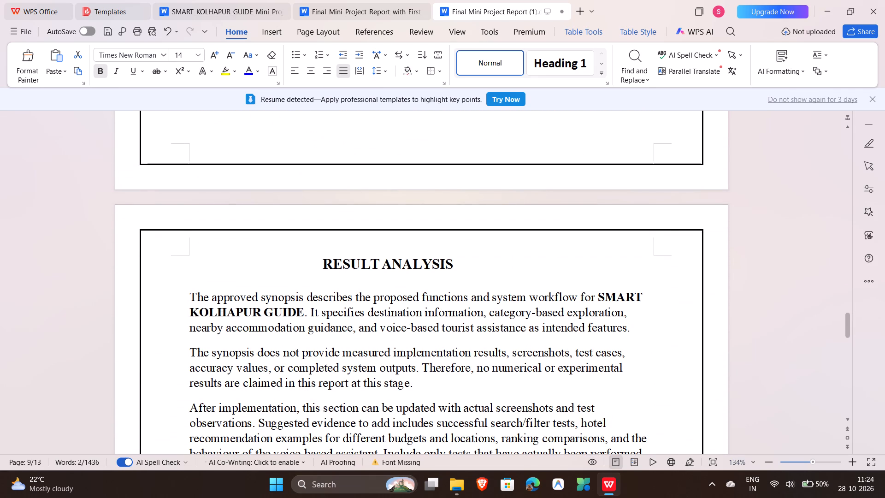
left_click_drag(324, 263, 475, 261)
key("BackSpace")
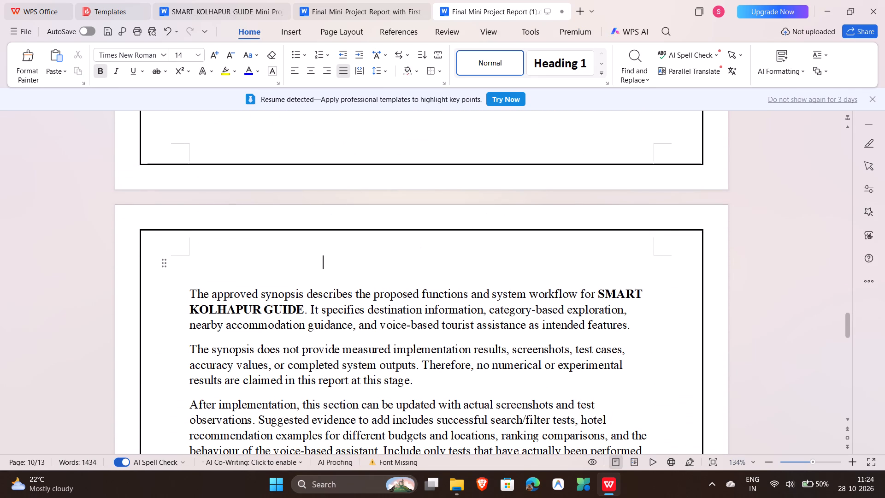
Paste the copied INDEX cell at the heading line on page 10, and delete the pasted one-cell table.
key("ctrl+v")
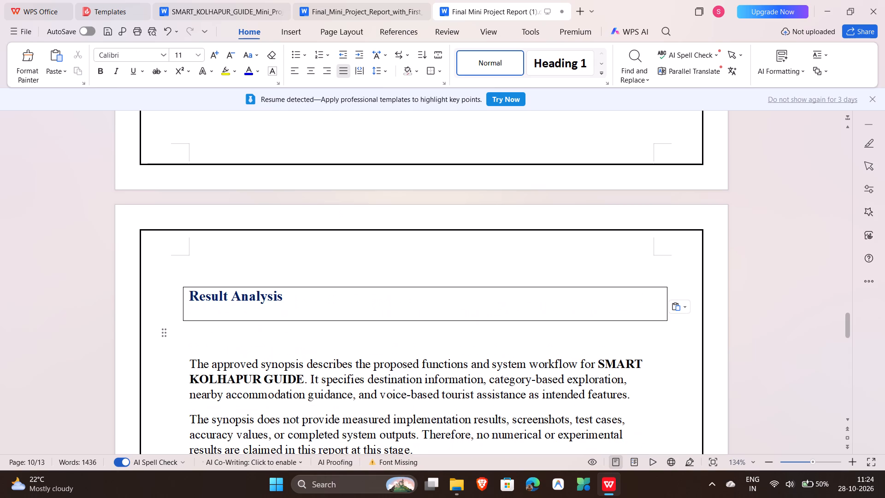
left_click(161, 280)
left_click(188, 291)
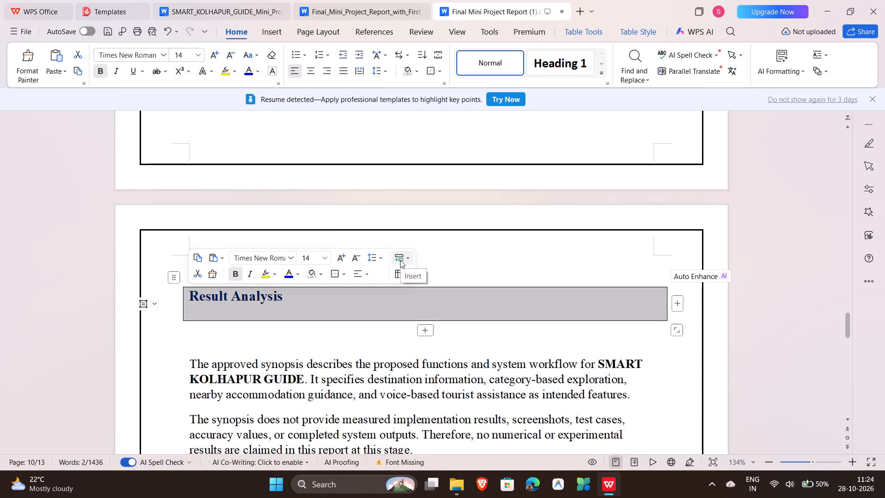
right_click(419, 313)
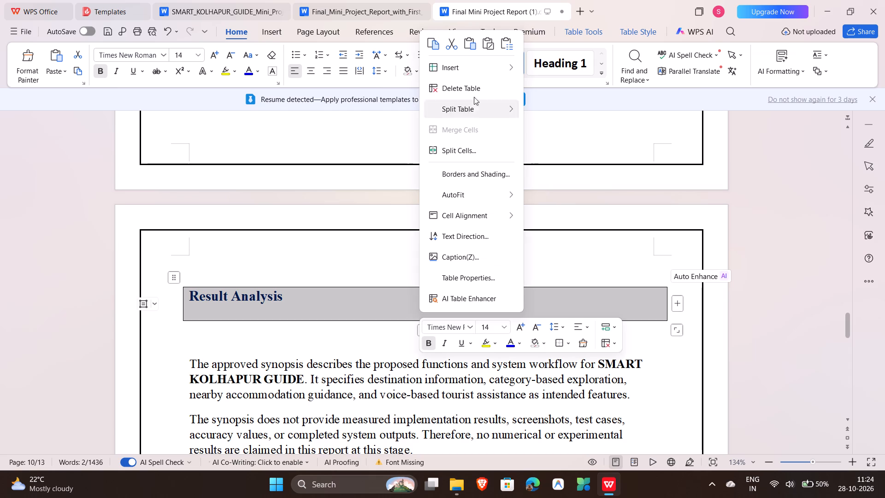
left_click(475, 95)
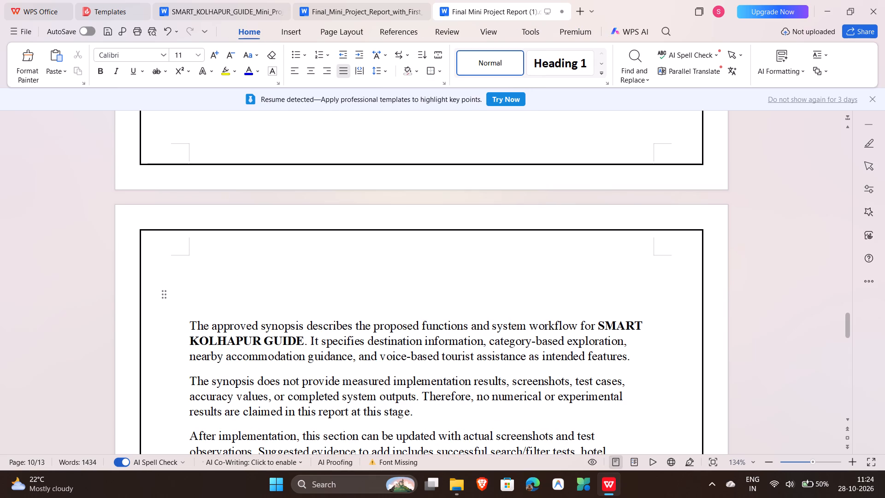
Copy only the text "Result Analysis" from row 5 of the INDEX table, without its cell.
scroll(416, 187, "up", 19)
scroll(416, 187, "up", 7)
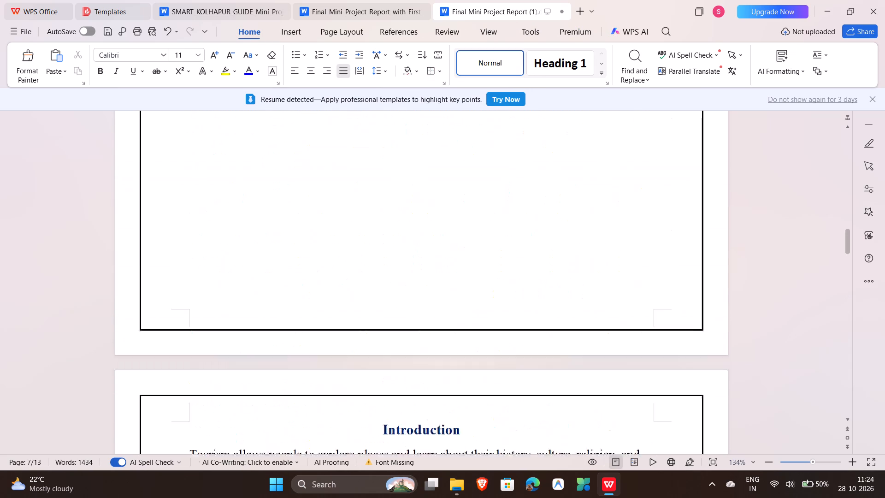
scroll(416, 187, "up", 1)
scroll(416, 187, "down", 4)
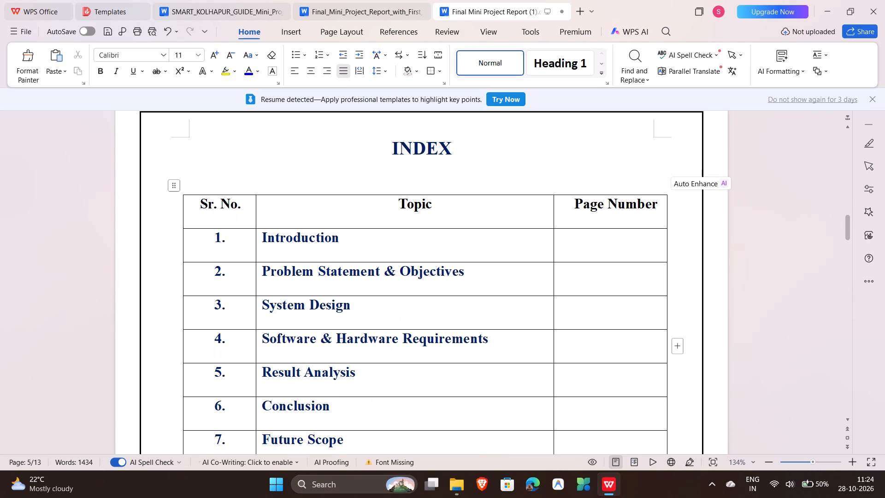
left_click_drag(263, 372, 327, 368)
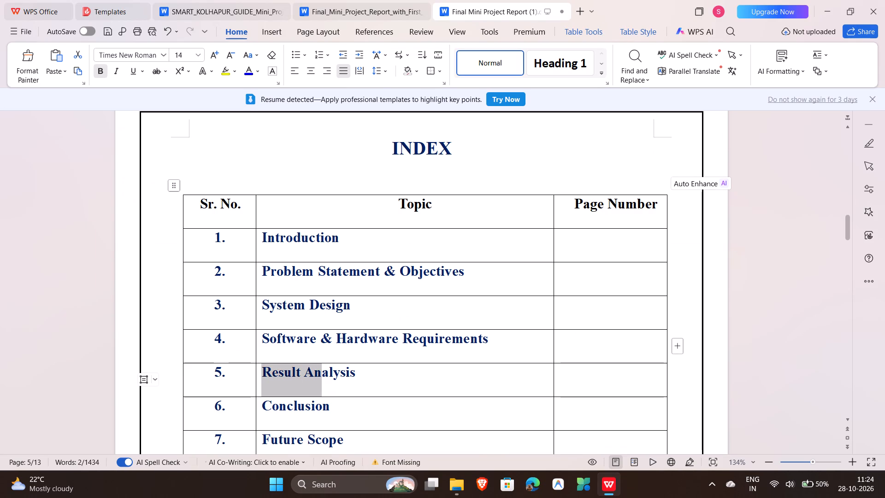
left_click_drag(327, 368, 360, 363)
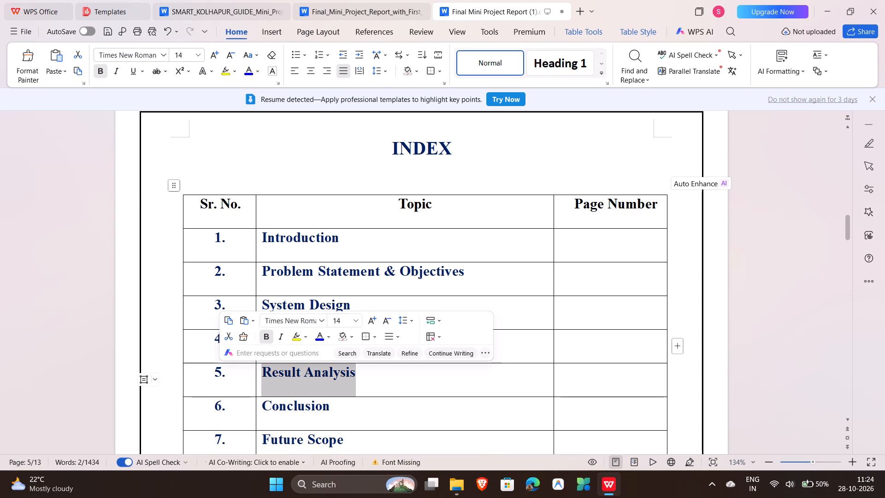
key("ctrl+c")
Paste the copied "Result Analysis" title on the indented first line of page 10.
scroll(360, 363, "down", 6)
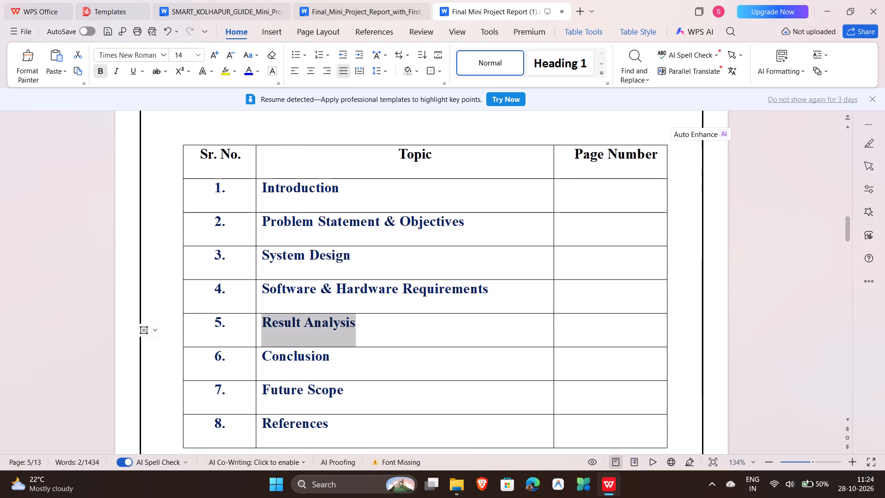
scroll(360, 363, "down", 19)
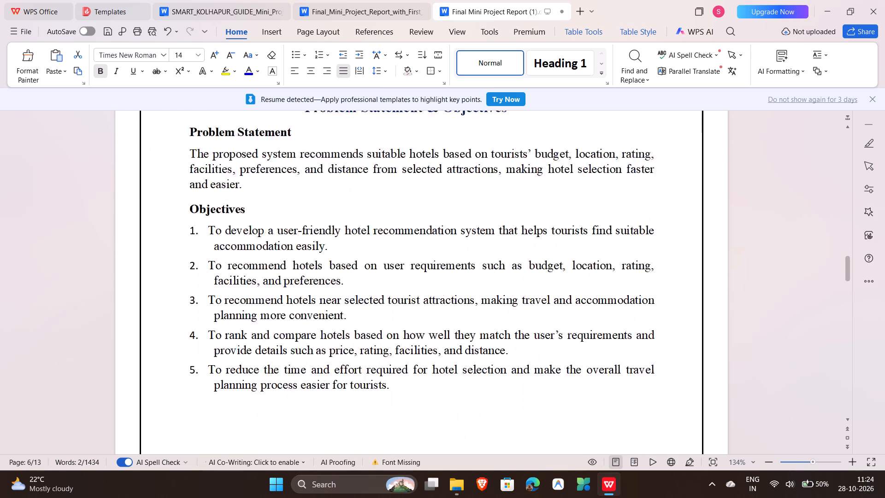
scroll(360, 363, "down", 17)
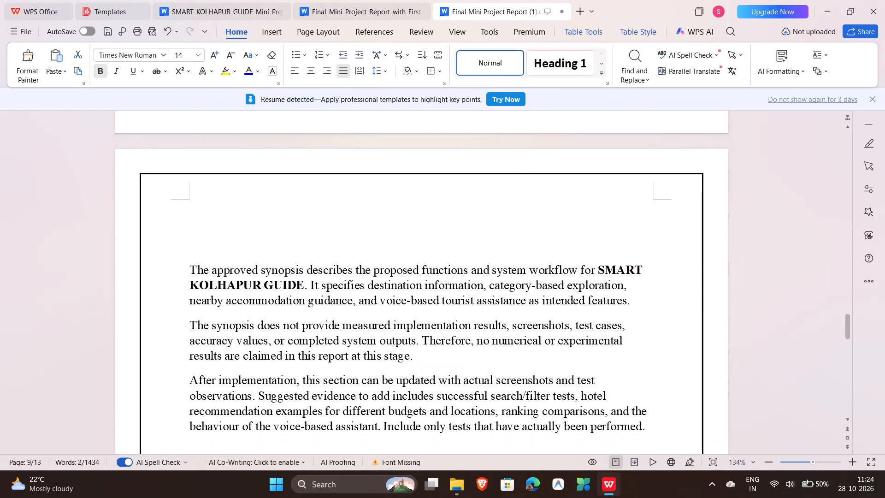
left_click(337, 172)
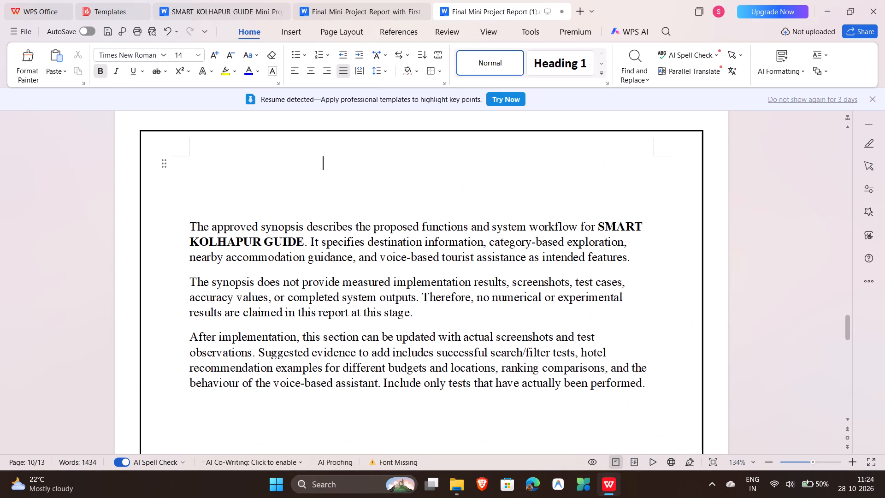
key("ctrl+v")
scroll(337, 172, "up", 12)
scroll(337, 172, "down", 5)
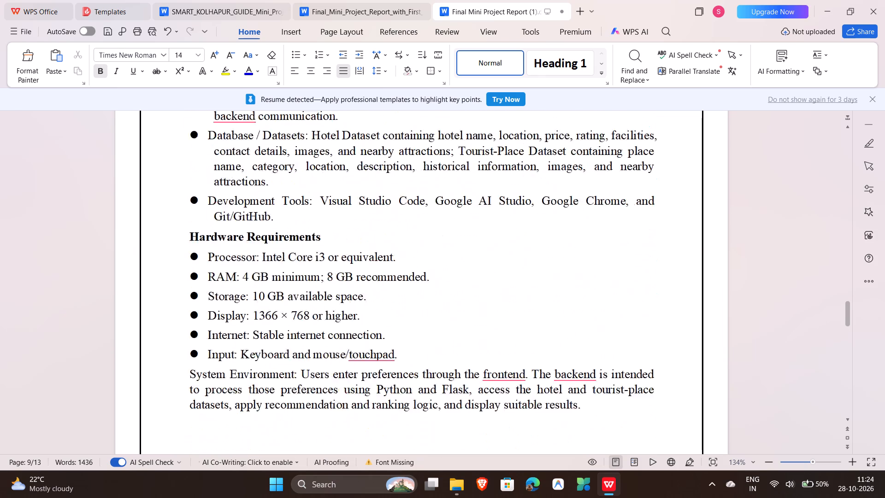
scroll(337, 172, "down", 6)
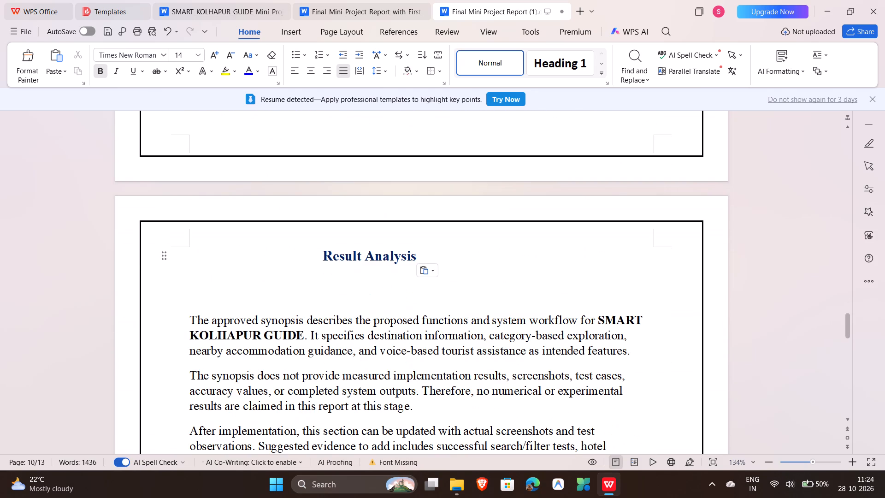
Shift the "Result Analysis" heading towards the middle with extra leading spaces, and remove the blank line above the first paragraph.
left_click(314, 255)
key("space")
key("space")
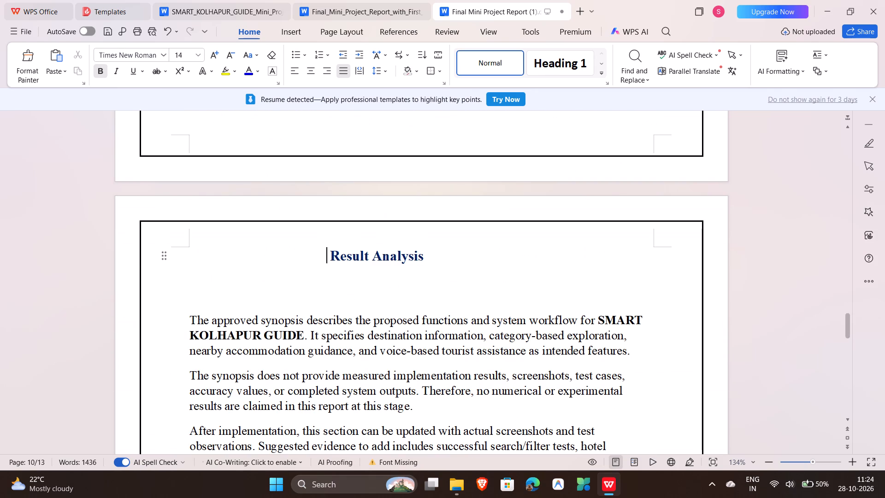
left_click(188, 318)
key("BackSpace")
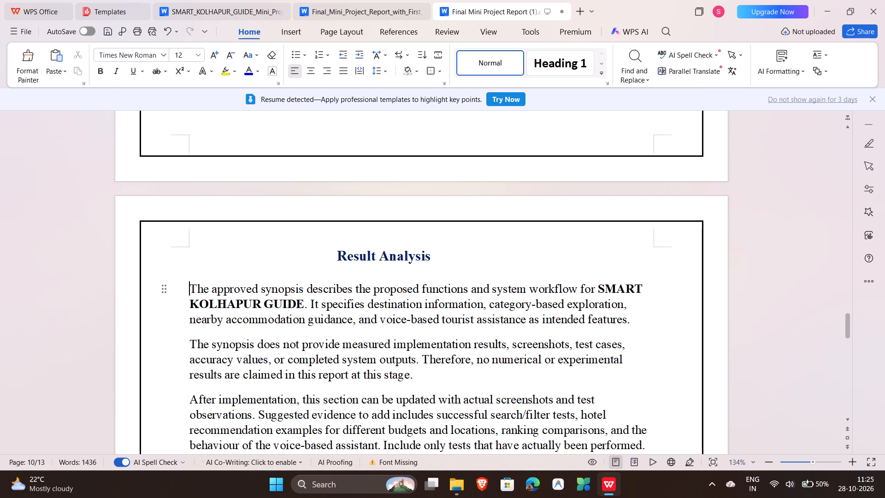
left_click(325, 255)
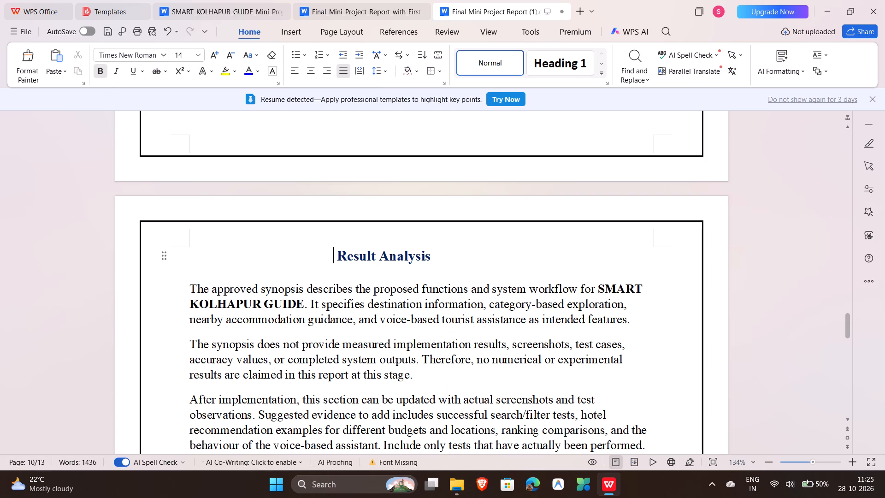
key("space")
key("space")
Delete the uppercase "CONCLUSION" heading line at the top of page 11.
scroll(379, 251, "down", 2)
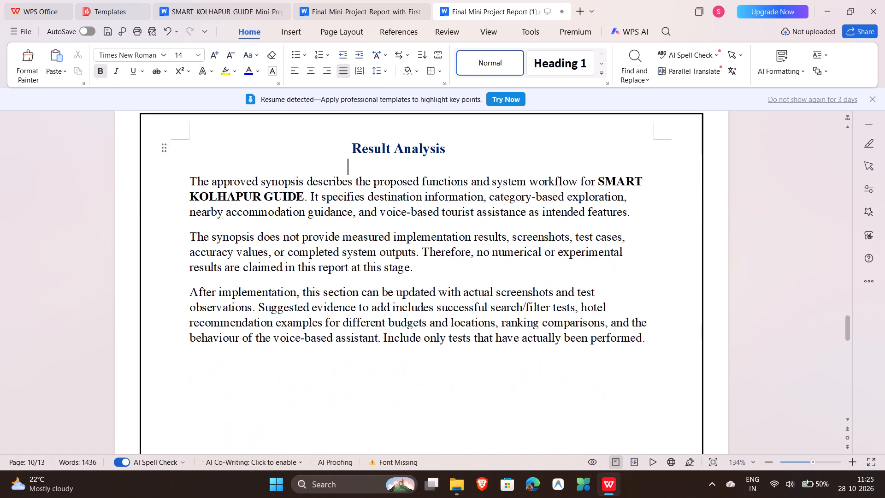
scroll(379, 251, "down", 10)
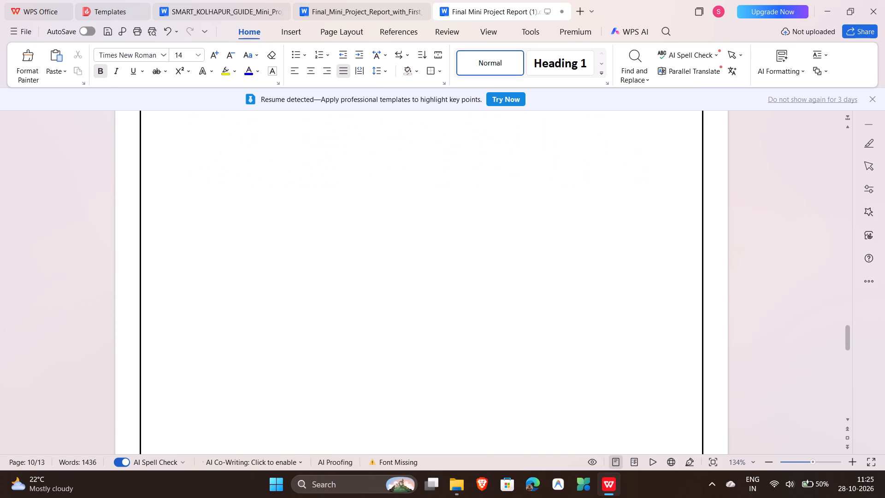
scroll(379, 251, "down", 4)
scroll(379, 251, "up", 4)
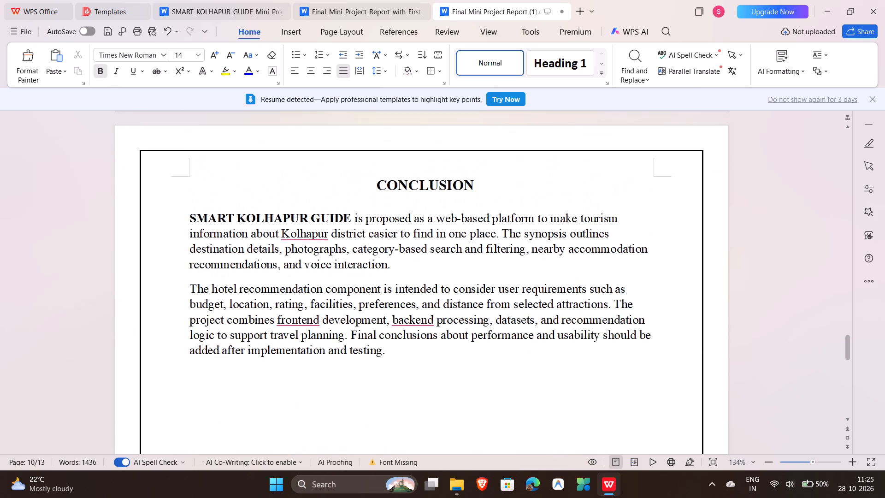
scroll(379, 251, "up", 1)
left_click_drag(377, 225, 385, 225)
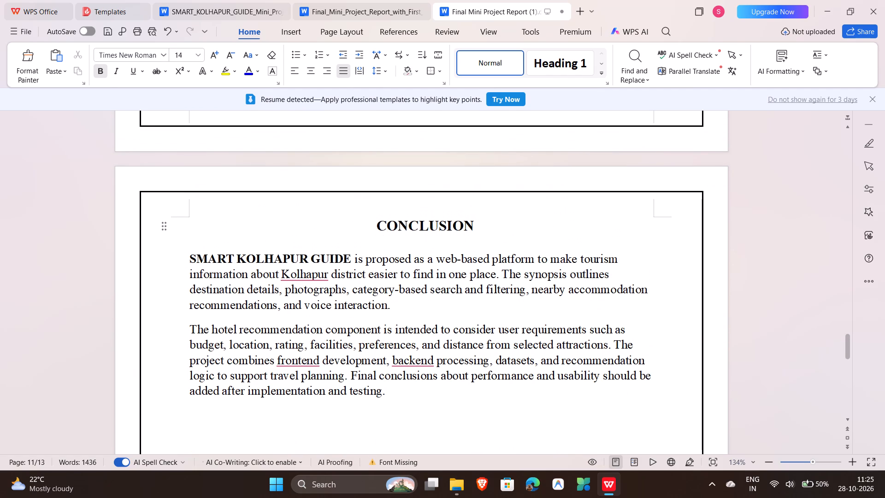
left_click_drag(385, 225, 486, 229)
key("BackSpace")
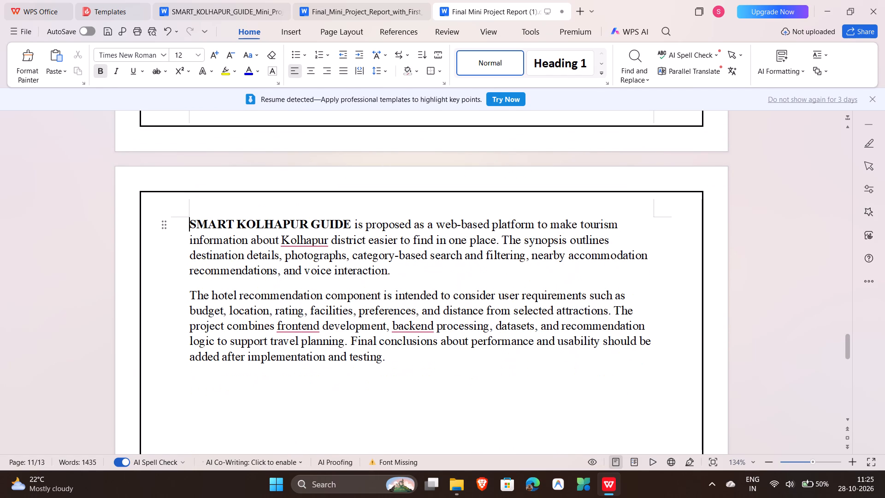
Copy the text "Conclusion" from row 6 of the INDEX table.
scroll(429, 207, "up", 13)
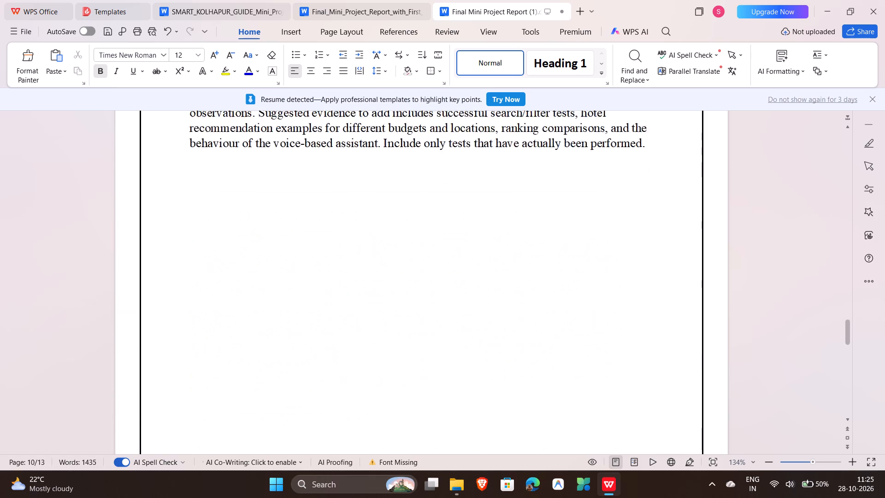
scroll(429, 207, "up", 17)
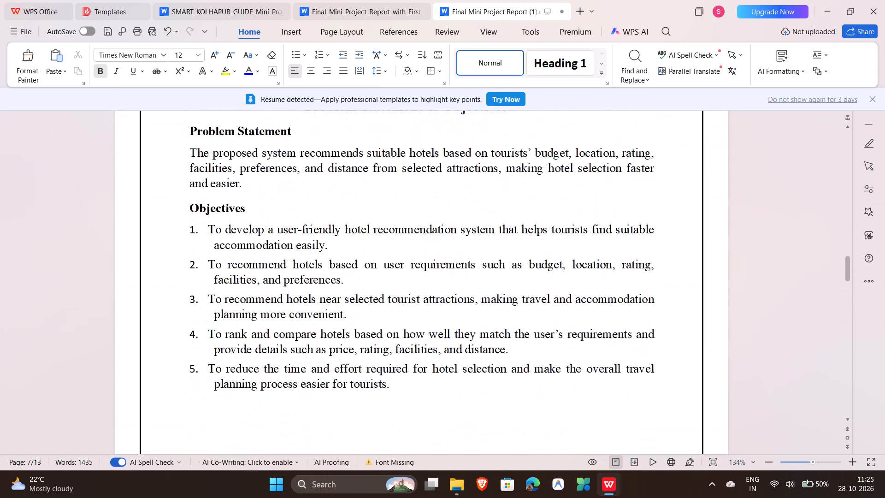
scroll(429, 207, "up", 13)
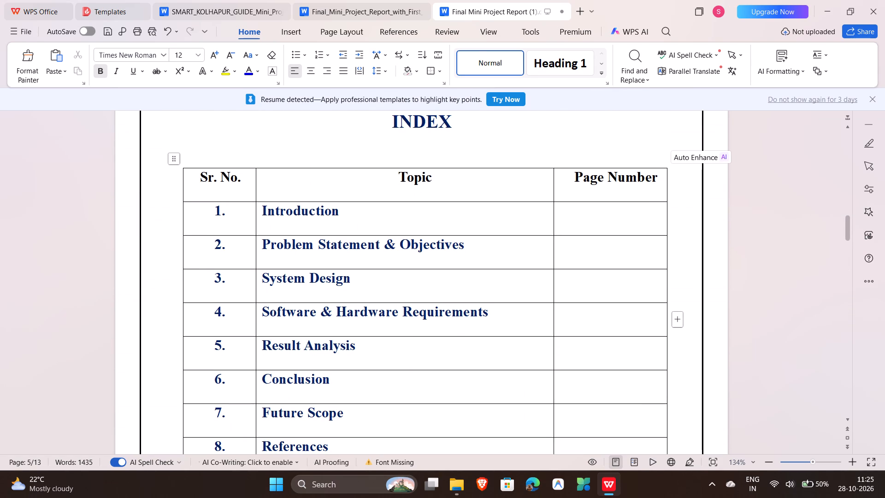
left_click_drag(263, 379, 341, 387)
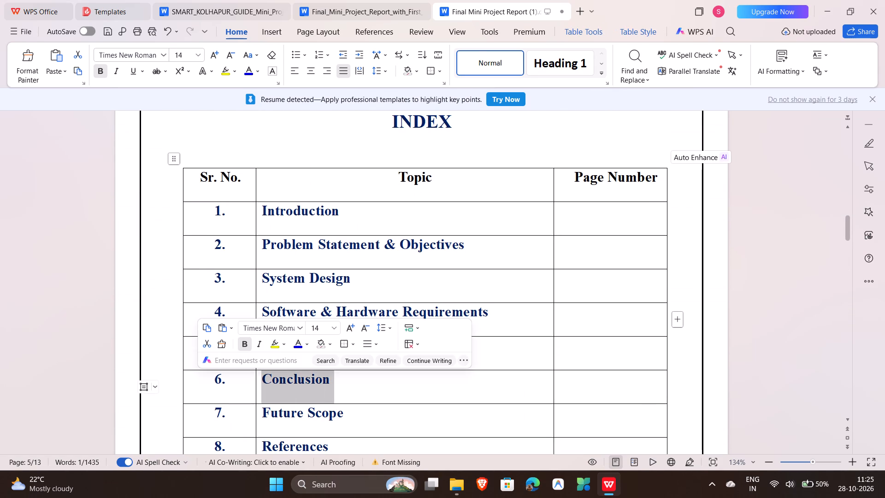
key("ctrl+c")
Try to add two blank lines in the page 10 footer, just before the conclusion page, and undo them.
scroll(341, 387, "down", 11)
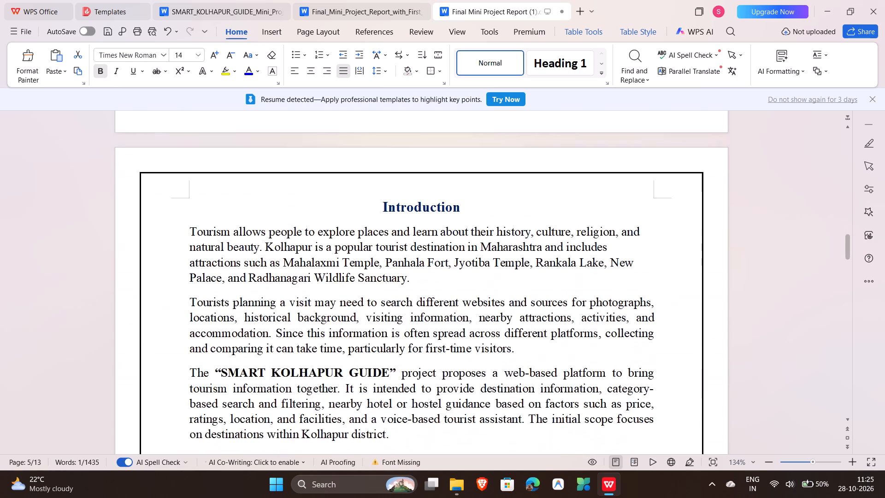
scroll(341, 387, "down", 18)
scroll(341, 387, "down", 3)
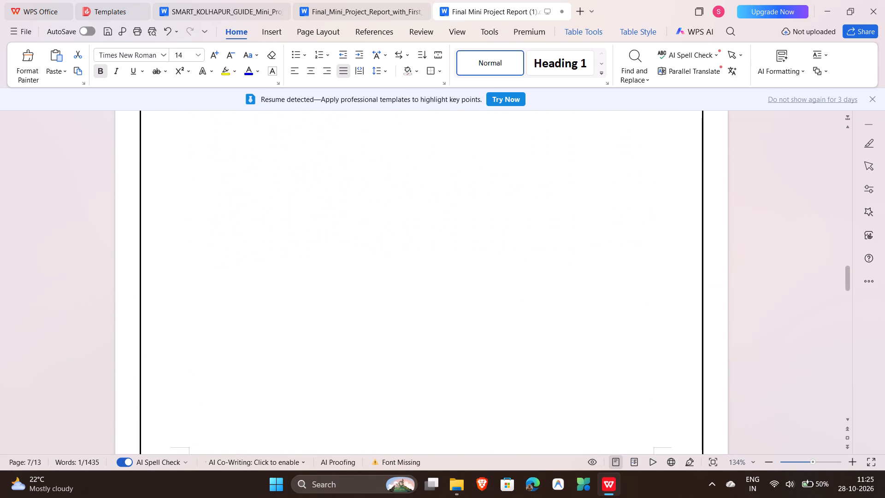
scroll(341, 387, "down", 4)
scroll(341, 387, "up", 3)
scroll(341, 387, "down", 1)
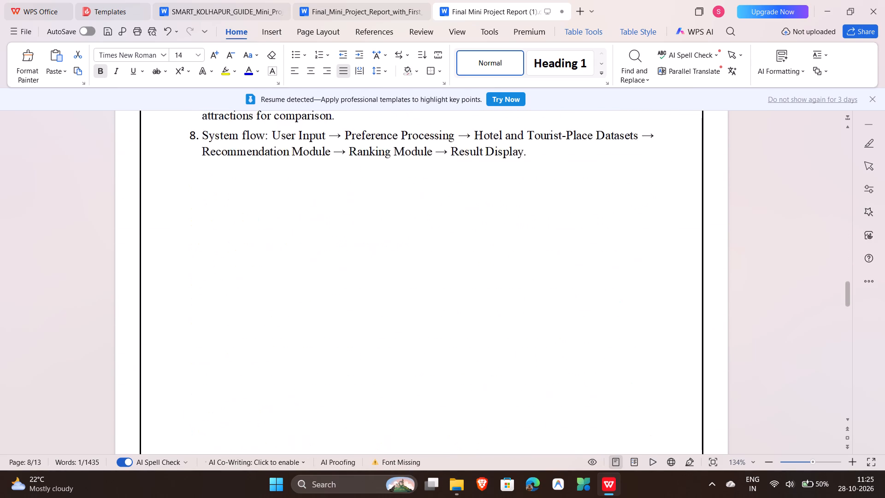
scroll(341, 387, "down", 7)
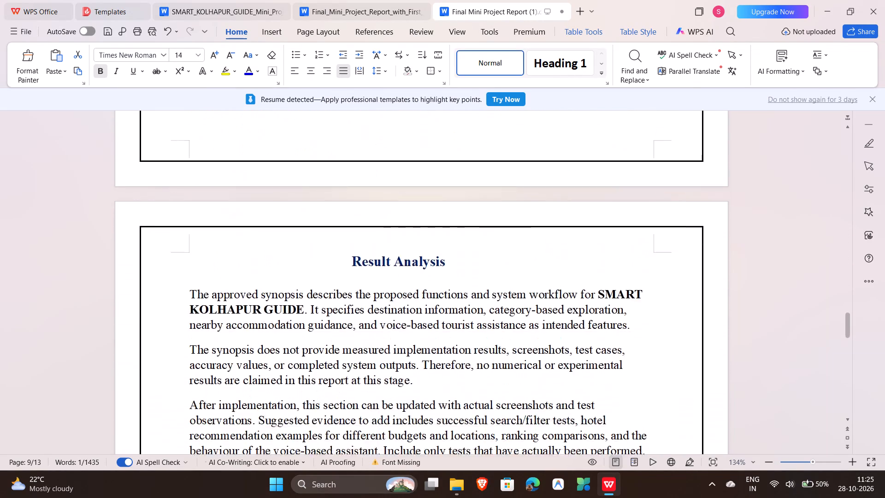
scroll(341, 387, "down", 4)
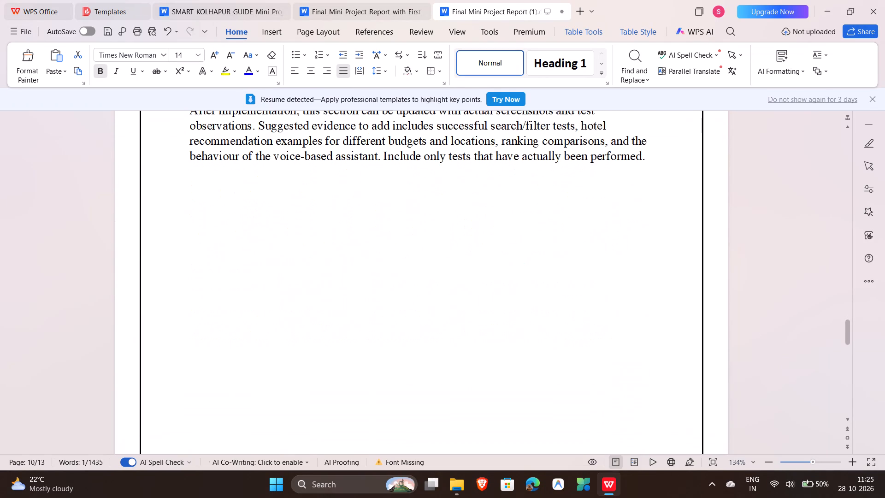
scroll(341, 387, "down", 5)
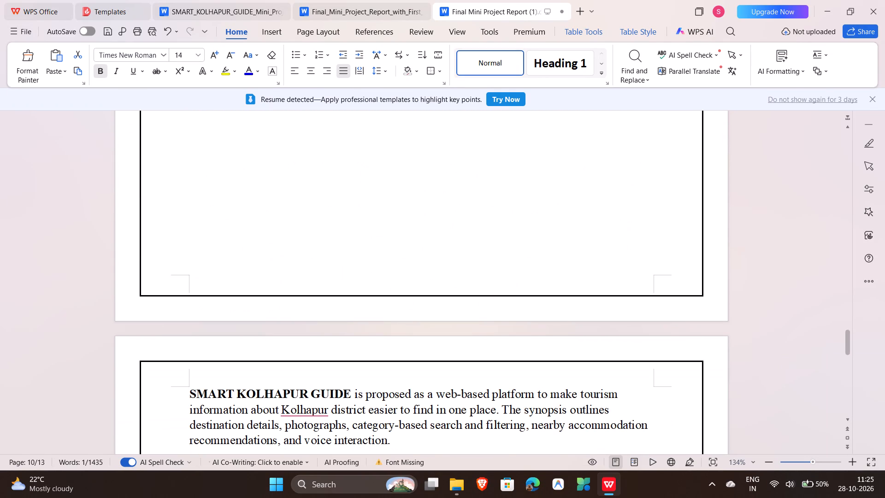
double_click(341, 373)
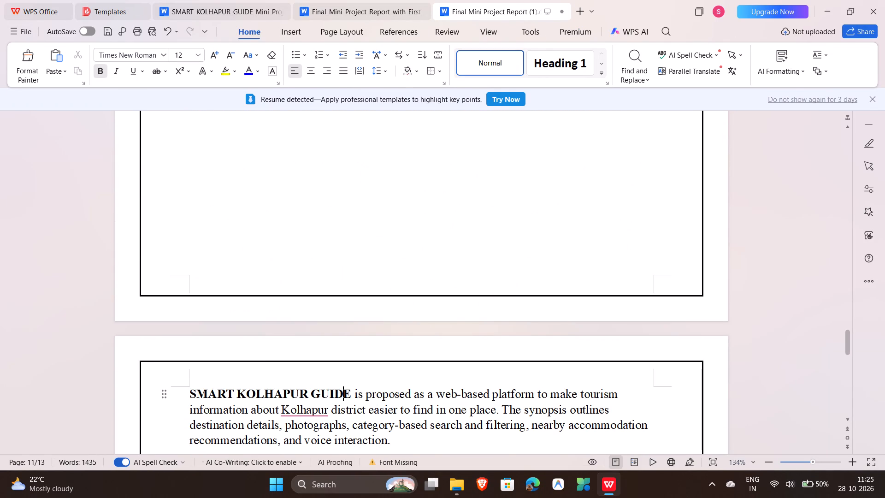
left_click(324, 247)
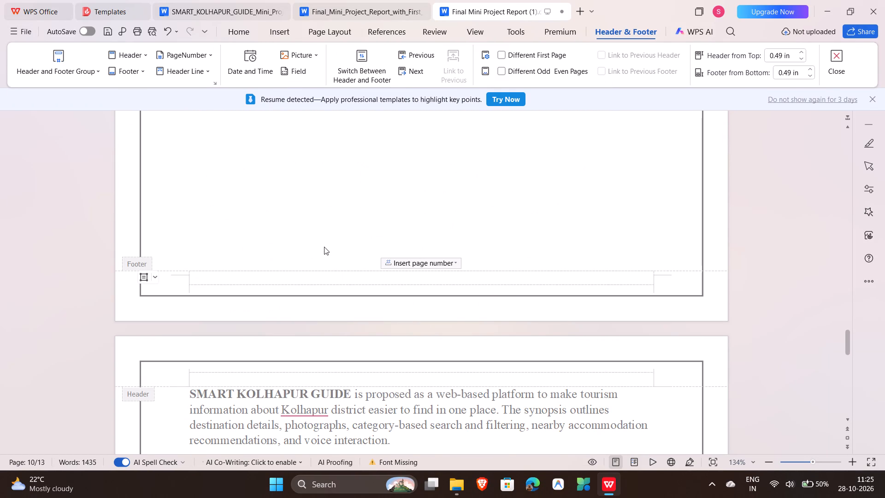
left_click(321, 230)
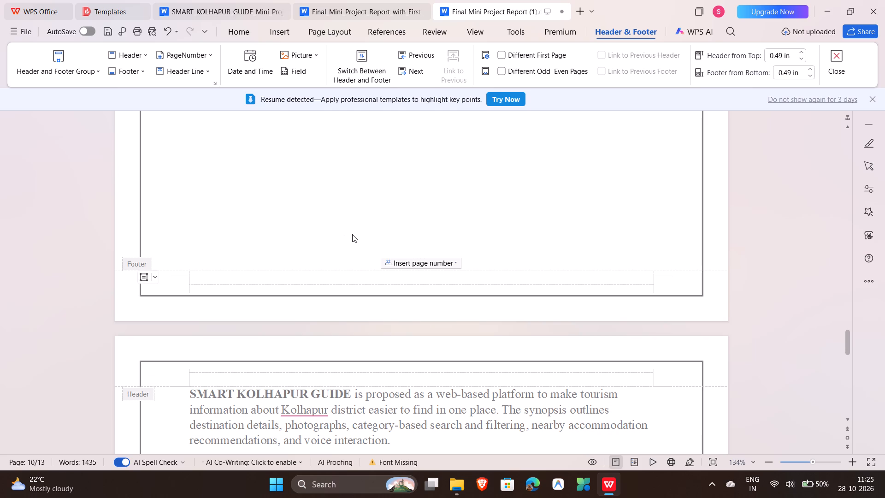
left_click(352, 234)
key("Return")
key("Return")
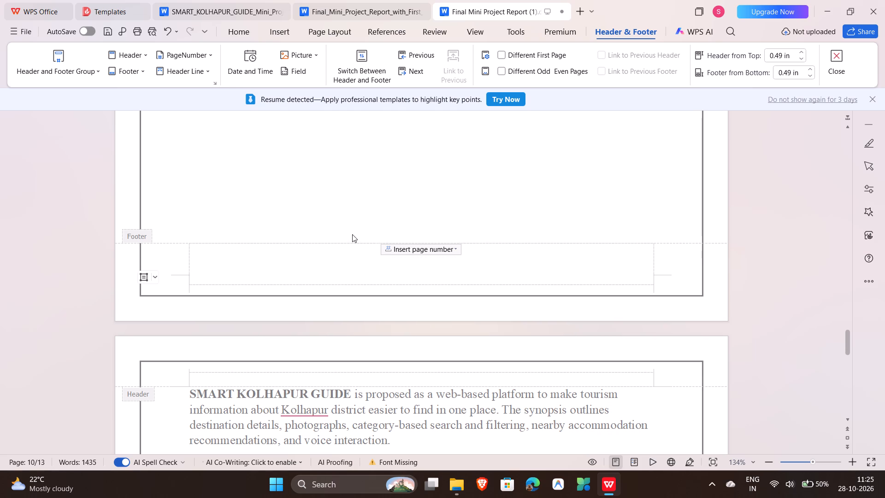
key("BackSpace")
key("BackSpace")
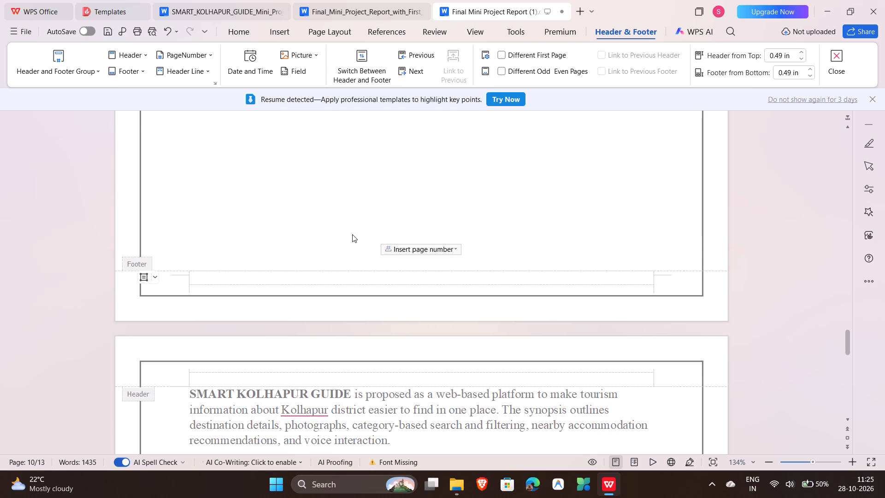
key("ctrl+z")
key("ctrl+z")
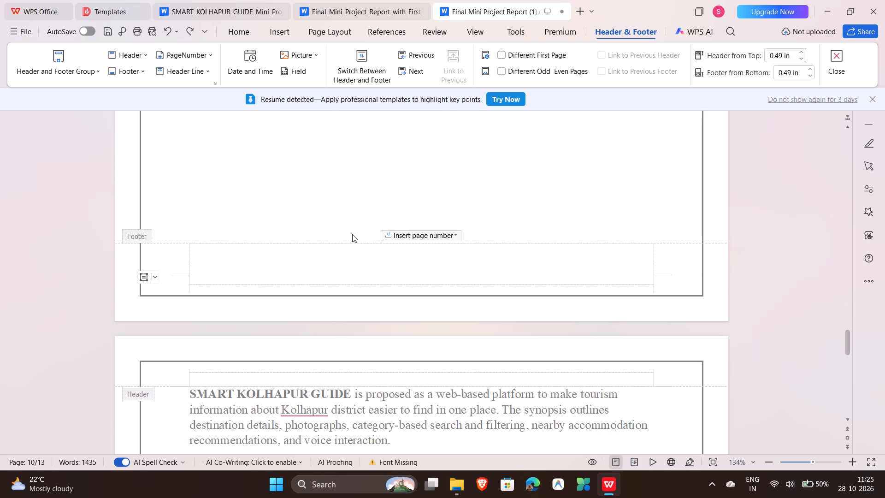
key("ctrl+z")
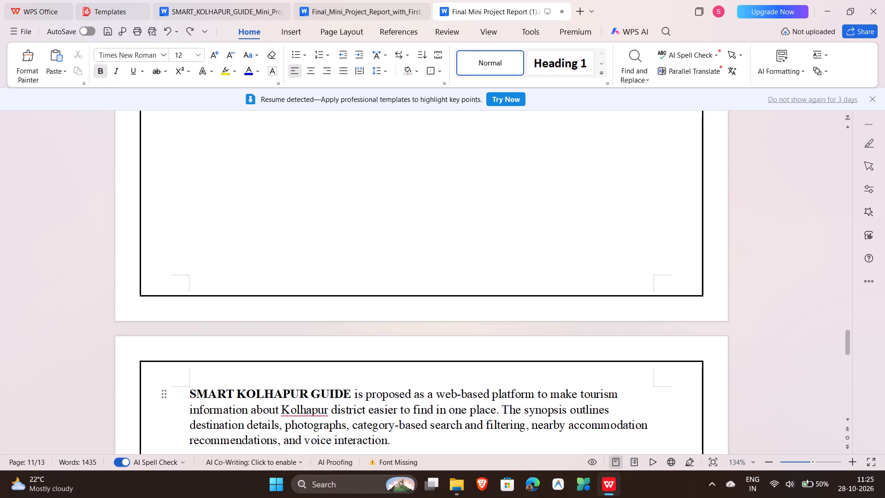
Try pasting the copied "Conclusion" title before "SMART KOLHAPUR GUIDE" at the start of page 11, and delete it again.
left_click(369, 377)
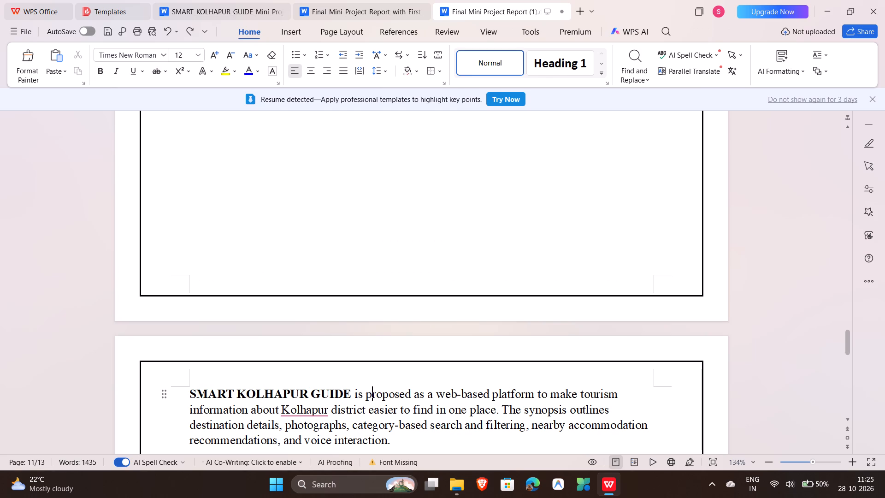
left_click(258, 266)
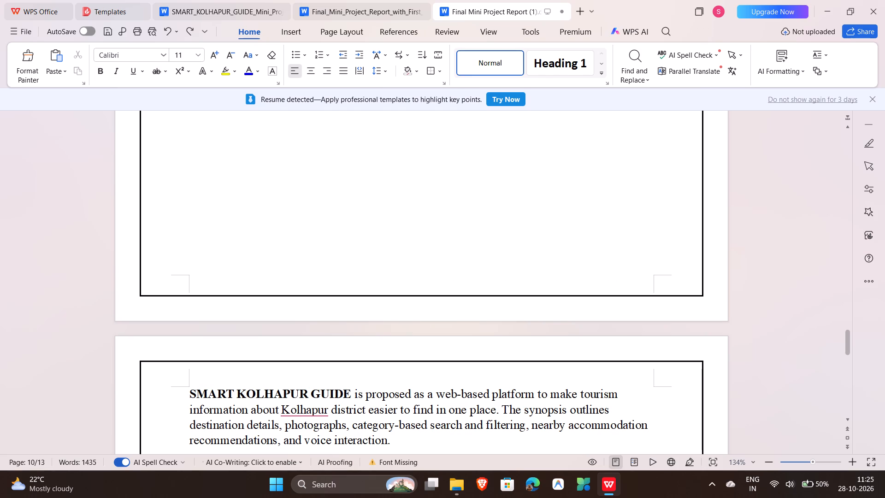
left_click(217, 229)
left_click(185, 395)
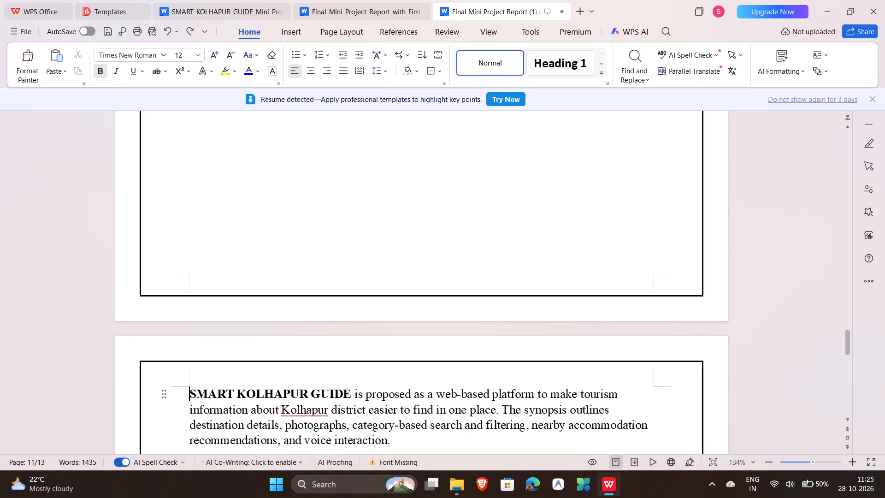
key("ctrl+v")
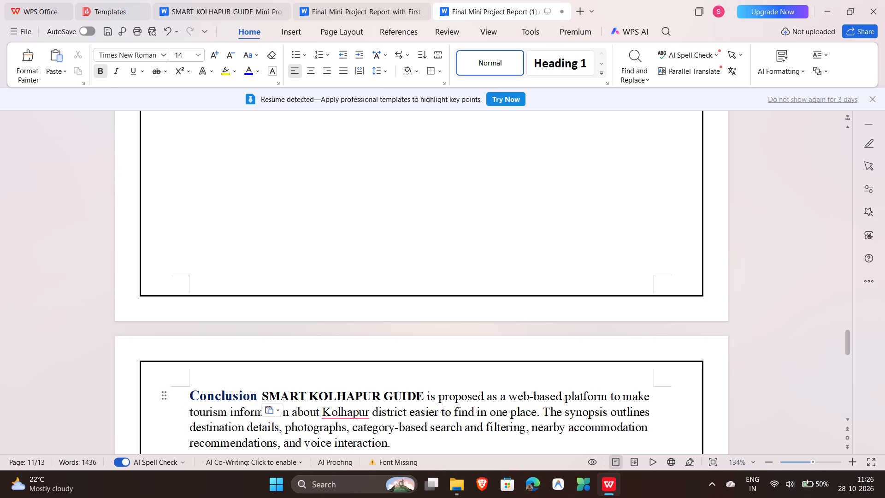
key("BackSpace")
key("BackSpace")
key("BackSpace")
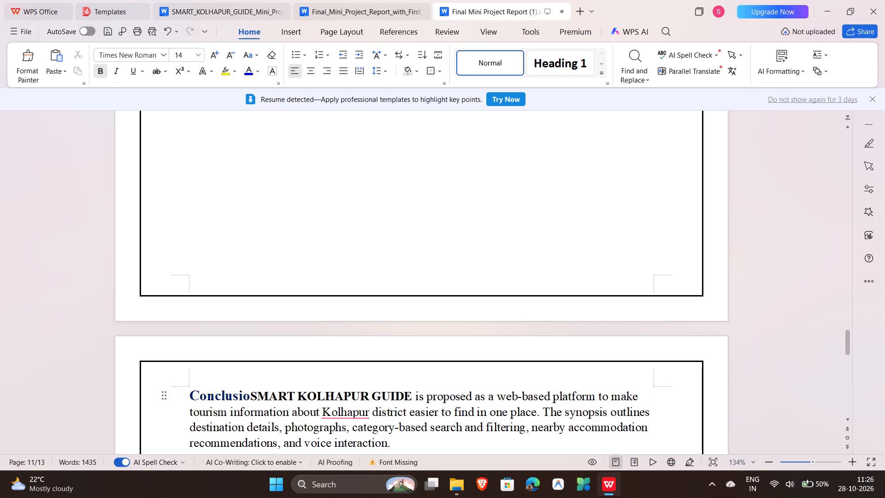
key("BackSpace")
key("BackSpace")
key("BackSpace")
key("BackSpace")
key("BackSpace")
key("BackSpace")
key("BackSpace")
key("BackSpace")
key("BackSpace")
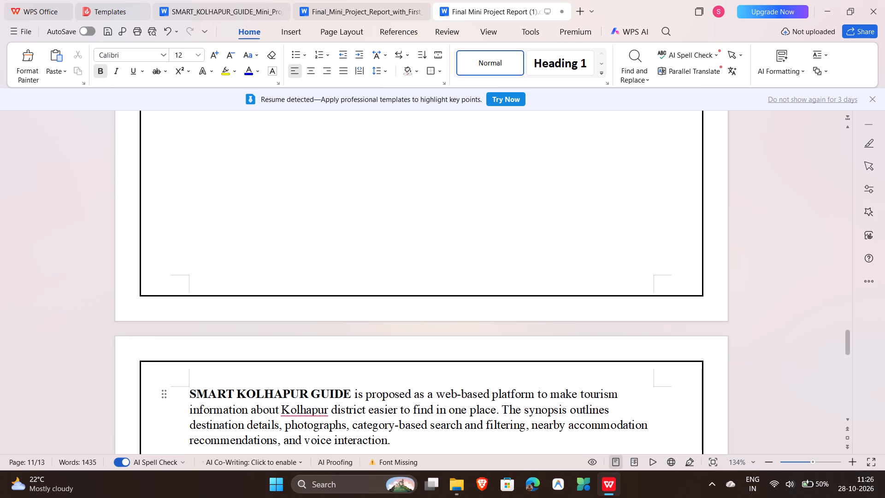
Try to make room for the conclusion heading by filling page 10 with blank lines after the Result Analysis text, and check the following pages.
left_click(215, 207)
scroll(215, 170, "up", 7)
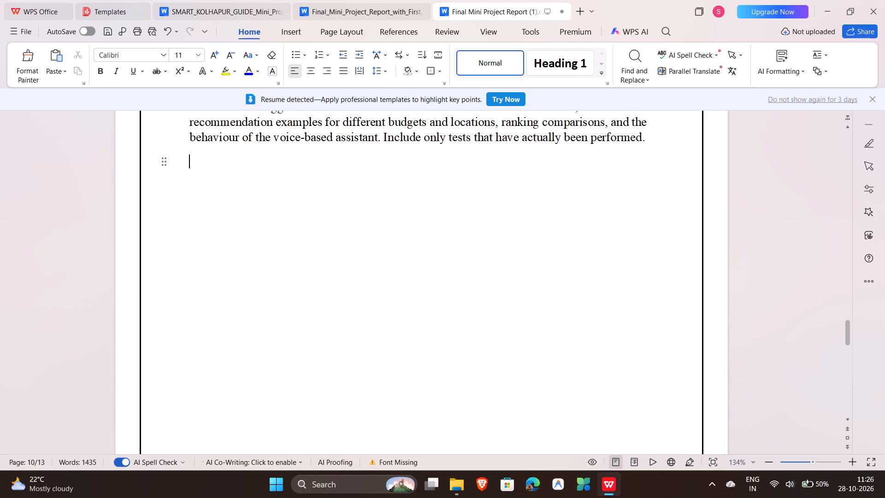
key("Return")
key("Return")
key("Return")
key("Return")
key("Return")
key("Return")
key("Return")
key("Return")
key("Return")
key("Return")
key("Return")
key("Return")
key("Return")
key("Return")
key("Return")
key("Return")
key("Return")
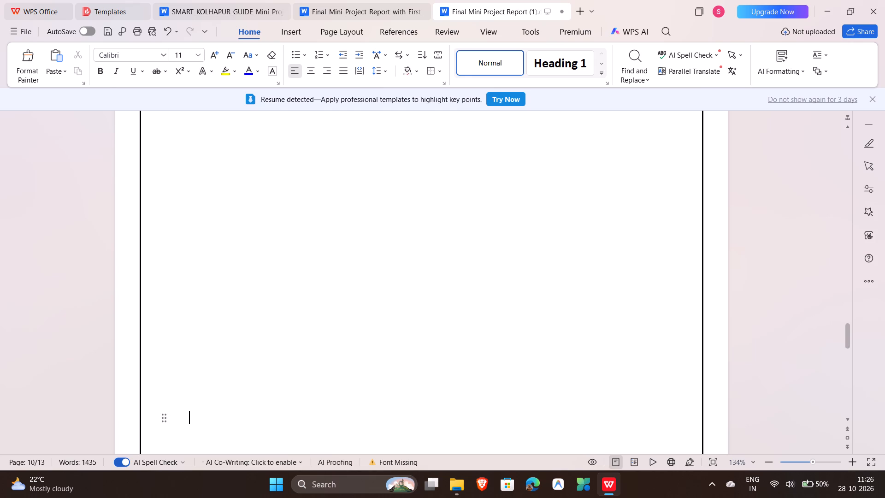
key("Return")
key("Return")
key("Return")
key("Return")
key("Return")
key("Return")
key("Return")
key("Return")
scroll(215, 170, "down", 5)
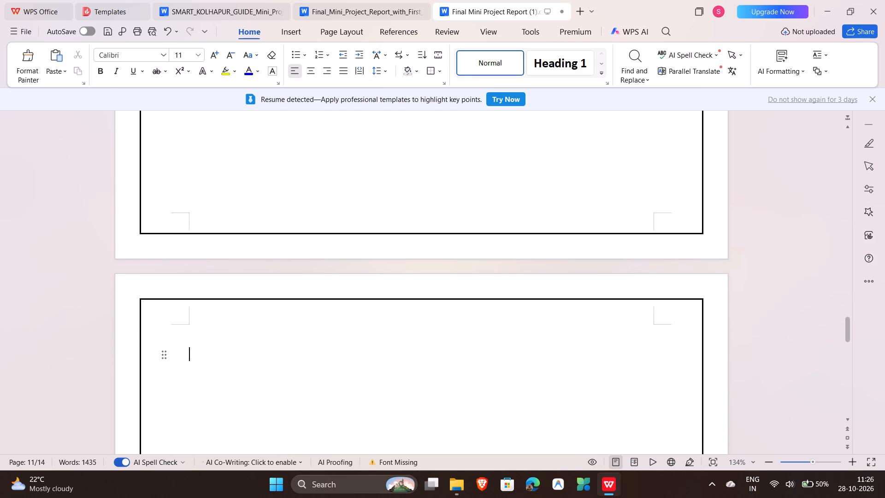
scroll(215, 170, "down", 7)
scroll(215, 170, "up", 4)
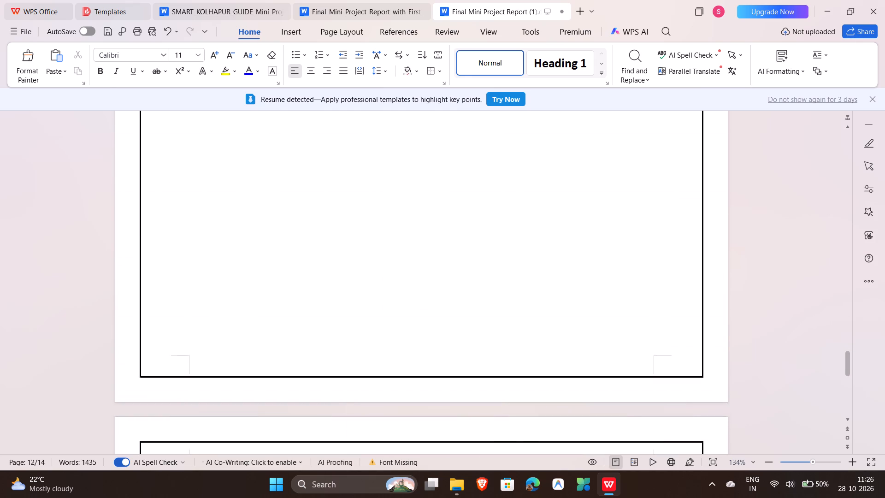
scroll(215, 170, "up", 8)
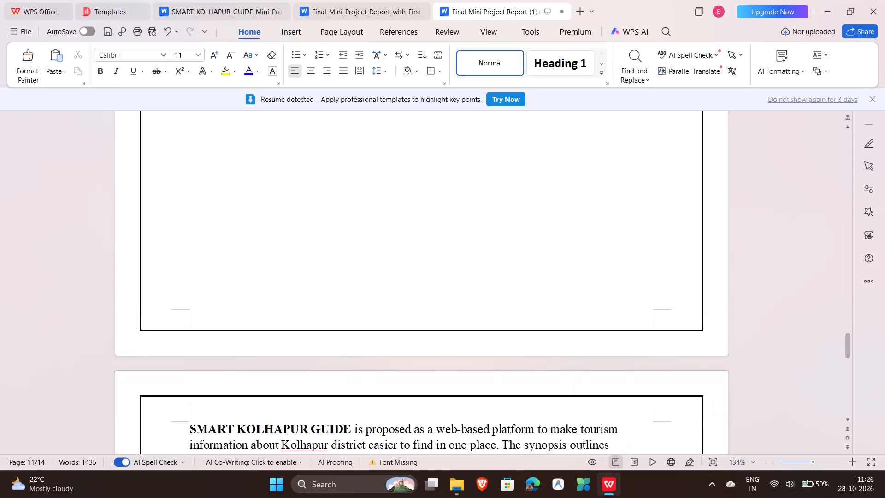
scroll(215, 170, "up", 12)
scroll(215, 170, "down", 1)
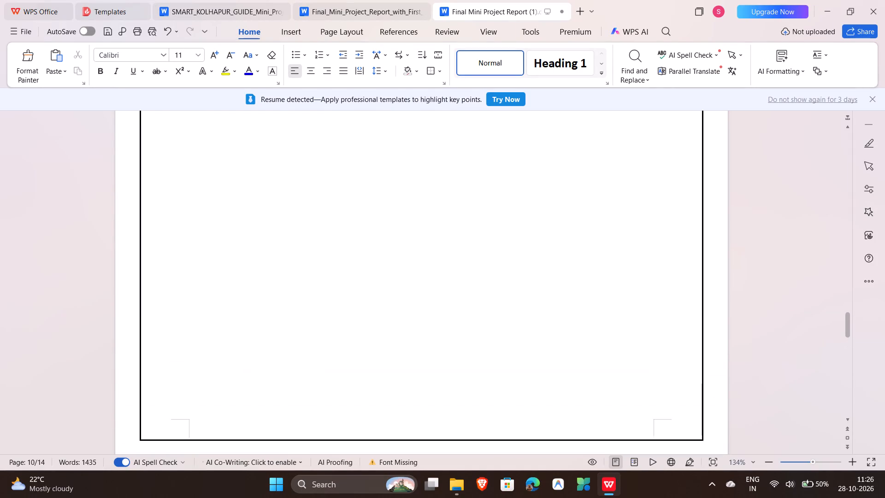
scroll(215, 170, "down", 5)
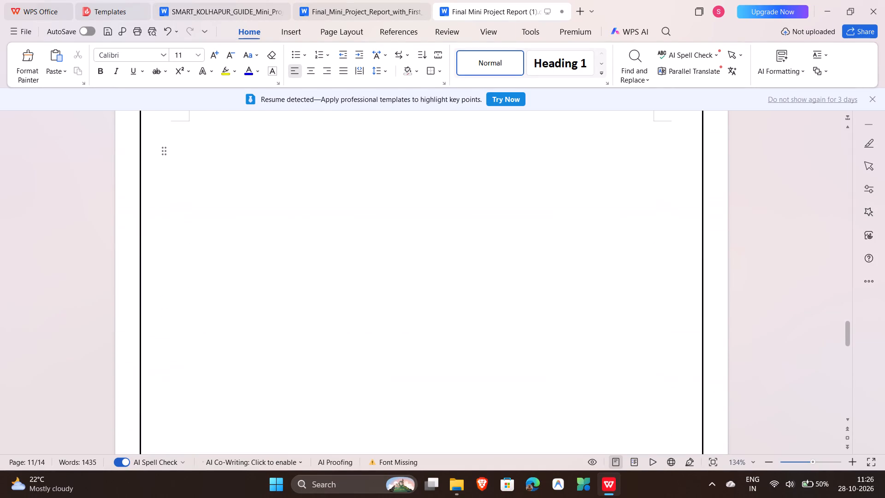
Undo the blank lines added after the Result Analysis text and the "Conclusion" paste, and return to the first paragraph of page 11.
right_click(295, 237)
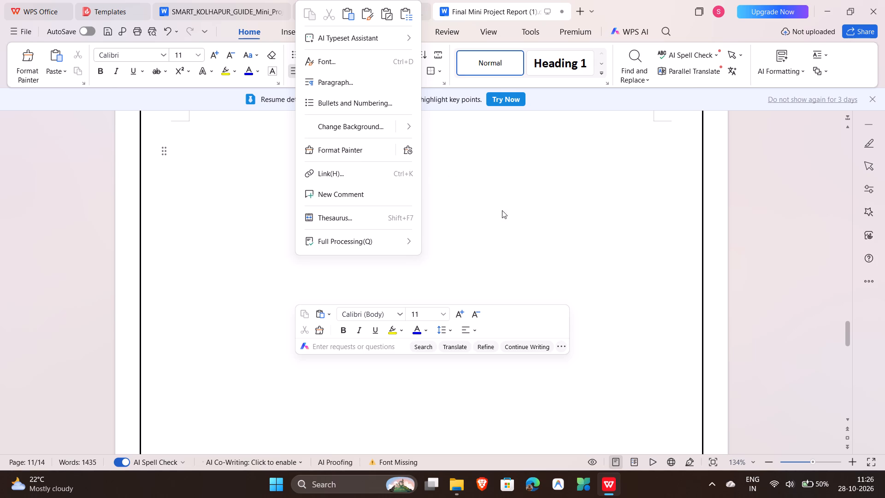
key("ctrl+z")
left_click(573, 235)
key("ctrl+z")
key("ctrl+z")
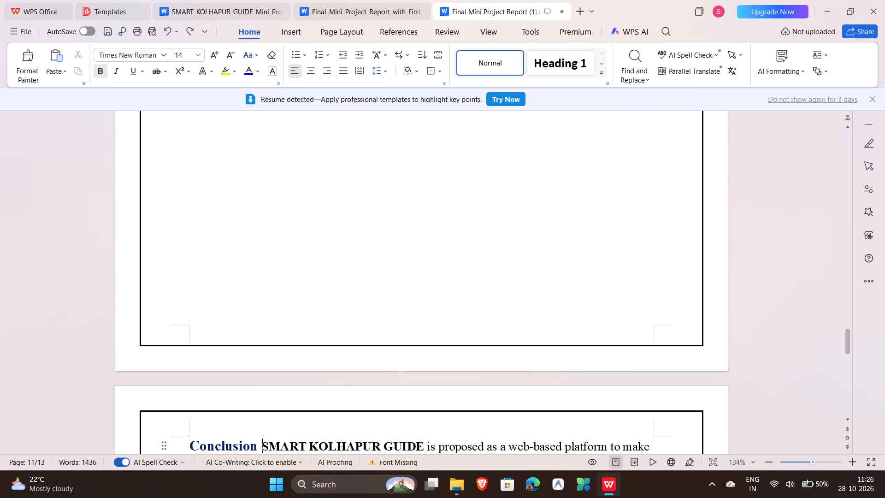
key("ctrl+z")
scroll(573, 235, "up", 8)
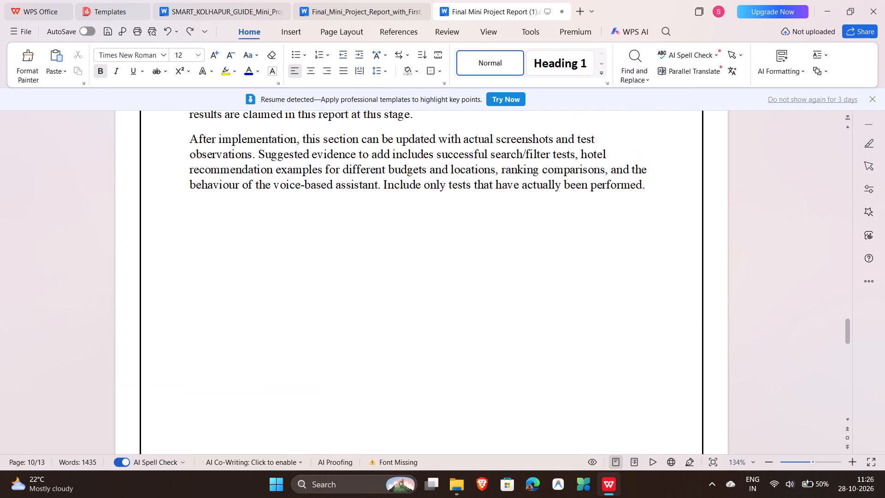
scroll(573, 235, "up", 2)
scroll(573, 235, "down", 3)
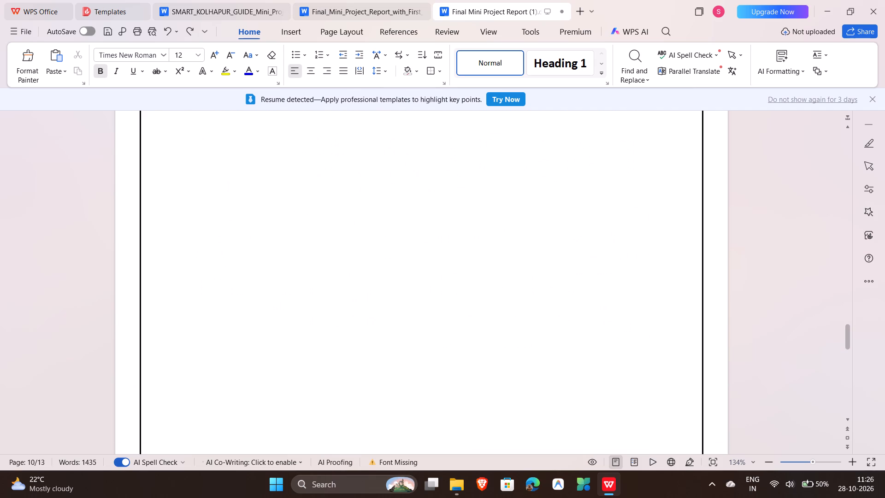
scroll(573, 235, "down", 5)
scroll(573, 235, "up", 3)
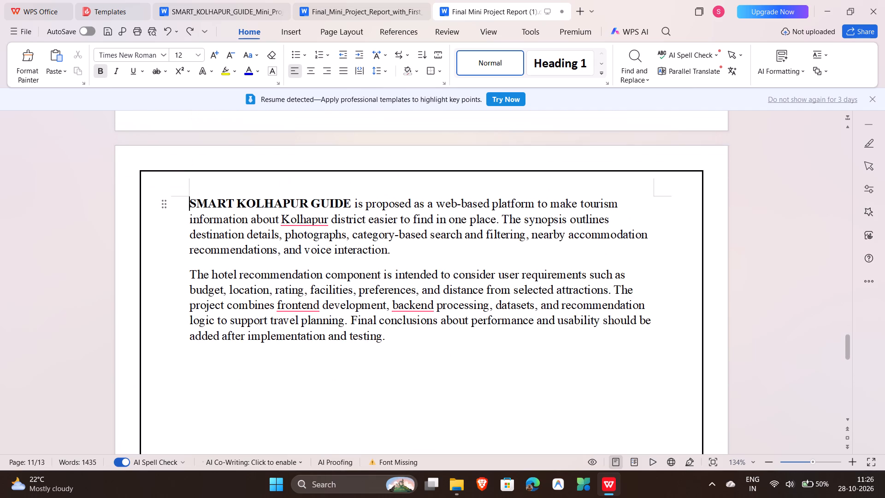
Insert three blank lines above the "SMART KOLHAPUR GUIDE" paragraph at the start of page 11.
scroll(573, 235, "down", 16)
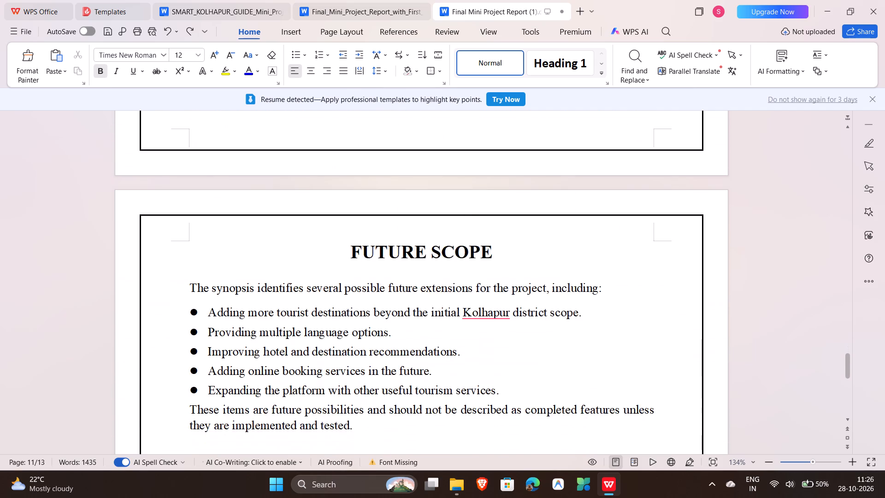
scroll(573, 235, "up", 15)
scroll(573, 235, "down", 1)
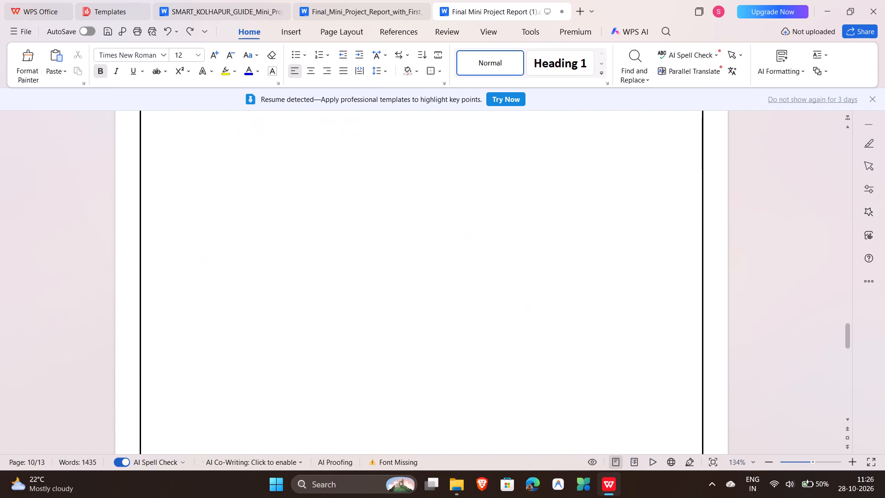
scroll(573, 235, "down", 4)
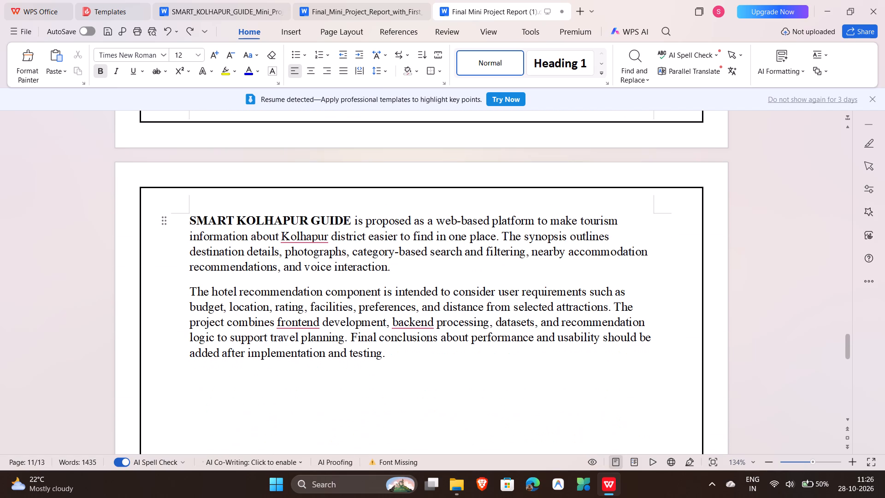
key("Return")
key("Return")
key("Return")
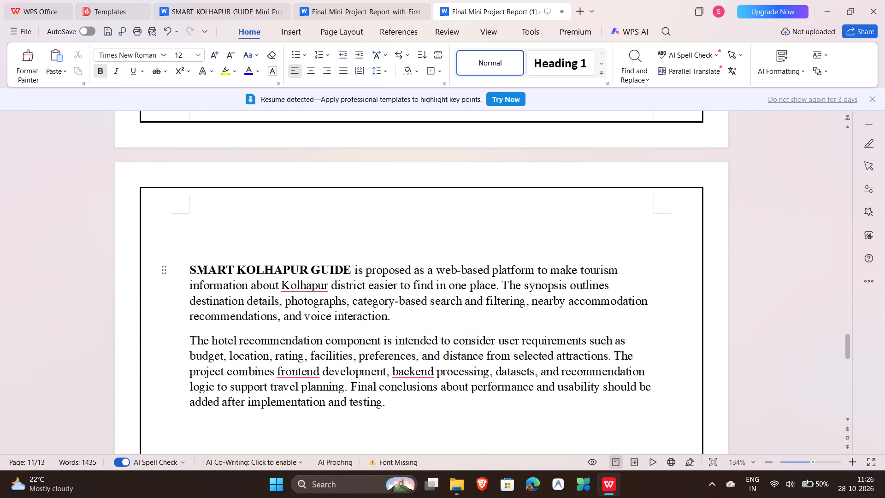
left_click(363, 224)
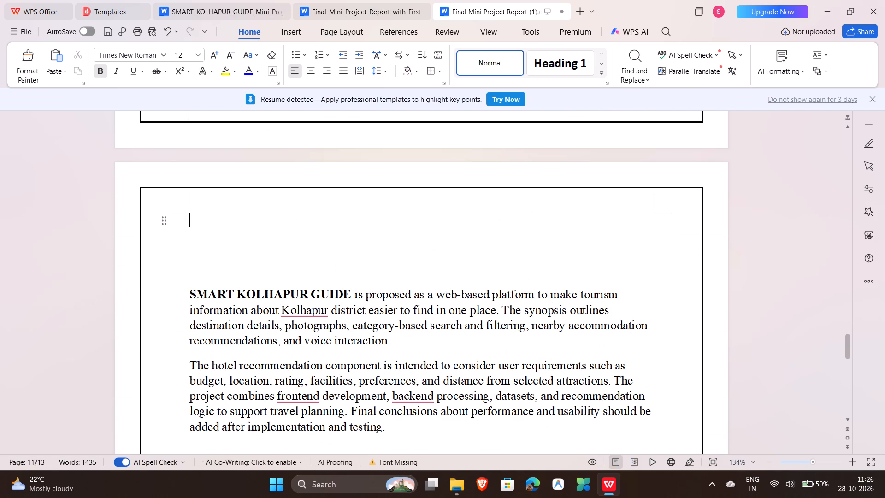
Copy the "Conclusion" entry from row 6 of the index table on page 5.
key("ctrl+c")
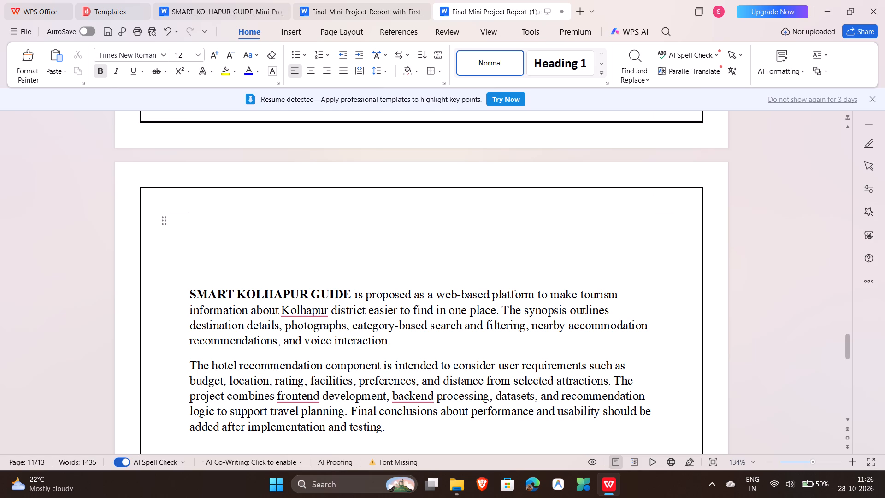
scroll(363, 224, "up", 15)
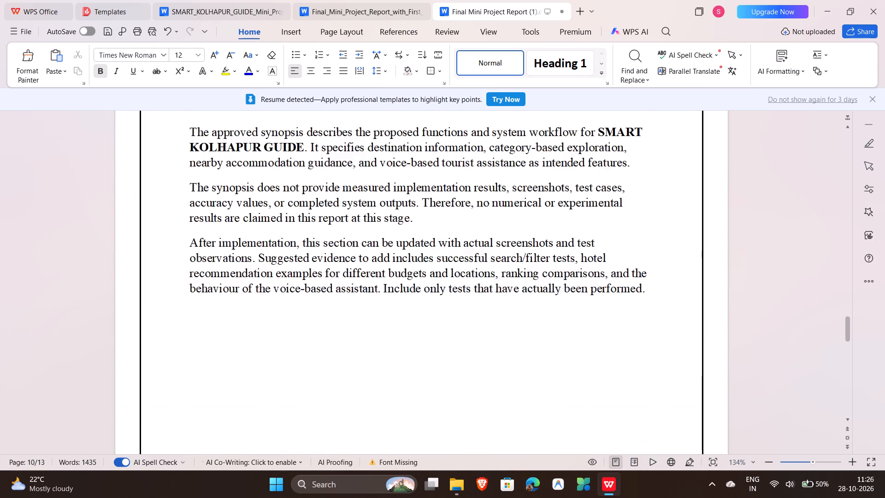
scroll(363, 224, "up", 14)
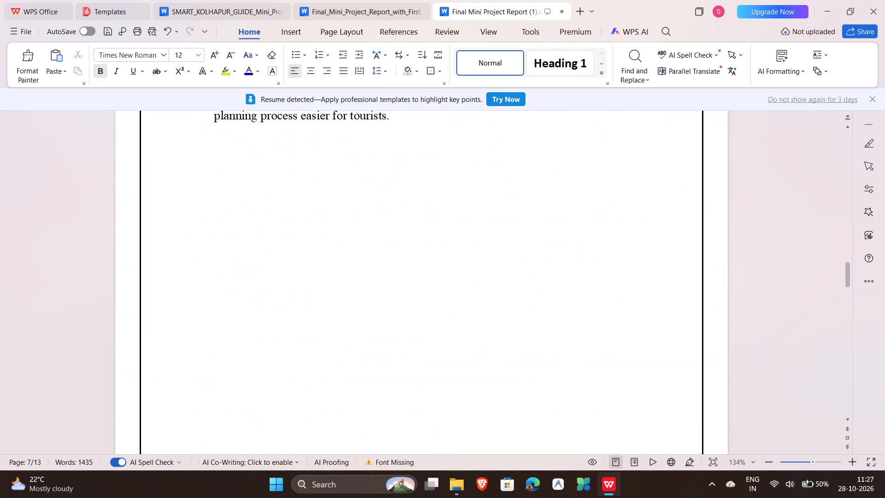
scroll(363, 224, "up", 10)
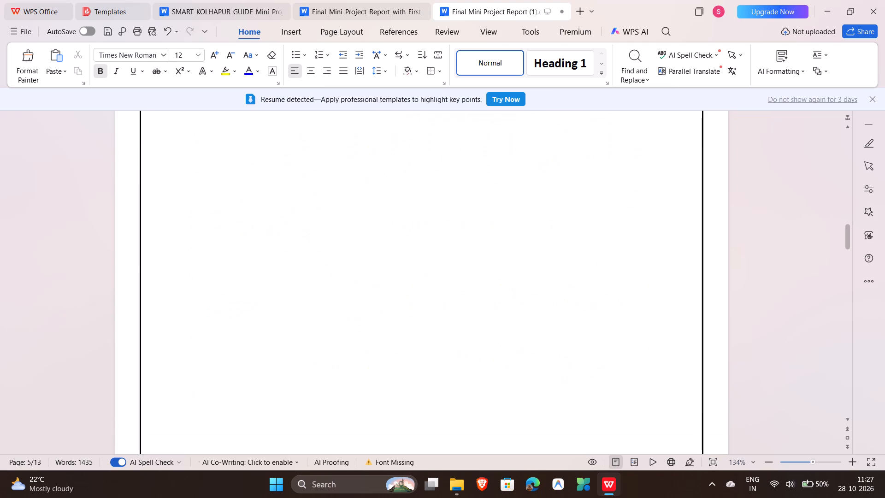
scroll(363, 224, "up", 3)
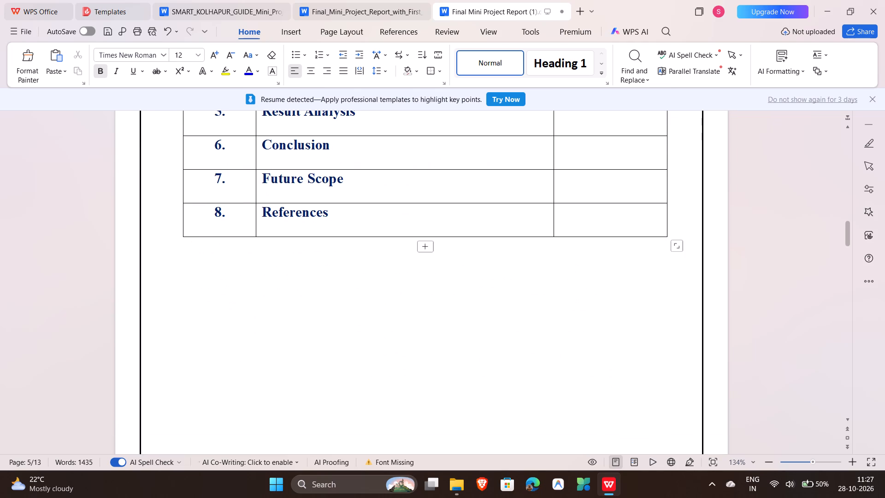
left_click_drag(262, 145, 303, 147)
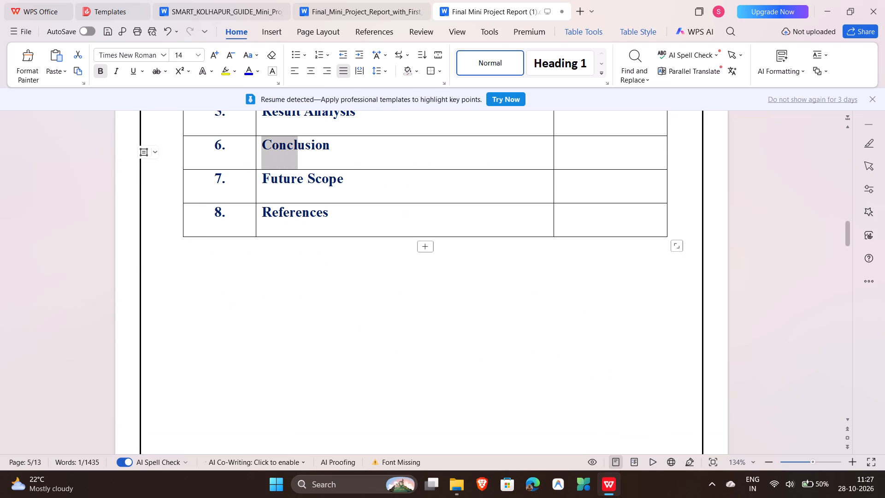
left_click_drag(303, 147, 330, 145)
key("ctrl+c")
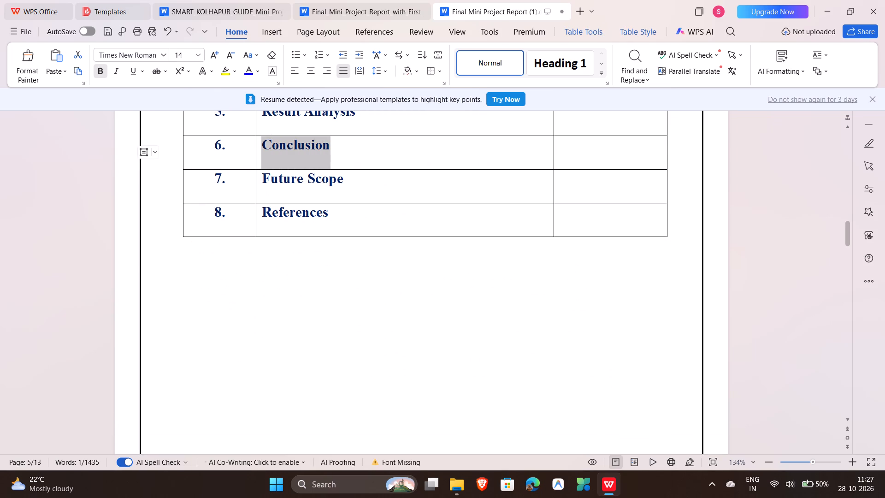
Paste the copied "Conclusion" title on the first blank line of page 11.
scroll(330, 145, "down", 20)
scroll(330, 145, "down", 5)
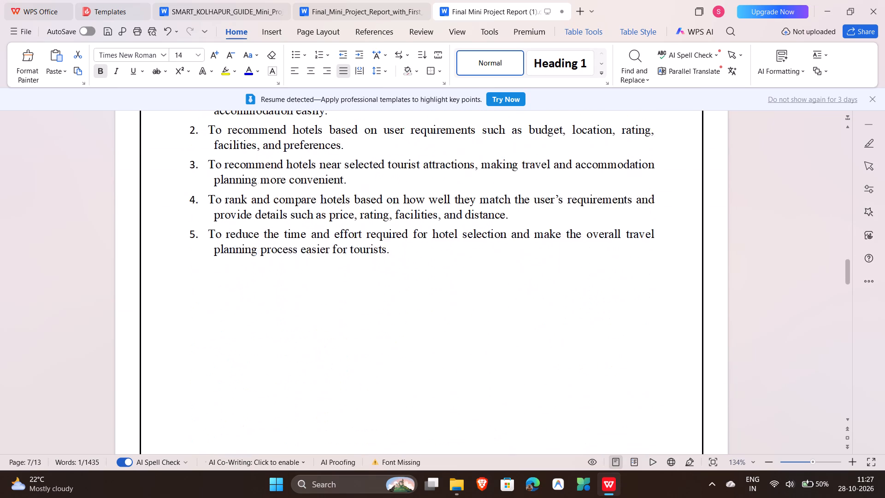
scroll(330, 145, "down", 8)
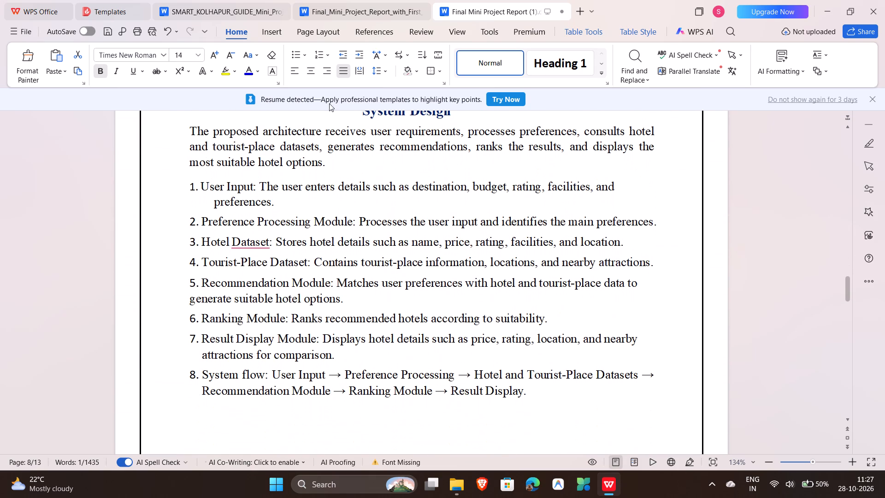
scroll(343, 137, "down", 10)
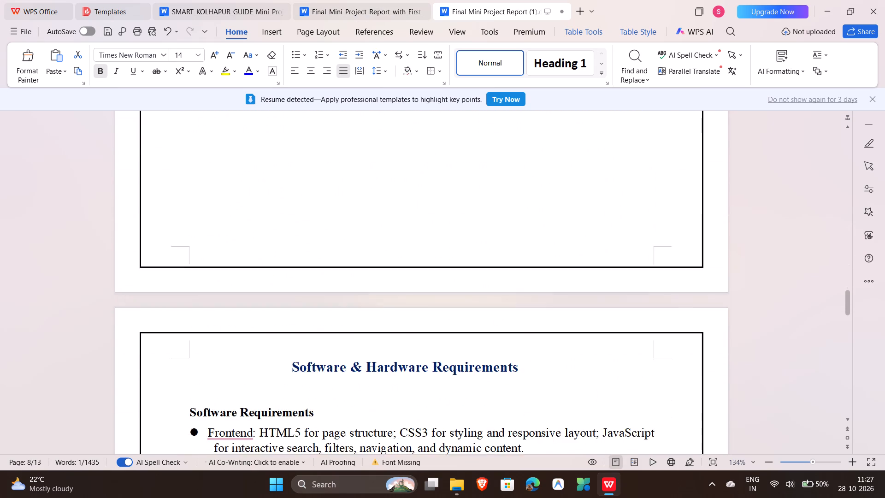
scroll(343, 137, "down", 8)
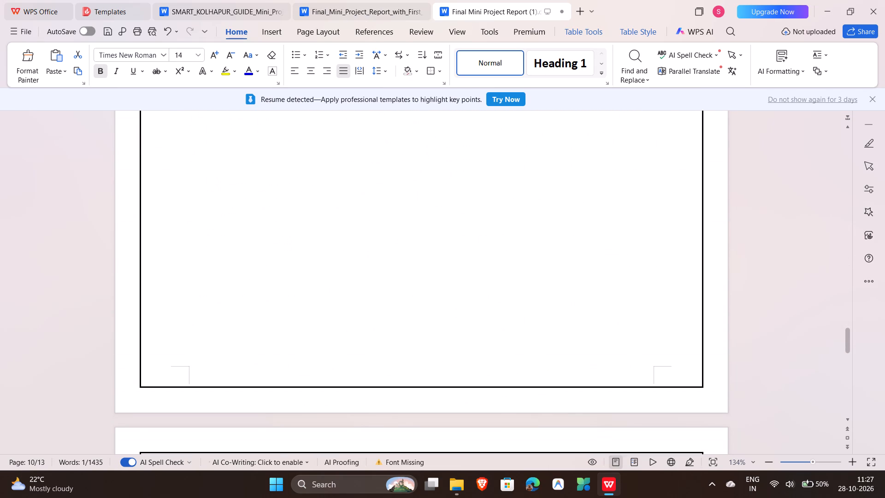
scroll(343, 137, "down", 3)
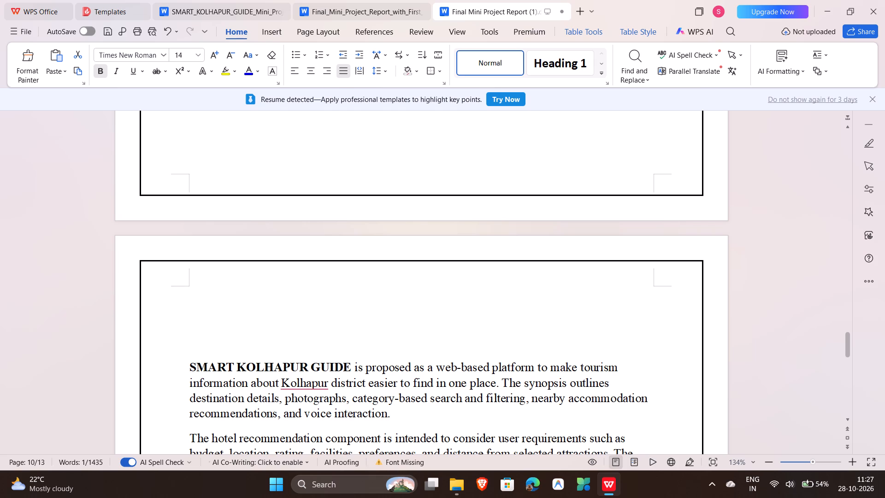
left_click(337, 287)
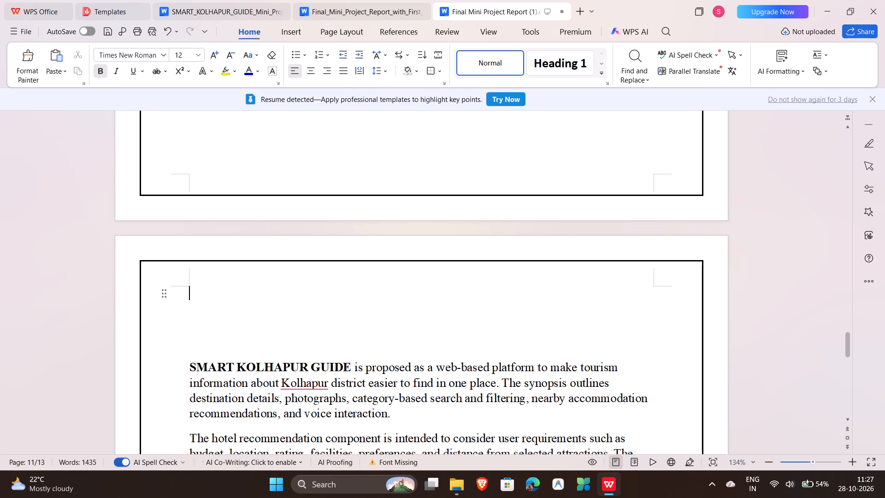
key("ctrl+v")
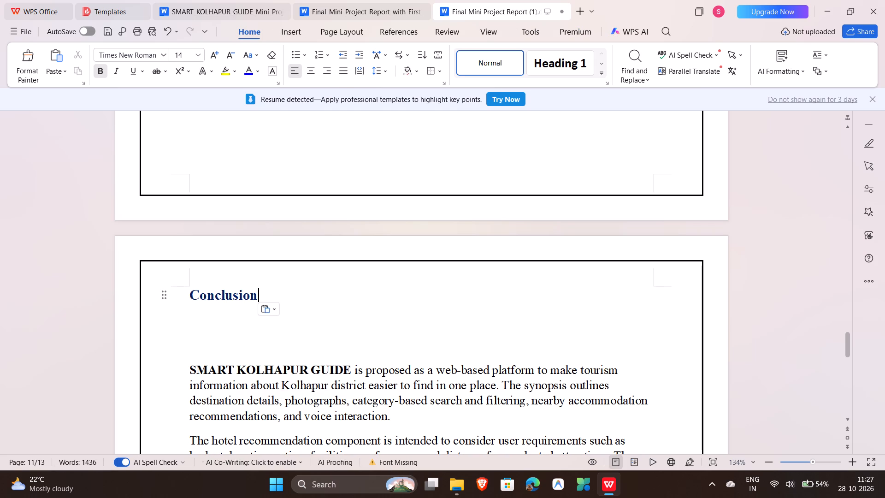
Indent the "Conclusion" heading with 20 spaces to bring it towards the middle of the line.
left_click(186, 294)
key("space")
key("space")
key("space")
key("space")
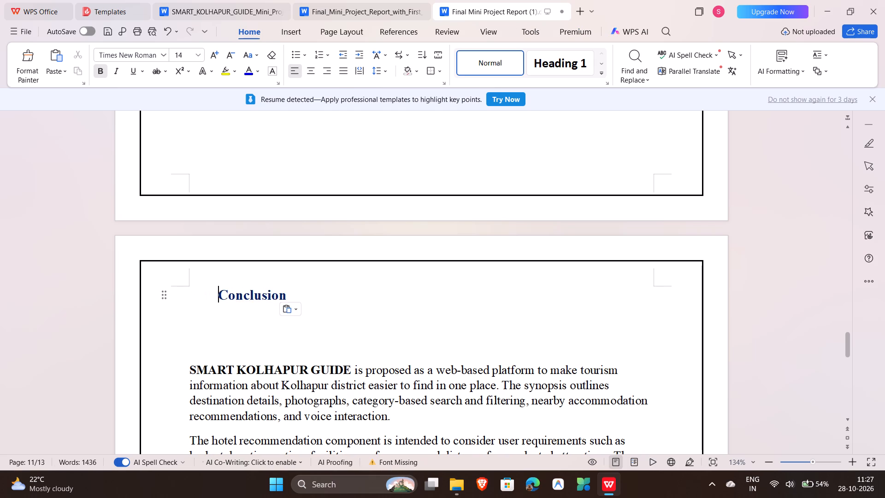
key("space")
key("space")
key("space")
key("space")
key("space")
key("space")
key("space")
key("space")
key("space")
key("space")
key("space")
key("space")
key("space")
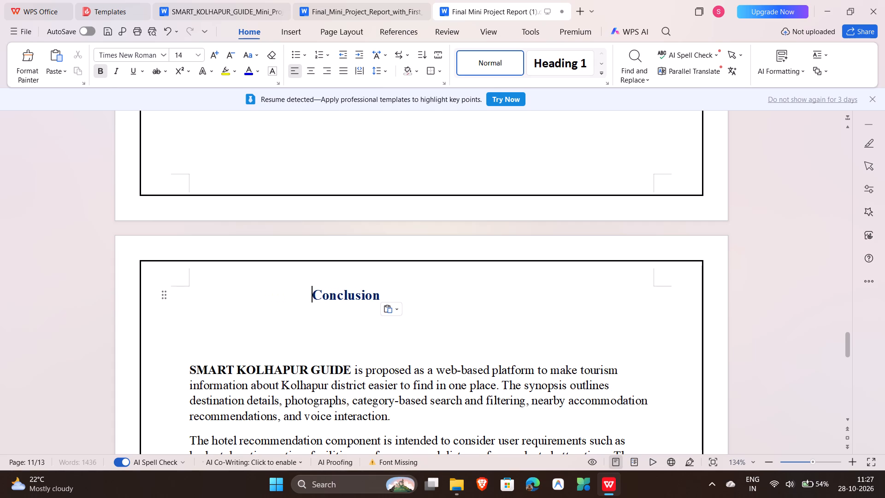
key("space")
key("space")
key("space")
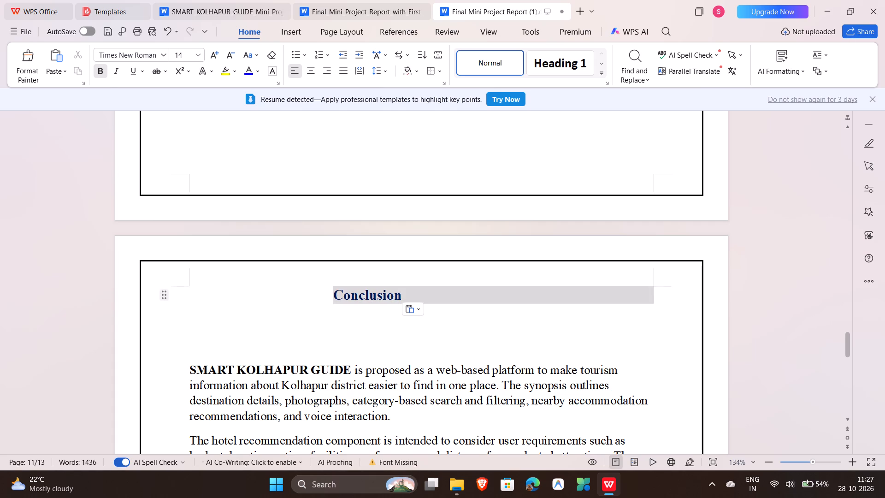
Remove two blank lines between the "Conclusion" heading and the "SMART KOLHAPUR GUIDE" paragraph.
left_click(187, 368)
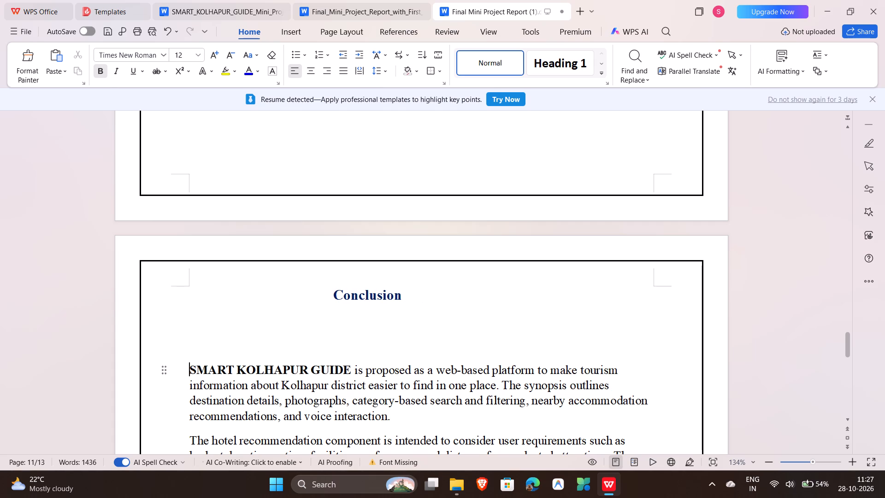
key("BackSpace")
key("BackSpace")
Add one more space before the "Conclusion" heading.
scroll(187, 368, "down", 1)
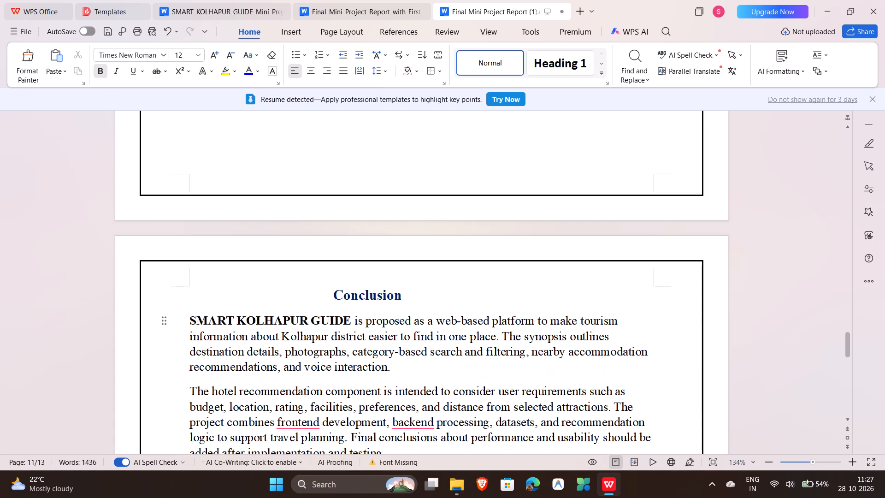
scroll(187, 368, "down", 1)
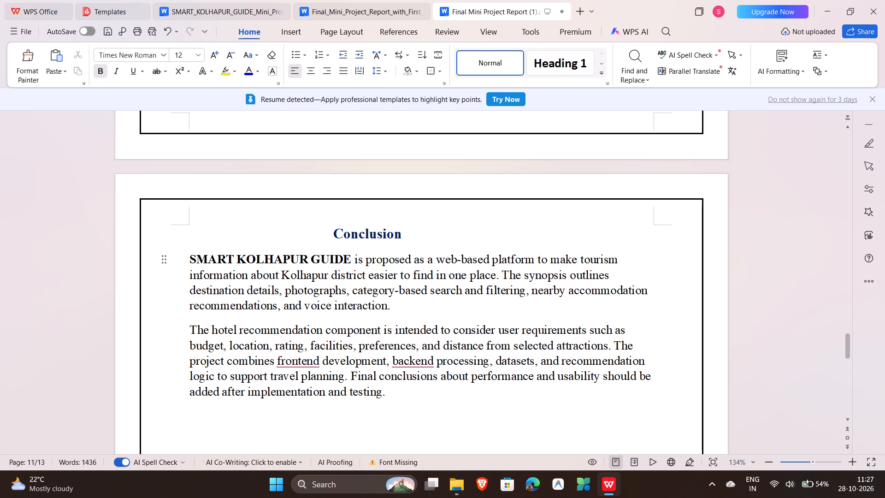
left_click(329, 229)
key("space")
Set the "Conclusion" heading's font size to 14 and check the font size of "SMART" in the paragraph below.
left_click_drag(339, 230, 407, 232)
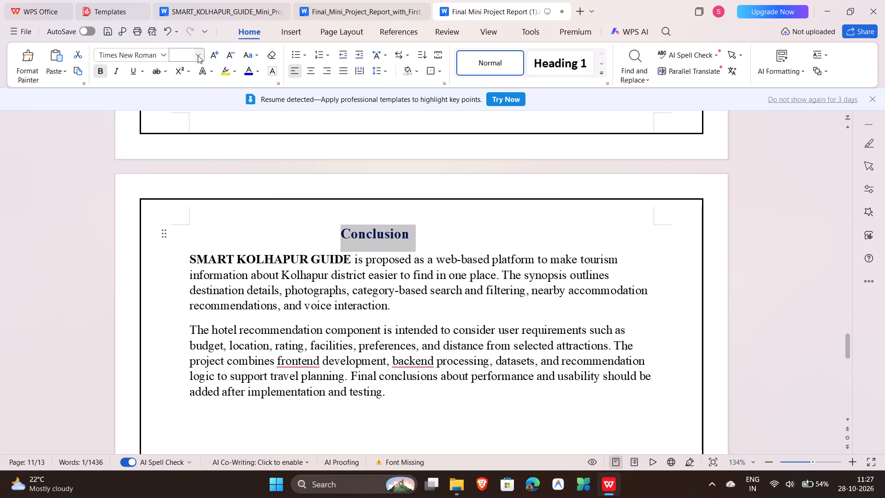
left_click(198, 54)
left_click(179, 172)
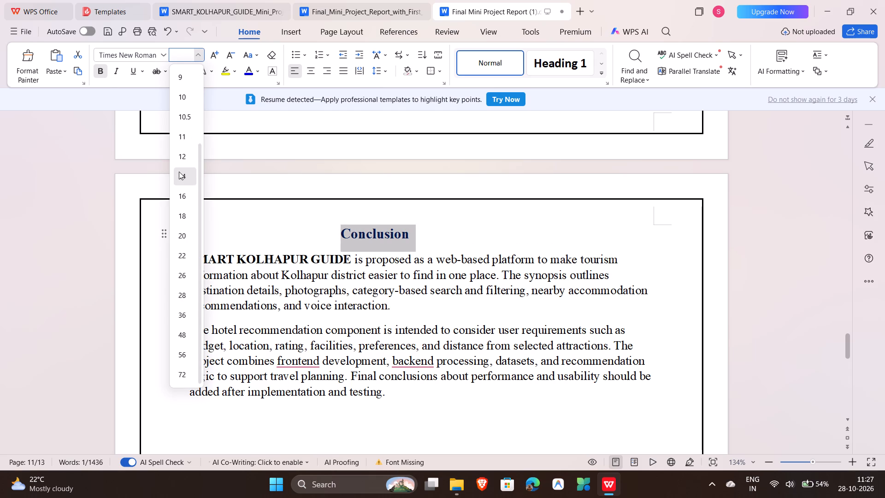
left_click(289, 215)
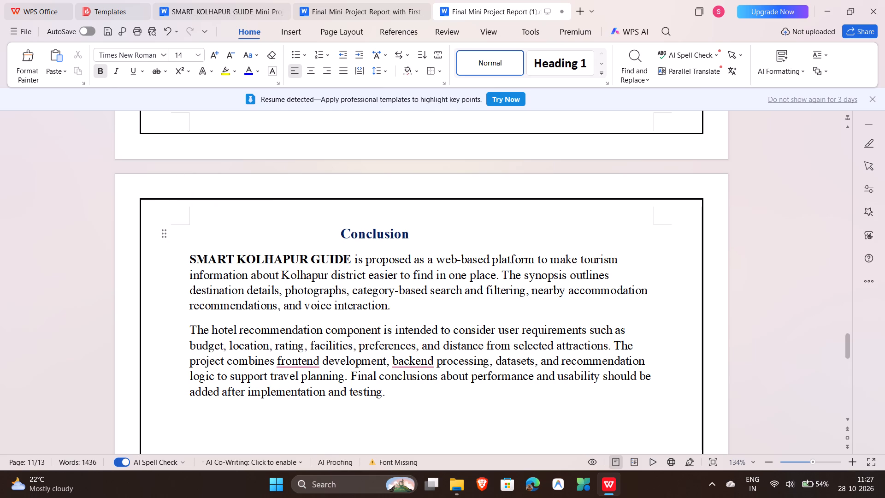
left_click_drag(188, 258, 232, 262)
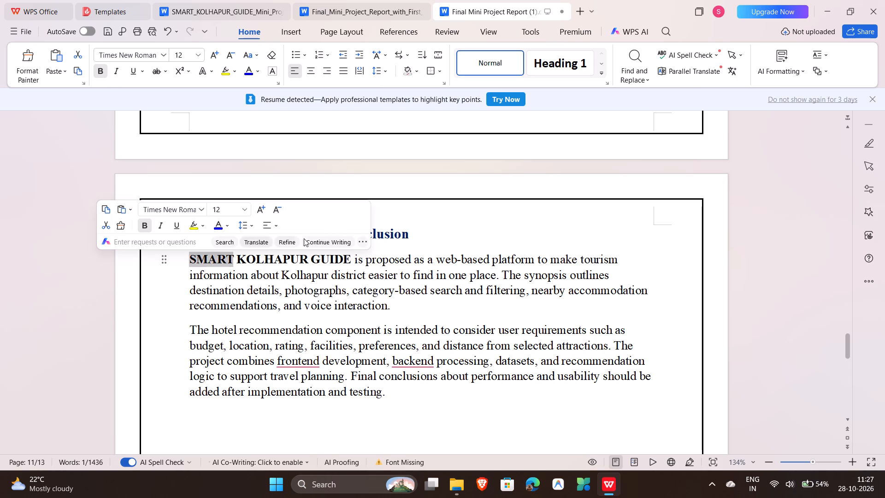
left_click(451, 225)
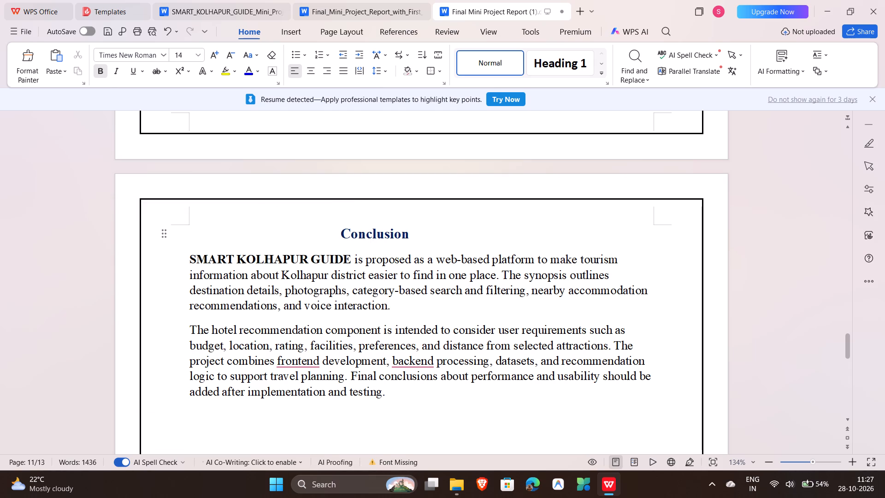
Shift the "Conclusion" heading four more spaces towards the centre of the page.
left_click(339, 232)
key("space")
key("space")
key("space")
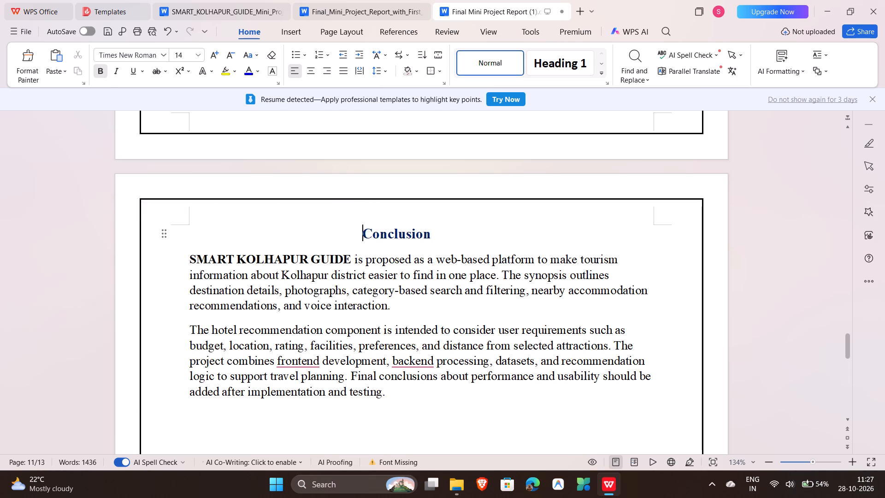
key("space")
Compare the layout of the conclusion page with the Result Analysis page before it.
scroll(339, 232, "down", 1)
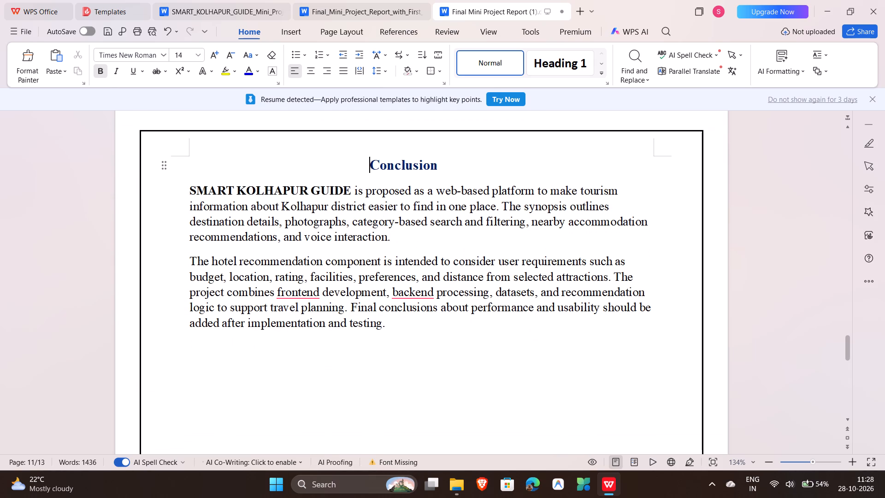
scroll(339, 232, "down", 2)
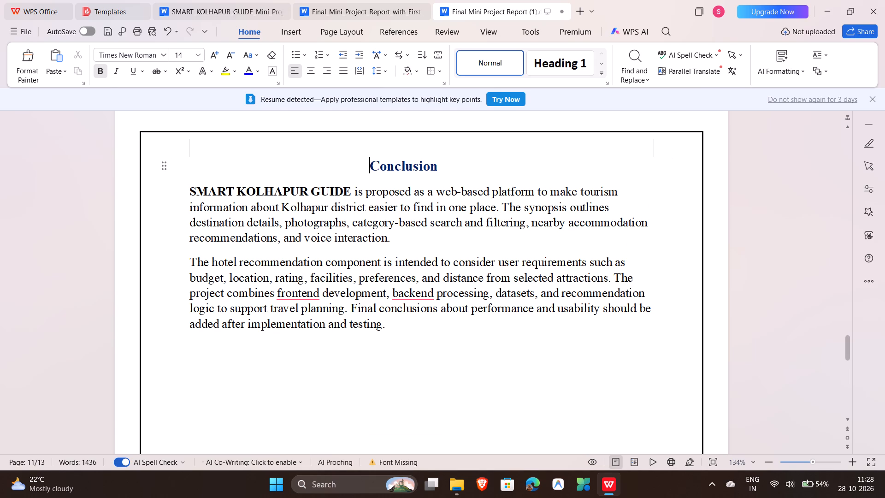
scroll(339, 232, "down", 4)
scroll(339, 232, "up", 15)
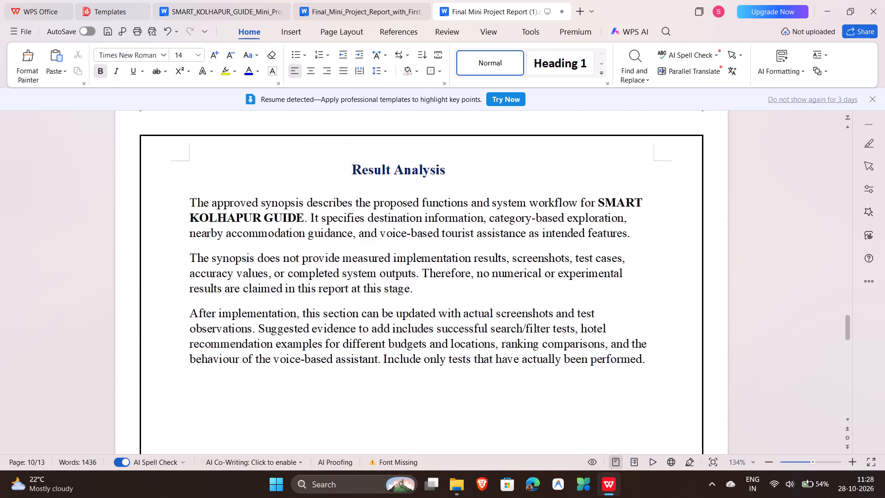
Copy the "Future Scope" topic text from row 7 of the index table.
scroll(339, 232, "up", 13)
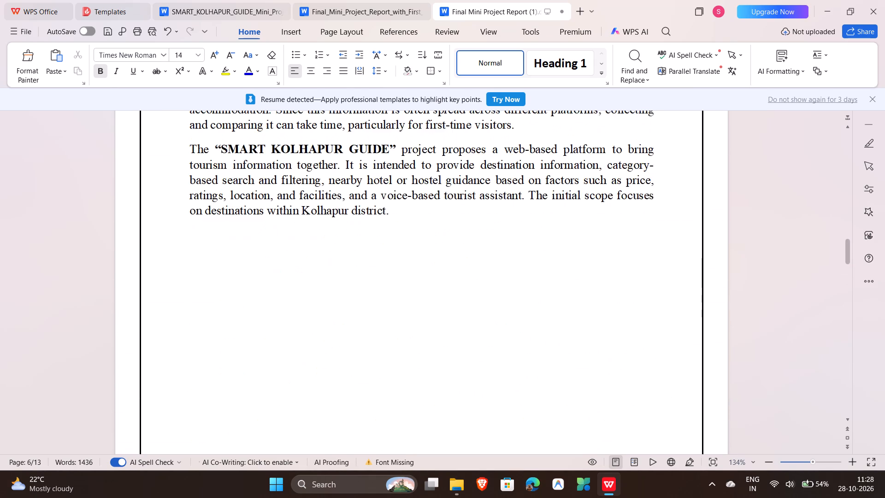
scroll(339, 232, "up", 3)
scroll(339, 232, "down", 1)
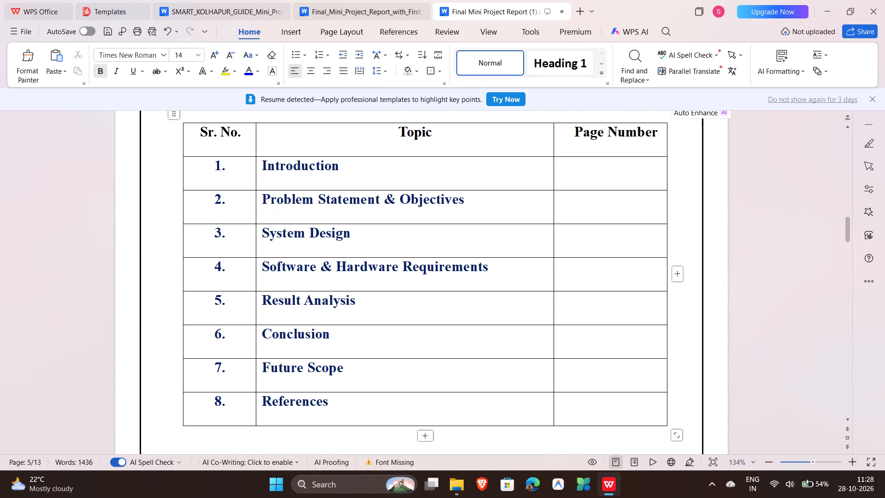
left_click_drag(261, 365, 267, 366)
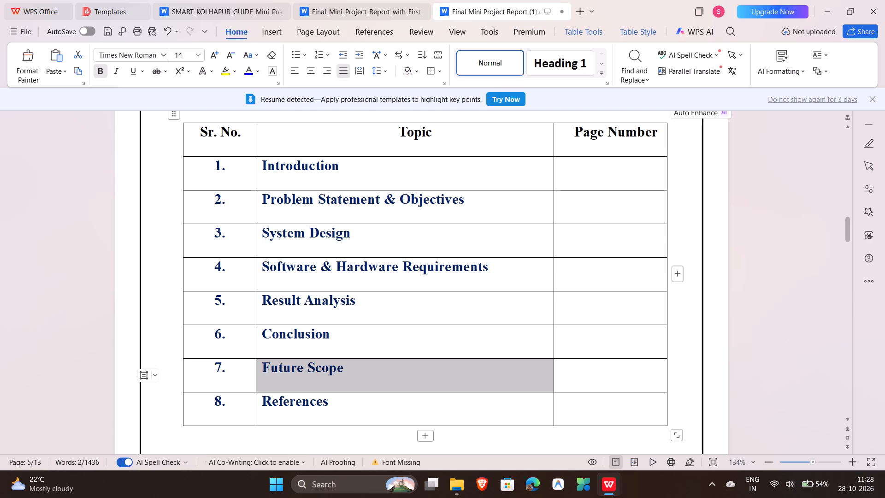
left_click_drag(267, 366, 368, 352)
left_click(362, 369)
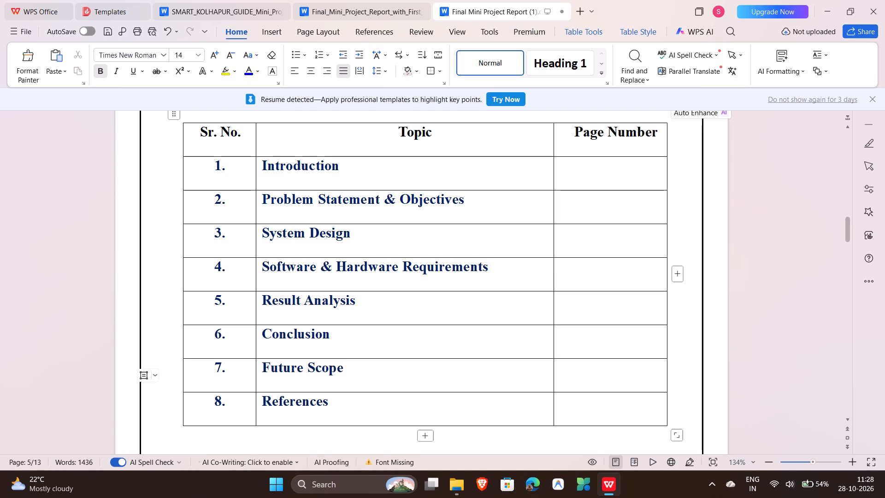
left_click_drag(262, 366, 347, 359)
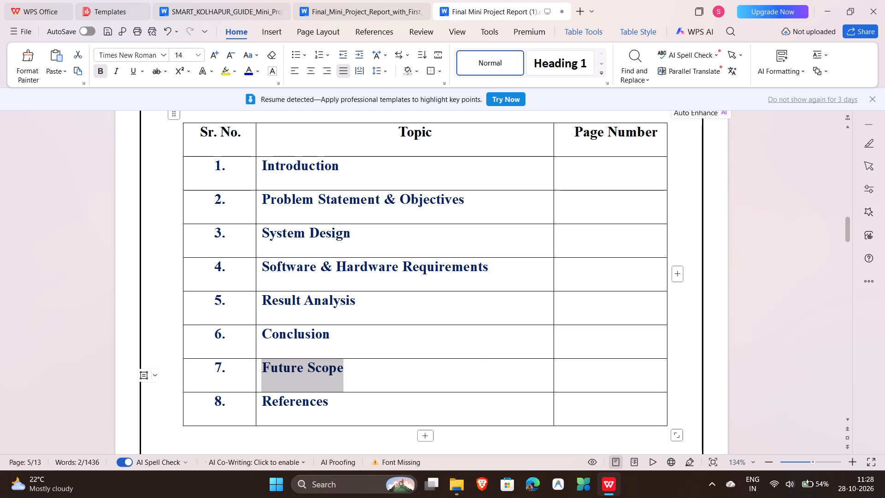
key("ctrl+c")
Delete the old uppercase "FUTURE SCOPE" heading above the synopsis paragraph on page 12.
scroll(347, 359, "down", 11)
scroll(347, 359, "down", 13)
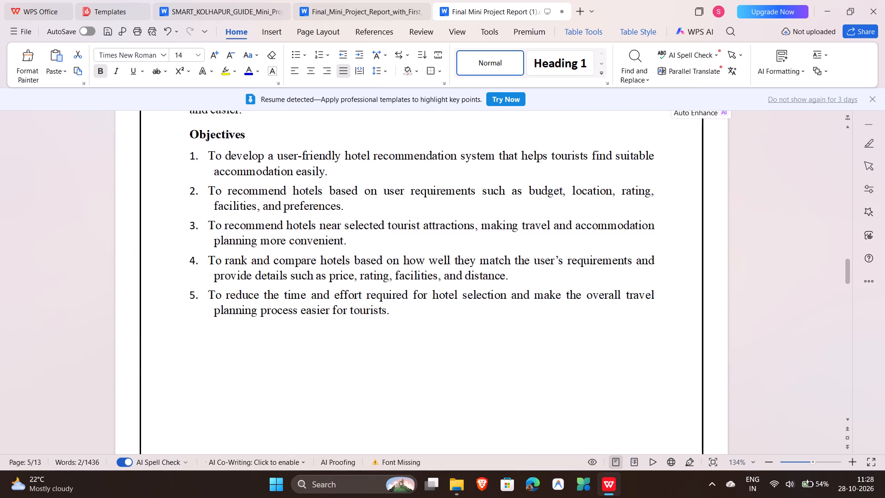
scroll(347, 359, "down", 20)
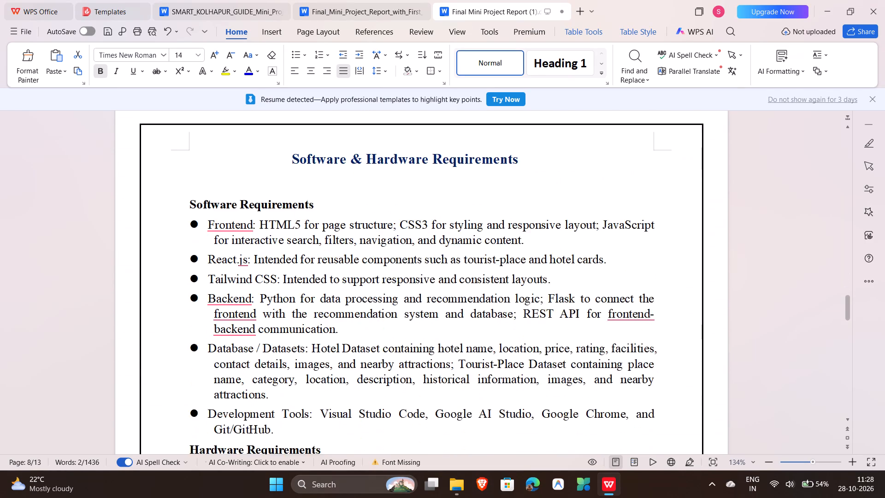
scroll(347, 359, "down", 9)
scroll(347, 359, "up", 4)
scroll(347, 359, "down", 4)
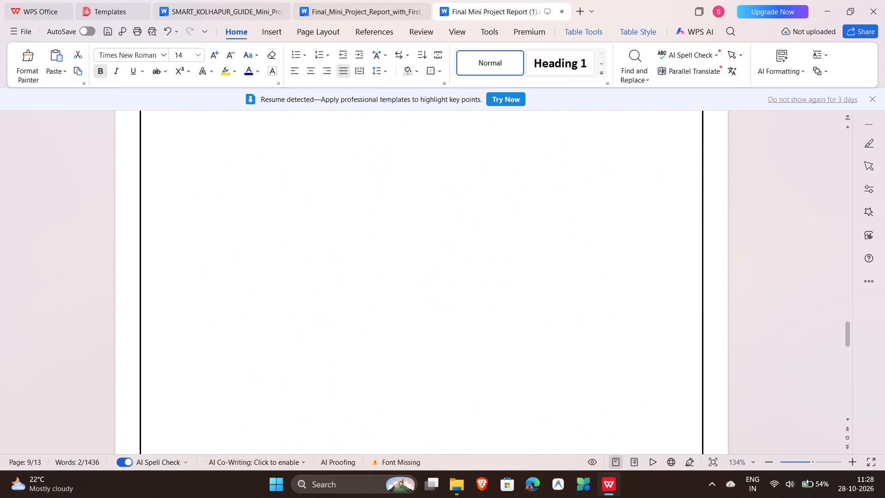
scroll(347, 359, "down", 10)
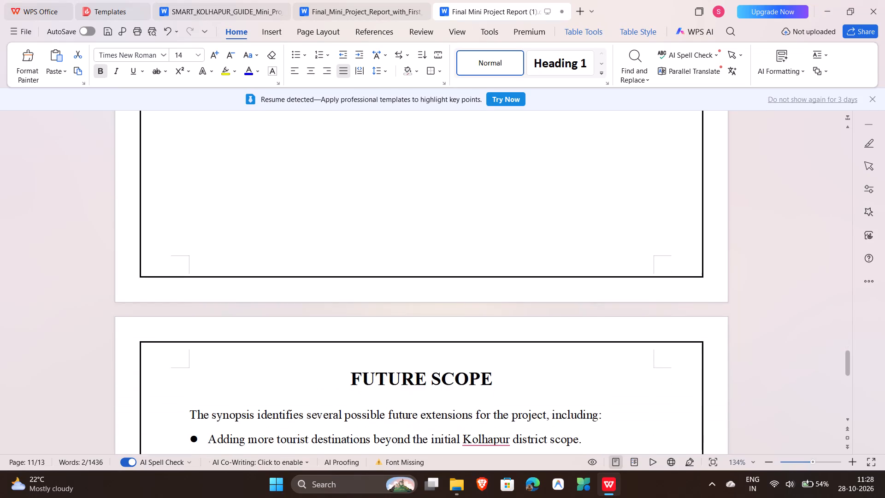
scroll(347, 359, "down", 1)
left_click_drag(354, 274, 498, 263)
key("BackSpace")
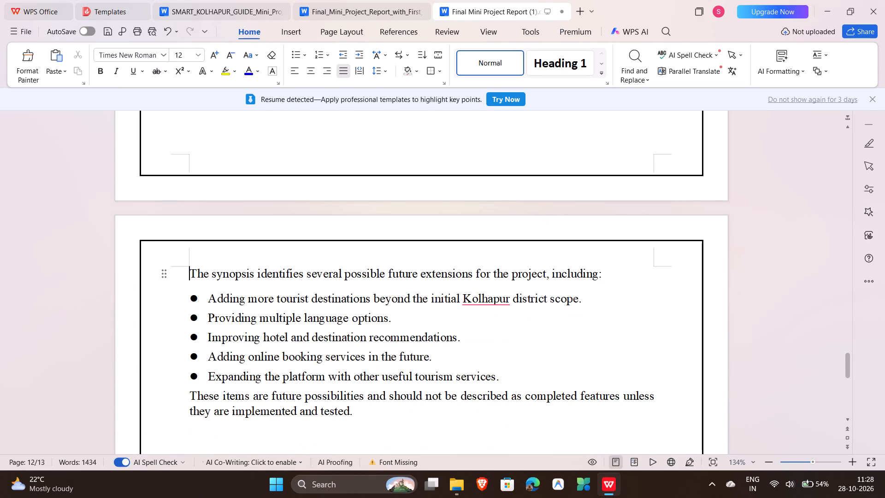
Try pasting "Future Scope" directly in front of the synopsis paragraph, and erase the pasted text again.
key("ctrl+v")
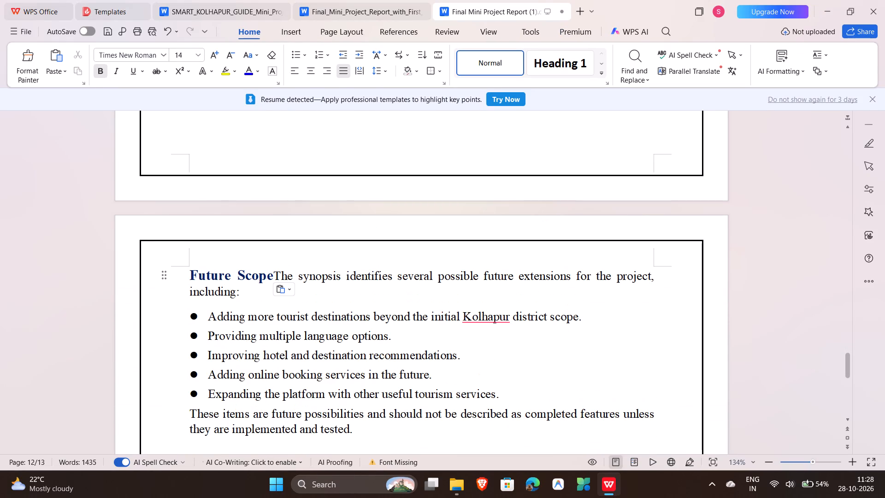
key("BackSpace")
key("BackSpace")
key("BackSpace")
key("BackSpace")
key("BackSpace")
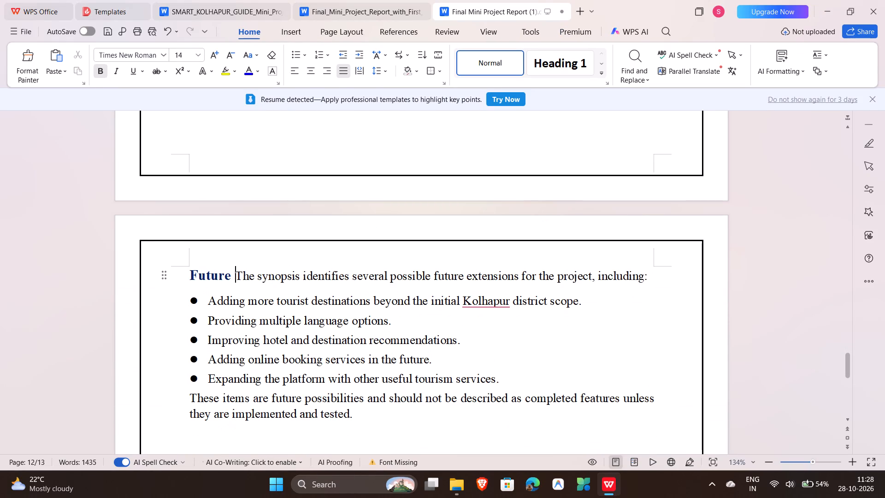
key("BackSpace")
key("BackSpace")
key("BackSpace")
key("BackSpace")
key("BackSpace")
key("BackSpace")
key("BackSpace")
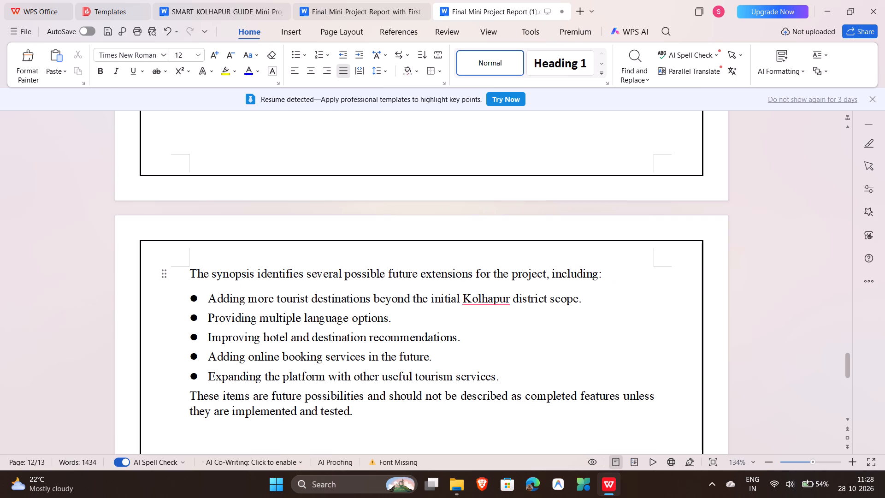
Insert two blank lines above the synopsis paragraph and paste the copied "Future Scope" heading on the first one.
key("Return")
key("Return")
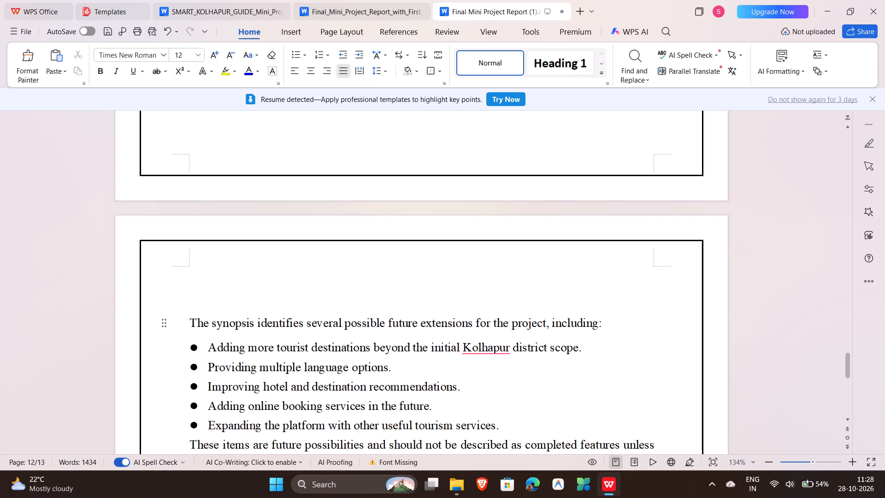
left_click(342, 260)
key("ctrl+v")
Shift the "Future Scope" heading towards the centre of the page with leading spaces.
left_click(189, 273)
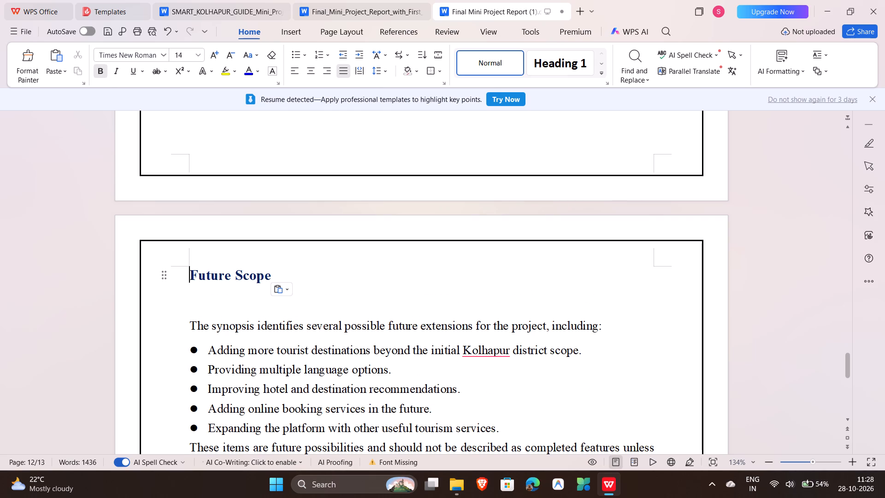
key("space")
key("space")
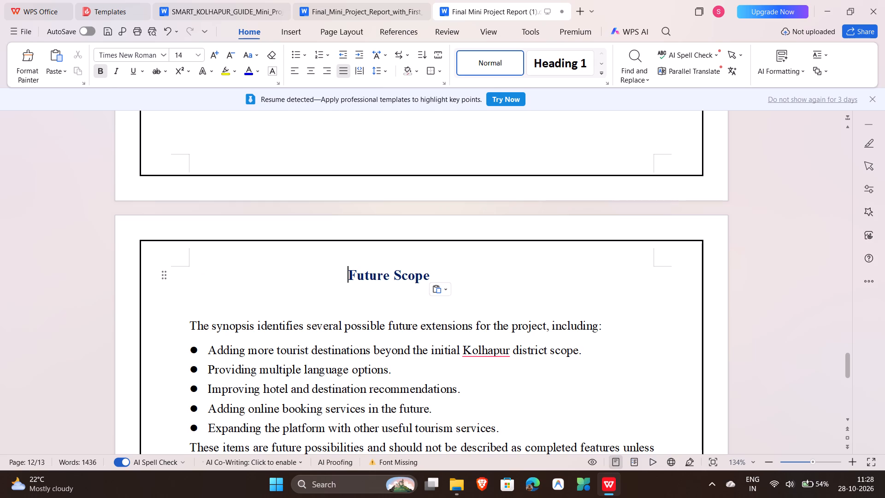
key("space")
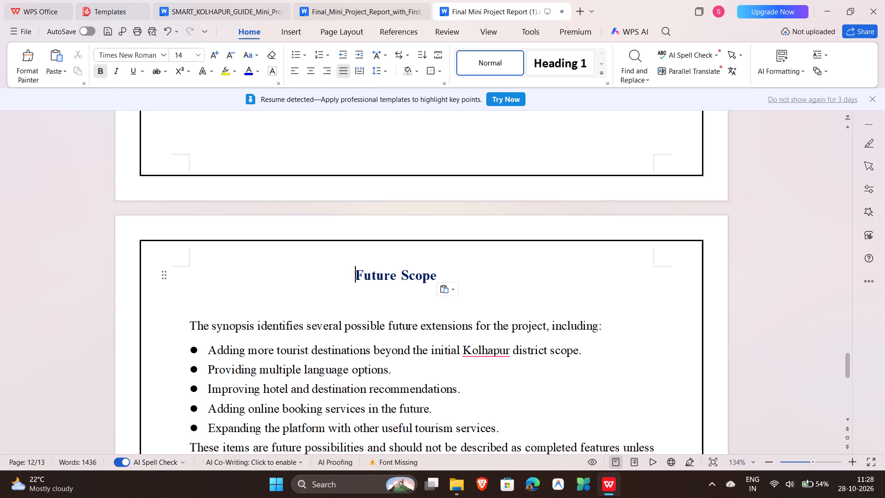
Remove the blank line between the "Future Scope" heading and the synopsis paragraph.
left_click(189, 319)
key("BackSpace")
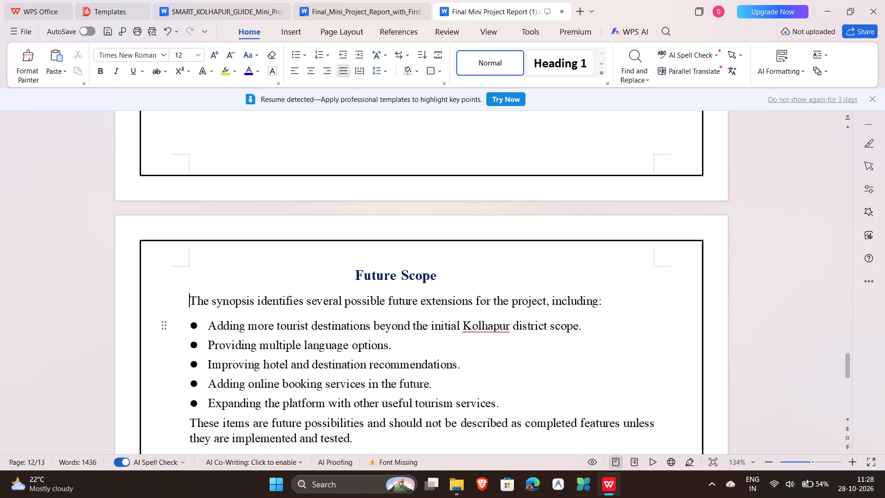
Copy the "References" topic text from row 8 of the index table.
scroll(258, 327, "down", 5)
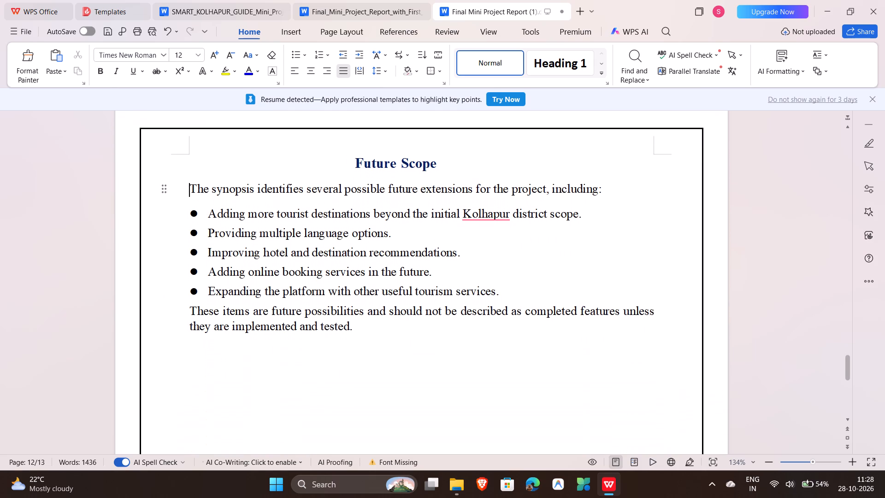
scroll(379, 182, "up", 16)
scroll(379, 182, "up", 7)
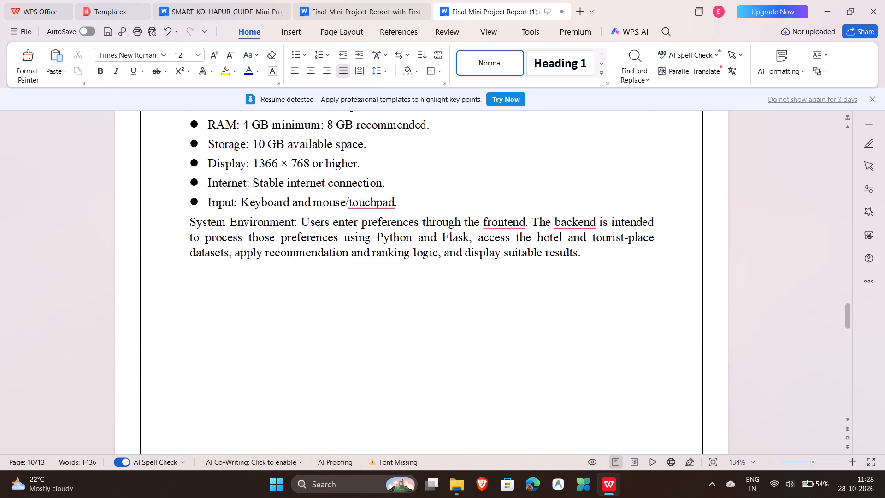
scroll(379, 182, "up", 6)
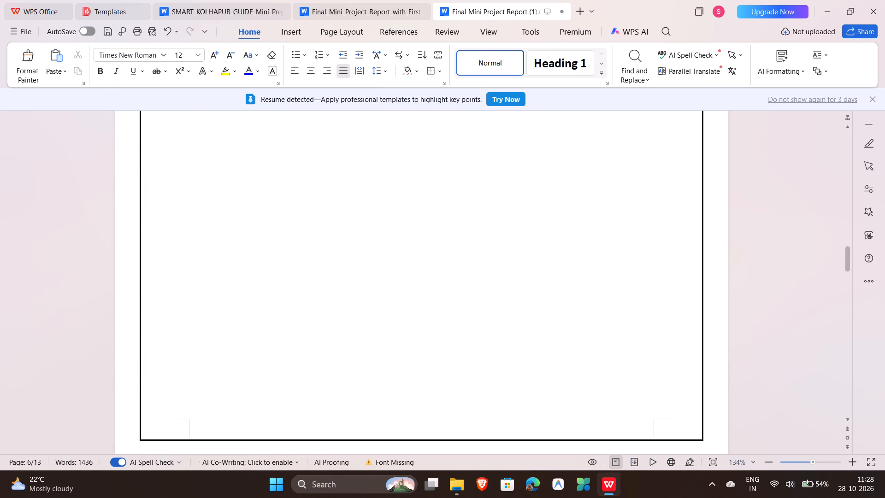
scroll(379, 182, "up", 13)
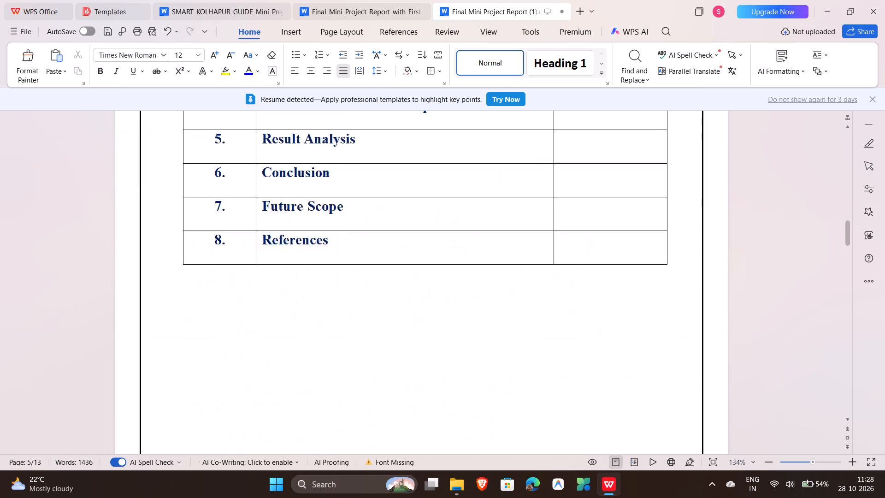
scroll(379, 182, "right", 1)
scroll(378, 195, "up", 3)
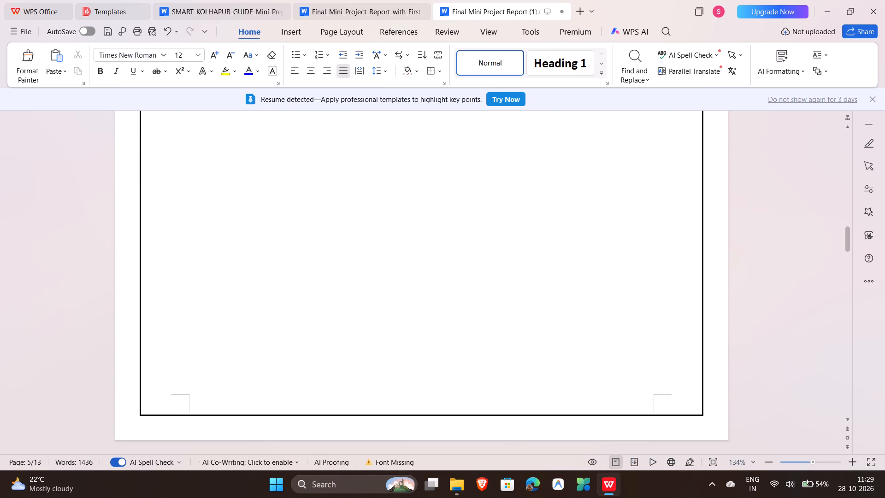
scroll(378, 195, "up", 2)
left_click_drag(262, 191, 343, 202)
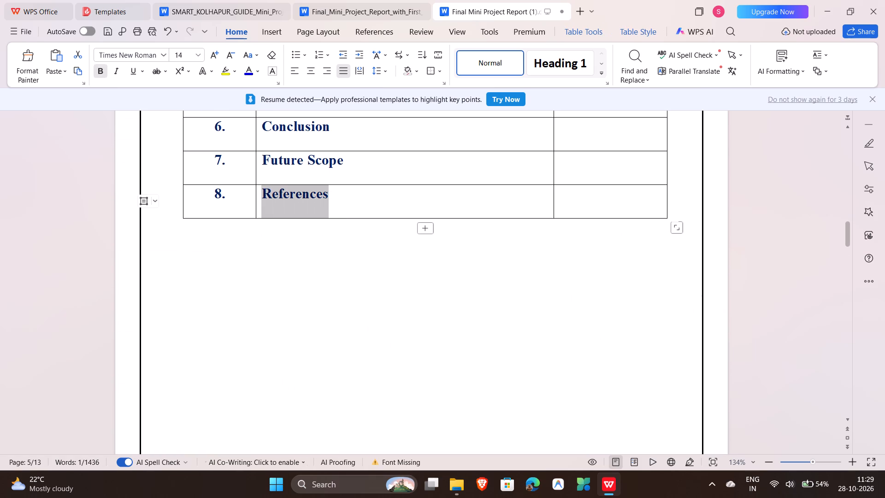
key("ctrl+c")
Replace the uppercase "REFERENCES" heading on the last page with the copied index-styled "References" heading.
scroll(343, 202, "down", 13)
scroll(343, 202, "down", 14)
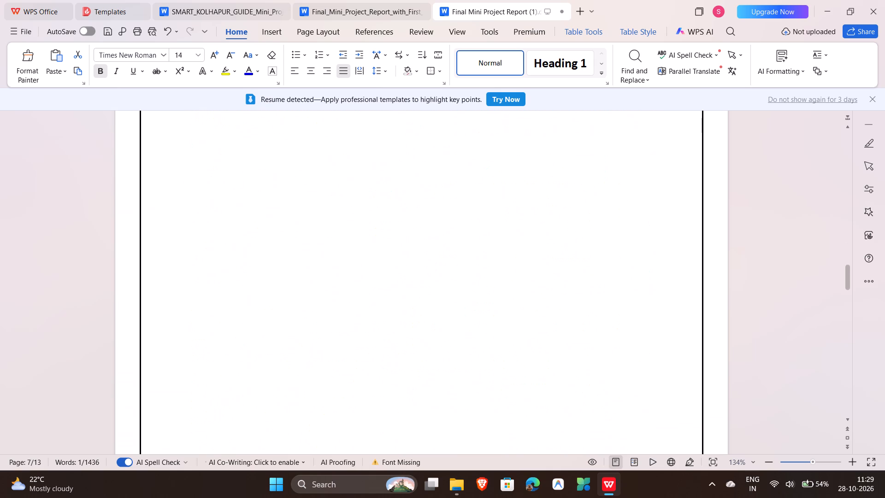
scroll(343, 202, "down", 11)
scroll(343, 202, "down", 13)
scroll(343, 202, "up", 6)
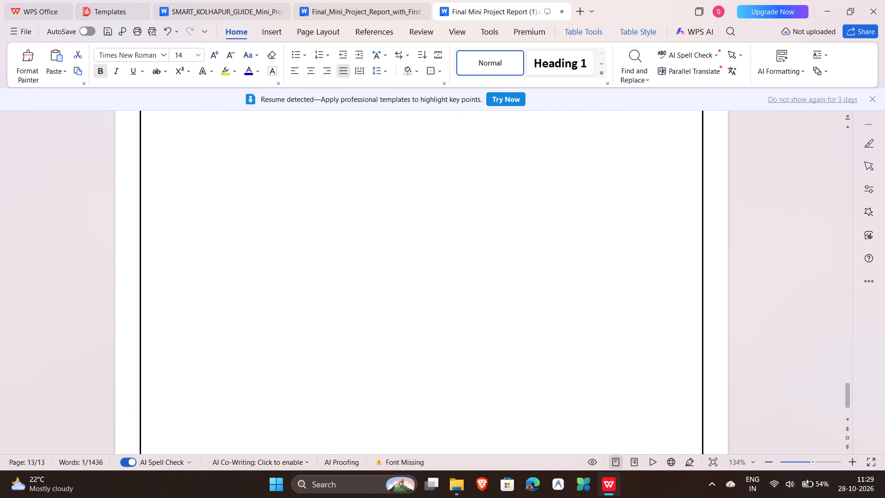
scroll(343, 202, "up", 4)
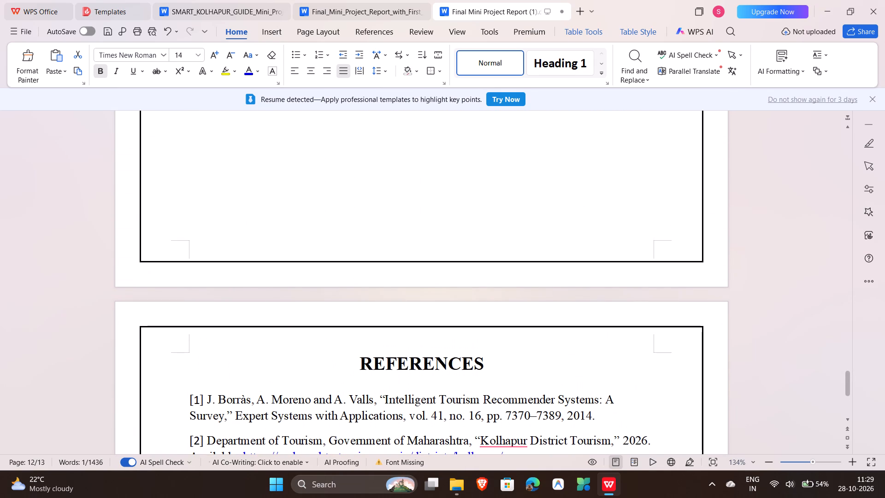
left_click(493, 363)
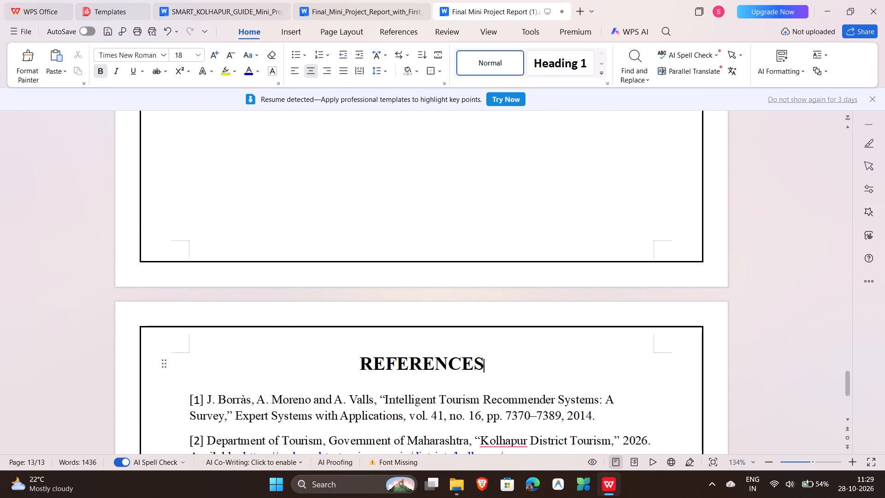
key("BackSpace")
key("BackSpace")
key("BackSpace")
key("BackSpace")
key("BackSpace")
key("BackSpace")
key("BackSpace")
key("BackSpace")
key("BackSpace")
key("BackSpace")
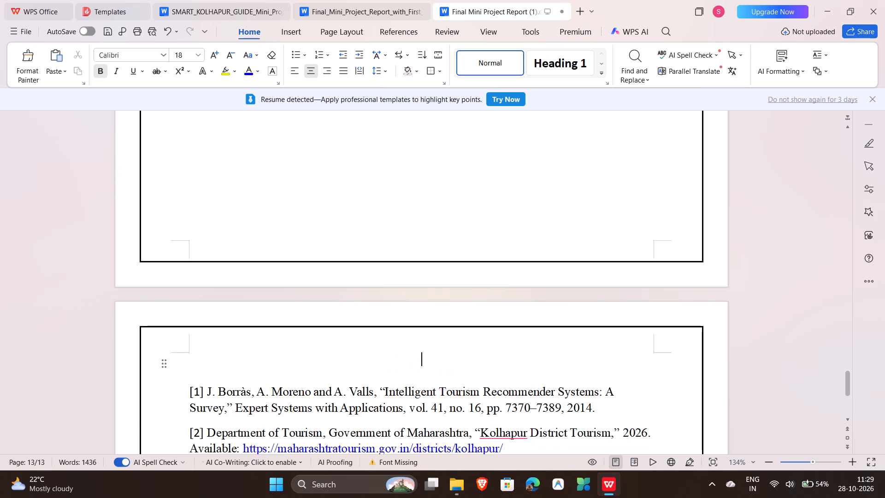
key("ctrl+v")
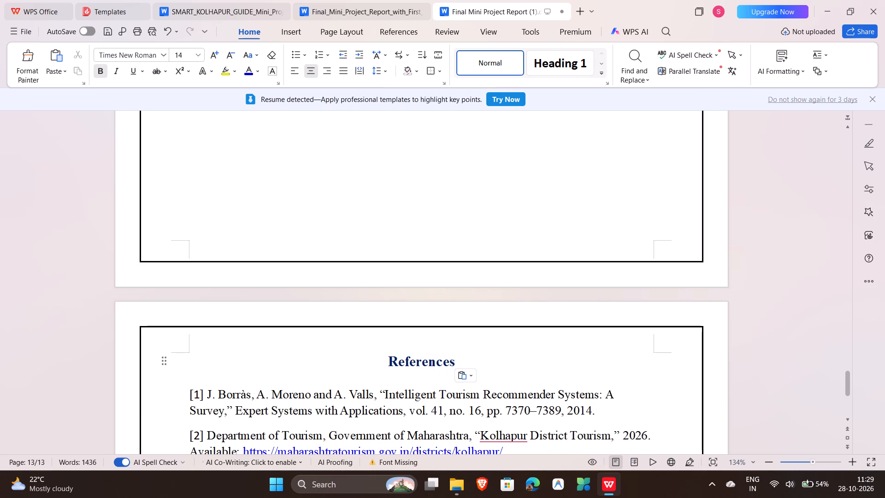
Set the "References" heading's font size to 16.
left_click_drag(387, 361, 463, 361)
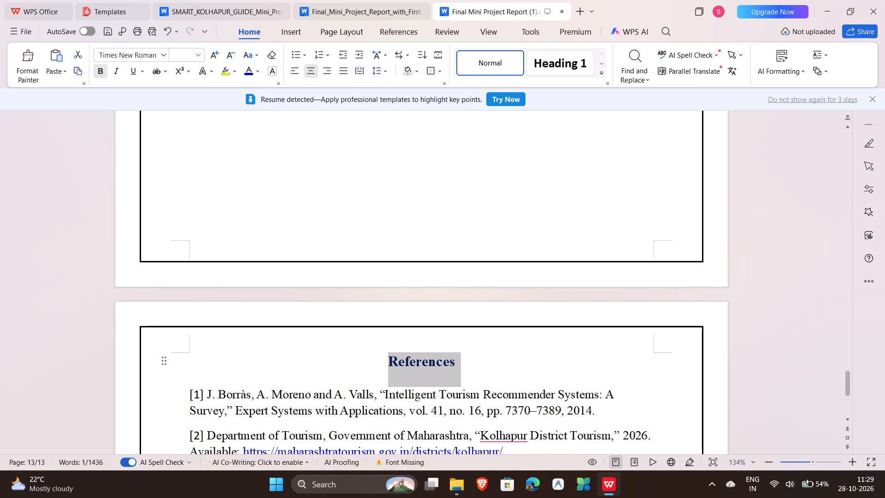
left_click_drag(463, 361, 464, 360)
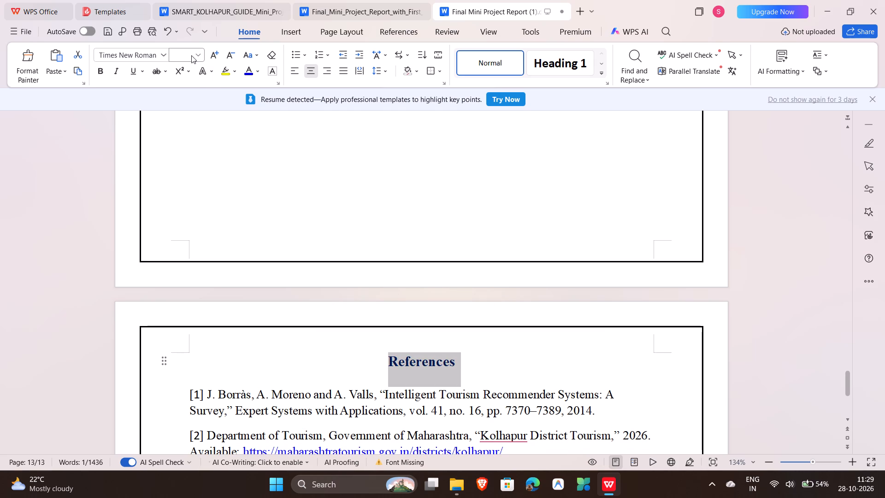
left_click(195, 55)
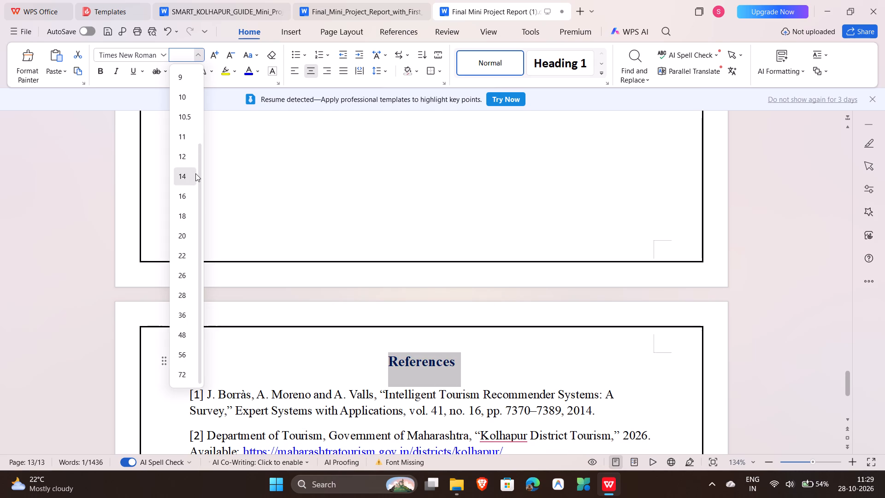
left_click(187, 193)
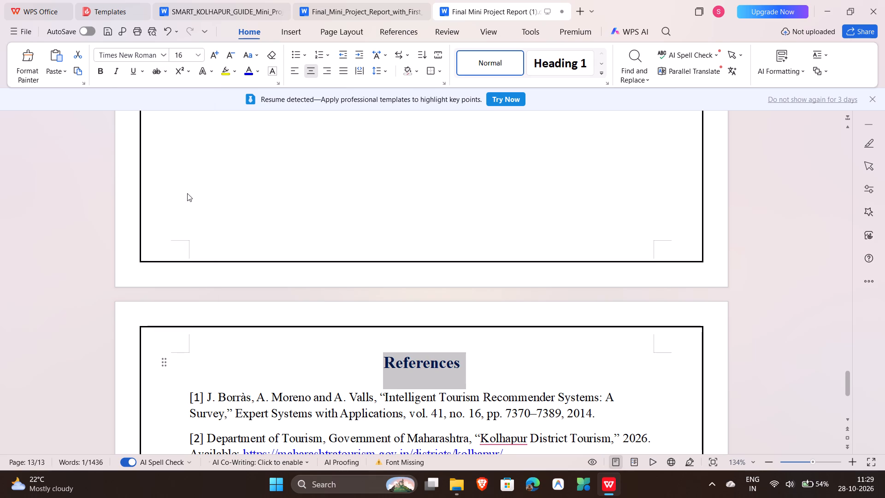
Remove the "References" heading's centre alignment and move it toward the middle of the line with leading spaces.
left_click(324, 198)
scroll(324, 198, "up", 5)
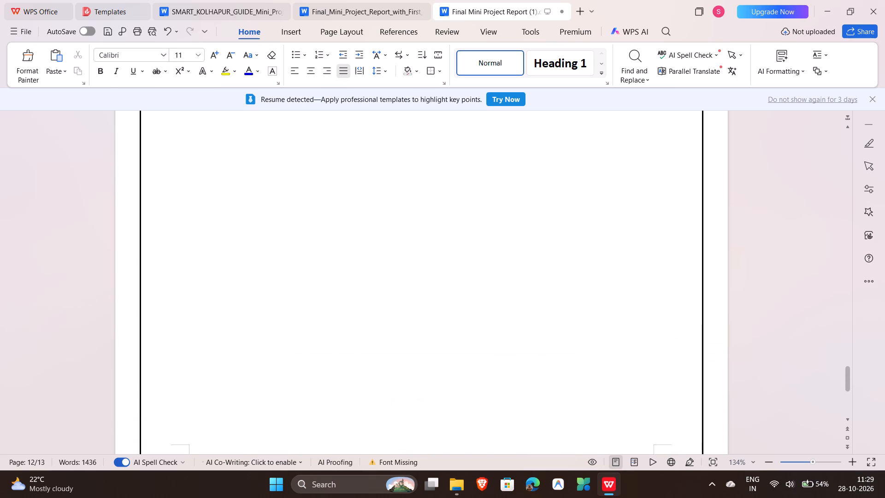
scroll(324, 198, "up", 2)
scroll(324, 198, "right", 1)
scroll(324, 198, "up", 1)
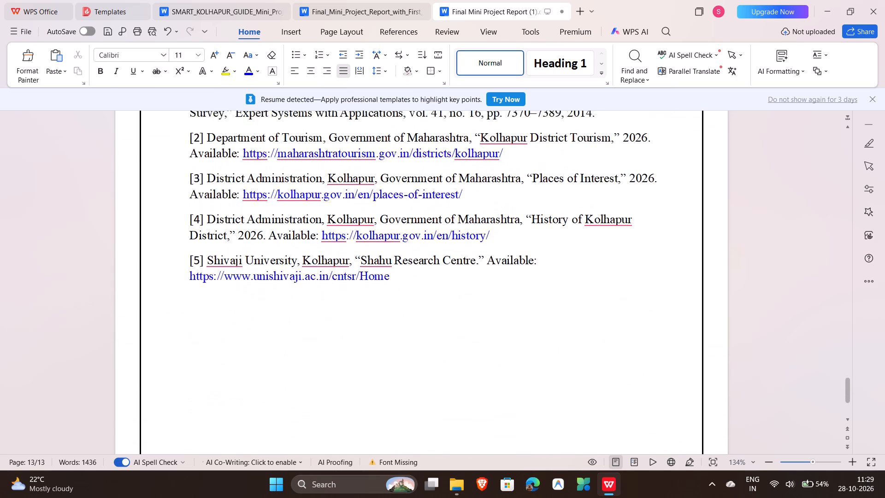
scroll(324, 198, "up", 1)
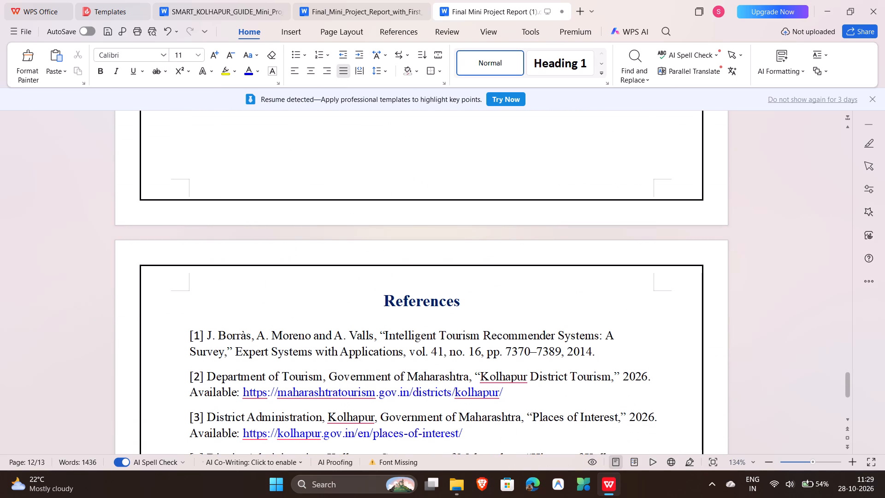
left_click(383, 303)
key("BackSpace")
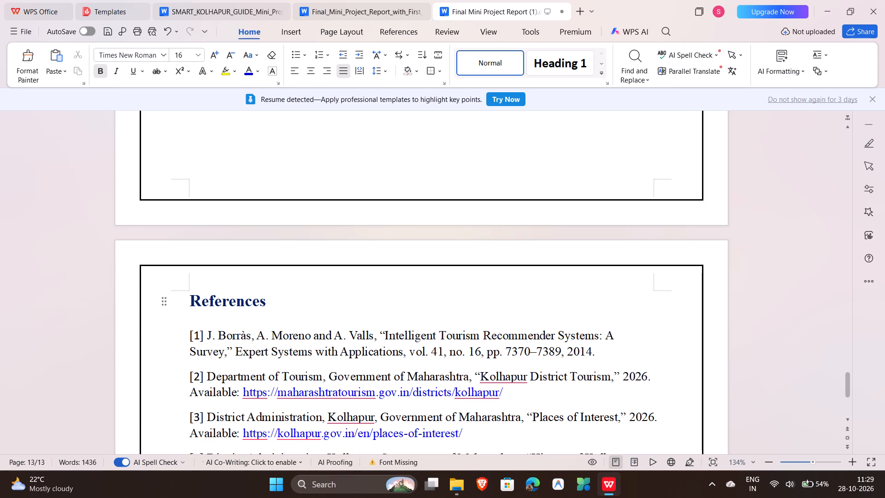
key("space")
key("space")
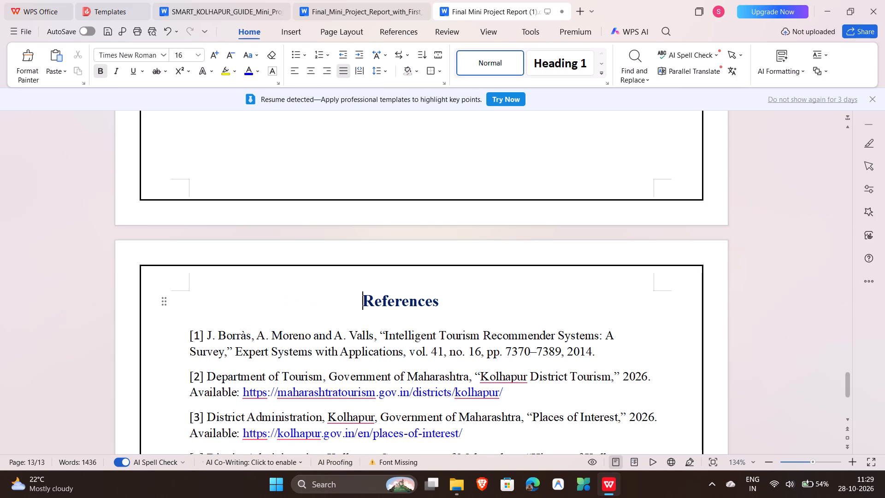
key("BackSpace")
key("space")
key("space")
key("space")
key("space")
key("space")
key("space")
key("space")
key("space")
key("space")
key("space")
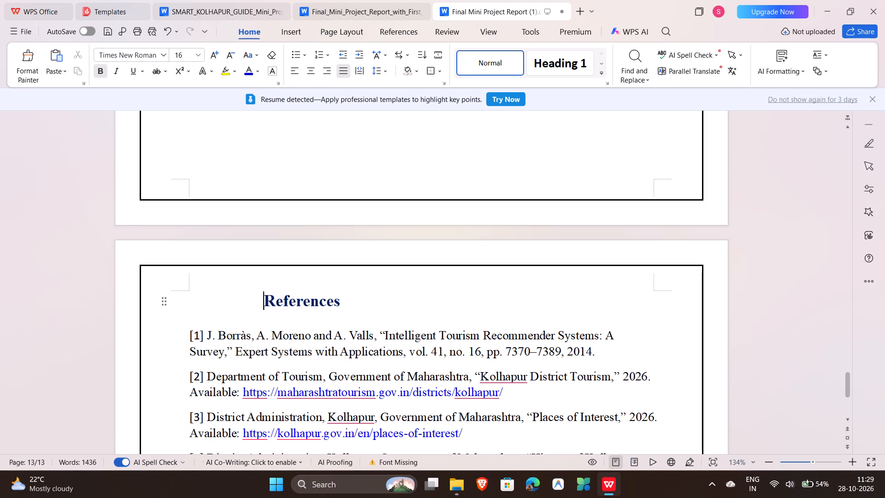
key("space")
key("space")
key("space")
key("space")
key("space")
key("space")
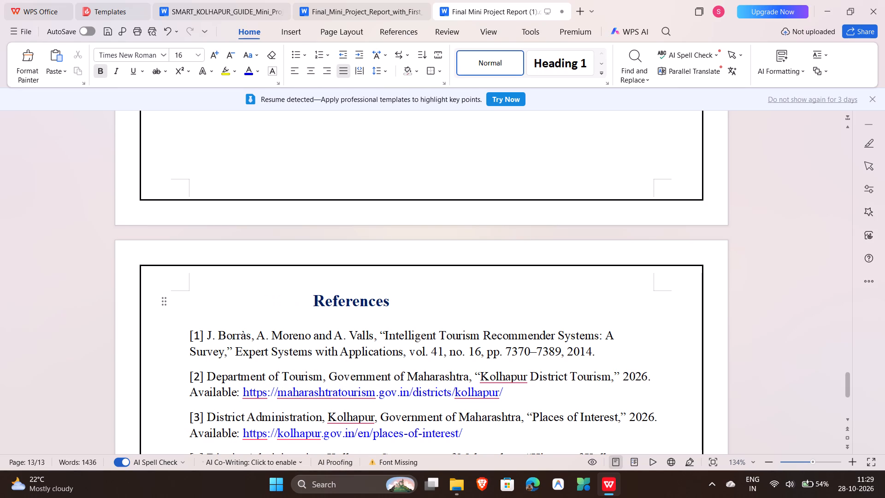
key("space")
key("space")
key("space")
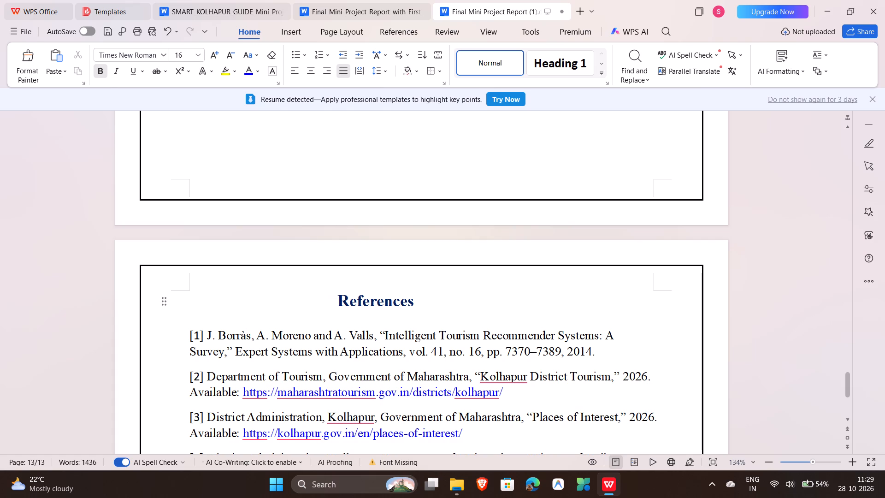
Delete the word "including:" from the end of the introductory sentence under the "Future Scope" heading.
scroll(383, 303, "down", 5)
scroll(383, 303, "right", 1)
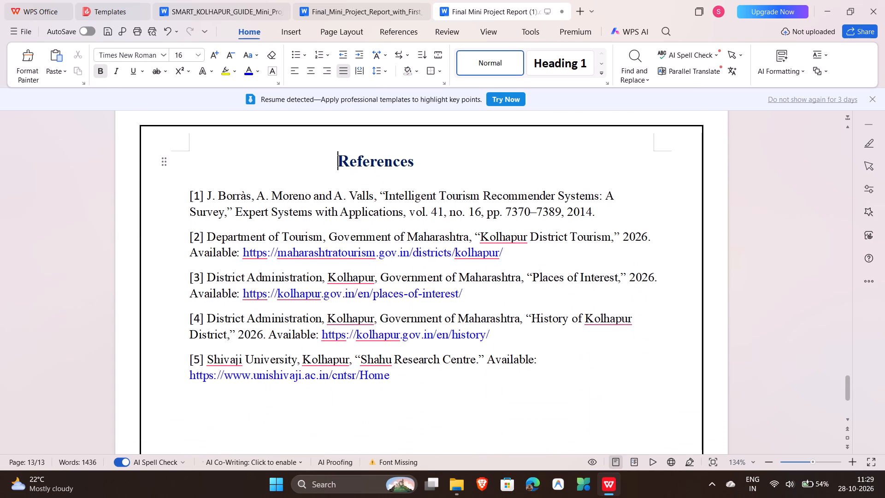
scroll(383, 303, "right", 1)
scroll(383, 303, "up", 2)
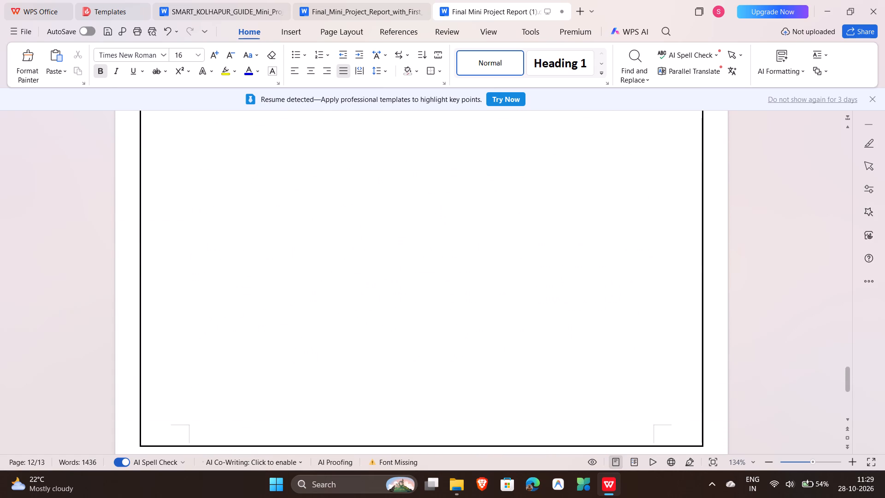
scroll(383, 303, "up", 8)
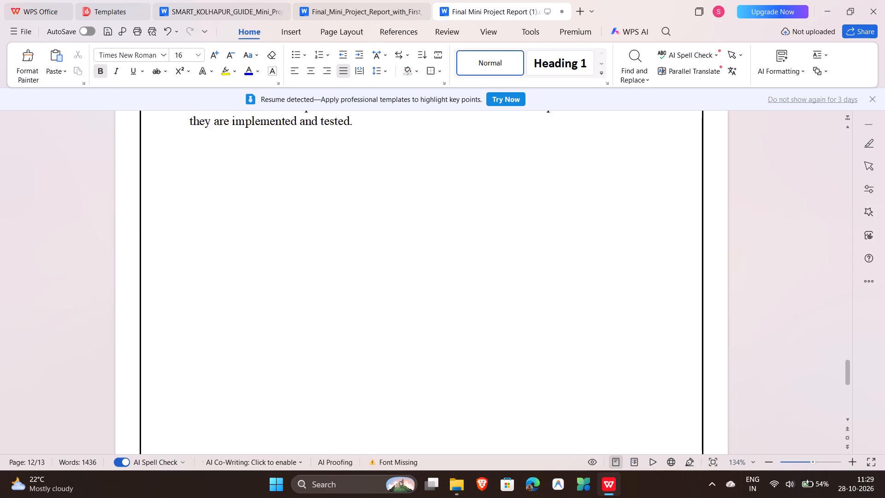
scroll(383, 303, "up", 4)
scroll(383, 303, "down", 5)
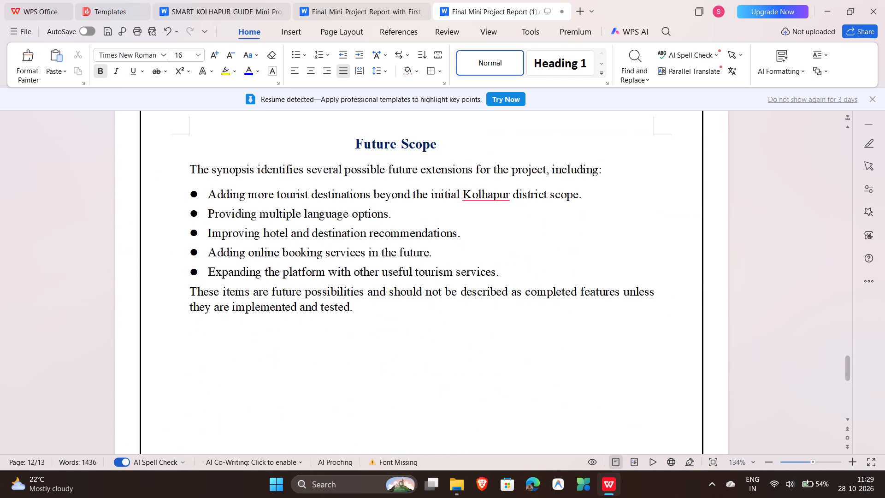
left_click(605, 172)
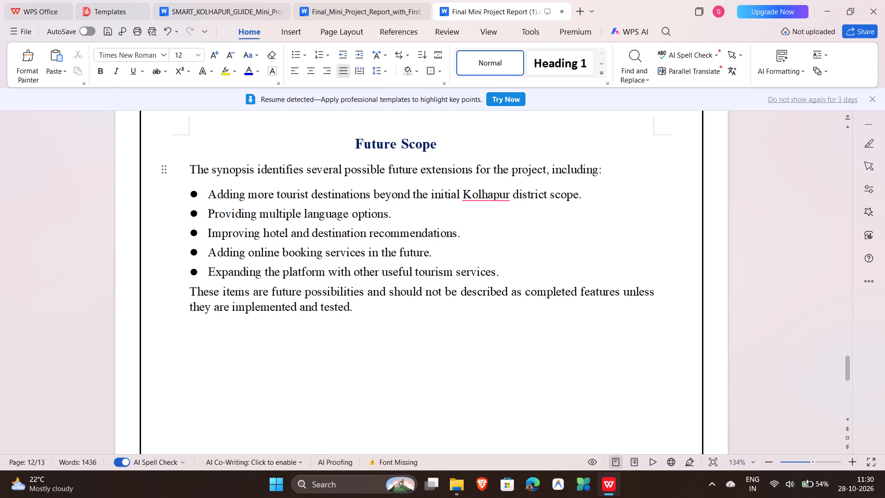
key("BackSpace")
key("BackSpace")
key("BackSpace")
key("BackSpace")
key("BackSpace")
key("BackSpace")
key("BackSpace")
key("BackSpace")
key("BackSpace")
key("BackSpace")
key("BackSpace")
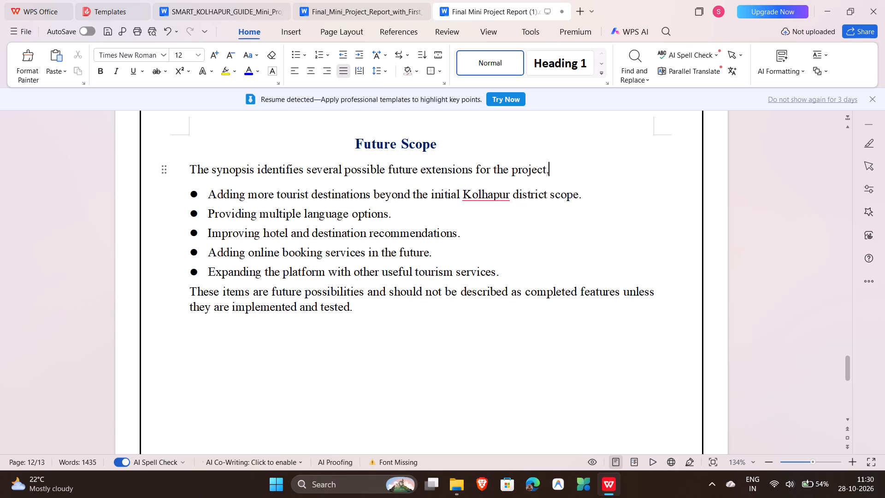
Delete "synopsis identifies several possible" from the Future Scope introduction so it reads "The future extensions for the project,".
left_click(385, 167)
key("BackSpace")
key("BackSpace")
key("BackSpace")
key("BackSpace")
key("BackSpace")
key("BackSpace")
key("BackSpace")
key("BackSpace")
key("BackSpace")
key("BackSpace")
key("BackSpace")
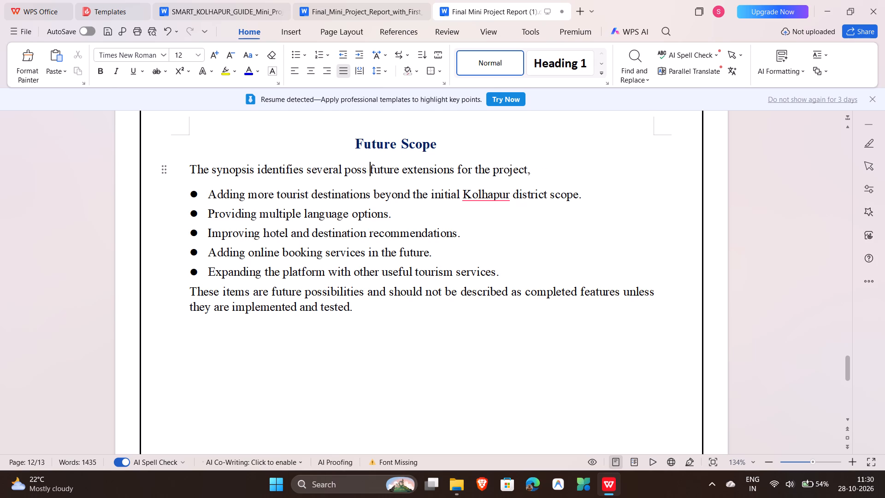
key("BackSpace")
key("BackSpace")
key("BackSpace")
key("BackSpace")
key("BackSpace")
key("BackSpace")
key("BackSpace")
key("BackSpace")
key("BackSpace")
key("BackSpace")
key("BackSpace")
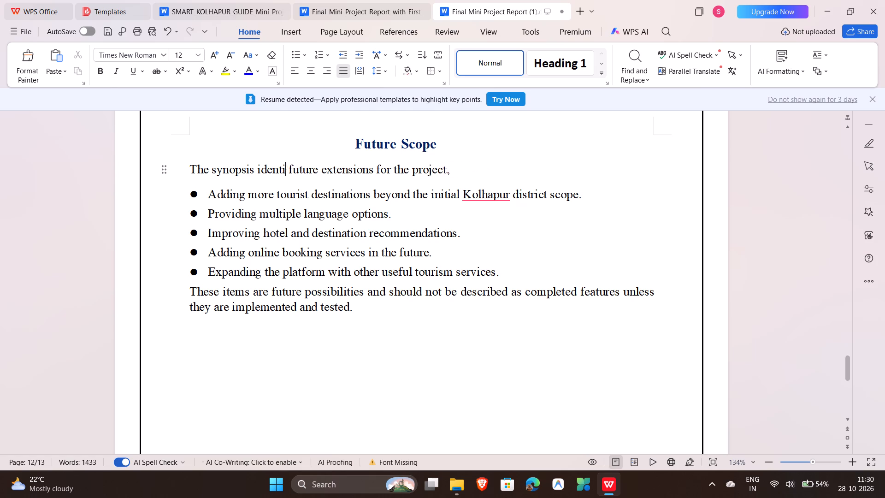
key("BackSpace")
key("BackSpace")
key("BackSpace")
key("BackSpace")
key("BackSpace")
key("BackSpace")
key("BackSpace")
key("BackSpace")
key("BackSpace")
key("BackSpace")
key("BackSpace")
key("BackSpace")
key("BackSpace")
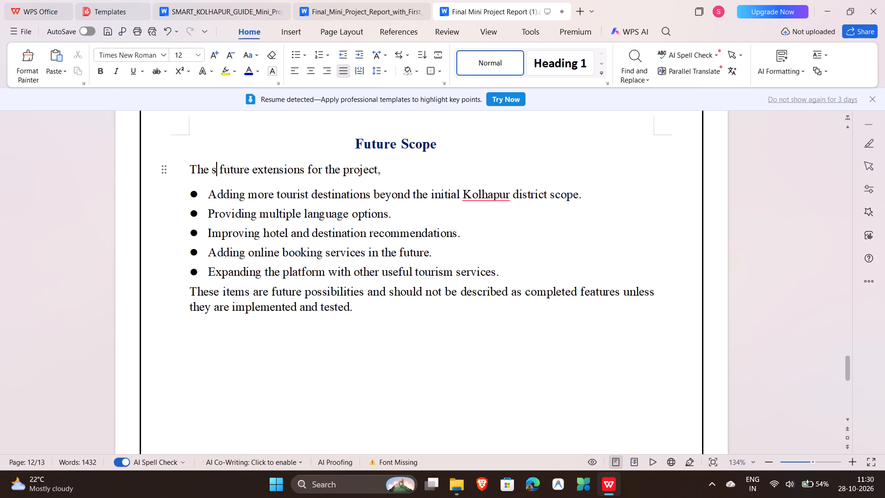
key("BackSpace")
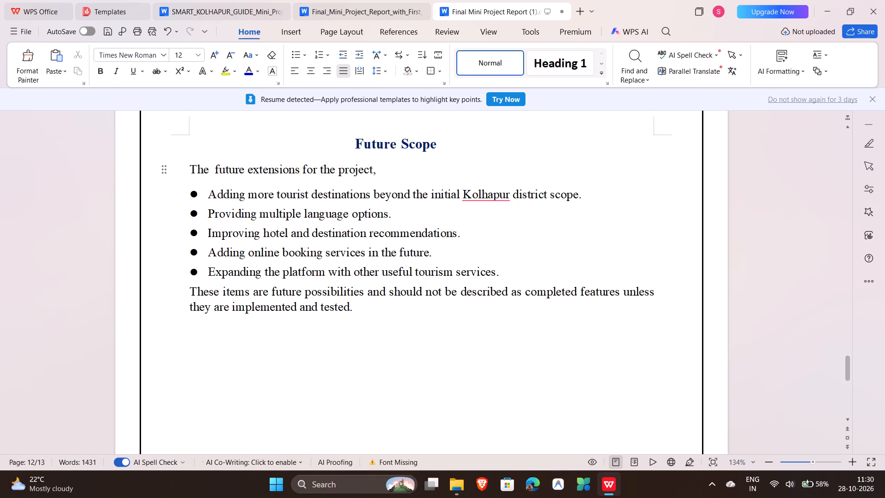
left_click(215, 168)
key("BackSpace")
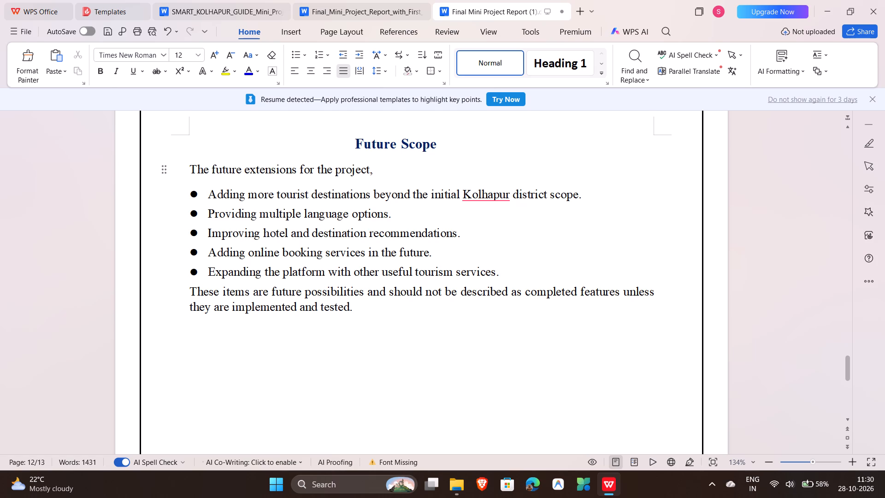
Replace the comma ending the Future Scope introductory line with a semicolon.
left_click(435, 176)
scroll(435, 176, "up", 2)
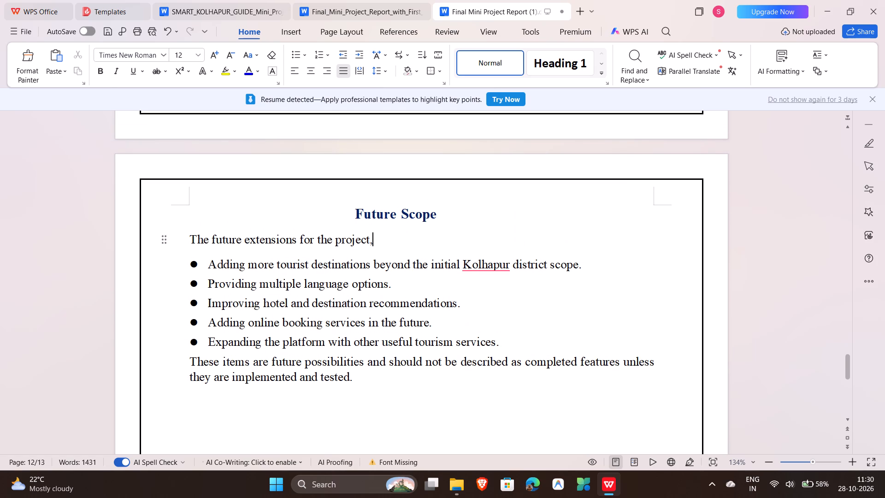
key("BackSpace")
key("semicolon")
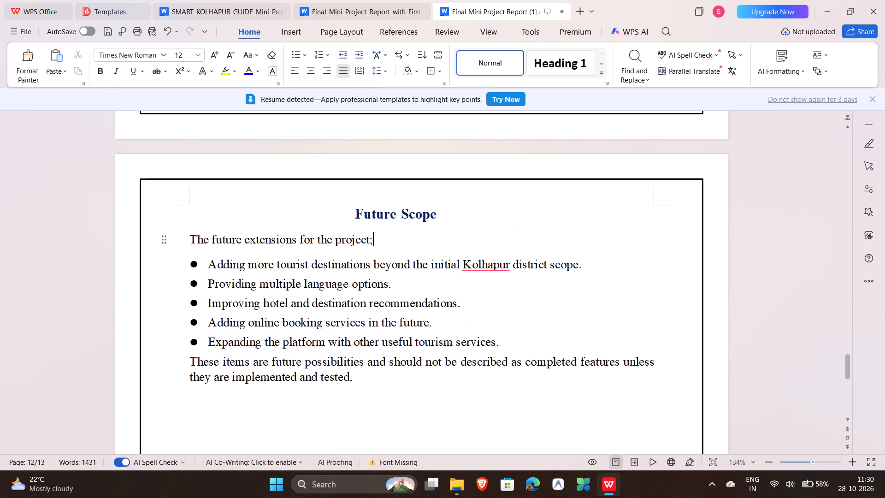
Set the "Future Scope" heading's font size to 16.
scroll(374, 235, "up", 4)
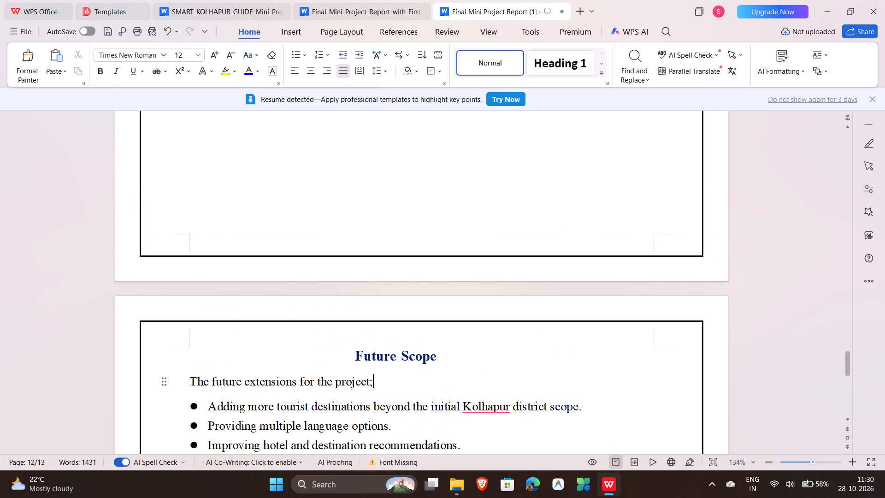
left_click_drag(352, 360, 441, 364)
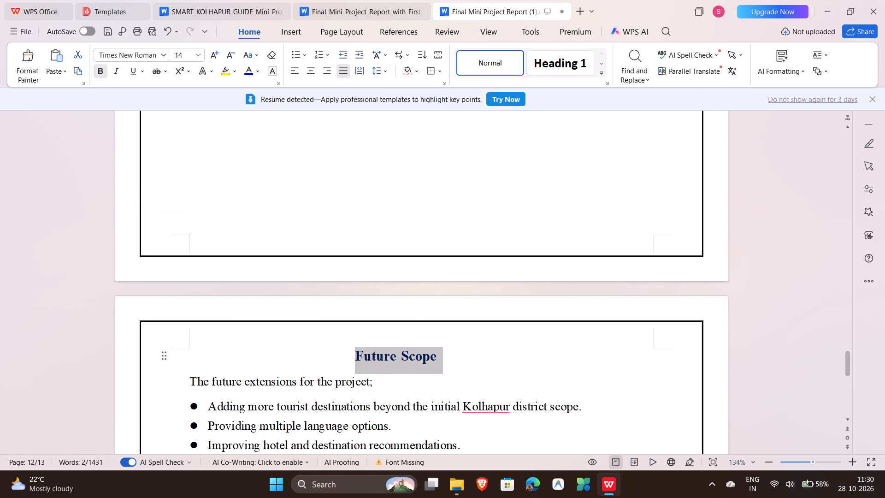
left_click_drag(441, 364, 441, 363)
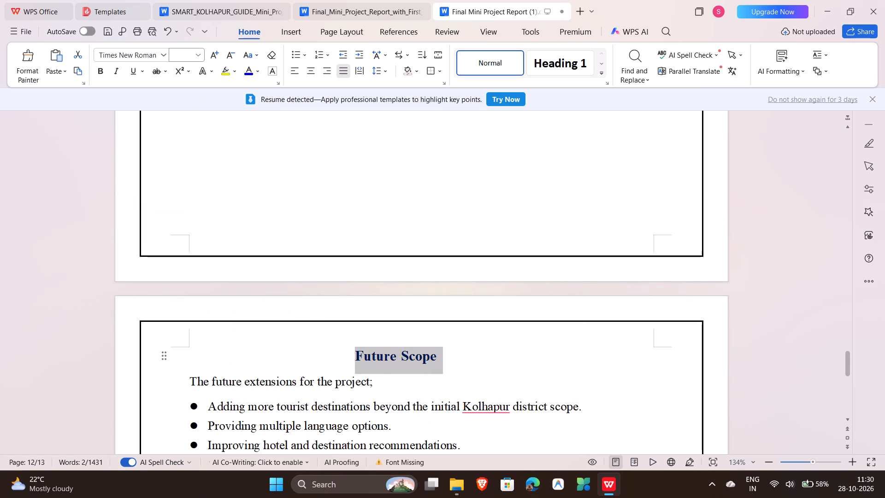
left_click(195, 54)
left_click(189, 194)
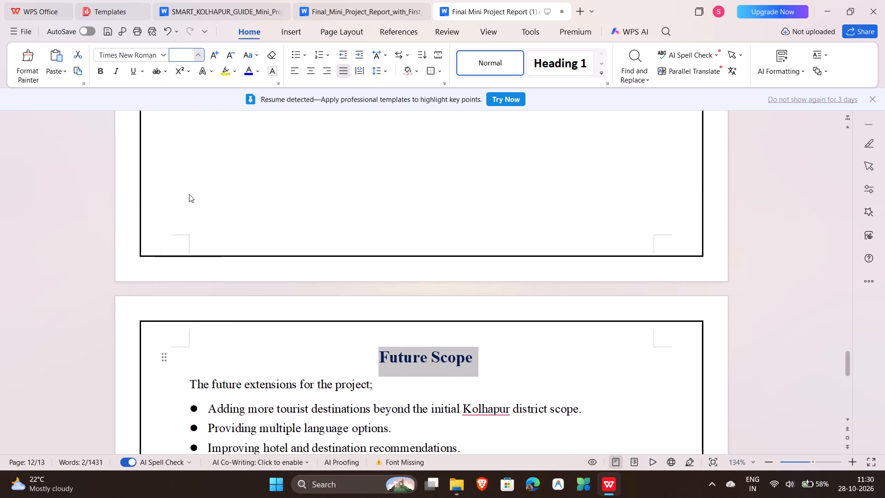
Set the "Conclusion" heading's font size to 16.
scroll(316, 235, "up", 3)
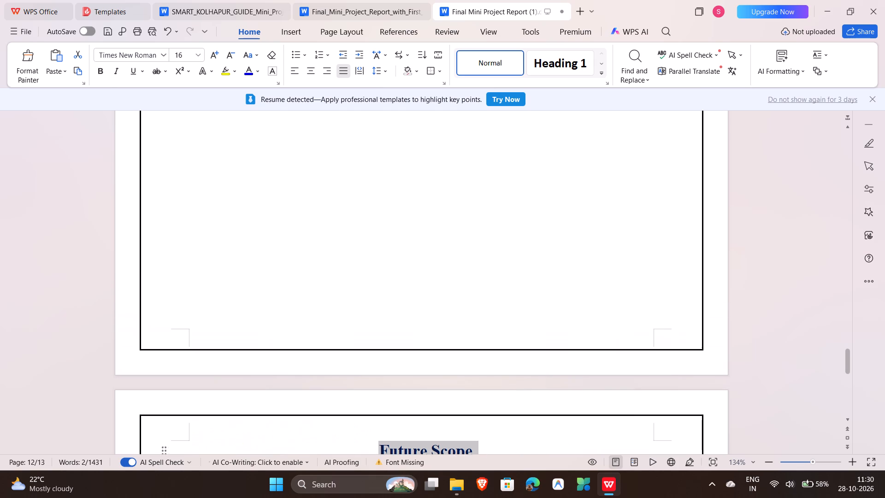
scroll(316, 235, "up", 9)
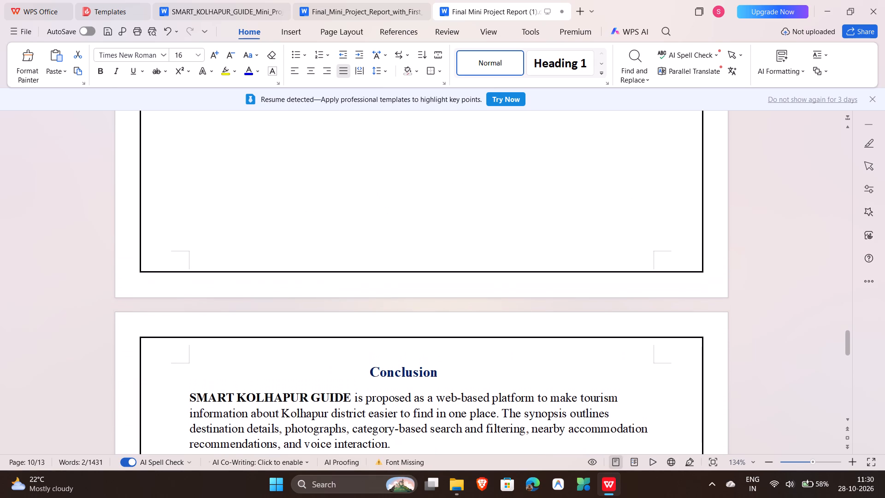
left_click_drag(368, 371, 434, 378)
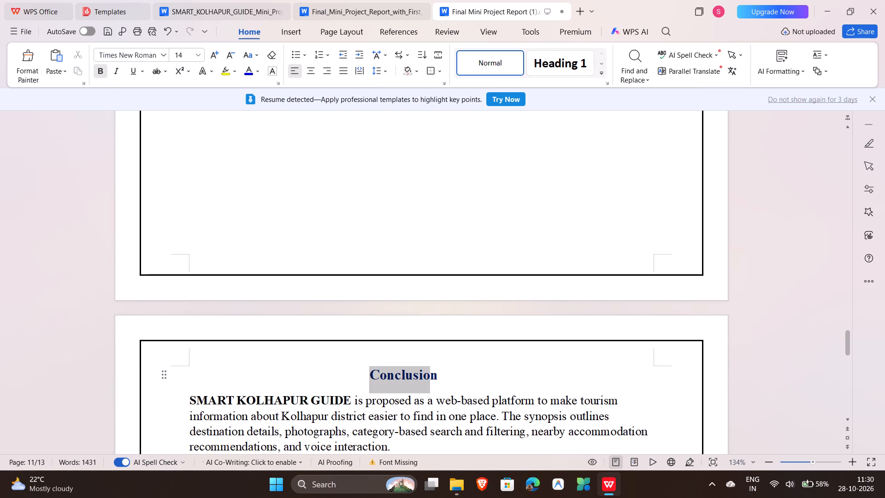
left_click_drag(434, 378, 443, 377)
left_click(440, 329)
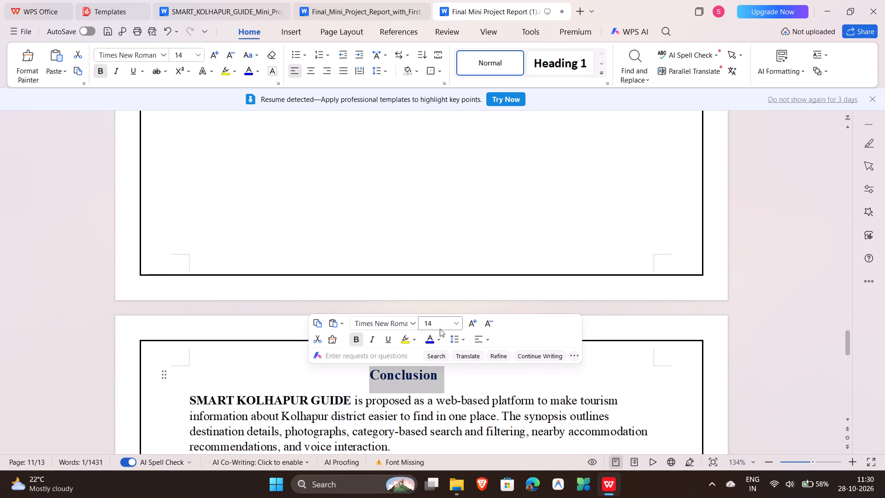
left_click(454, 324)
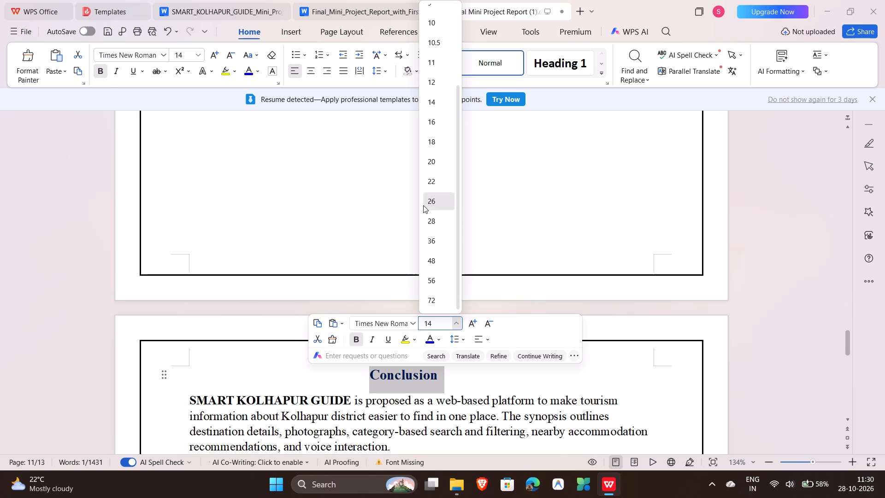
left_click(429, 122)
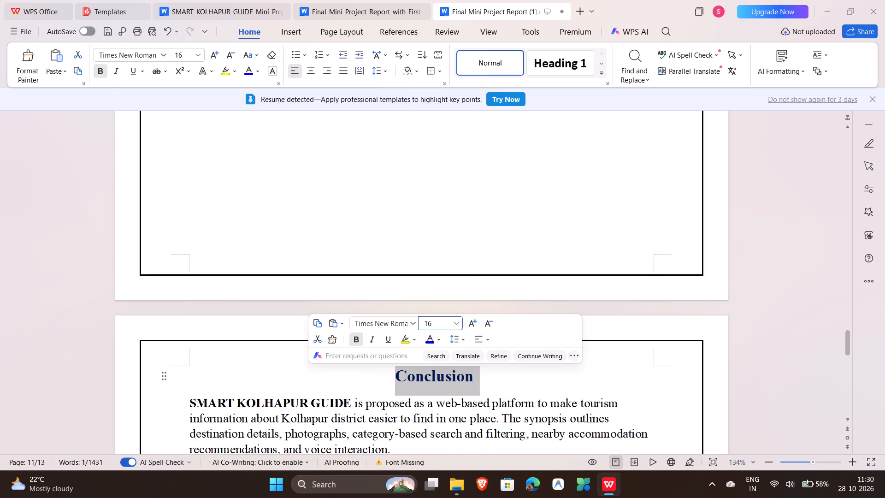
left_click(420, 266)
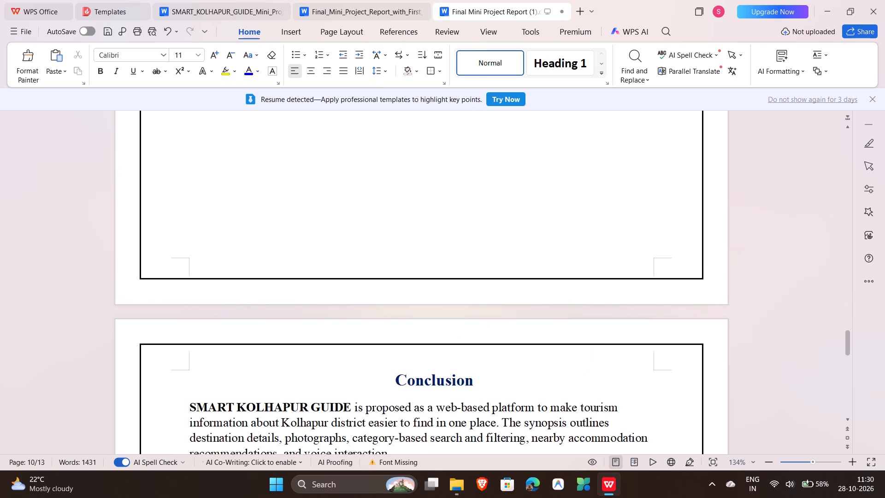
Replace the spacing before the "Conclusion" heading with a run of 21 leading spaces so it sits near the page centre.
left_click(395, 378)
key("BackSpace")
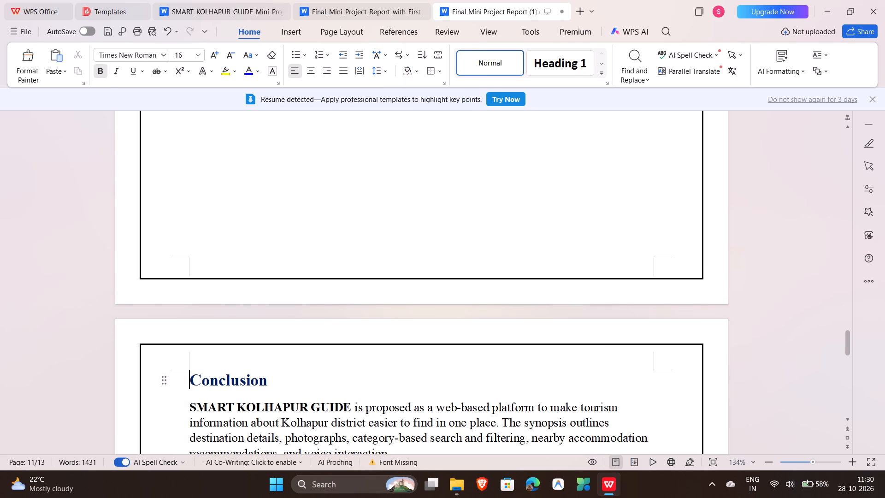
key("space")
key("space")
key("space")
key("space")
key("space")
key("space")
key("space")
key("space")
key("space")
key("space")
key("space")
key("space")
key("space")
key("space")
key("space")
key("space")
key("space")
key("space")
key("space")
key("space")
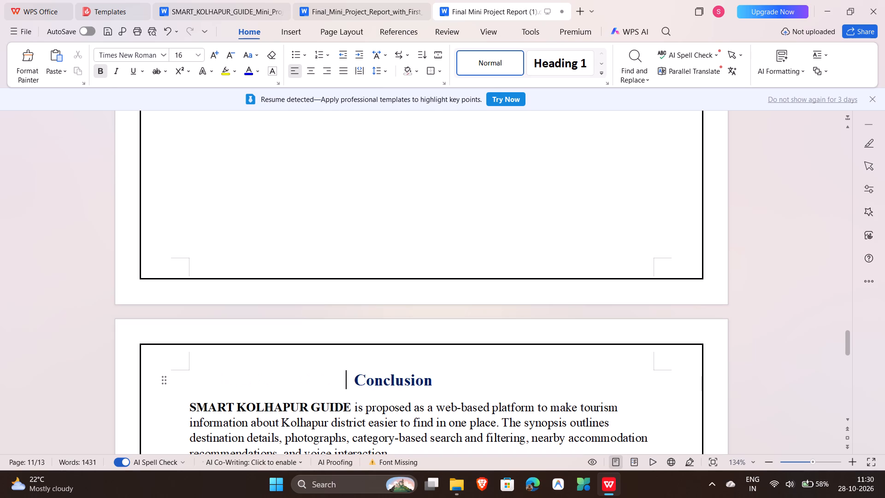
key("space")
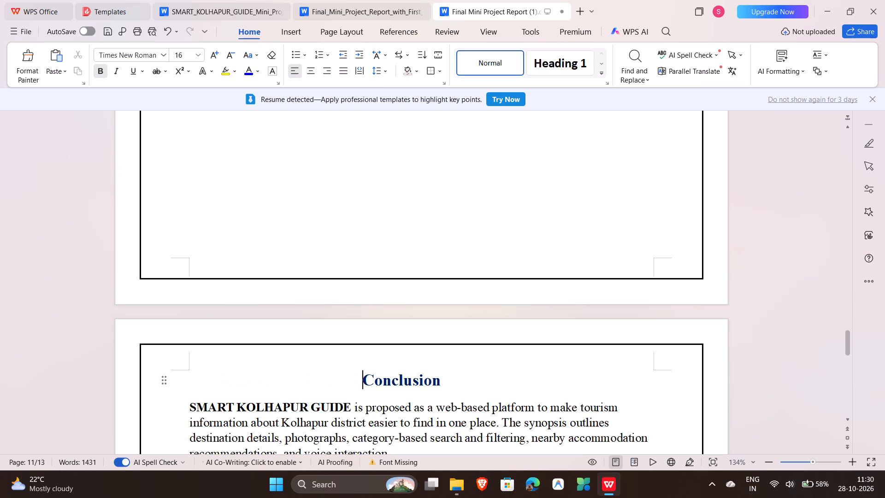
Set the "Result Analysis" heading's font size to 16.
scroll(395, 378, "up", 10)
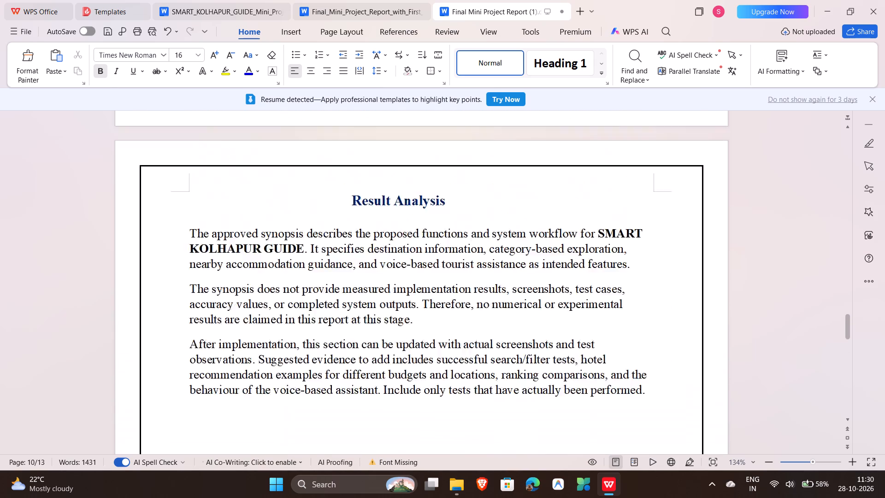
scroll(395, 378, "up", 1)
scroll(395, 378, "down", 3)
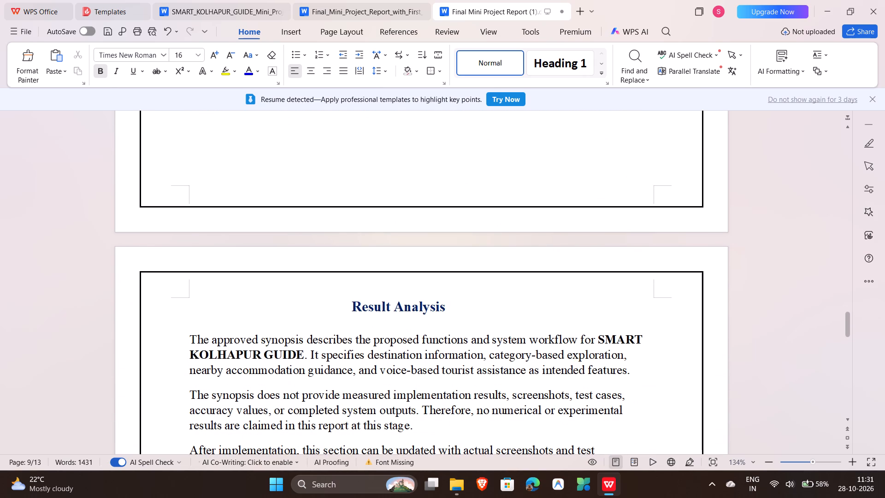
left_click_drag(350, 303, 446, 309)
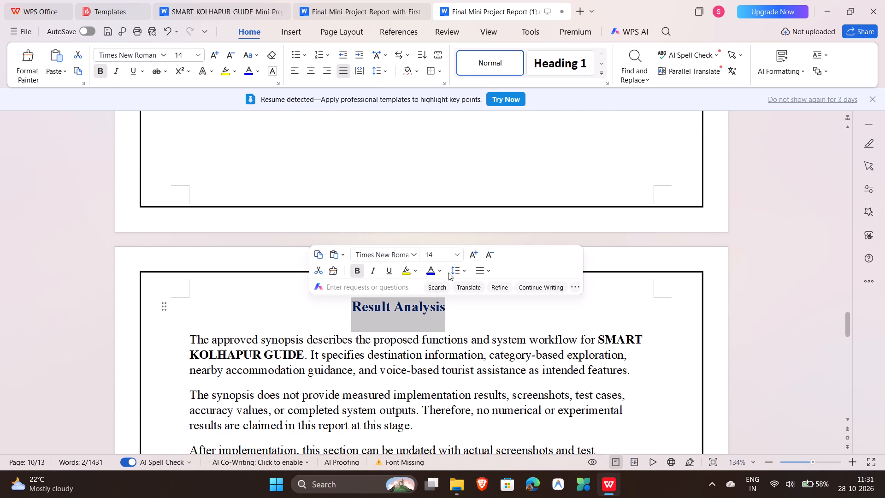
left_click(451, 258)
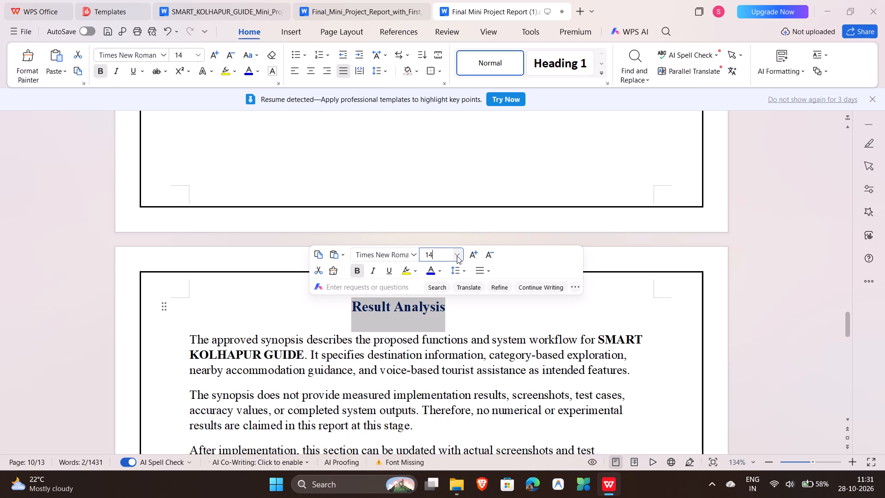
left_click(456, 256)
left_click(447, 130)
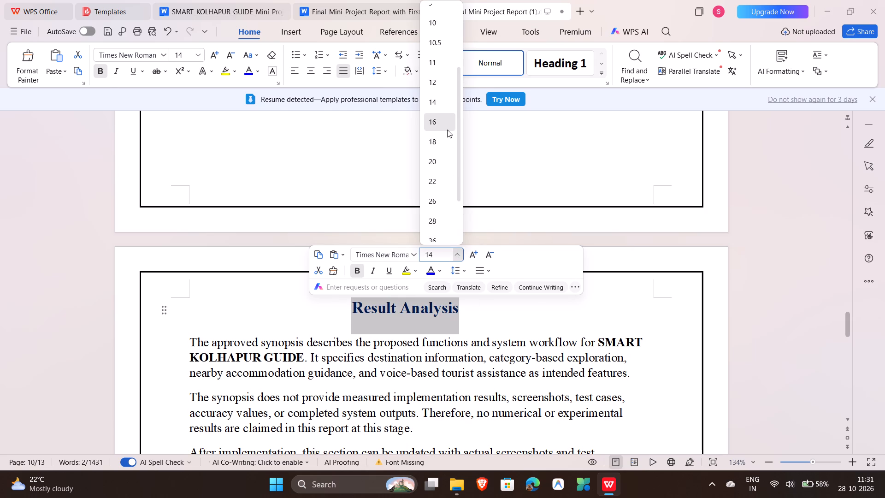
left_click(477, 296)
Set the "Software & Hardware Requirements" heading's font size to 16.
scroll(447, 161, "up", 2)
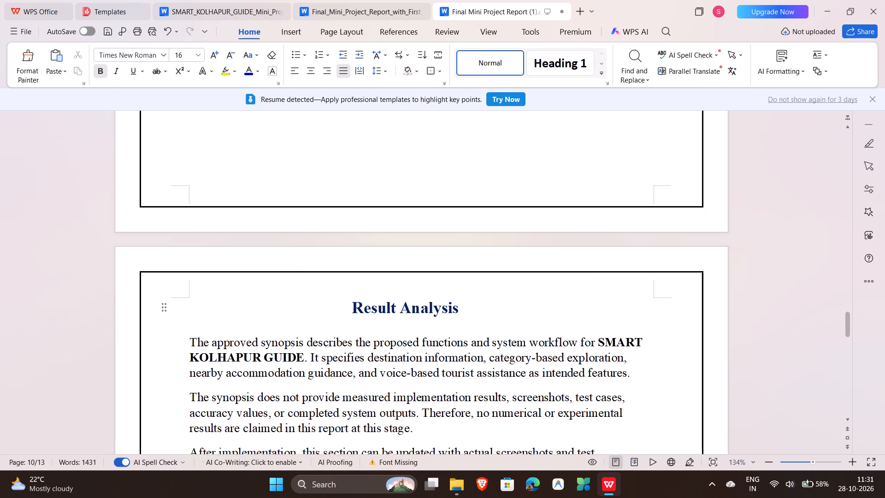
scroll(447, 161, "up", 6)
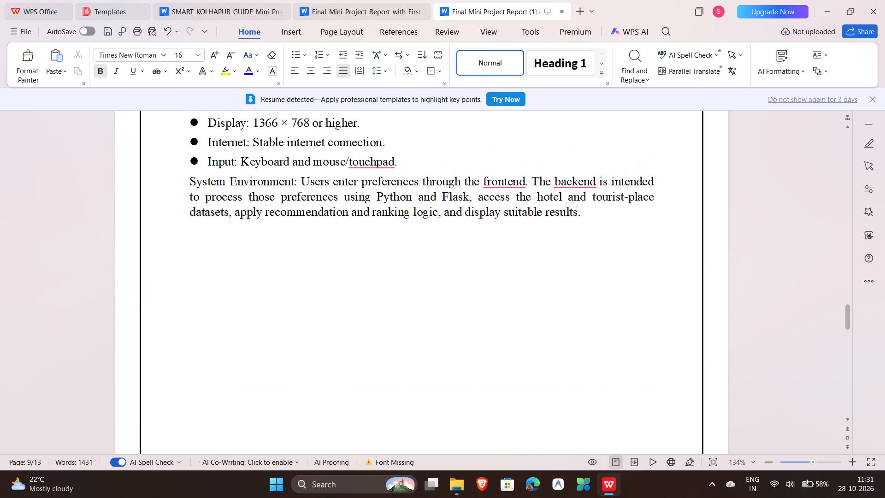
scroll(447, 161, "up", 5)
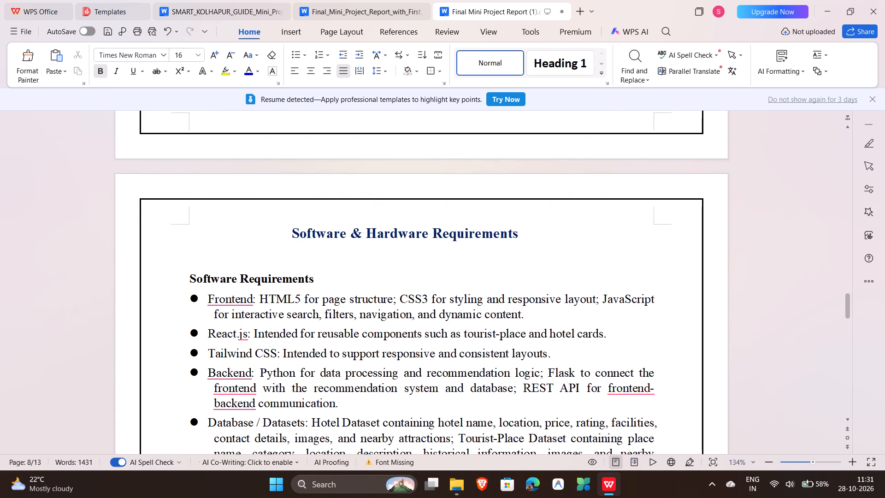
left_click_drag(291, 233, 511, 234)
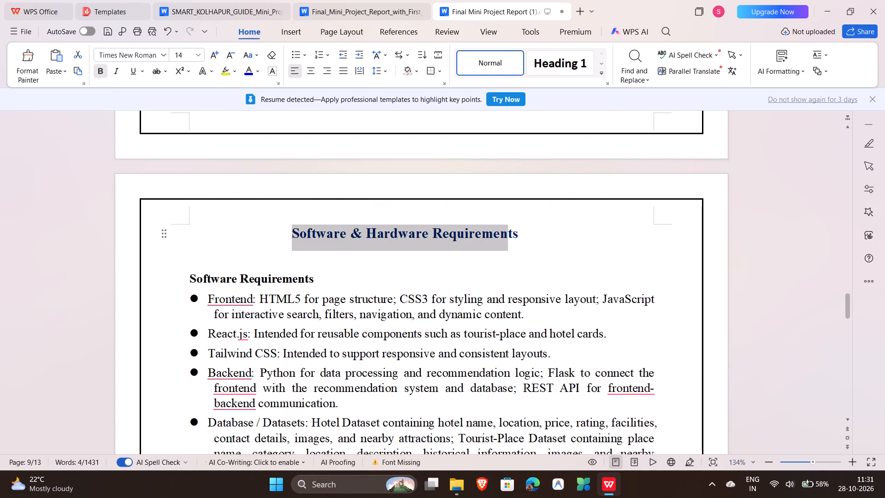
left_click_drag(511, 234, 519, 232)
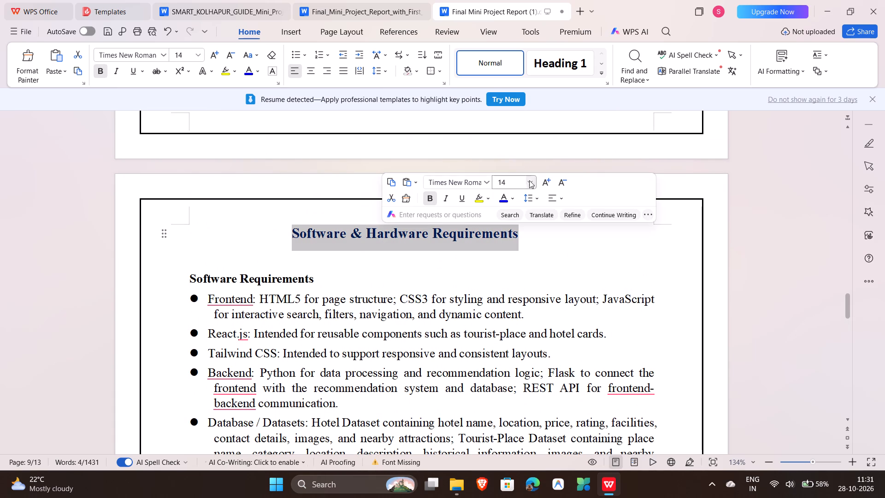
left_click(533, 177)
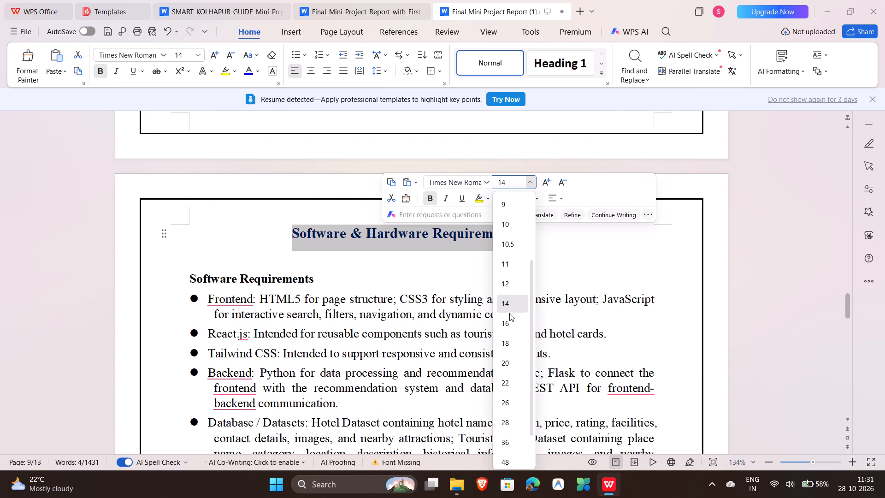
left_click(511, 322)
Nudge the "Software & Hardware Requirements" heading slightly to the right with one extra leading space.
left_click(295, 185)
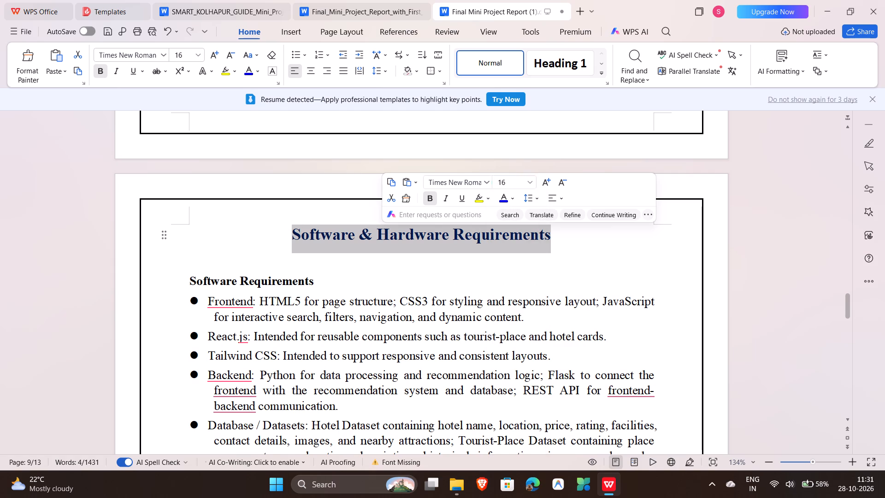
key("space")
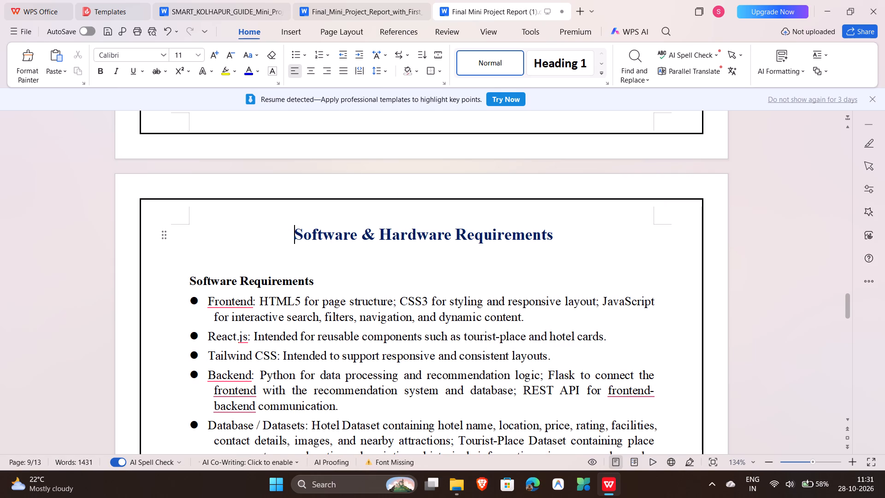
Set the "System Design" heading's font size to 16.
scroll(293, 233, "up", 5)
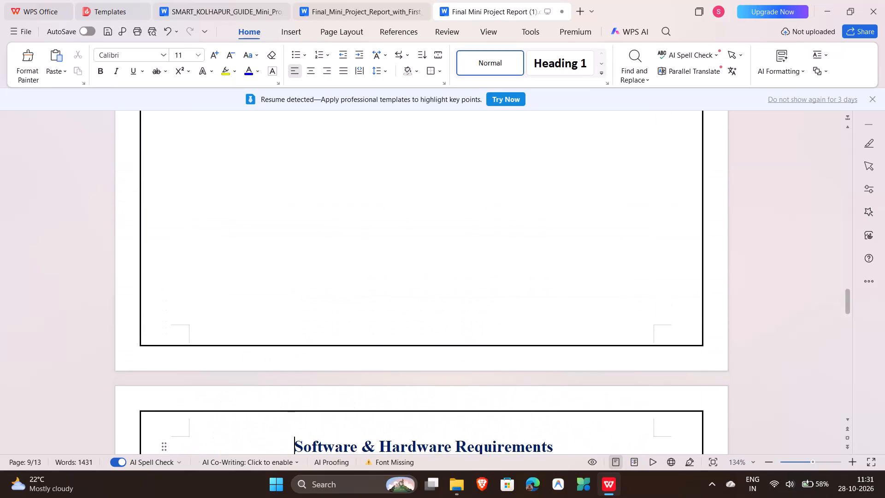
scroll(293, 233, "up", 4)
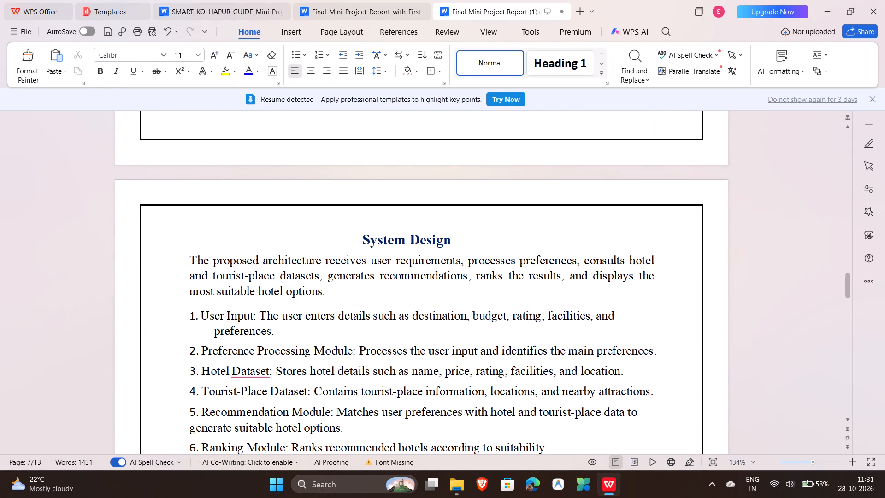
left_click_drag(361, 239, 450, 240)
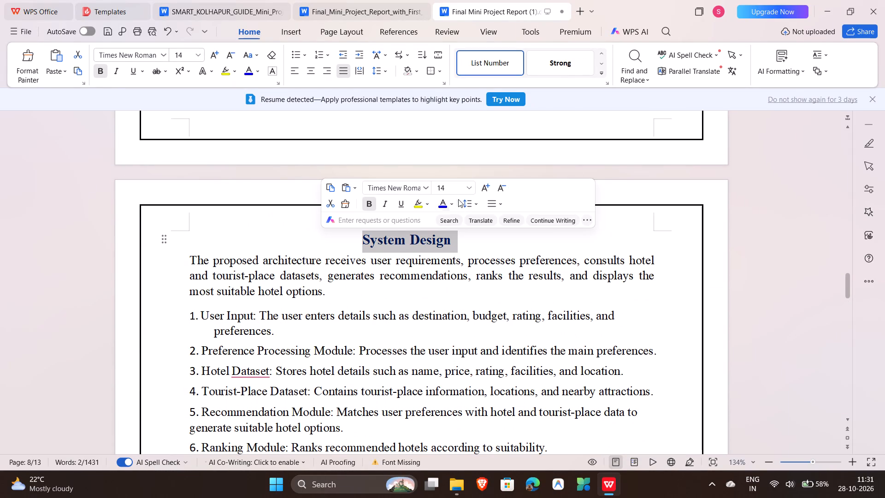
left_click(473, 184)
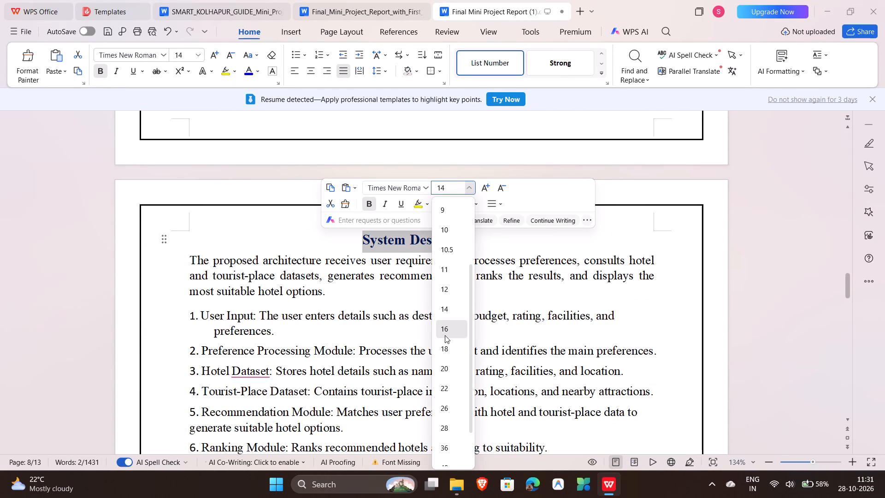
left_click(444, 336)
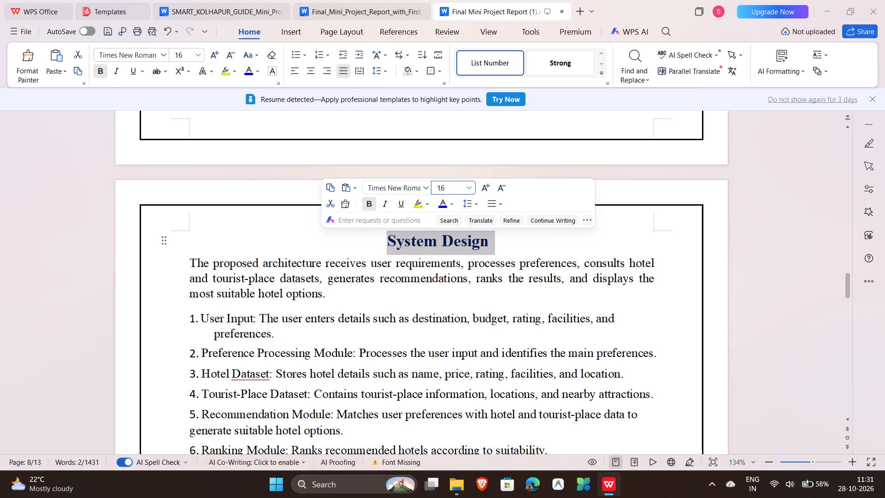
Replace part of the spacing before the "System Design" heading with 20 leading spaces so it sits near the page centre.
left_click(243, 220)
scroll(304, 215, "up", 1)
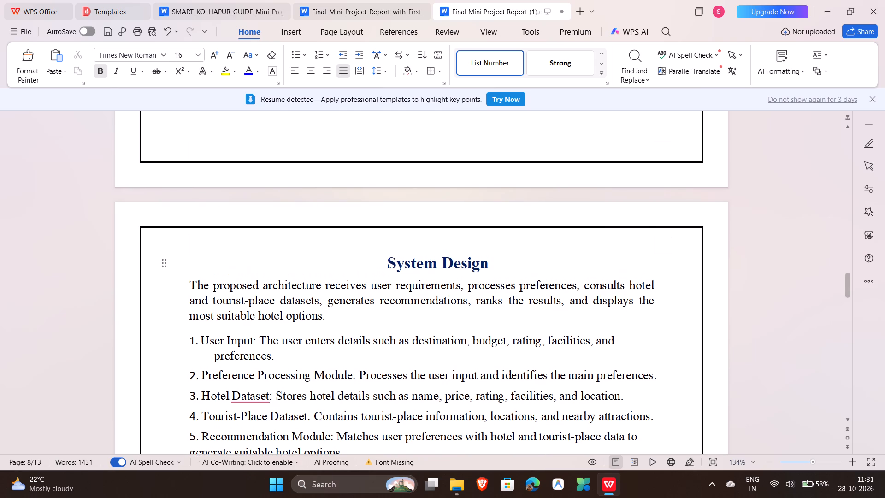
key("BackSpace")
key("space")
key("space")
key("space")
key("space")
key("space")
key("space")
key("space")
key("space")
key("space")
key("space")
key("space")
key("space")
key("space")
key("space")
key("space")
key("space")
key("space")
key("space")
key("space")
key("space")
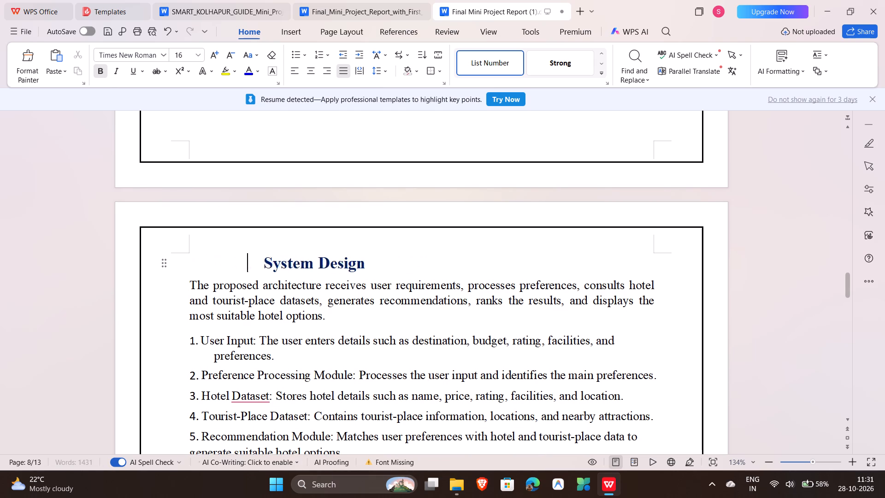
Set the "Problem Statement & Objectives" heading's font size to 16.
scroll(304, 215, "up", 2)
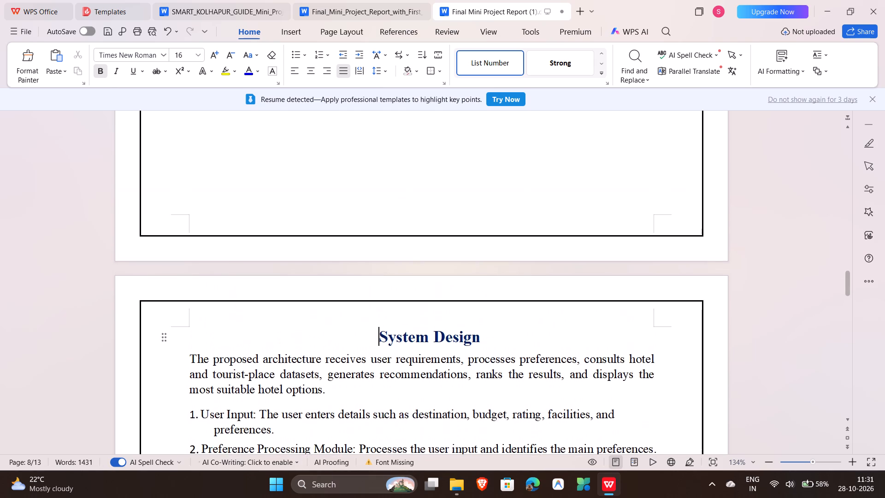
scroll(304, 215, "up", 8)
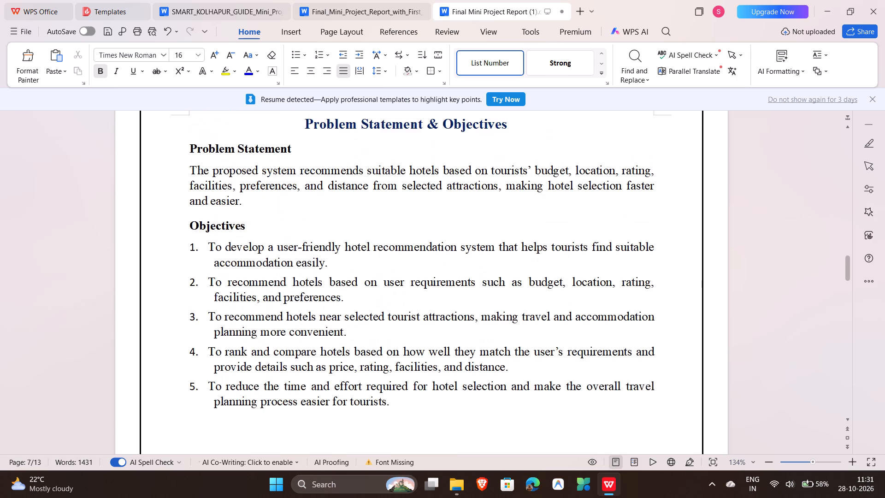
scroll(304, 215, "up", 1)
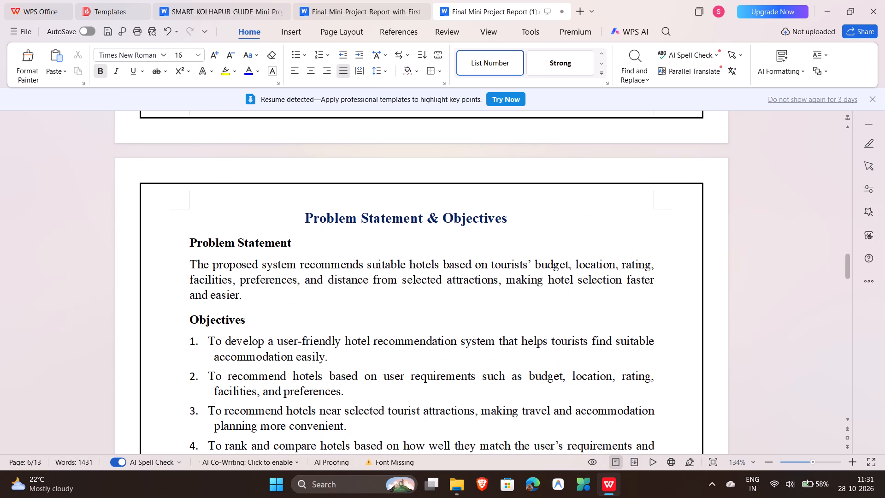
left_click_drag(305, 217, 489, 210)
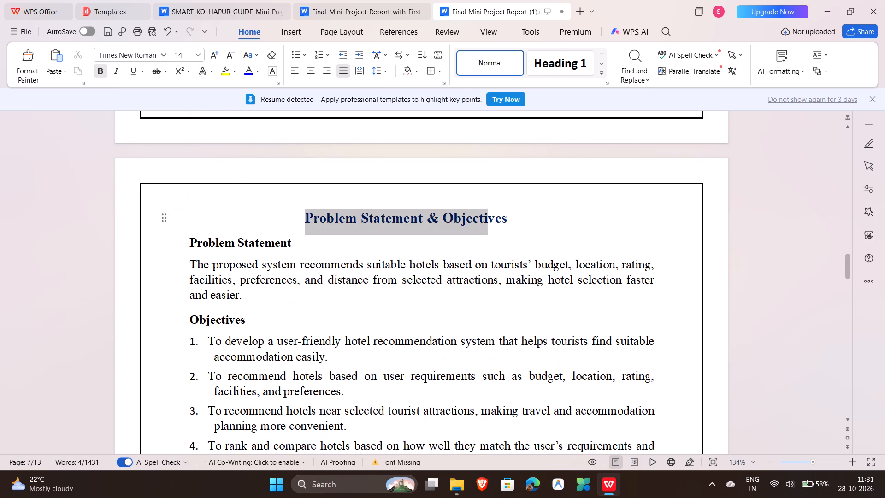
left_click_drag(489, 210, 508, 210)
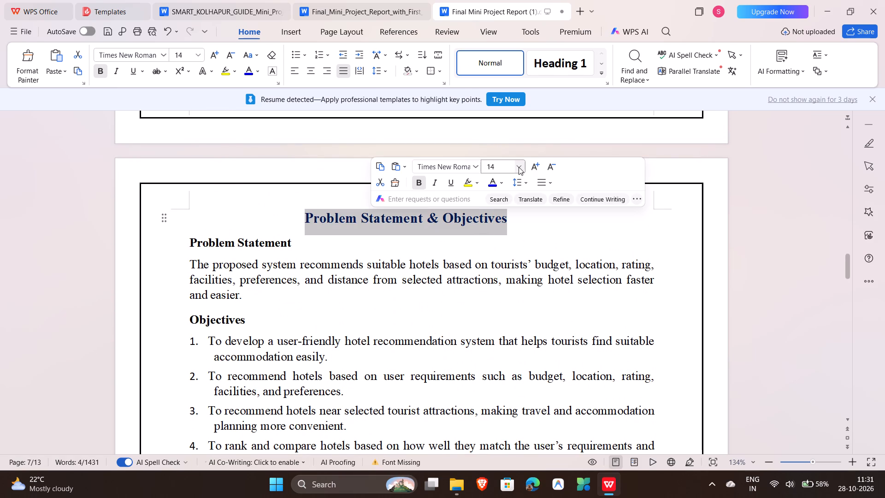
left_click(518, 166)
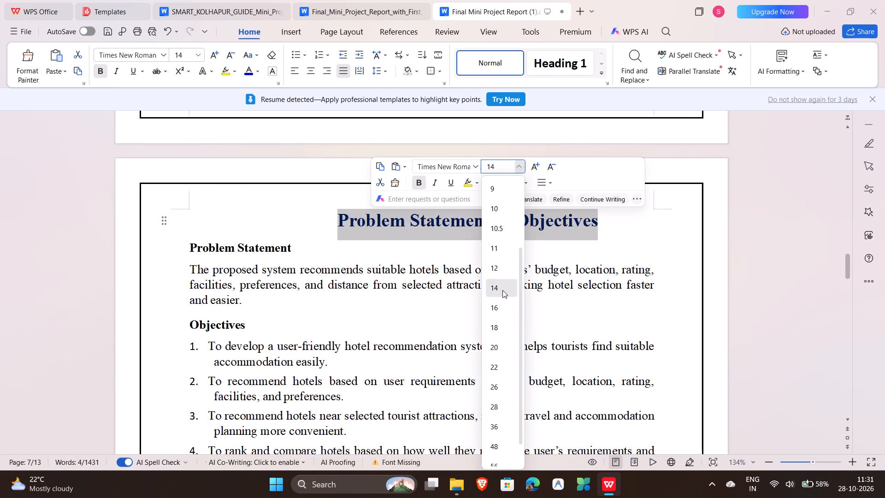
left_click(502, 306)
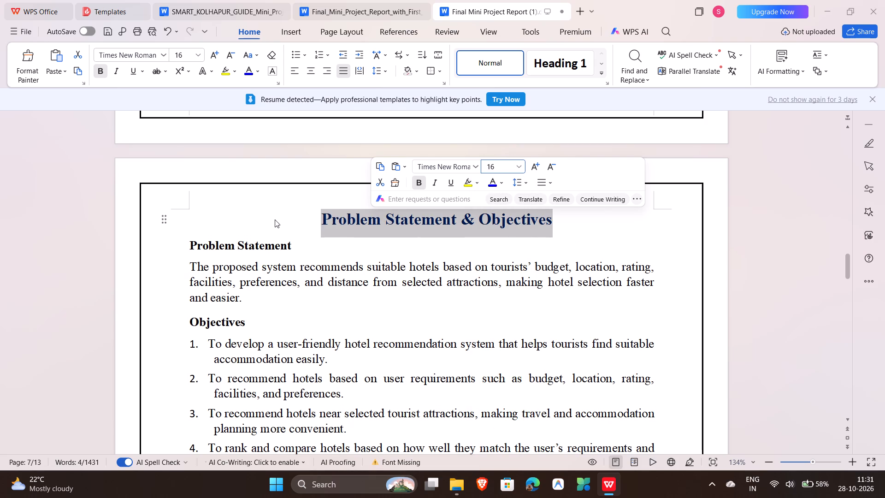
left_click(275, 219)
Set the "Introduction" heading's font size to 16.
scroll(324, 171, "up", 8)
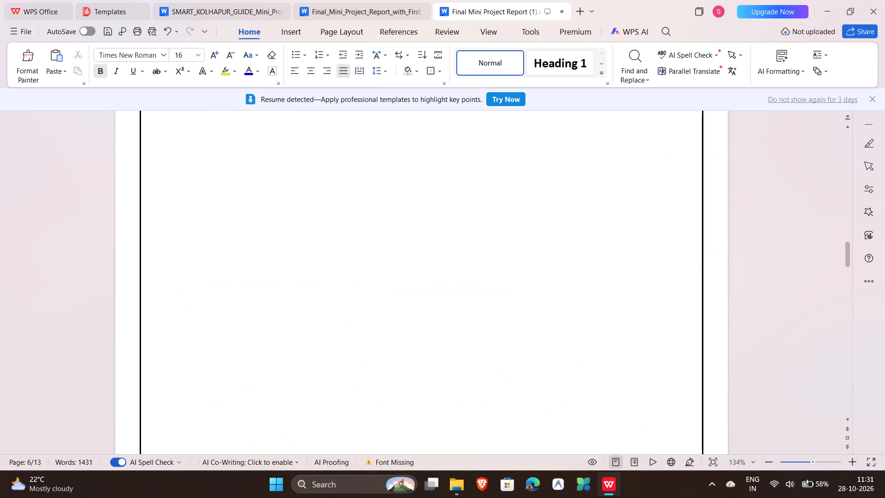
scroll(324, 171, "up", 4)
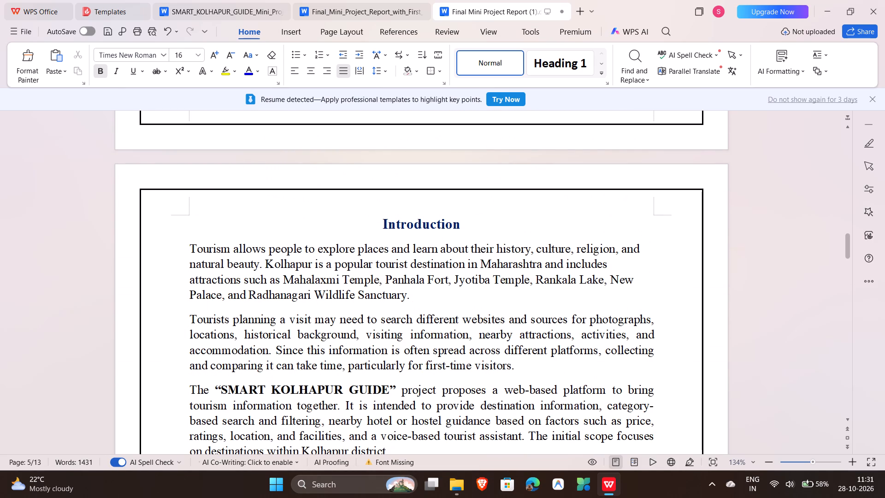
left_click_drag(382, 223, 466, 224)
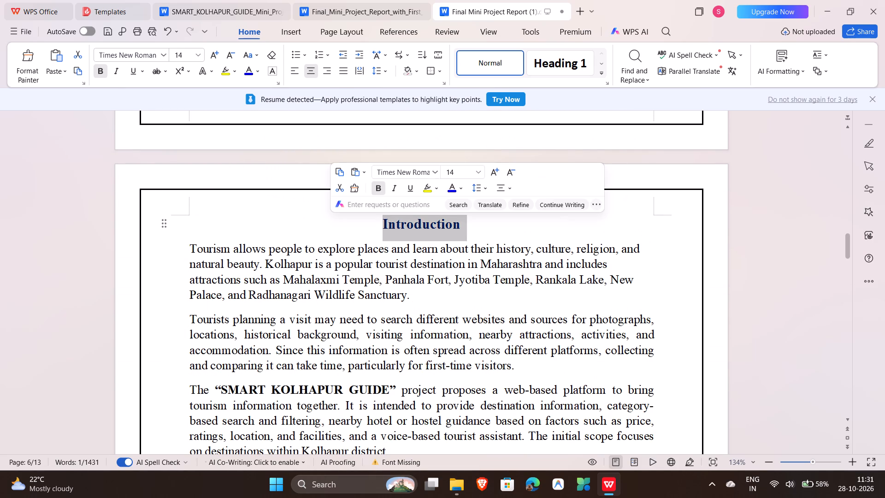
left_click(475, 175)
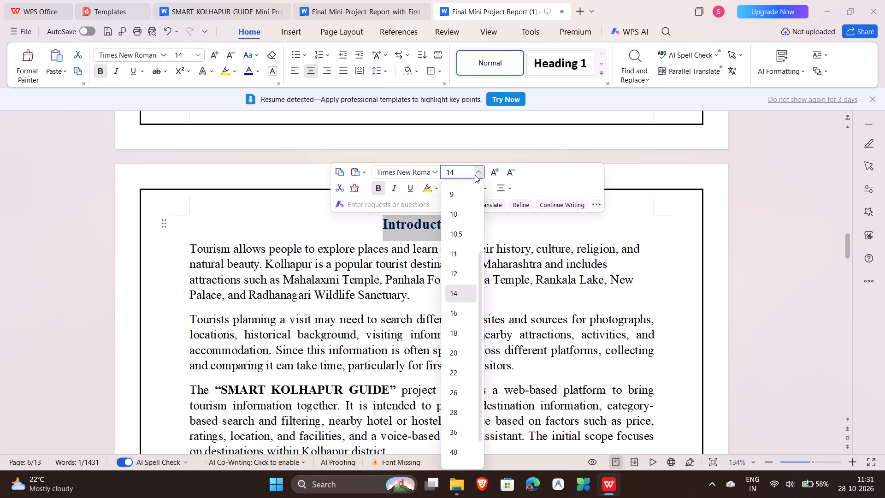
left_click(456, 311)
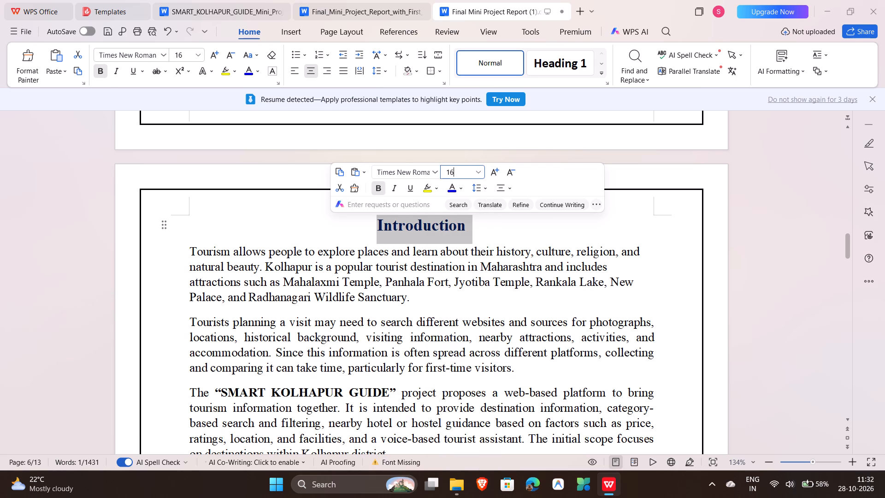
Review the index, Introduction and Acknowledgment pages, checking the "ACKNOWLEDGMENT" heading's formatting against the other section headings.
left_click(324, 236)
scroll(324, 236, "up", 8)
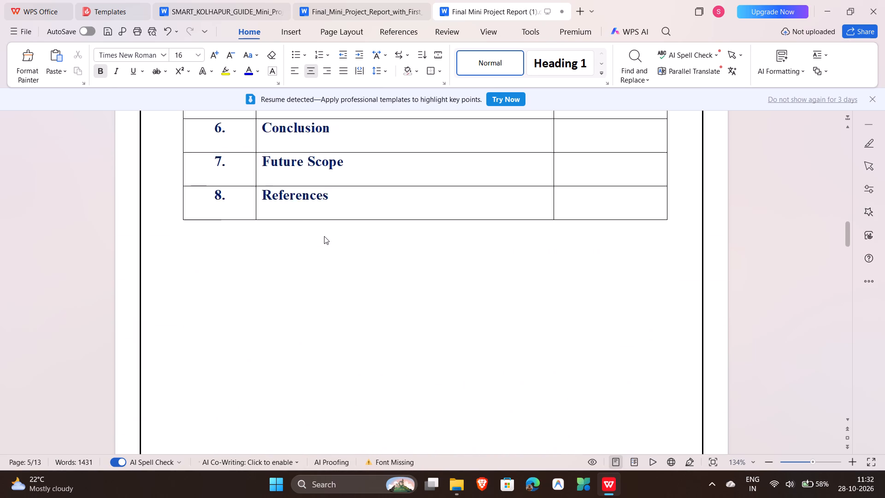
scroll(324, 236, "up", 2)
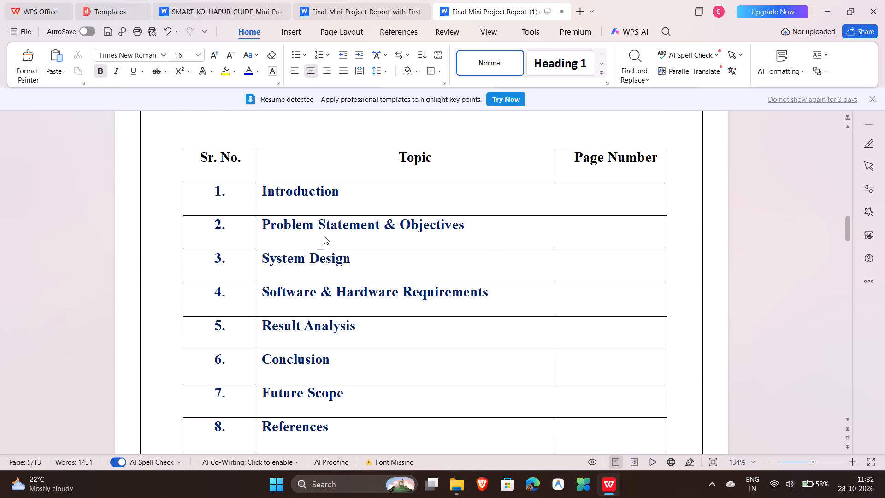
scroll(324, 236, "down", 16)
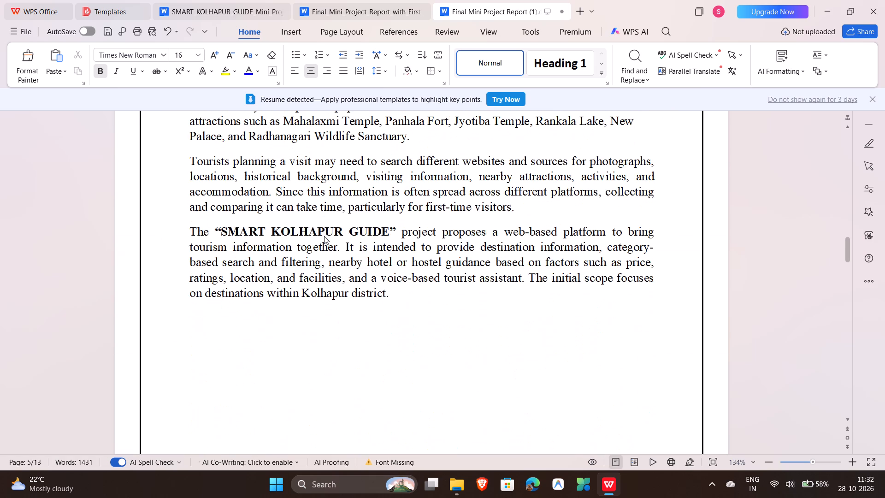
scroll(324, 236, "down", 9)
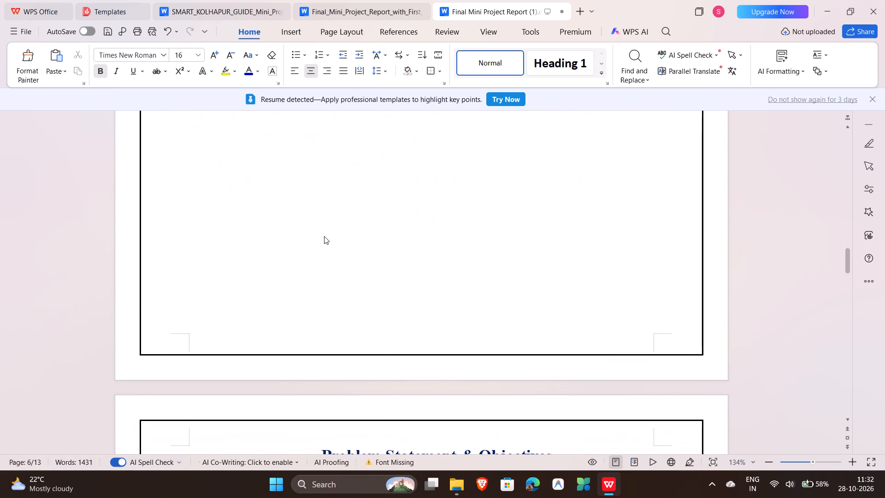
scroll(324, 236, "up", 15)
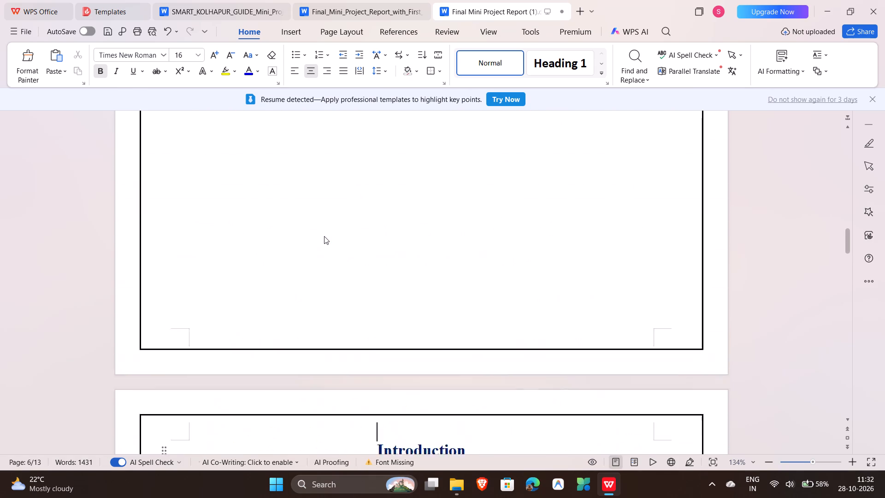
scroll(324, 236, "up", 8)
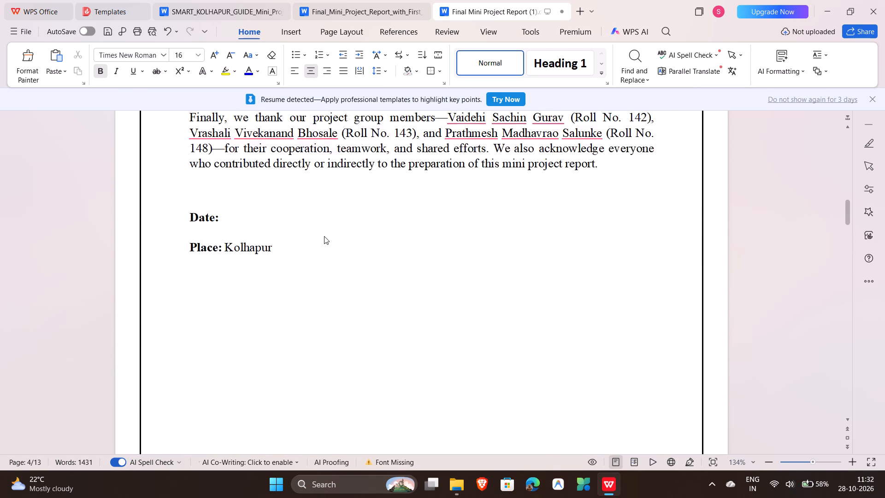
scroll(324, 236, "up", 10)
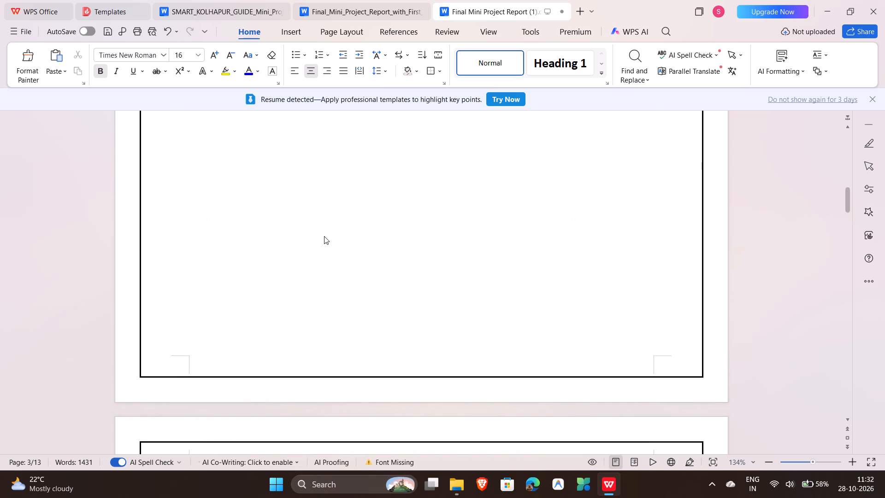
scroll(324, 236, "down", 3)
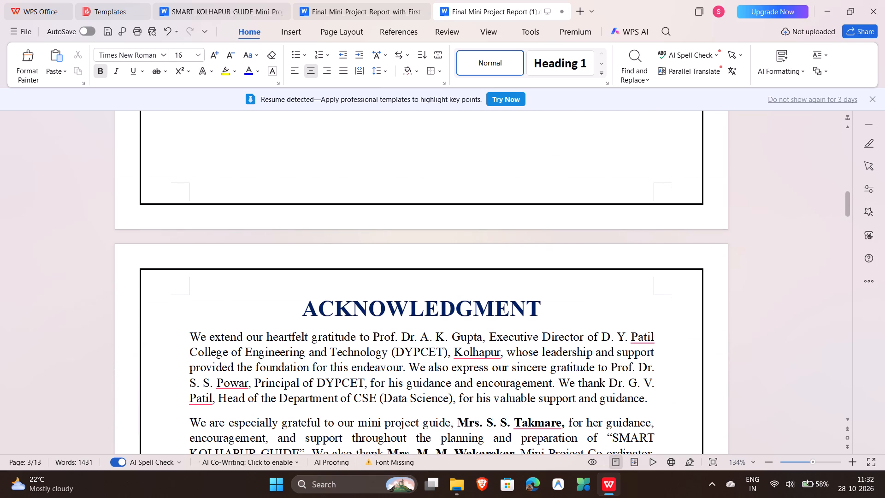
left_click_drag(303, 309, 536, 296)
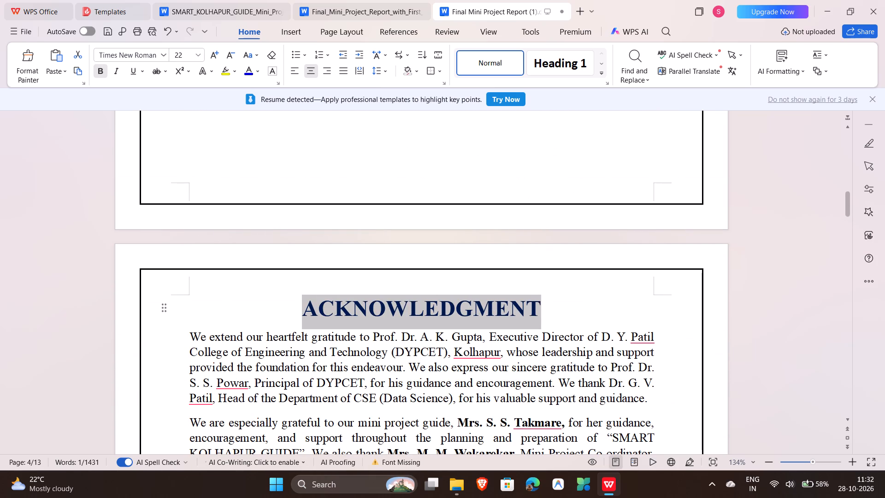
left_click_drag(536, 296, 538, 296)
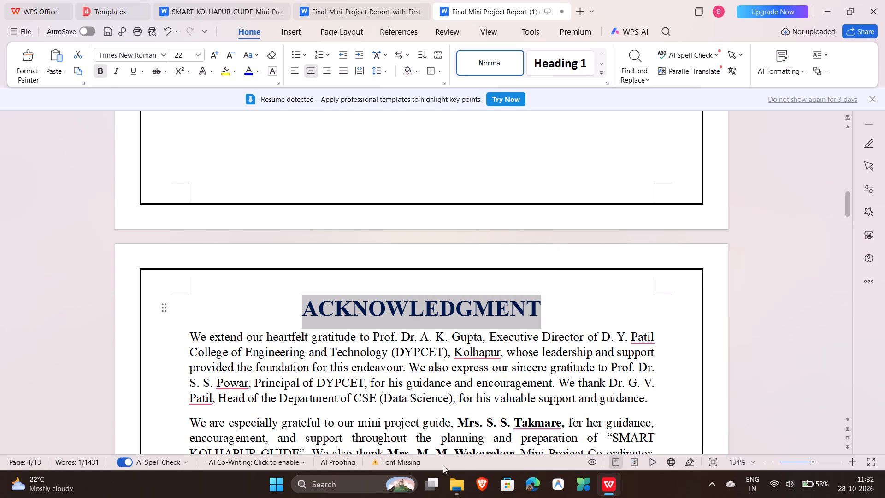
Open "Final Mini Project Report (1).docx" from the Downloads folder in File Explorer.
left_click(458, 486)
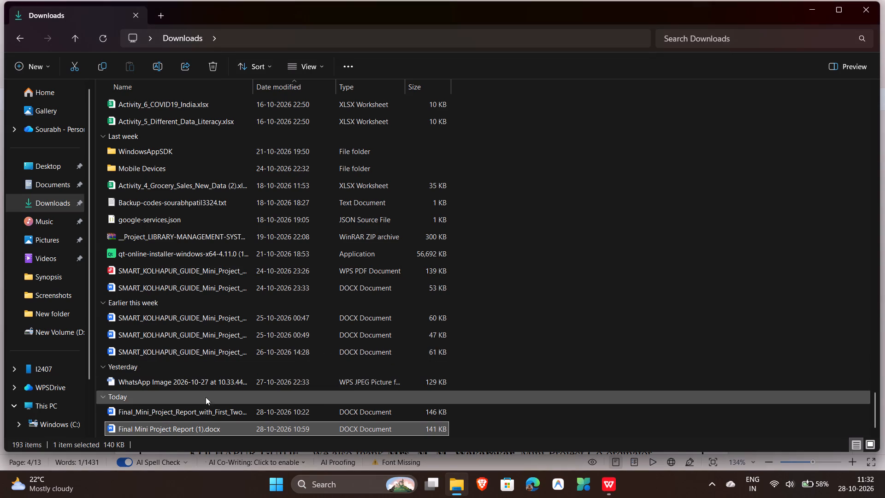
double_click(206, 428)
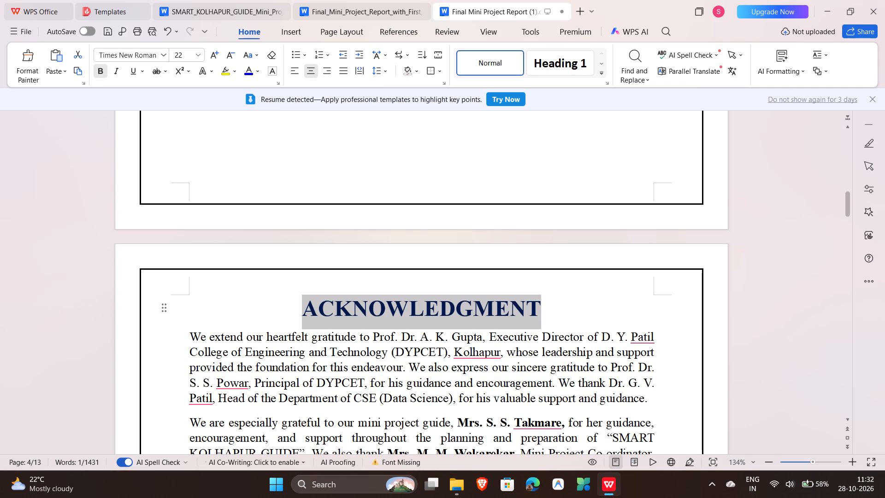
Make the "EN" prefix bold in all three Unique ID entries of the Declaration page's student table.
scroll(357, 331, "up", 3)
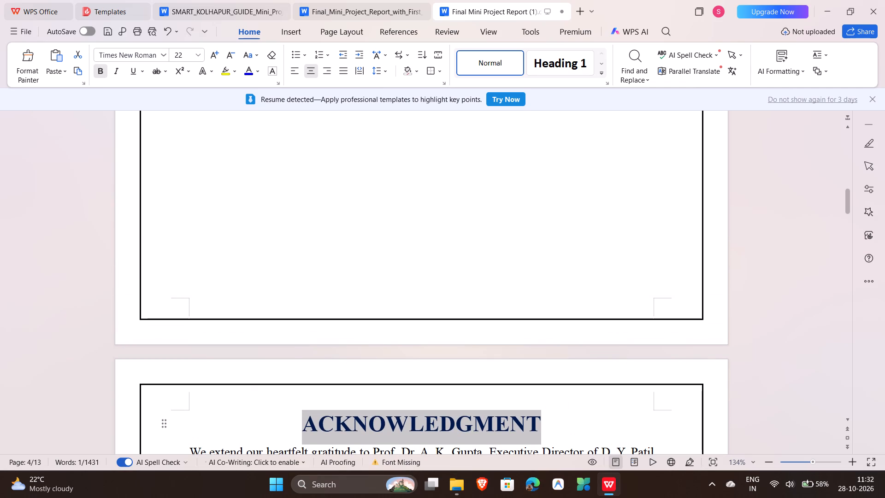
left_click(376, 286)
scroll(376, 286, "up", 8)
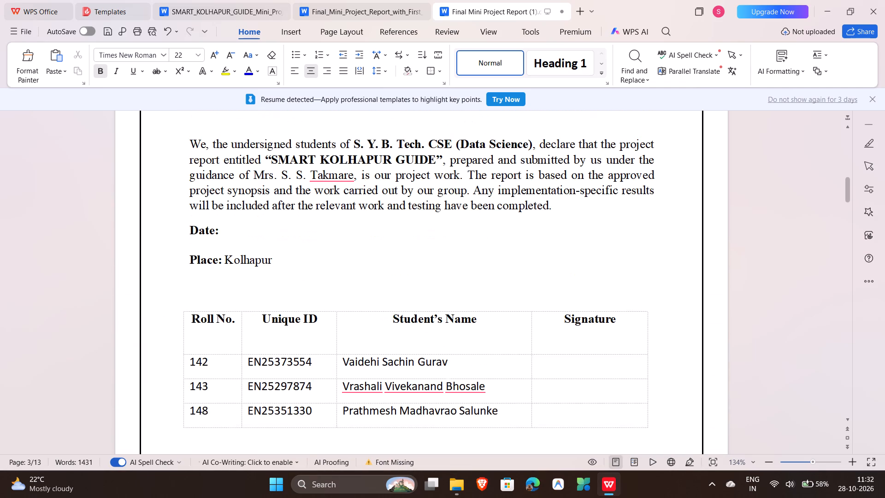
scroll(376, 286, "up", 1)
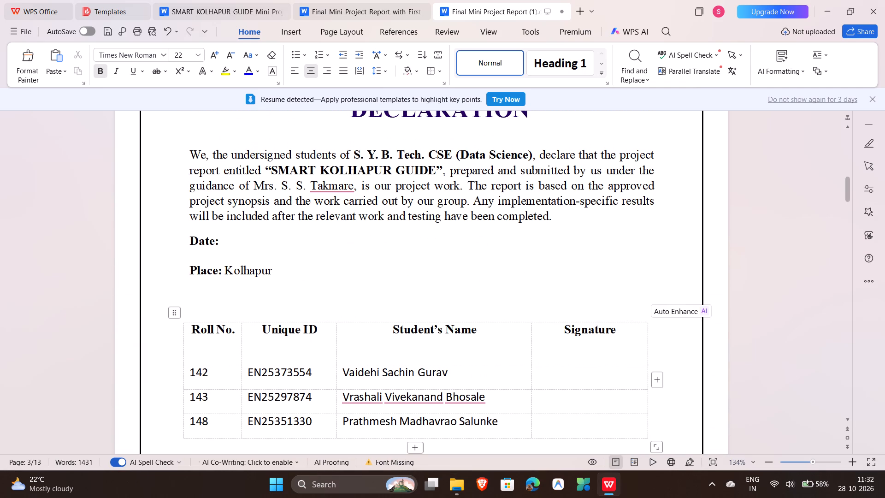
double_click(261, 372)
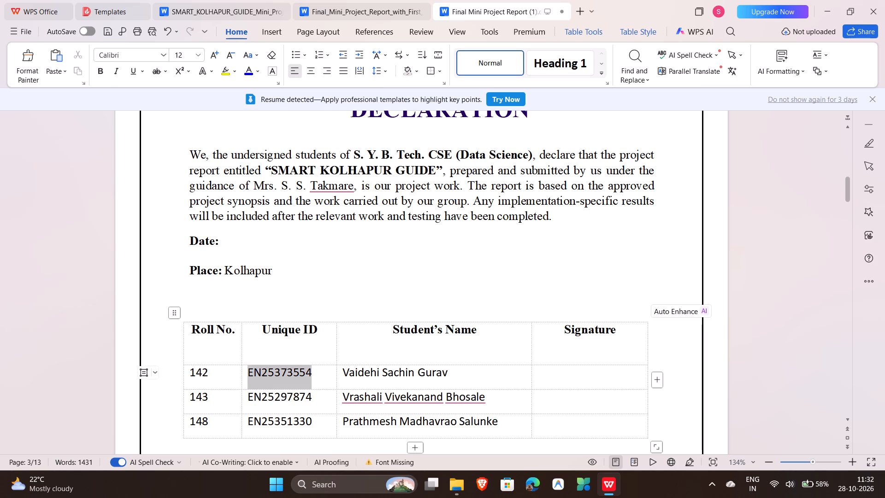
left_click(265, 384)
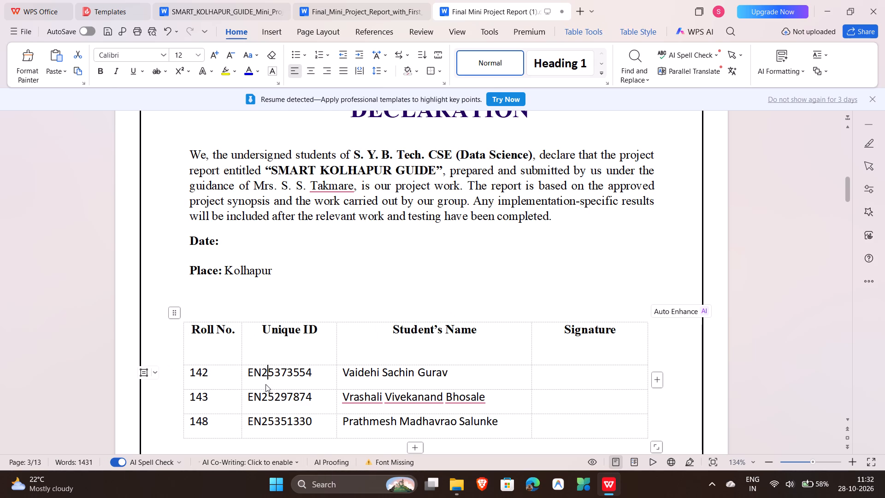
left_click(261, 373)
left_click_drag(261, 373, 254, 372)
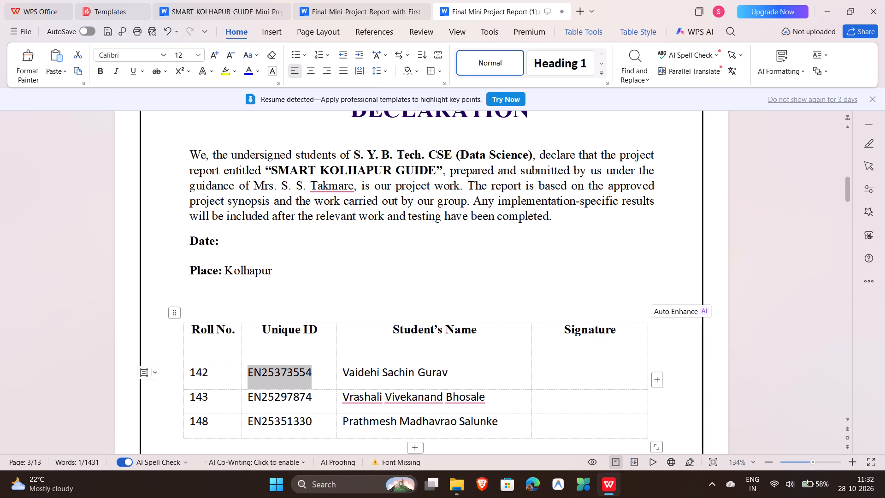
left_click_drag(254, 372, 261, 388)
left_click(261, 388)
left_click(246, 371)
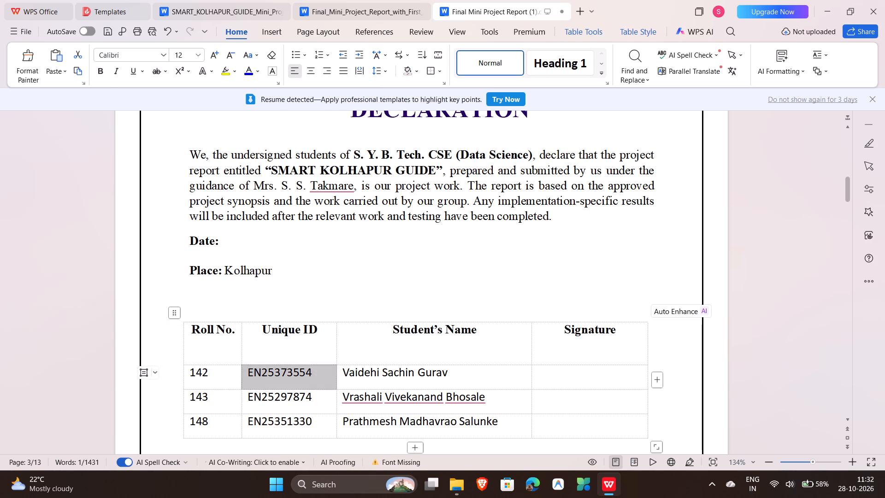
left_click(171, 356)
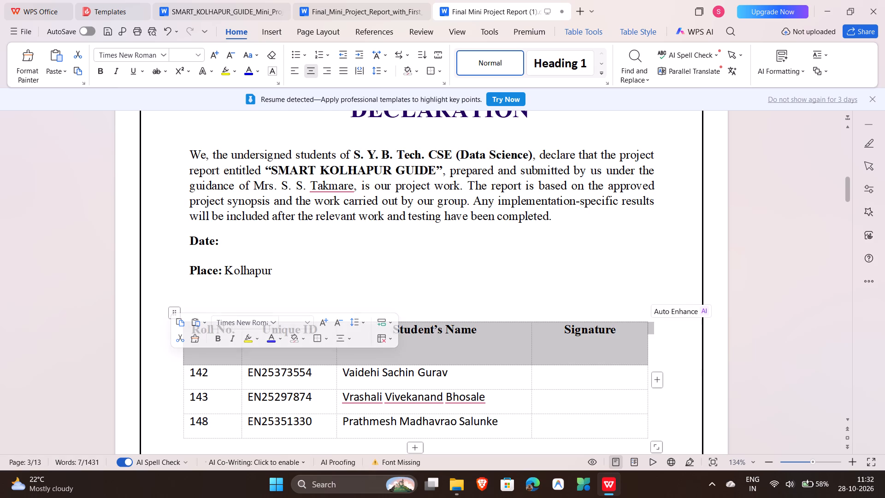
left_click(503, 282)
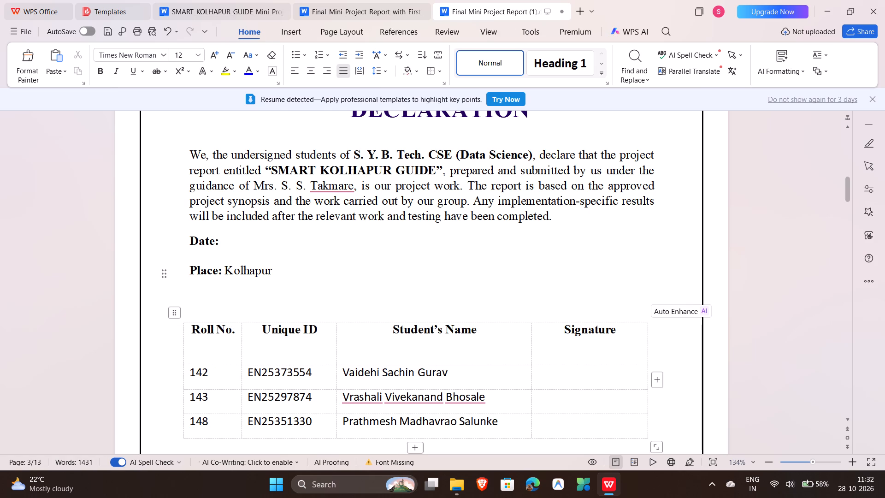
left_click_drag(248, 371, 260, 373)
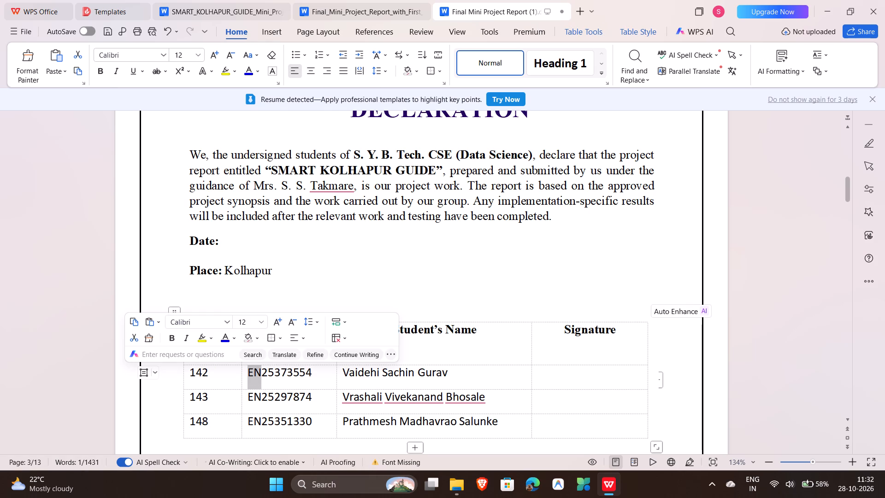
left_click(172, 336)
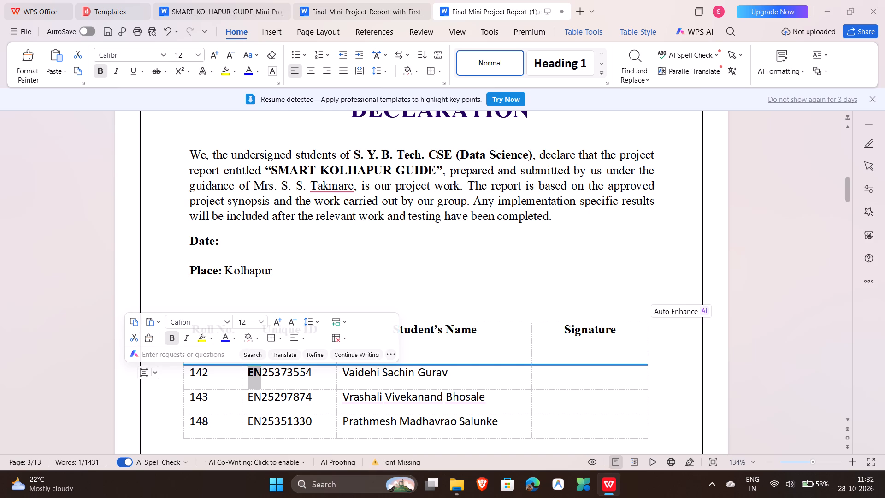
left_click_drag(248, 395, 259, 399)
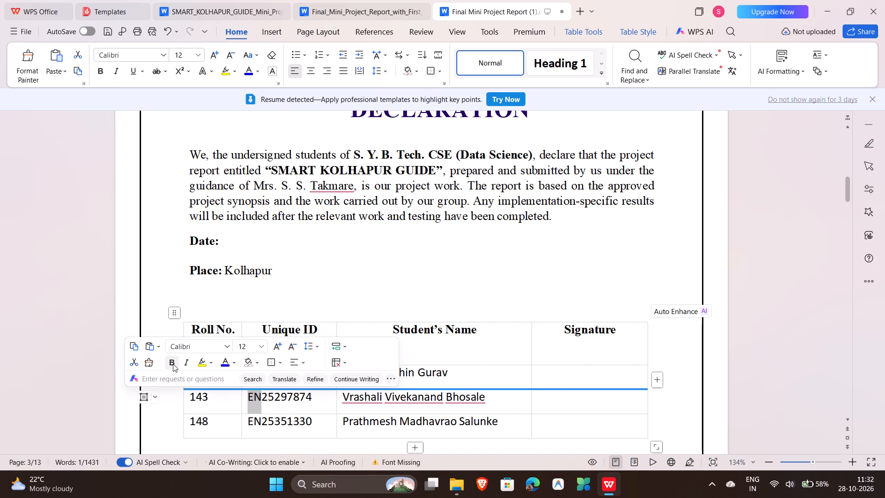
left_click(173, 364)
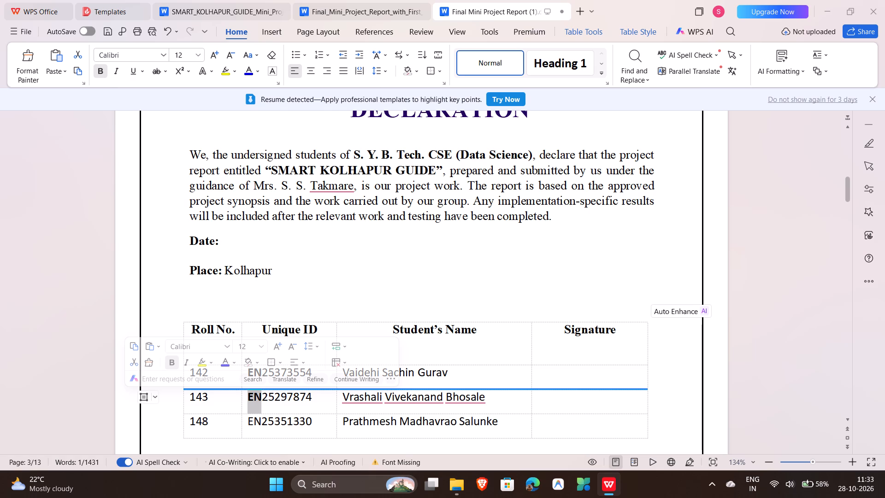
left_click_drag(248, 421, 258, 424)
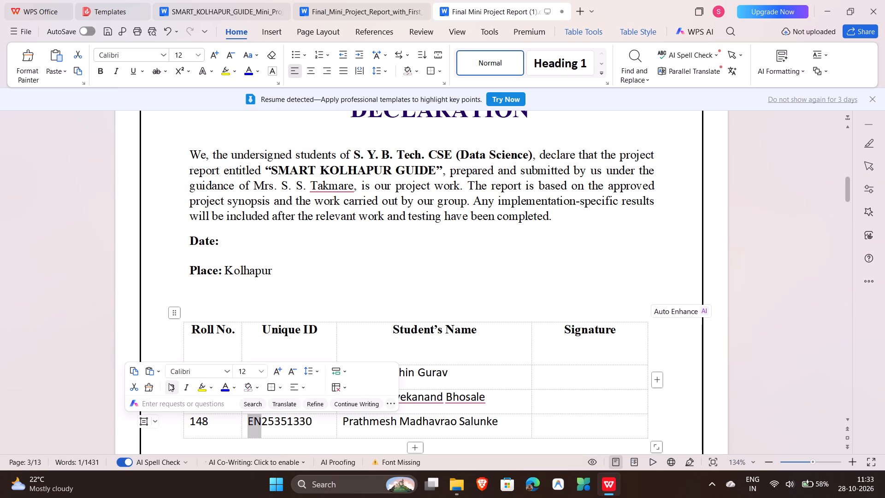
left_click(171, 386)
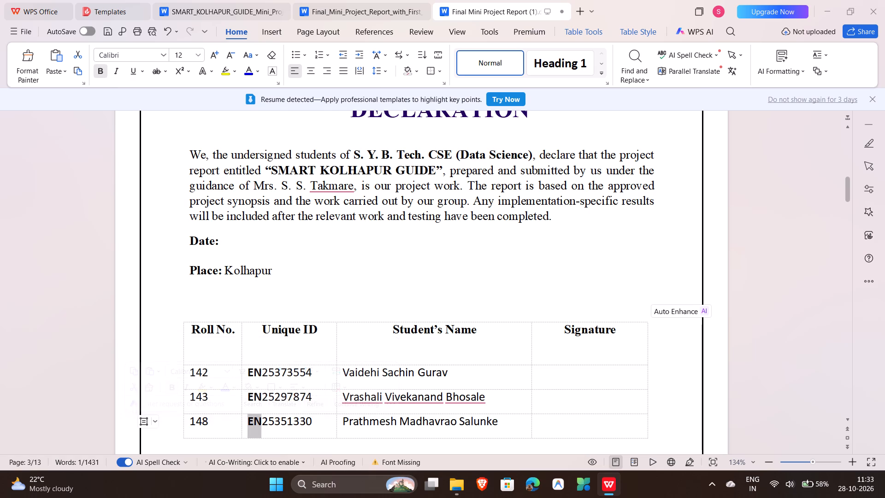
left_click(274, 300)
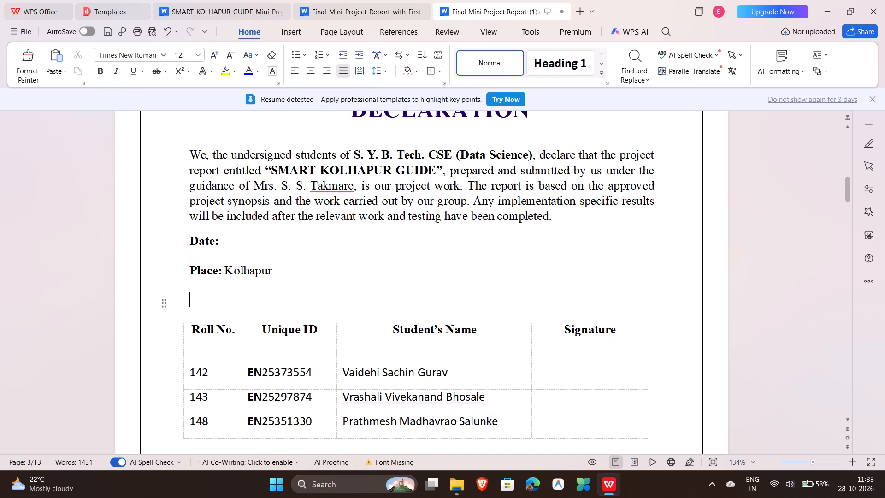
Review the Declaration text, the certificate page's tables and the title page for formatting consistency.
scroll(329, 298, "right", 1)
scroll(329, 298, "up", 1)
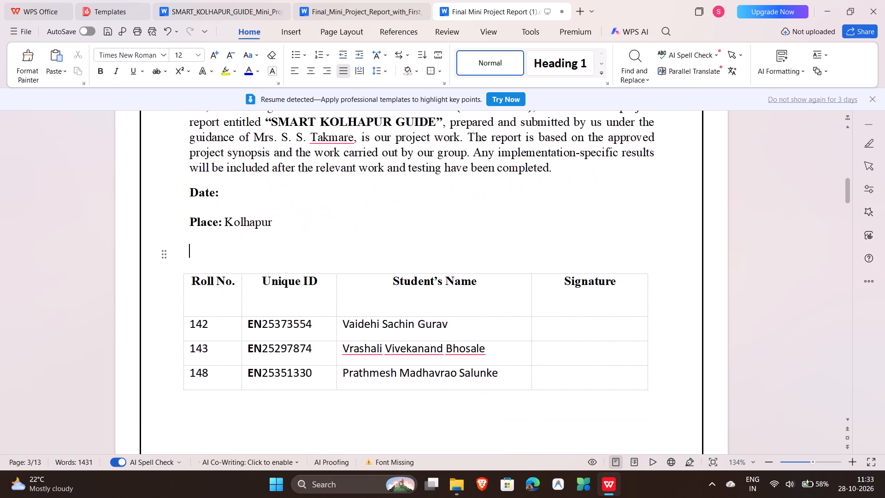
scroll(329, 298, "up", 6)
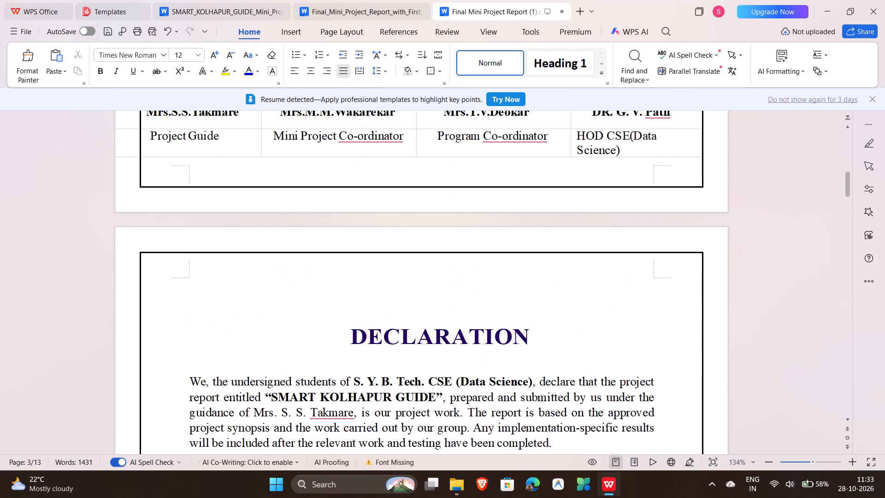
left_click_drag(187, 377, 274, 388)
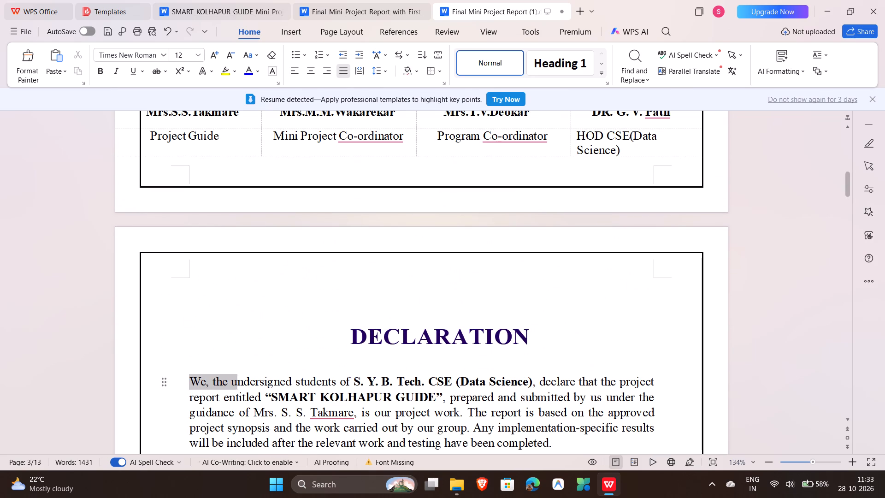
left_click_drag(274, 388, 307, 396)
left_click(232, 303)
scroll(232, 303, "up", 4)
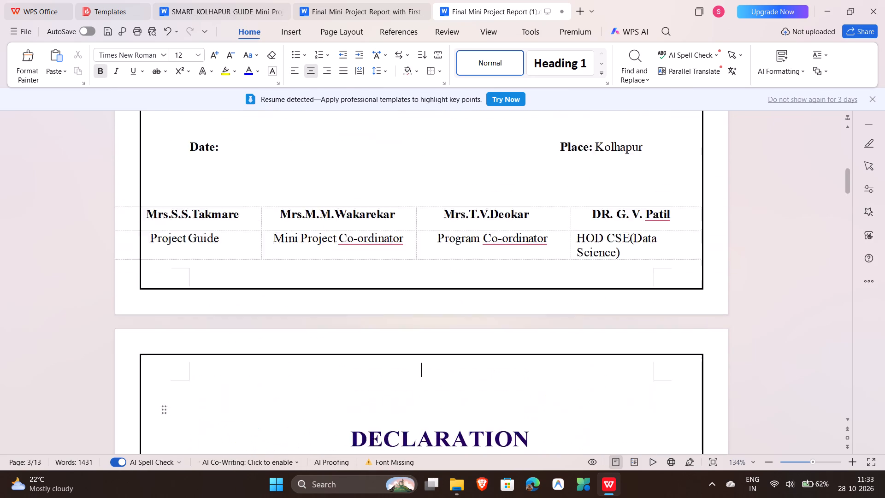
scroll(232, 303, "up", 5)
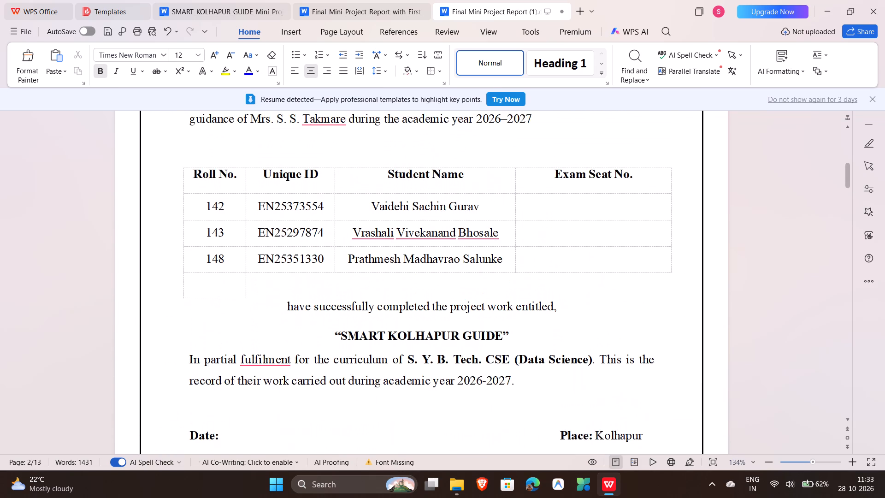
scroll(232, 303, "up", 11)
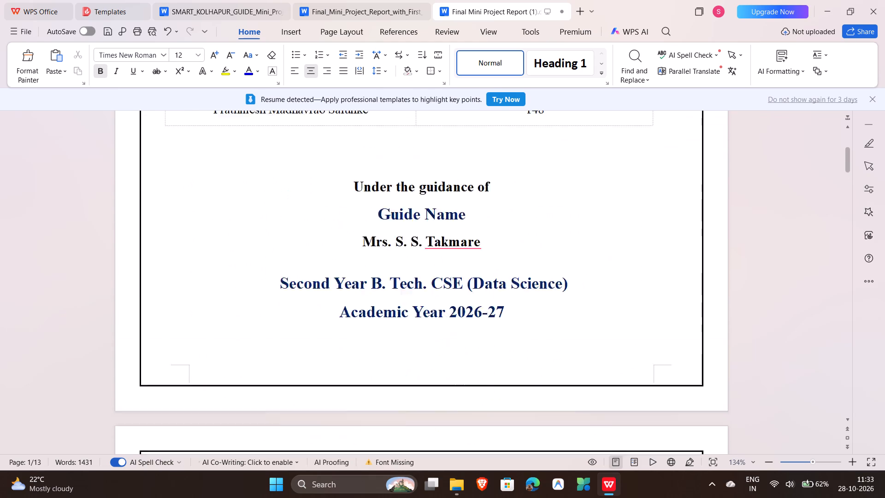
scroll(232, 303, "up", 4)
scroll(232, 303, "right", 1)
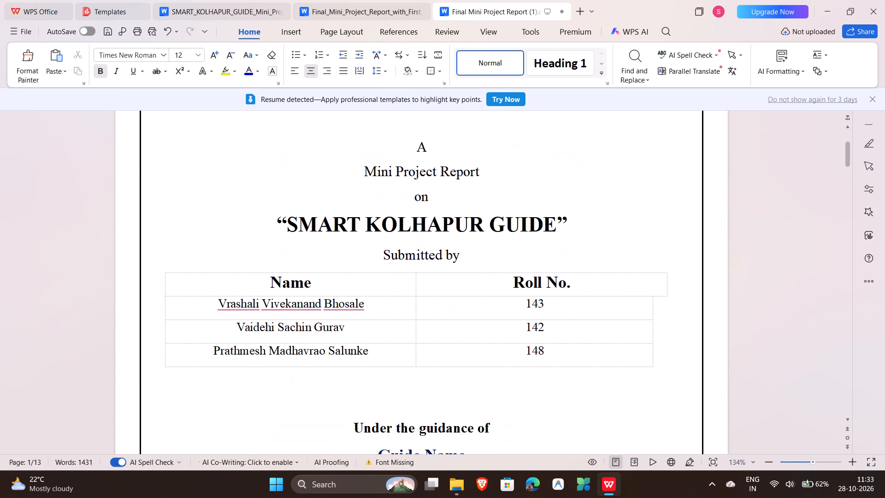
Review the title page and the certificate page, including the student and signatory tables, for layout consistency.
scroll(232, 303, "right", 3)
scroll(232, 303, "up", 1)
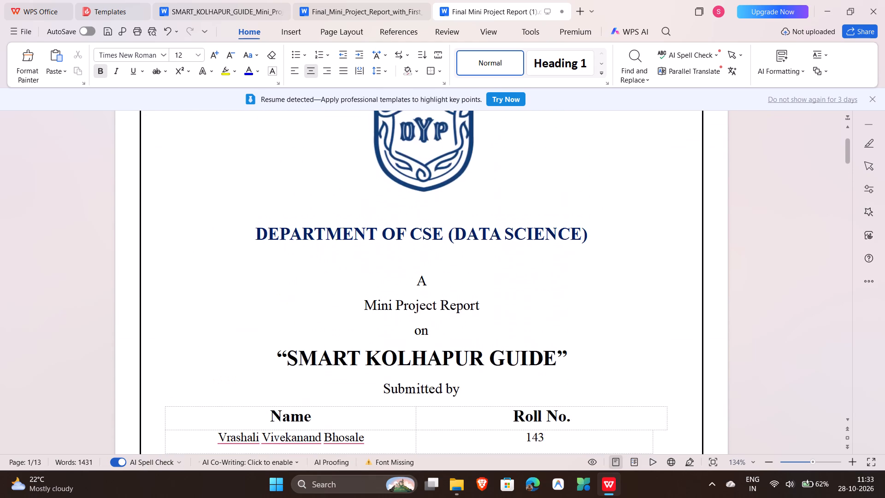
scroll(232, 303, "up", 4)
scroll(232, 303, "down", 12)
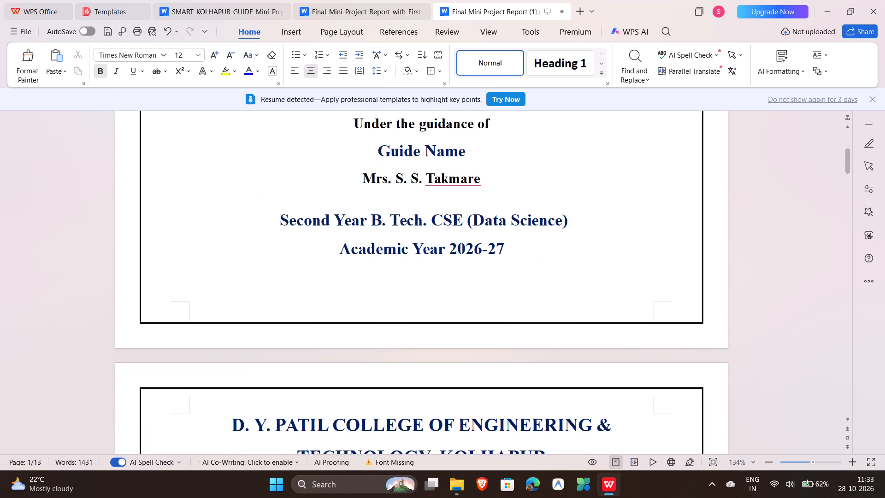
scroll(232, 303, "down", 8)
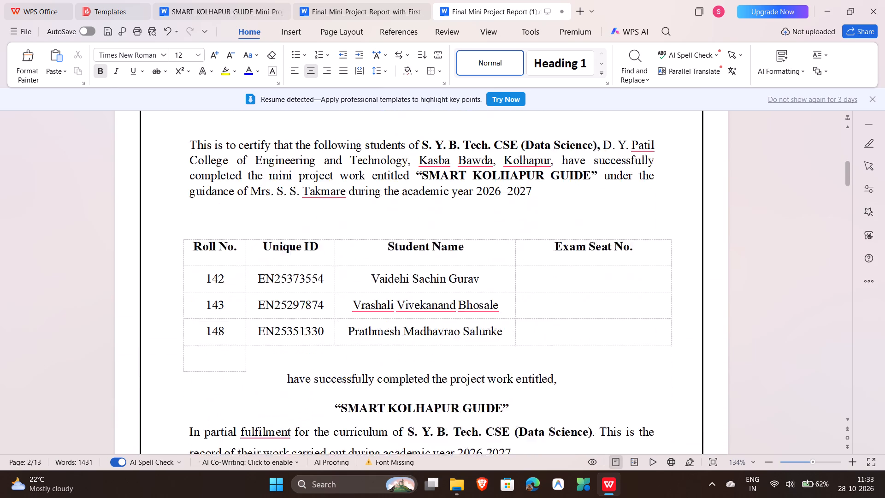
scroll(232, 303, "down", 7)
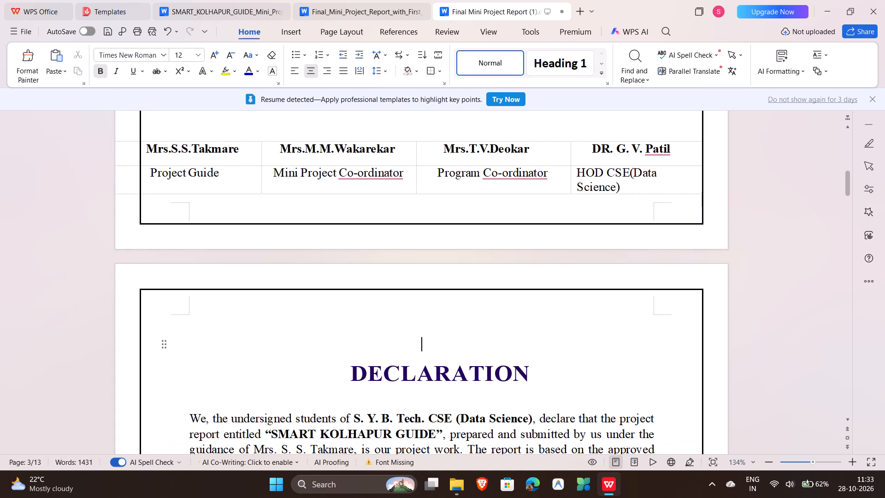
Delete the blank lines above the "DECLARATION" heading and its existing indent so it starts at the top of the page.
scroll(232, 303, "down", 1)
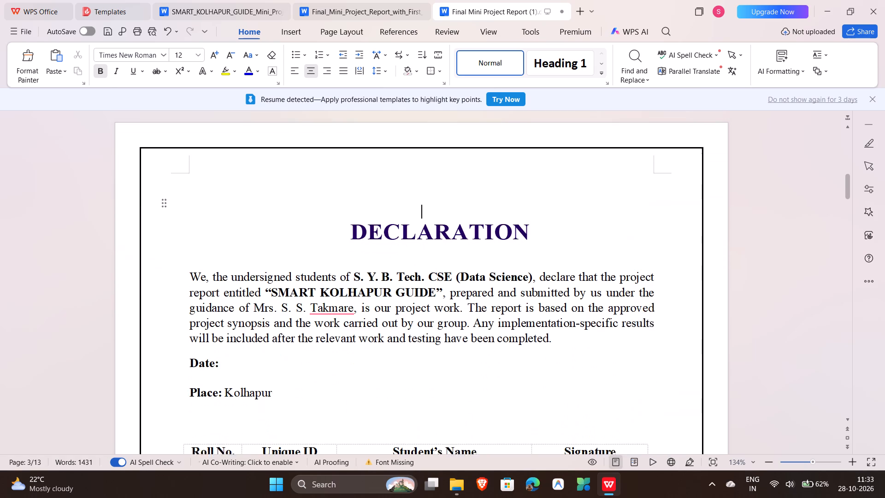
scroll(232, 303, "down", 2)
key("BackSpace")
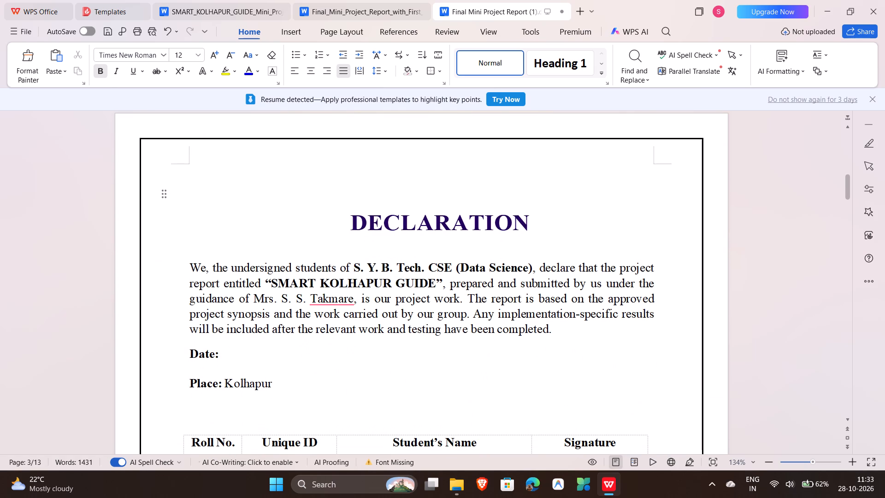
key("BackSpace")
key("BackSpace")
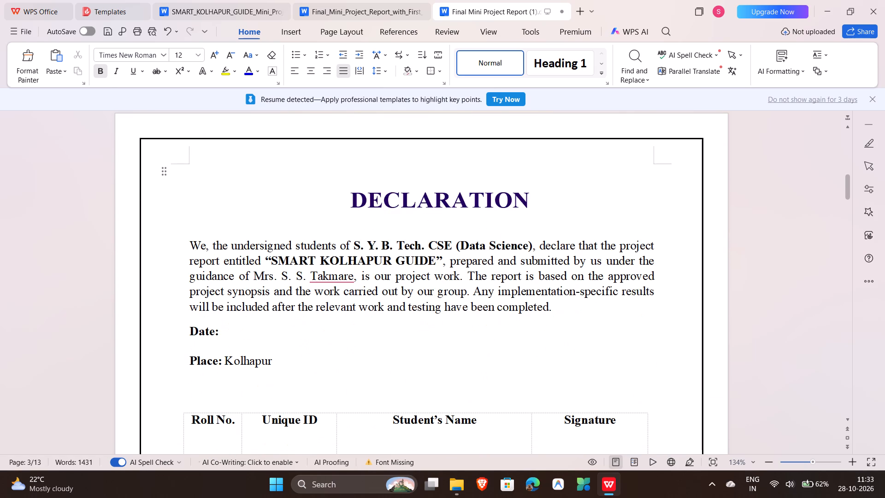
left_click(324, 155)
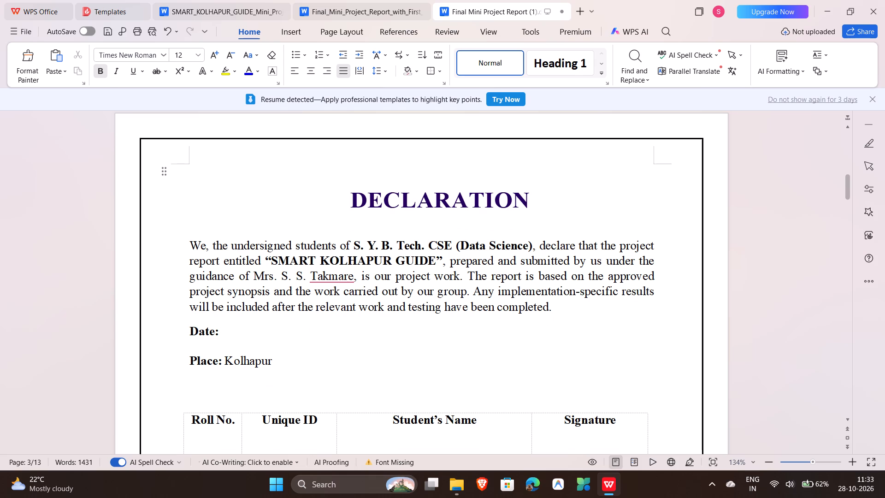
left_click(348, 198)
key("BackSpace")
key("BackSpace")
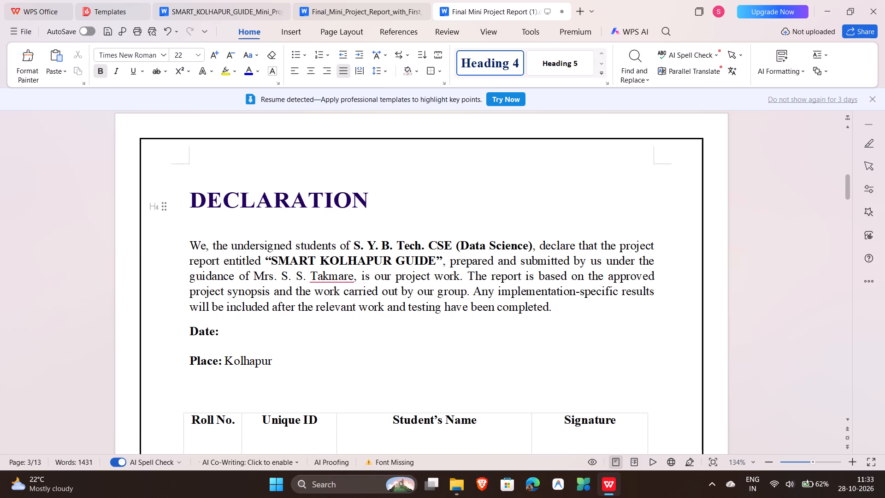
key("BackSpace")
Shift the "DECLARATION" heading to about the middle of its line with leading spaces.
key("space")
key("space")
key("space")
key("space")
key("space")
key("space")
key("space")
key("space")
key("space")
key("space")
key("space")
key("space")
key("space")
key("space")
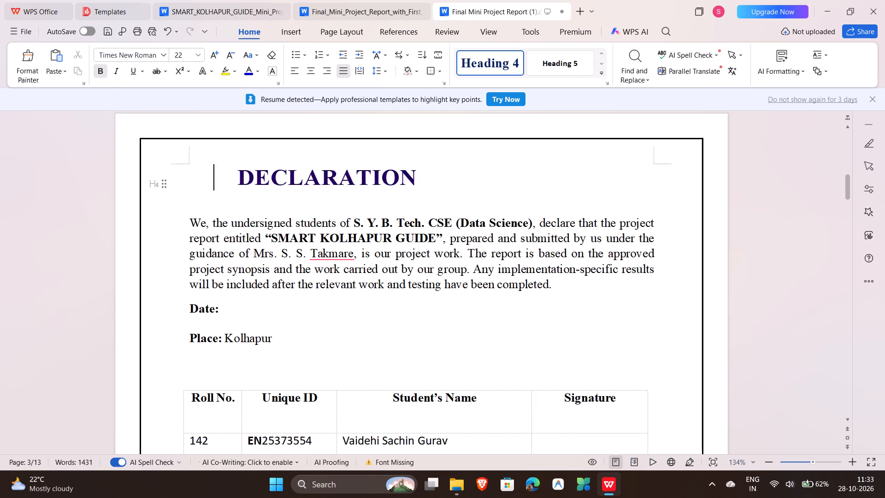
key("BackSpace")
key("BackSpace")
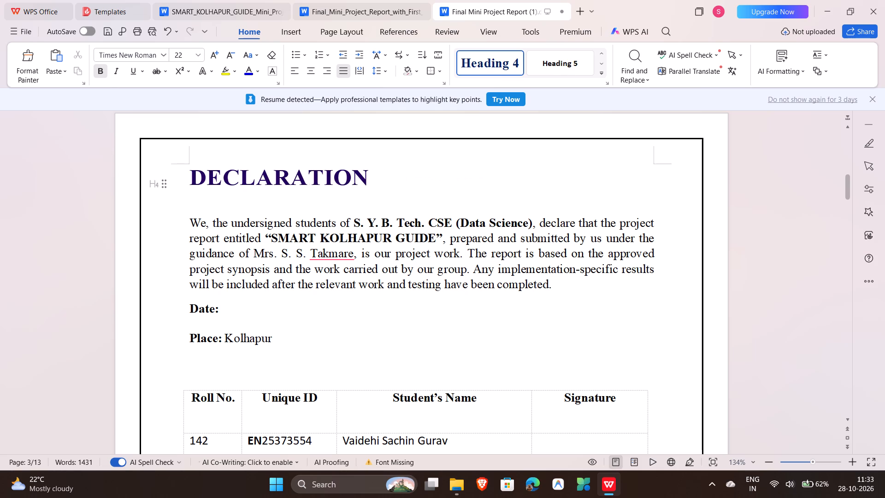
key("space")
key("space")
key("space")
key("space")
key("space")
key("space")
key("space")
key("space")
key("space")
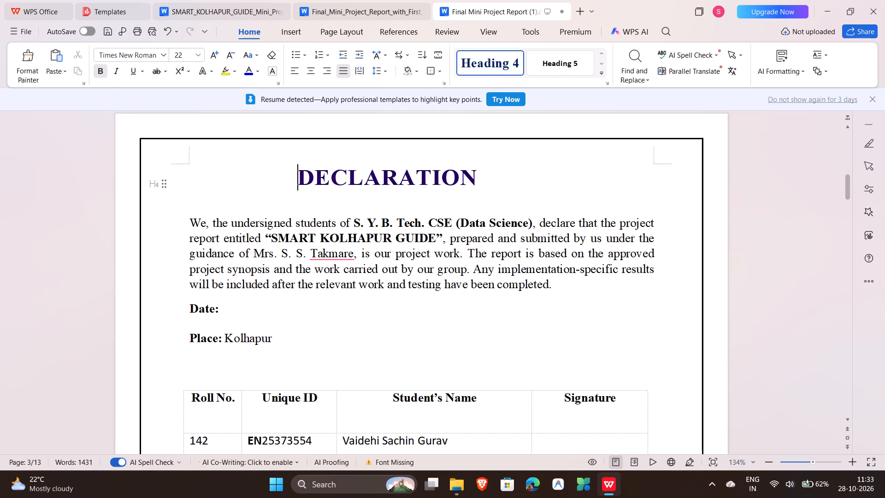
key("space")
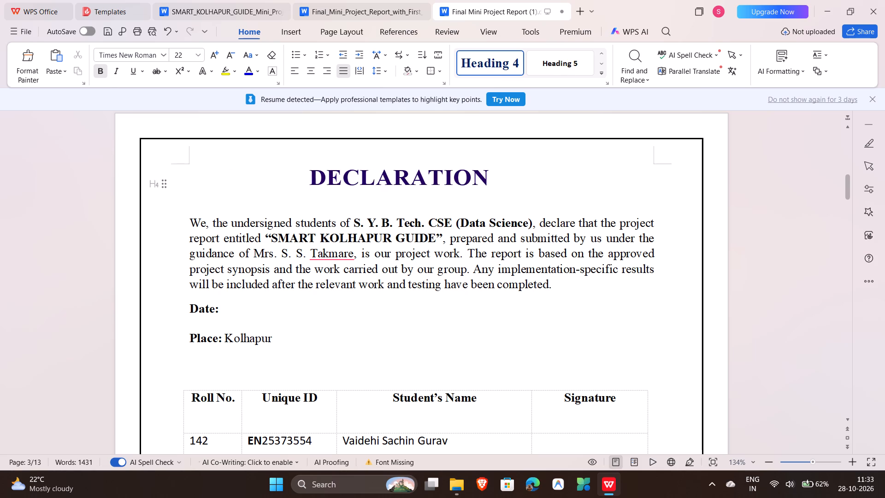
key("space")
Review the Declaration page's student table, the certificate page and the title page for layout and formatting.
scroll(348, 198, "down", 6)
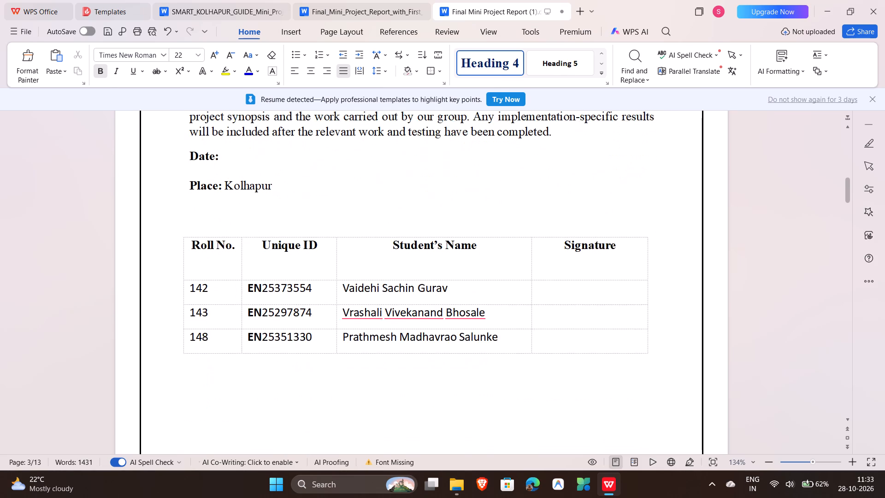
scroll(348, 198, "right", 1)
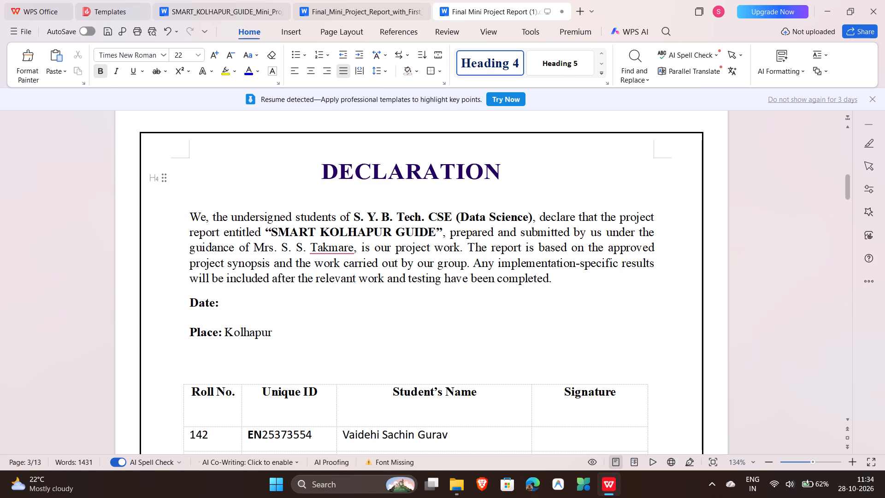
scroll(348, 198, "up", 3)
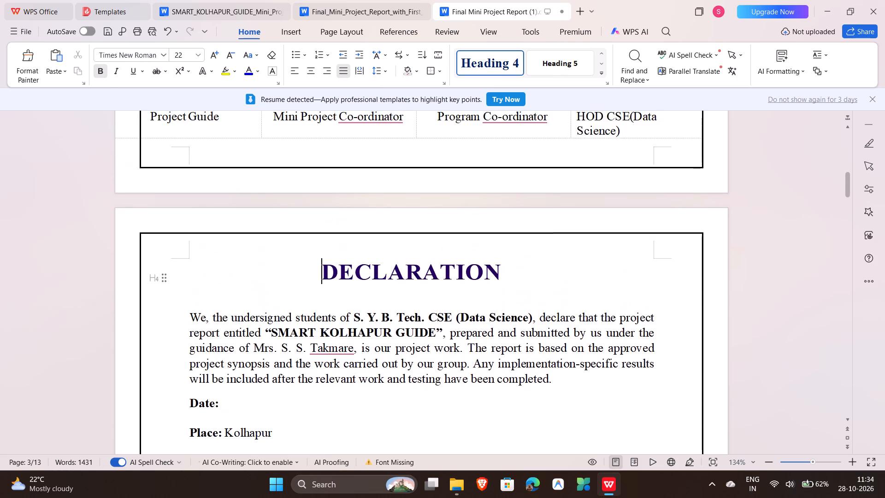
scroll(348, 198, "up", 9)
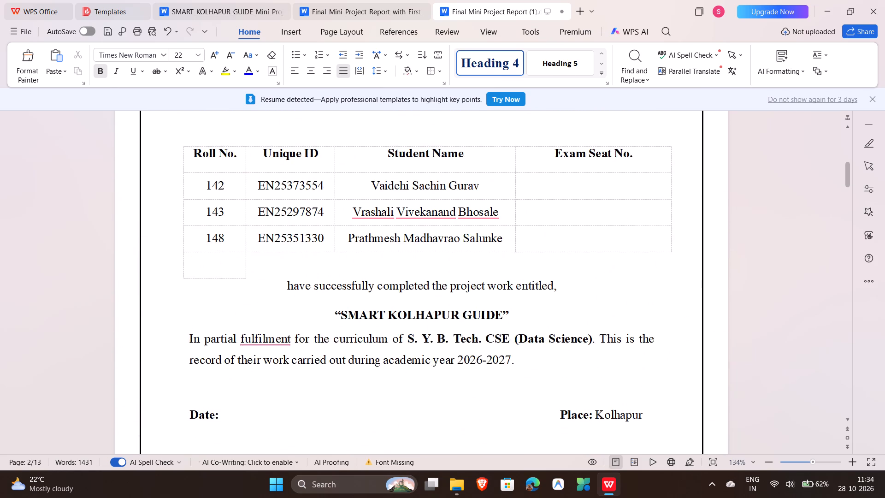
scroll(348, 198, "up", 7)
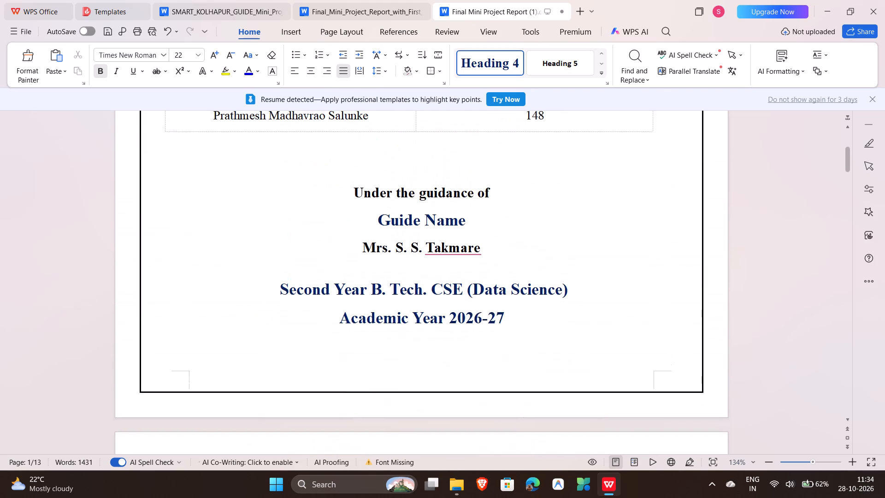
scroll(348, 198, "up", 7)
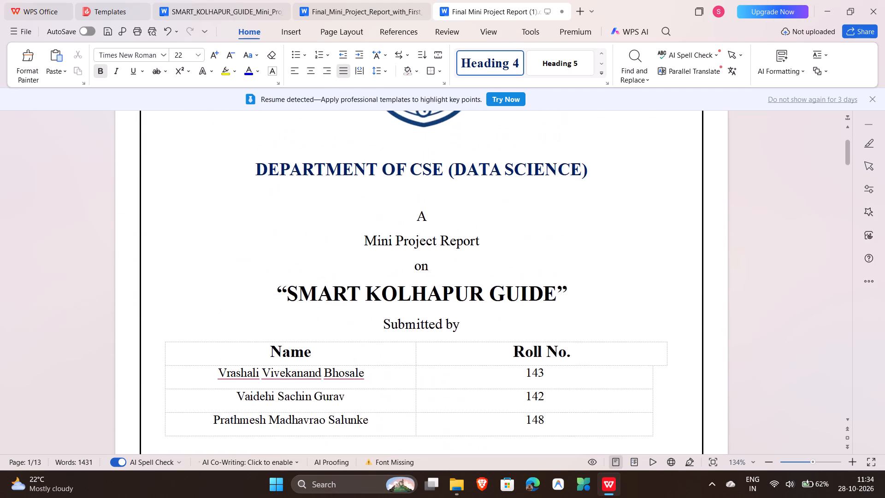
scroll(348, 198, "up", 6)
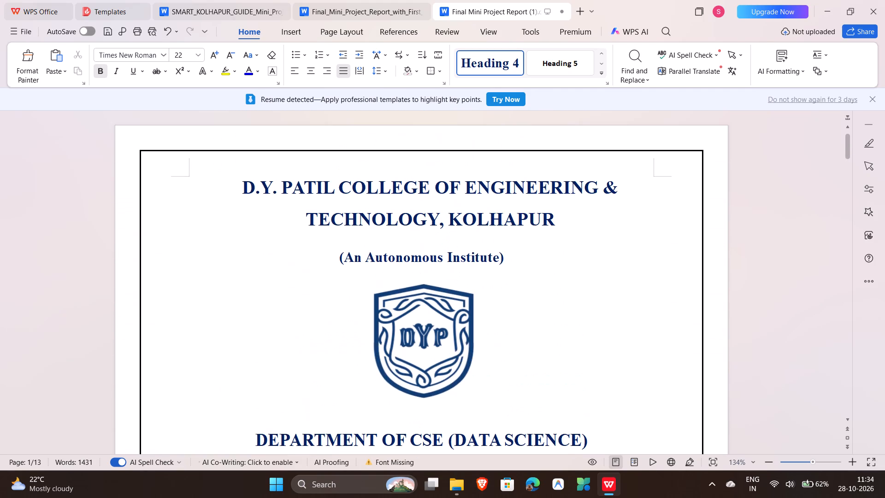
scroll(348, 198, "down", 2)
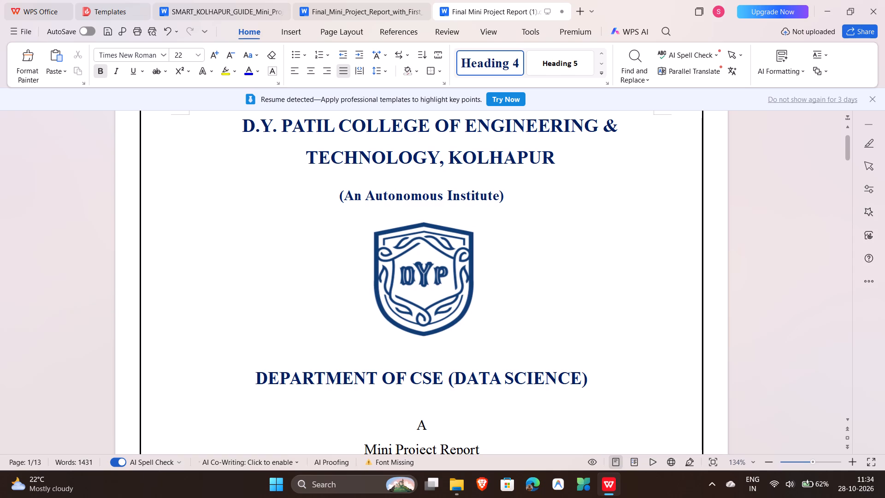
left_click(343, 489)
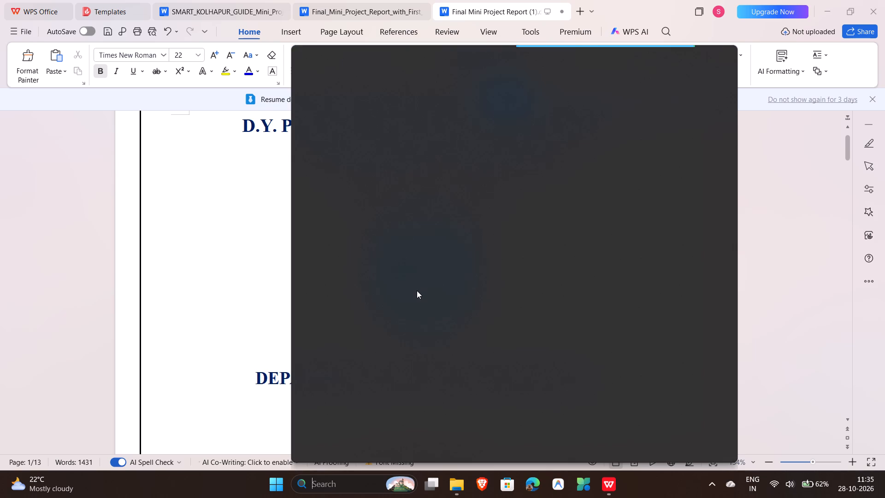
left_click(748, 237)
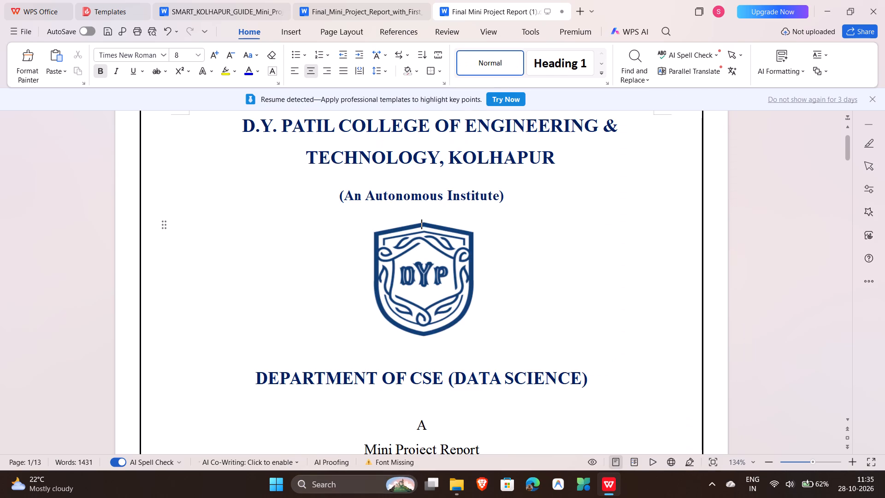
Insert a line break before the "ACKNOWLEDGMENT" heading to move it from the bottom of the Declaration page onto its own text's page.
scroll(564, 266, "up", 6)
scroll(564, 266, "down", 12)
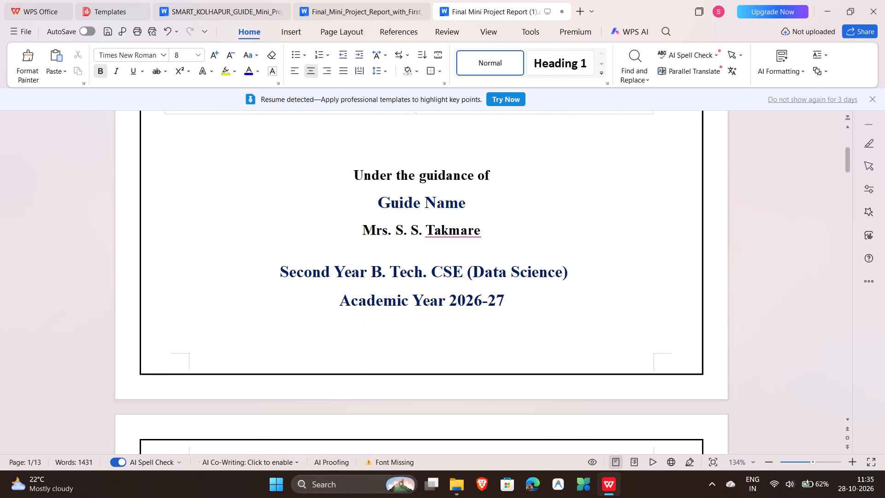
scroll(564, 266, "down", 11)
scroll(564, 266, "up", 1)
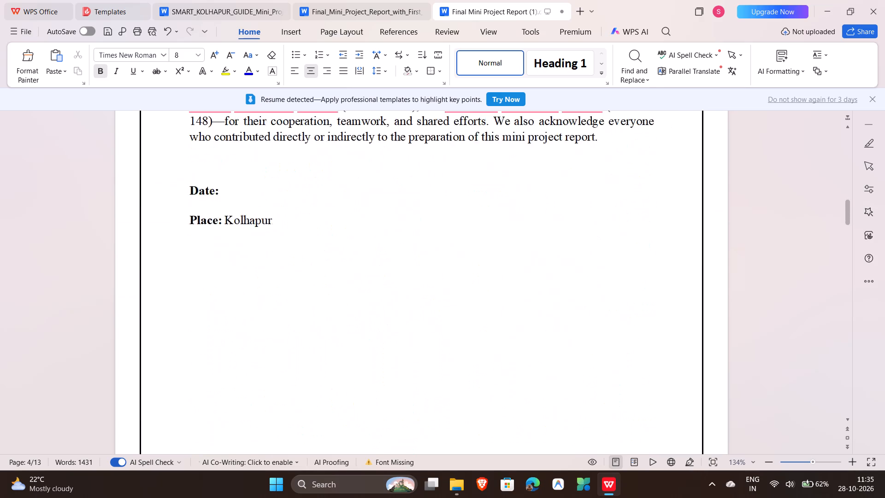
scroll(564, 266, "up", 1)
scroll(564, 266, "down", 2)
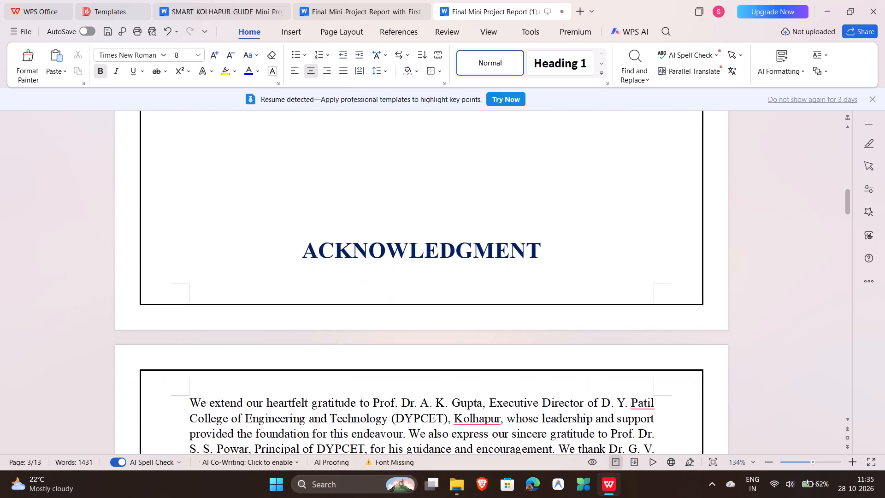
left_click(297, 253)
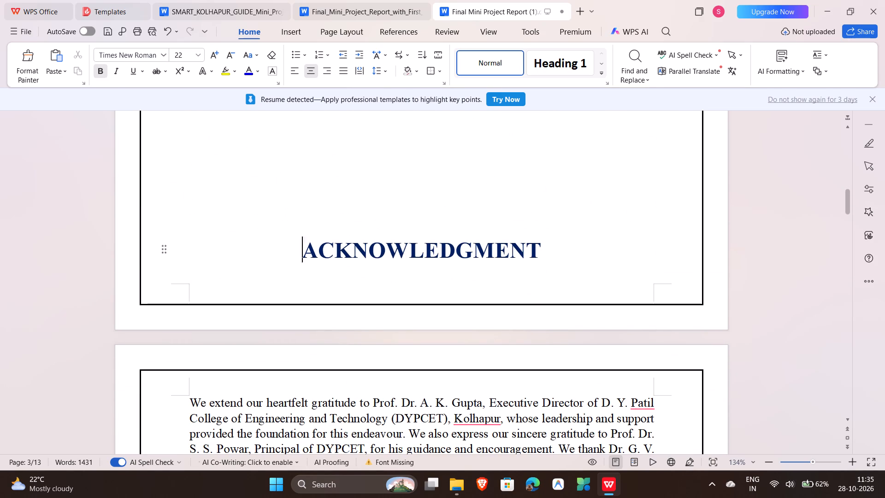
key("Return")
scroll(297, 253, "up", 5)
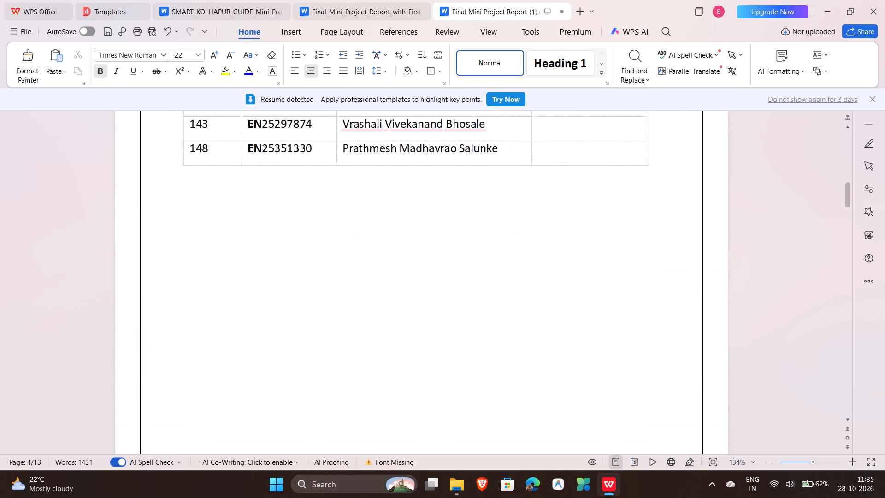
scroll(297, 253, "right", 3)
scroll(297, 253, "down", 4)
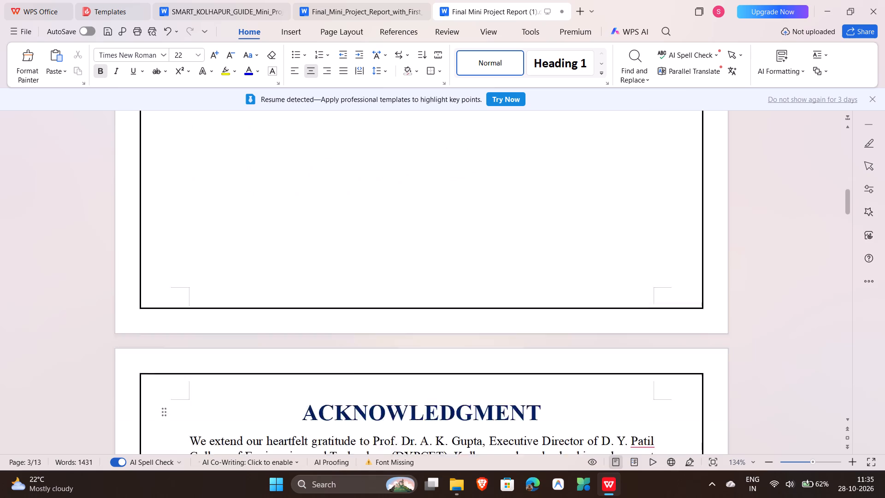
Review the Acknowledgment, Index and Introduction pages for heading placement and page layout.
scroll(297, 253, "down", 10)
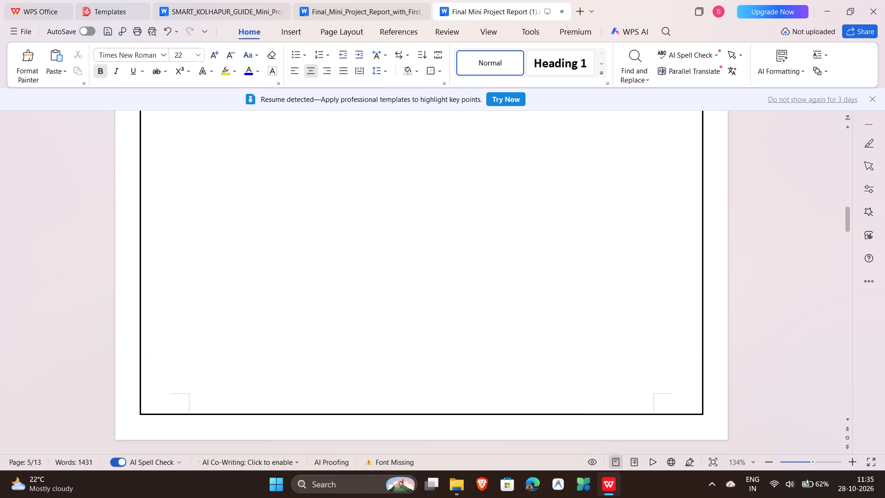
scroll(297, 253, "down", 2)
scroll(297, 253, "up", 6)
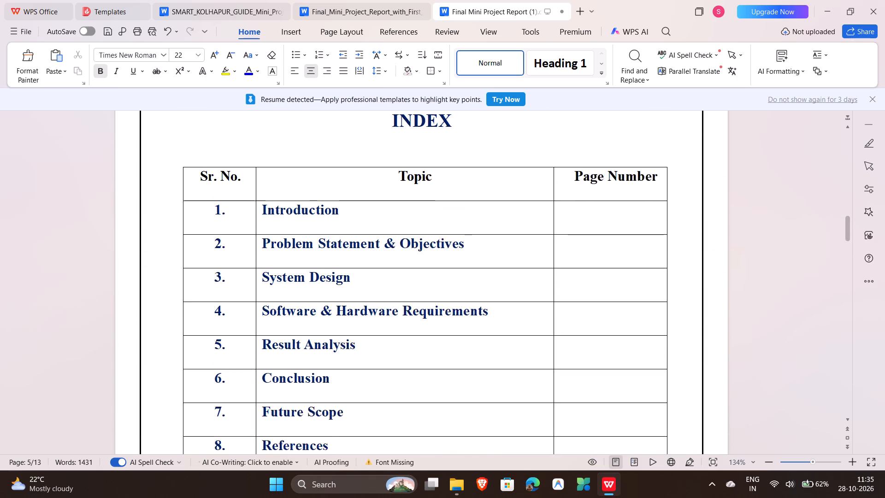
scroll(297, 253, "up", 4)
scroll(297, 253, "down", 11)
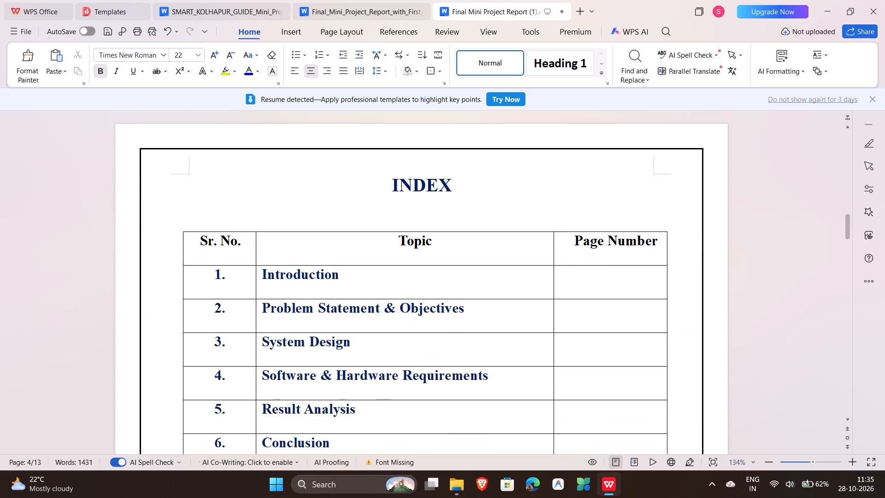
scroll(297, 253, "down", 6)
scroll(297, 253, "right", 1)
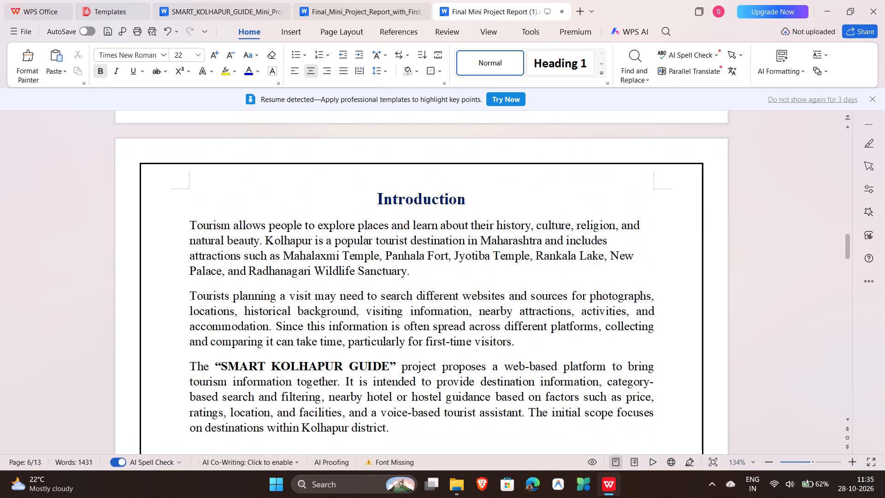
scroll(297, 253, "right", 1)
scroll(297, 253, "down", 7)
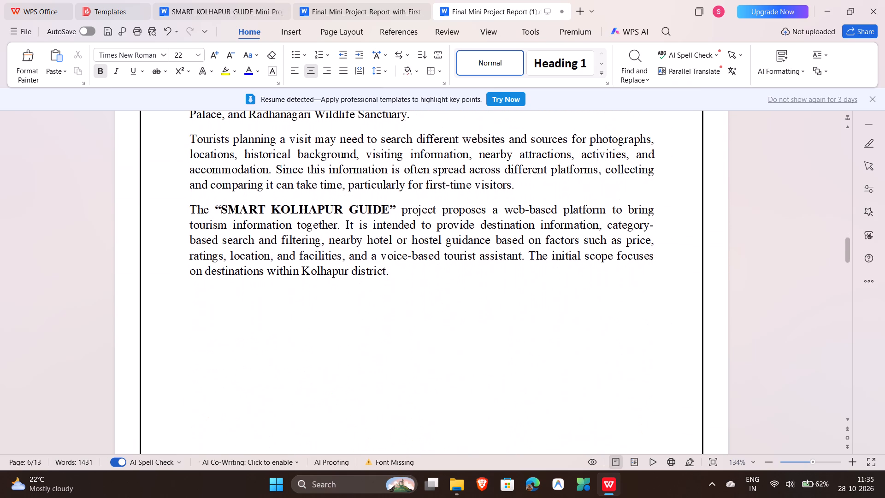
scroll(297, 253, "up", 2)
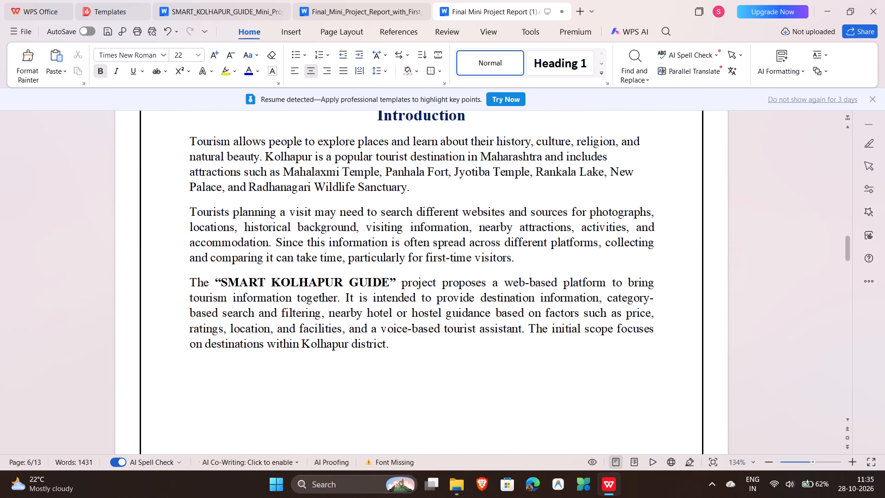
Justify the three body paragraphs under the Introduction heading.
left_click_drag(187, 139, 387, 355)
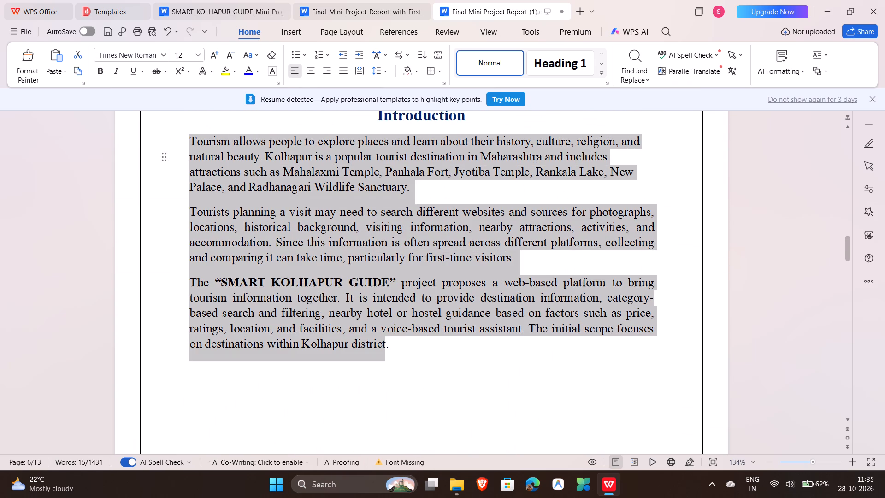
left_click_drag(387, 355, 390, 359)
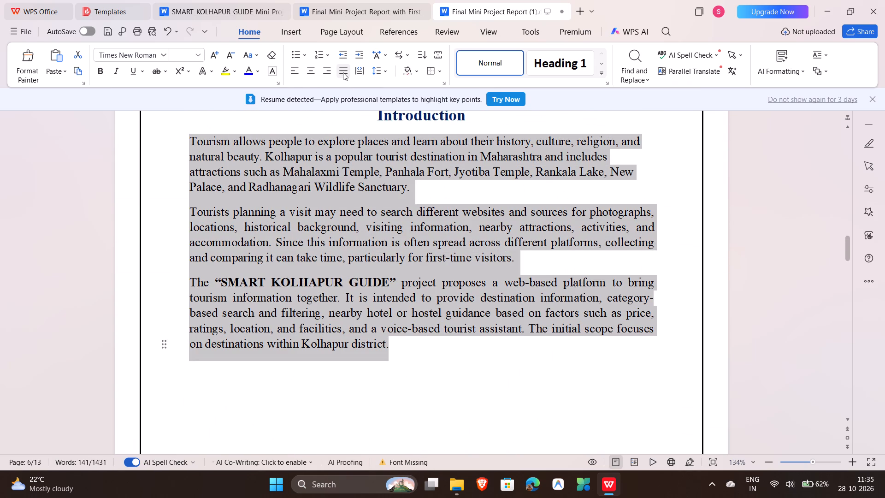
left_click(343, 72)
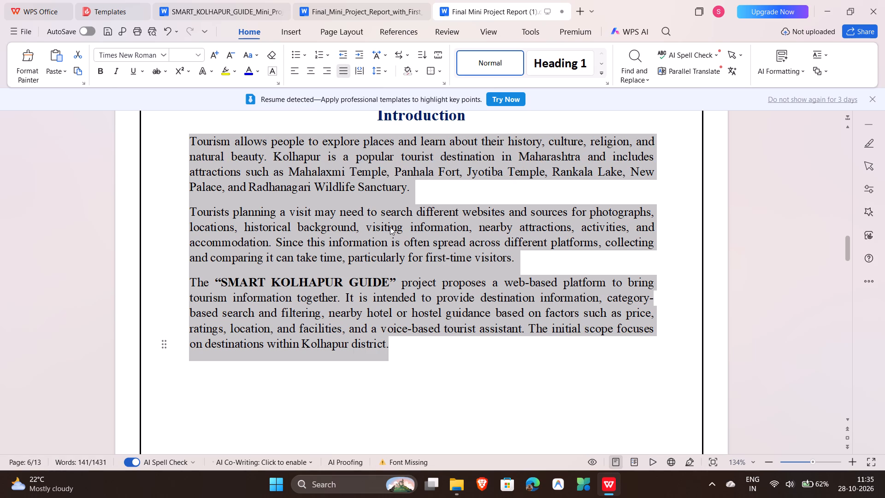
left_click(170, 206)
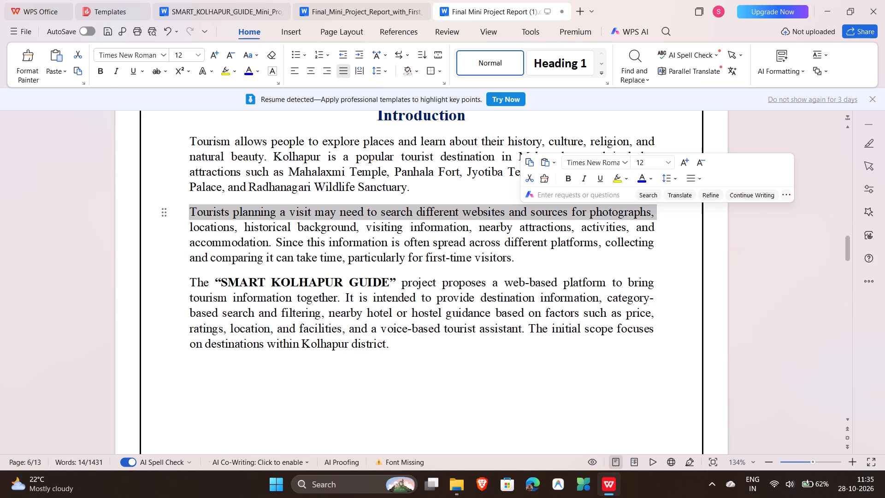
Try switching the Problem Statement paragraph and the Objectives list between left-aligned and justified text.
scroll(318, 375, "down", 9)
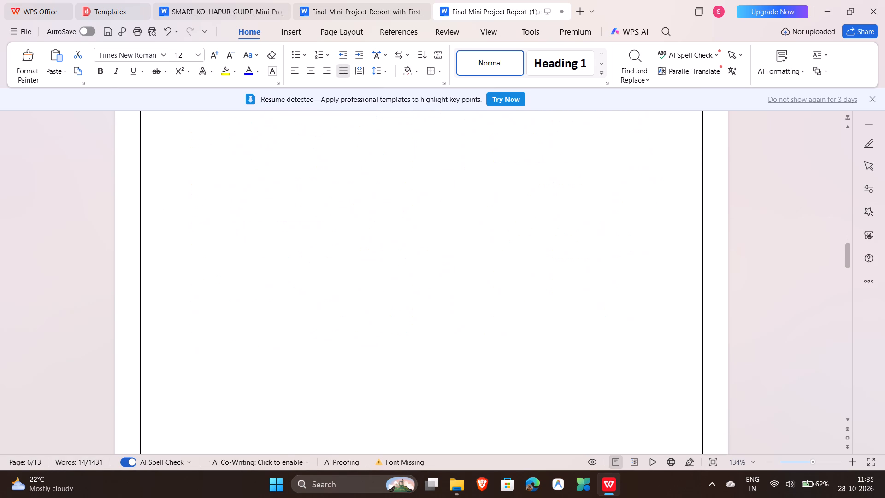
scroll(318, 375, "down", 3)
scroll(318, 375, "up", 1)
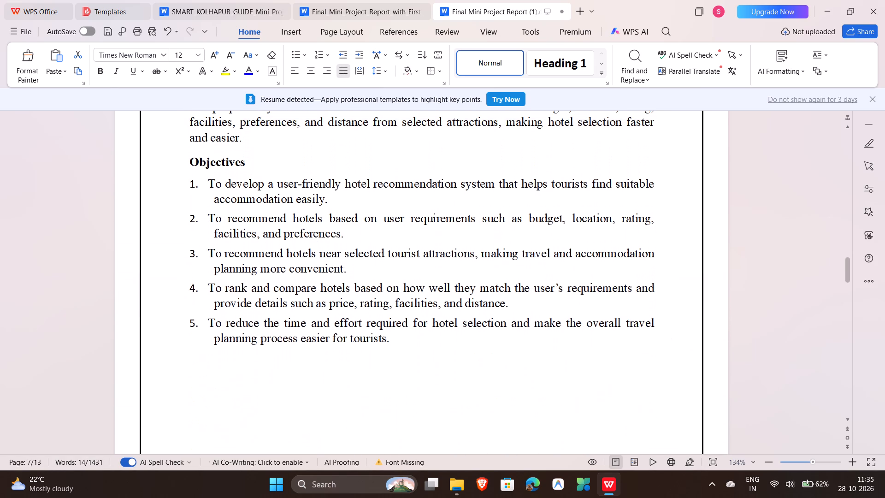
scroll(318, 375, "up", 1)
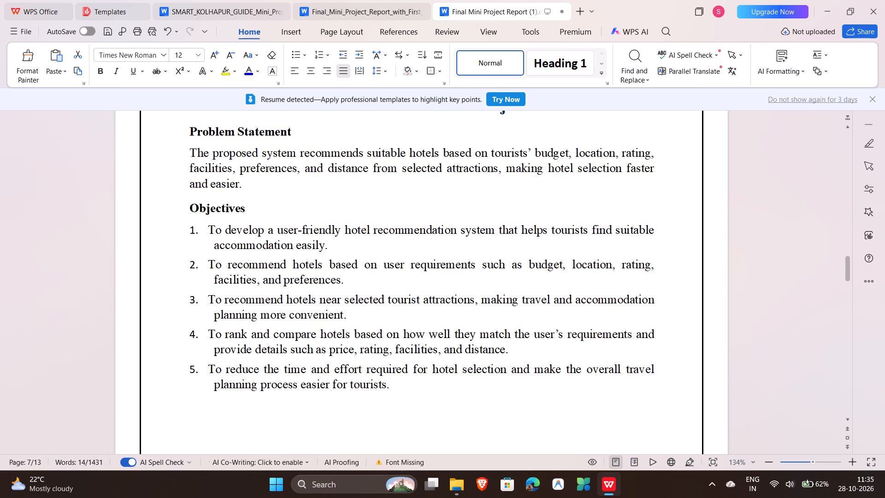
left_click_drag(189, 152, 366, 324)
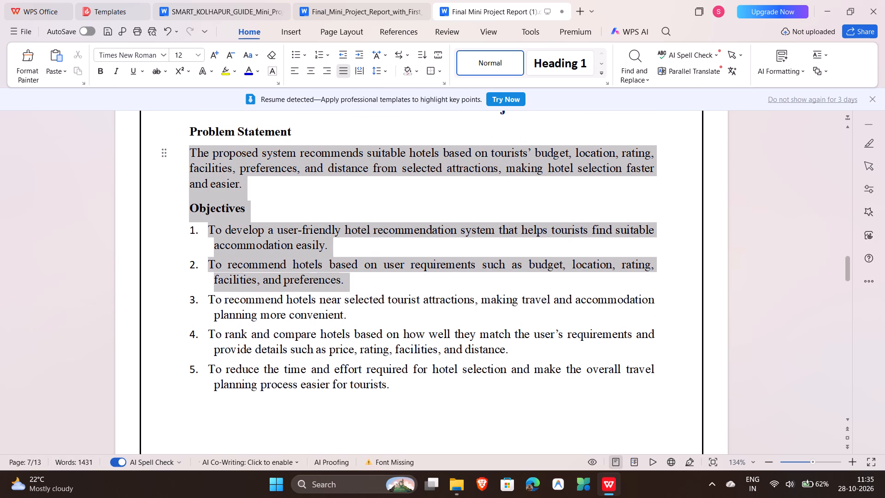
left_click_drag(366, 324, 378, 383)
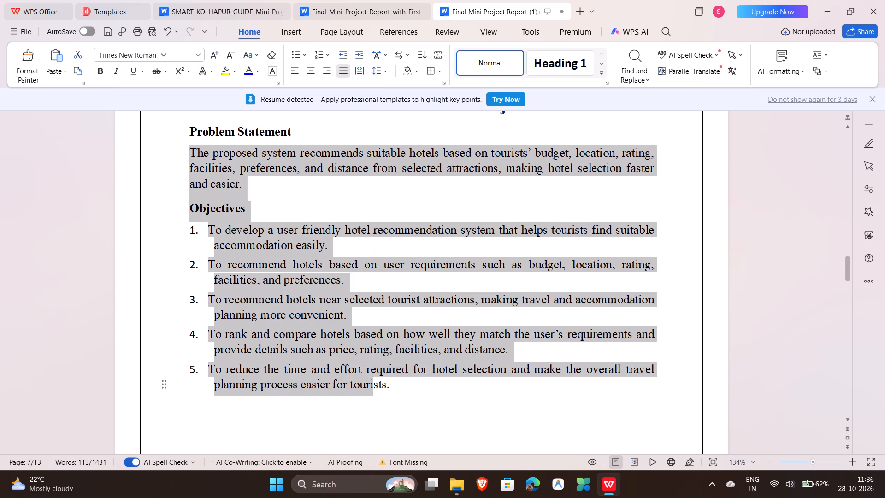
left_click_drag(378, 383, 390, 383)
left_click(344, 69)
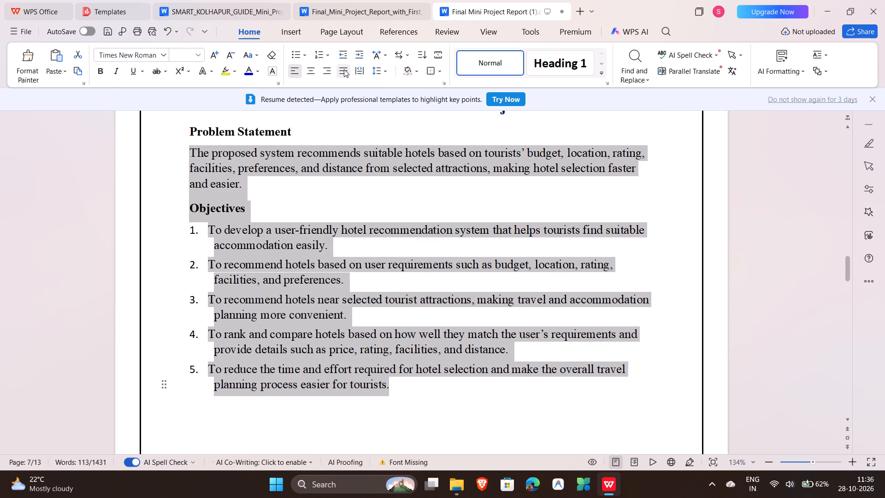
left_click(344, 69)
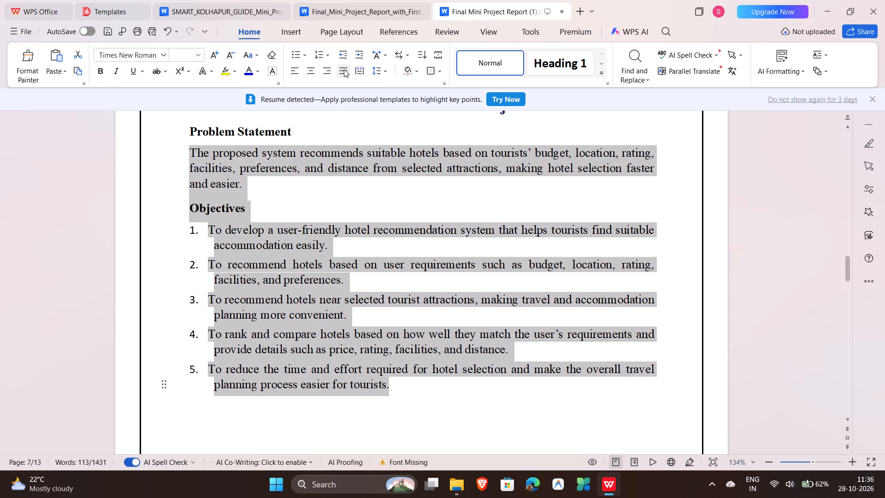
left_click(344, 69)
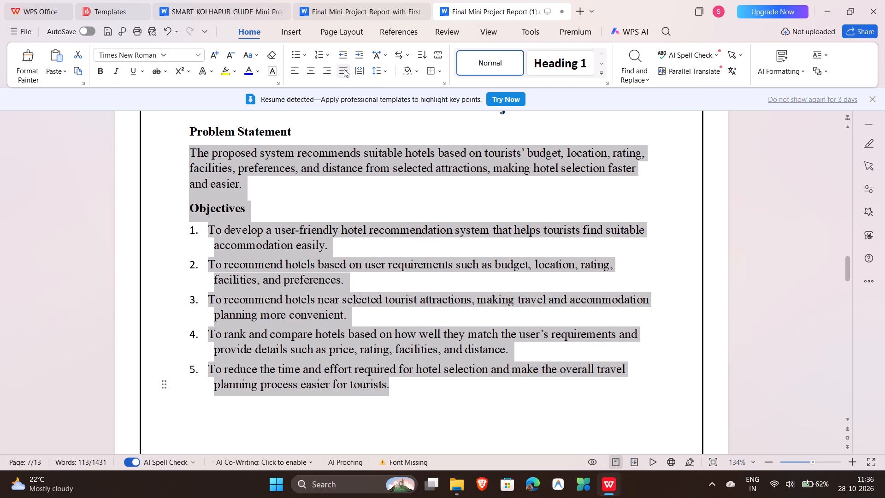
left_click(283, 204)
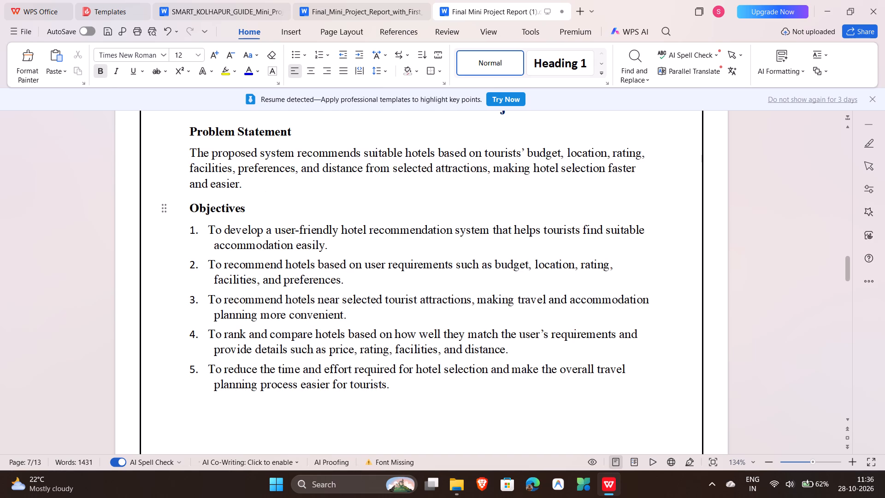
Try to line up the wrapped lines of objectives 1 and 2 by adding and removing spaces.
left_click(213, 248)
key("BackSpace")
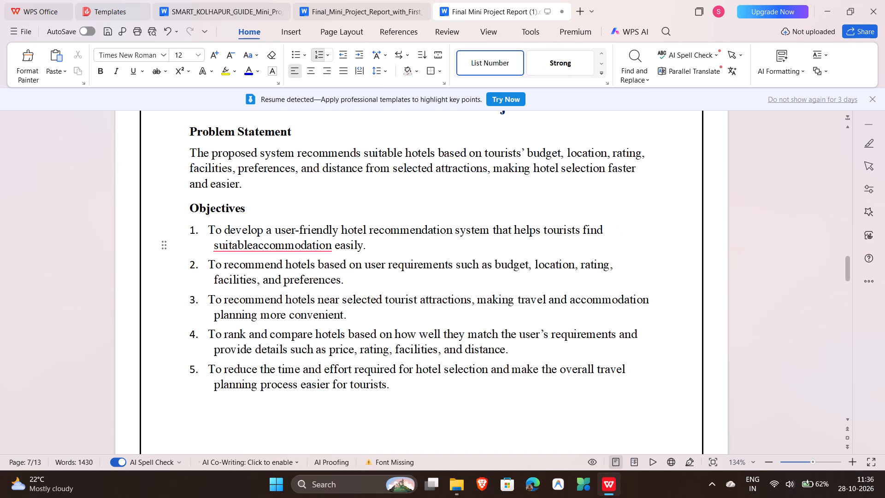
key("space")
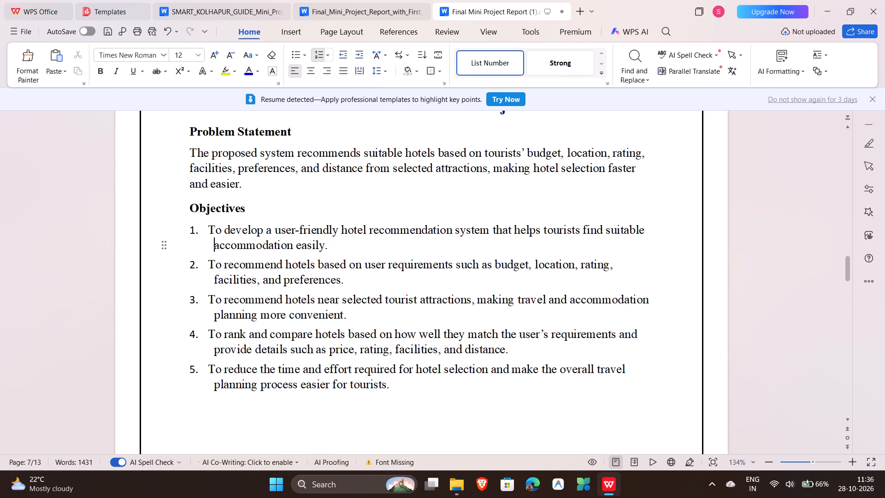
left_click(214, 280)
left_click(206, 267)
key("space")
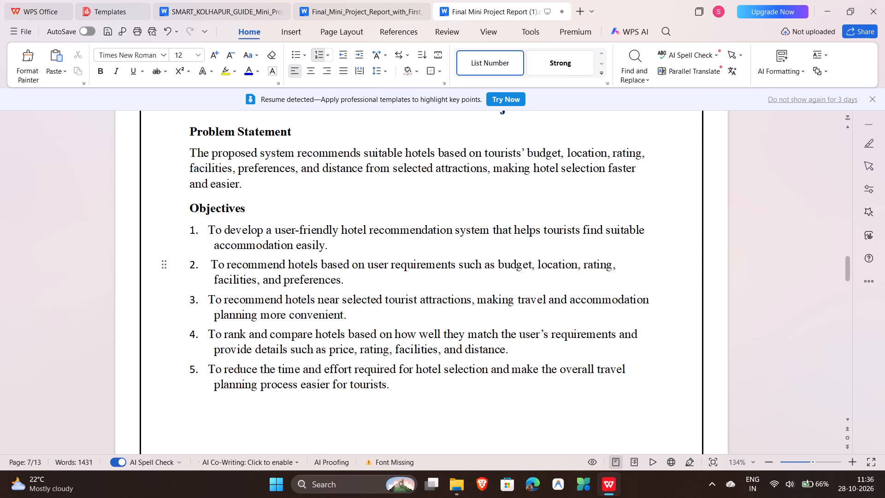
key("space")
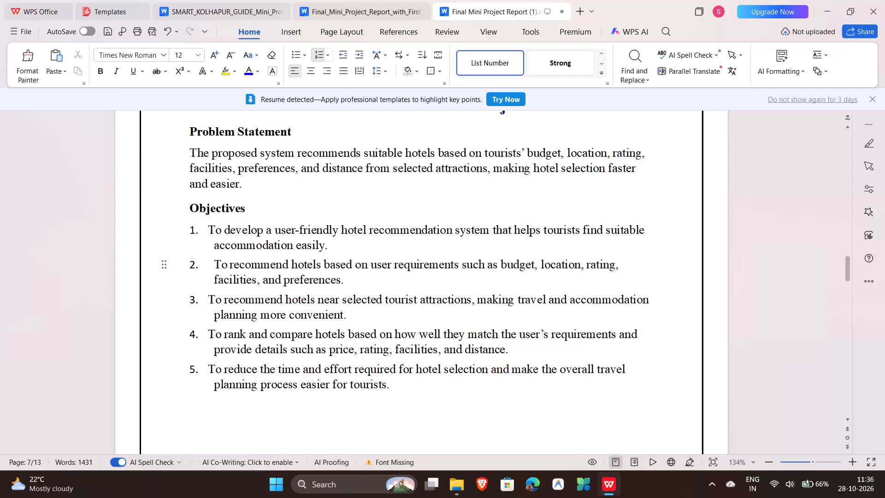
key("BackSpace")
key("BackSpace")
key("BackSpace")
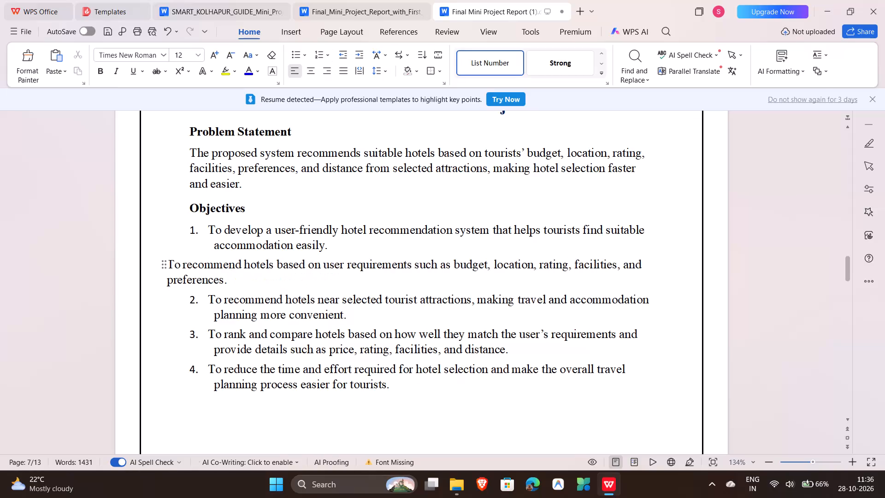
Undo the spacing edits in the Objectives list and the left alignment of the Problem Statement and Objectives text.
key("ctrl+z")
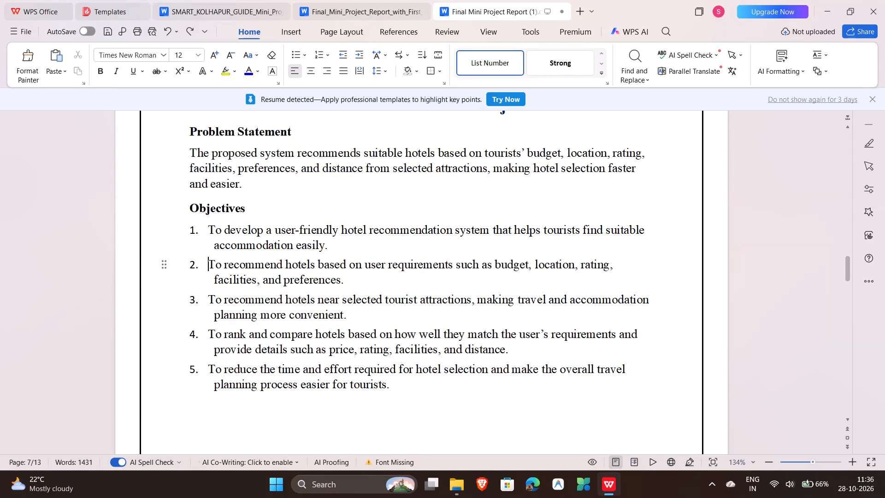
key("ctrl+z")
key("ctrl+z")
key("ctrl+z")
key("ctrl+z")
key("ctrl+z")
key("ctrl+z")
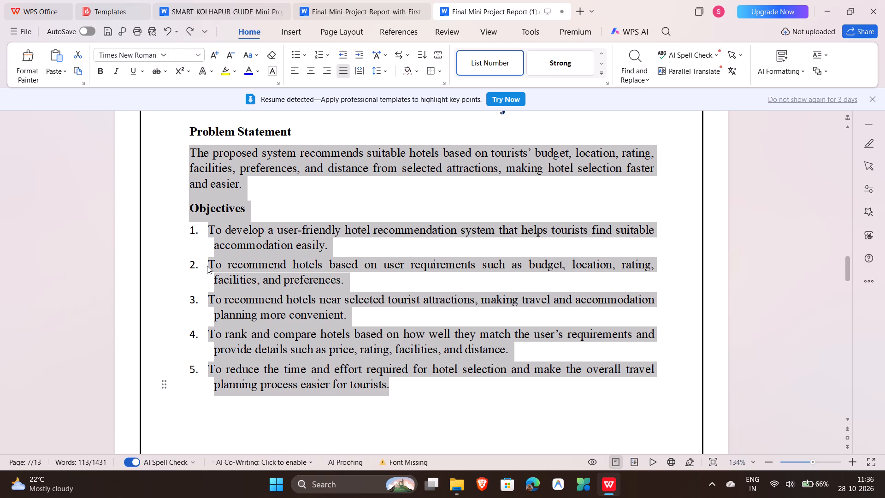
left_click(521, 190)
Justify the System Design introductory paragraph and its numbered list, from User Input through System flow.
scroll(444, 234, "down", 2)
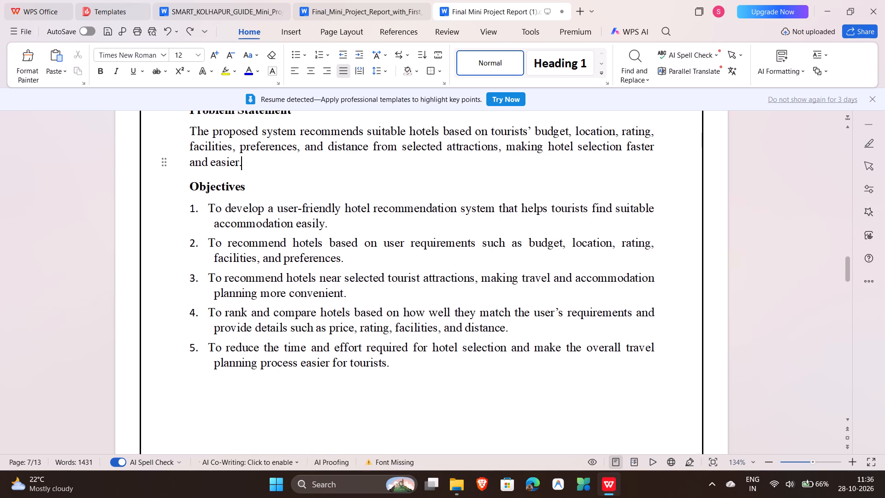
scroll(444, 234, "down", 10)
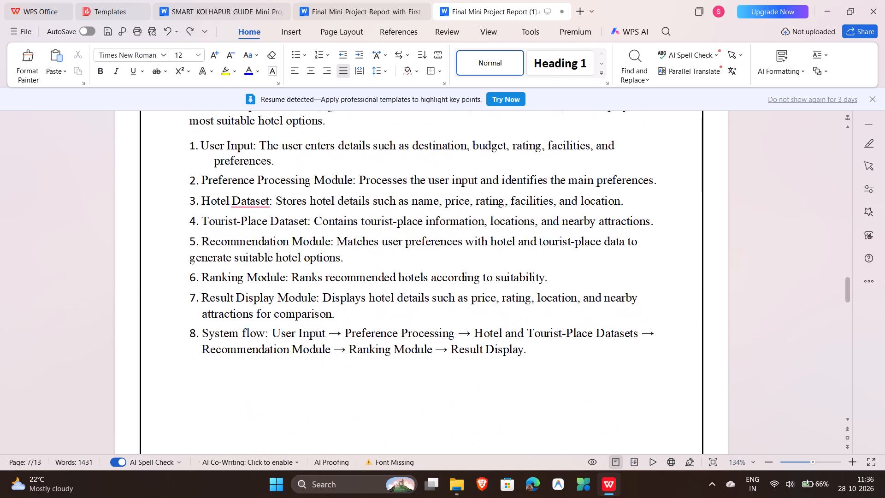
scroll(444, 234, "up", 3)
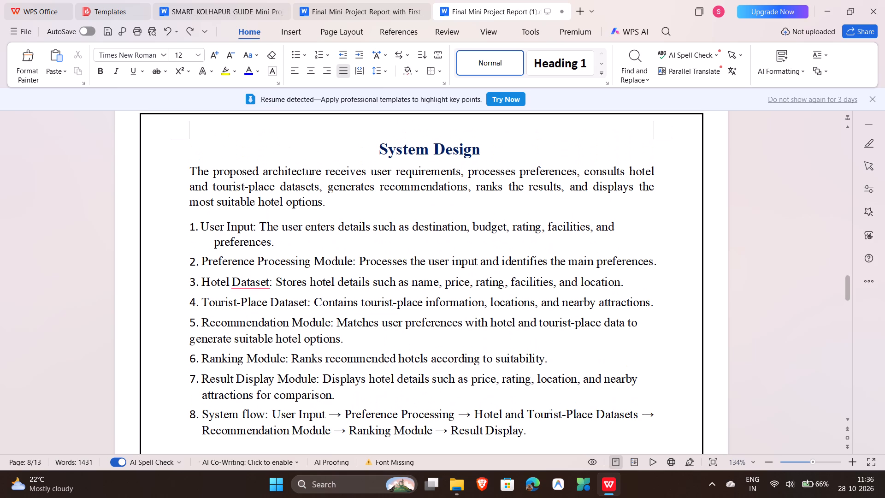
left_click_drag(187, 170, 435, 421)
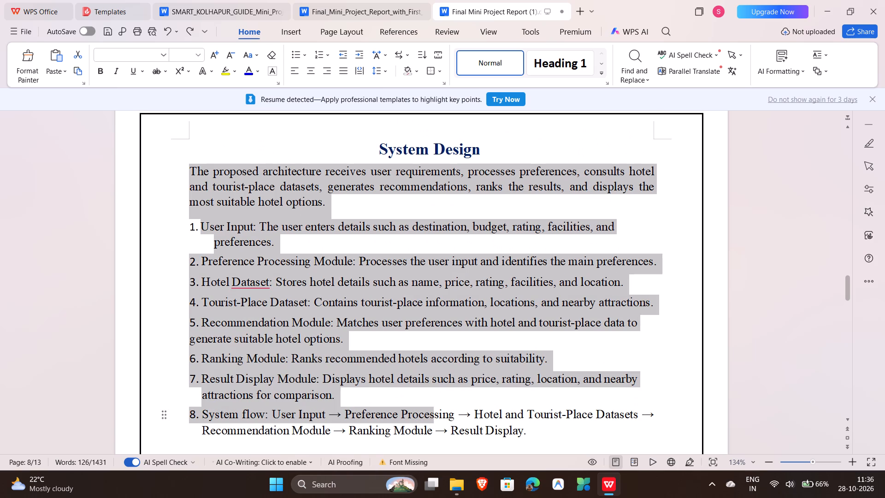
left_click_drag(435, 421, 434, 427)
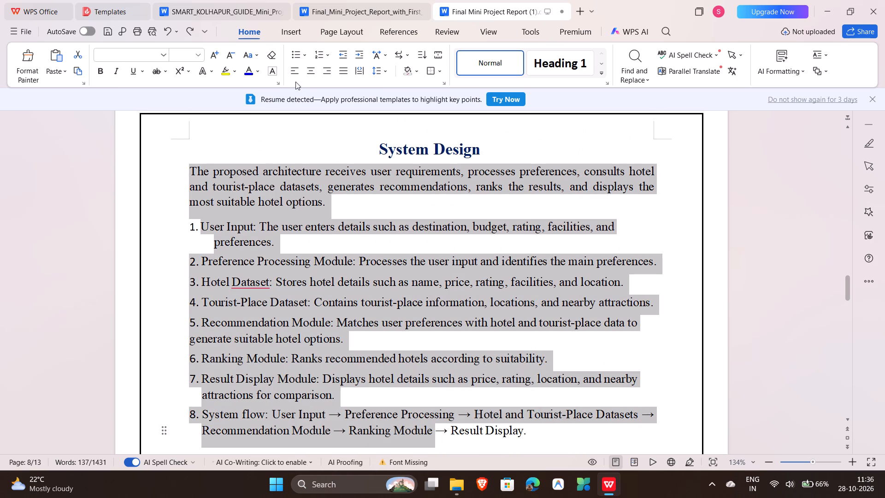
left_click(343, 71)
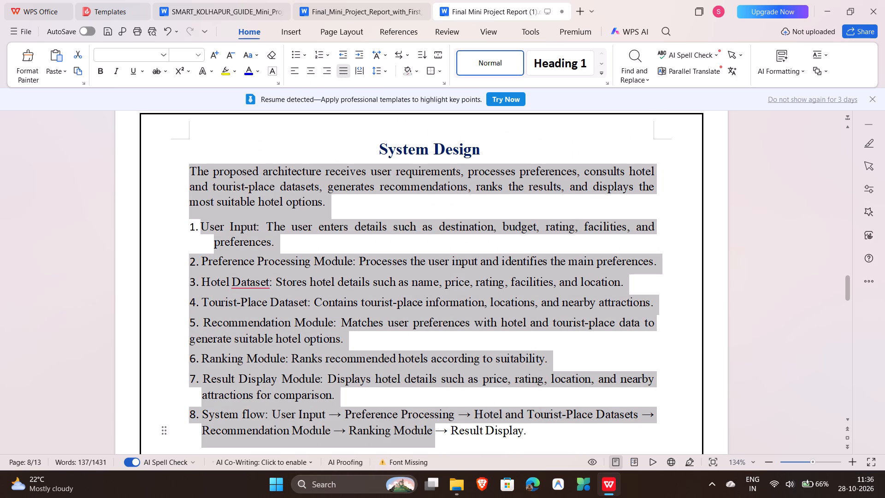
left_click(229, 149)
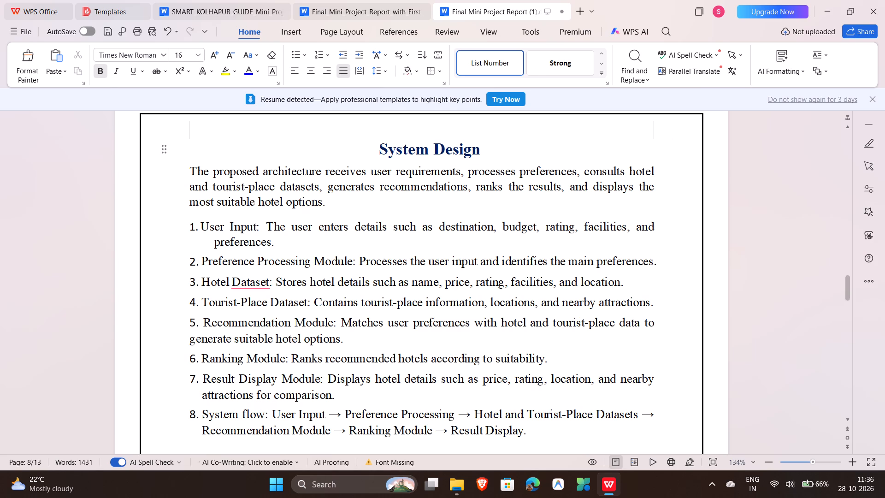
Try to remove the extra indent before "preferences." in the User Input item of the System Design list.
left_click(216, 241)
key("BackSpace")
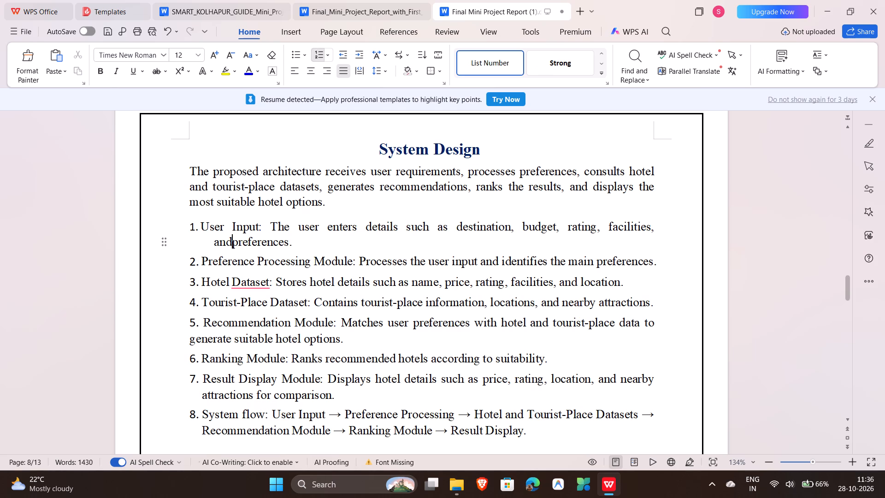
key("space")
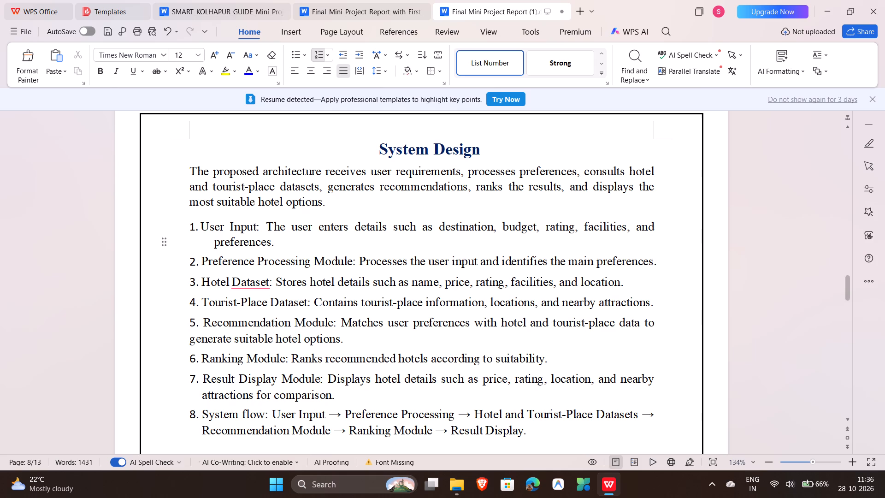
Review the layout of the report pages from System Design through Software & Hardware Requirements, Conclusion and Future Scope to References.
scroll(228, 290, "down", 10)
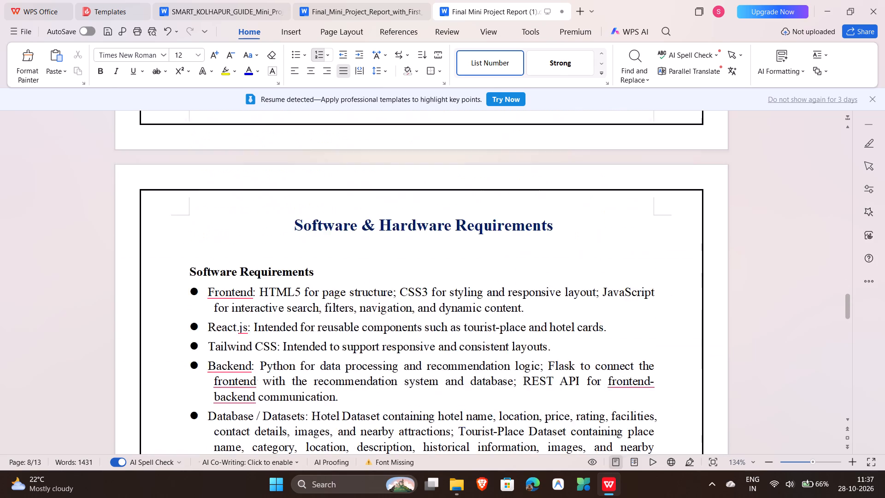
scroll(228, 290, "down", 1)
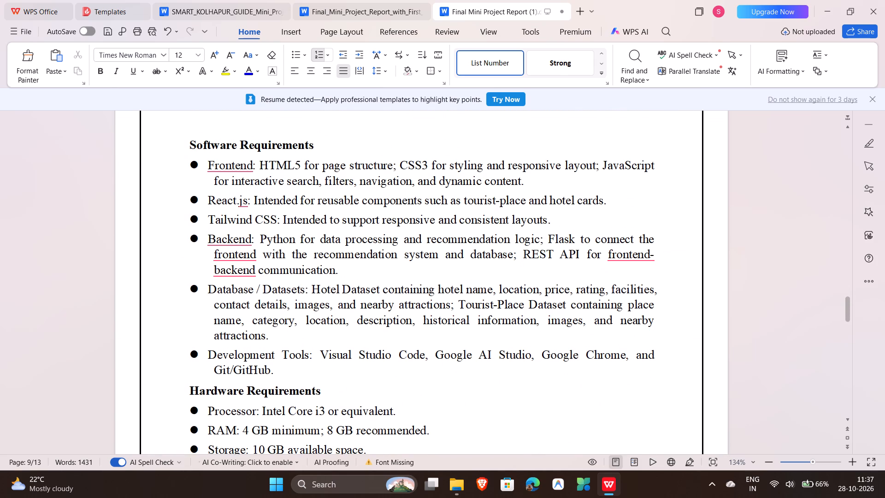
scroll(242, 290, "down", 5)
scroll(242, 290, "right", 1)
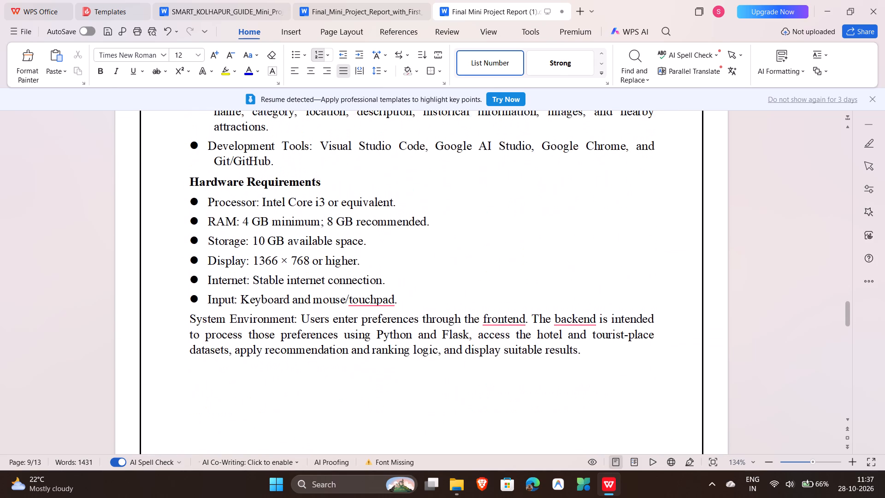
scroll(242, 290, "right", 1)
scroll(242, 290, "down", 2)
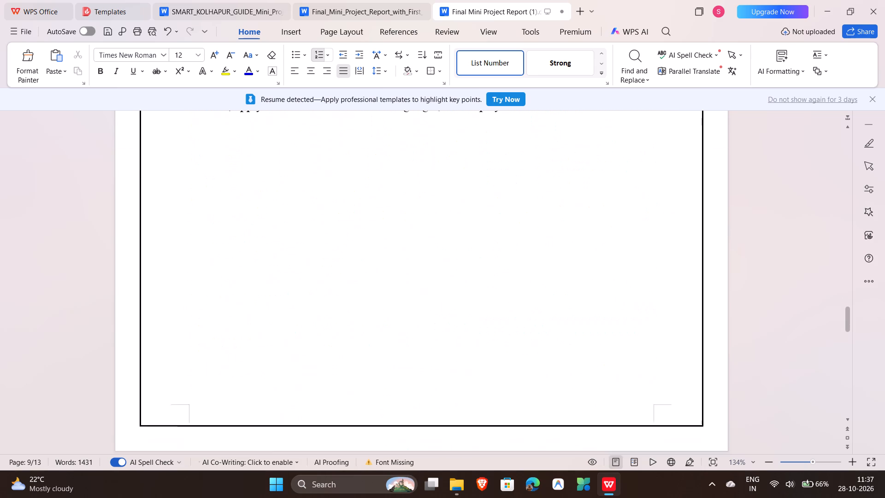
scroll(242, 290, "down", 6)
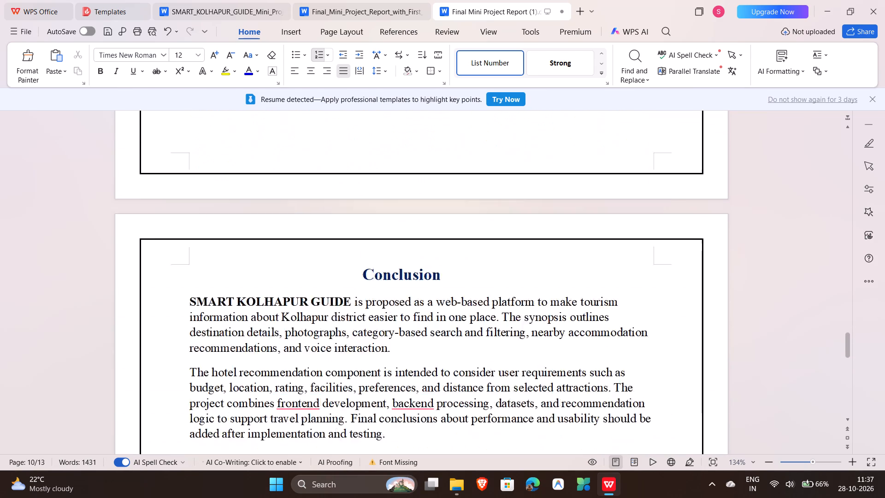
scroll(242, 290, "down", 4)
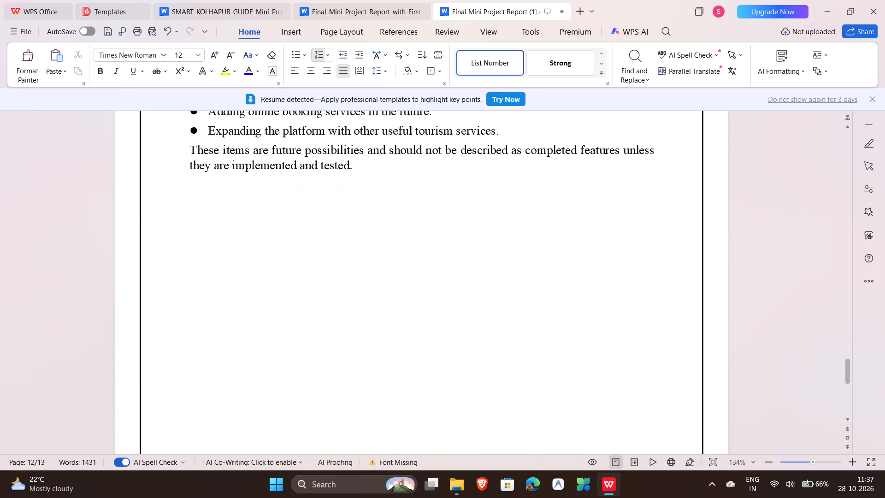
scroll(242, 290, "down", 6)
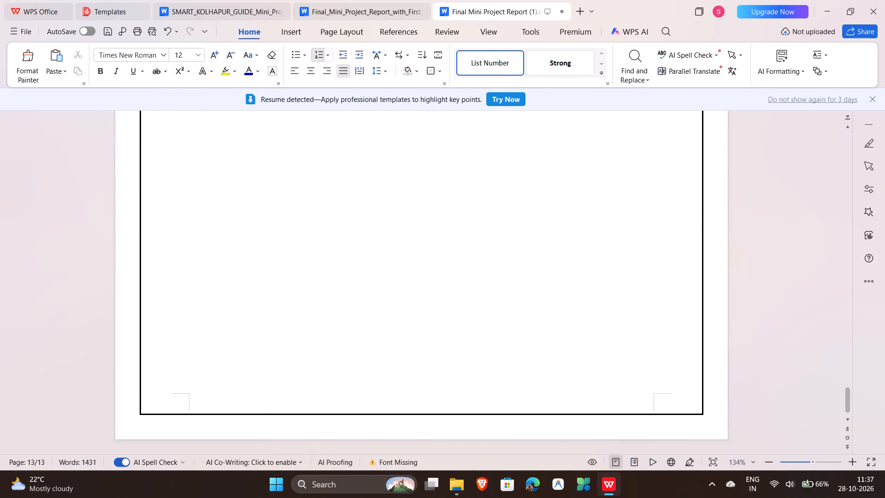
scroll(242, 290, "up", 11)
scroll(242, 290, "down", 6)
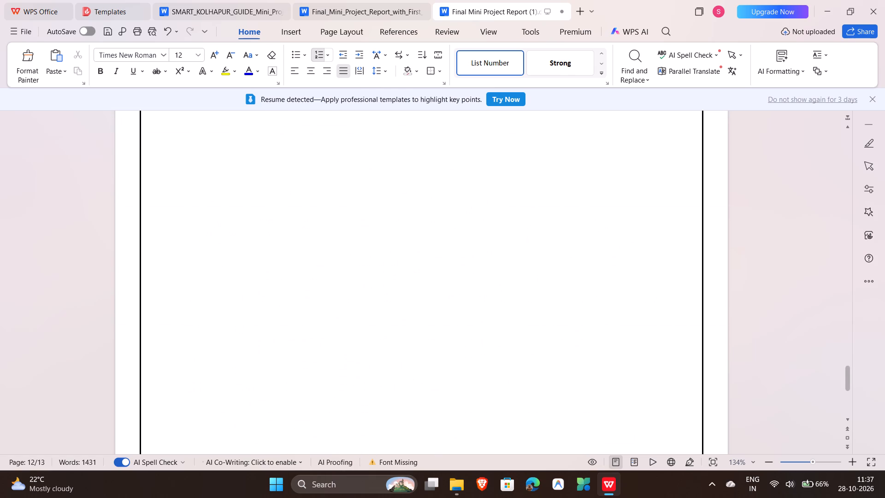
scroll(242, 290, "down", 5)
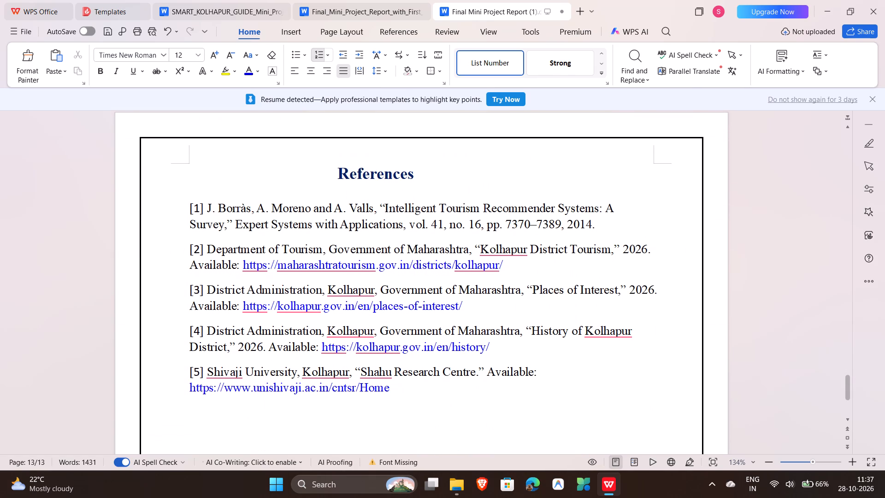
Check the body pages again in reverse order, from References back through System Design and Introduction to the Index.
scroll(242, 290, "up", 3)
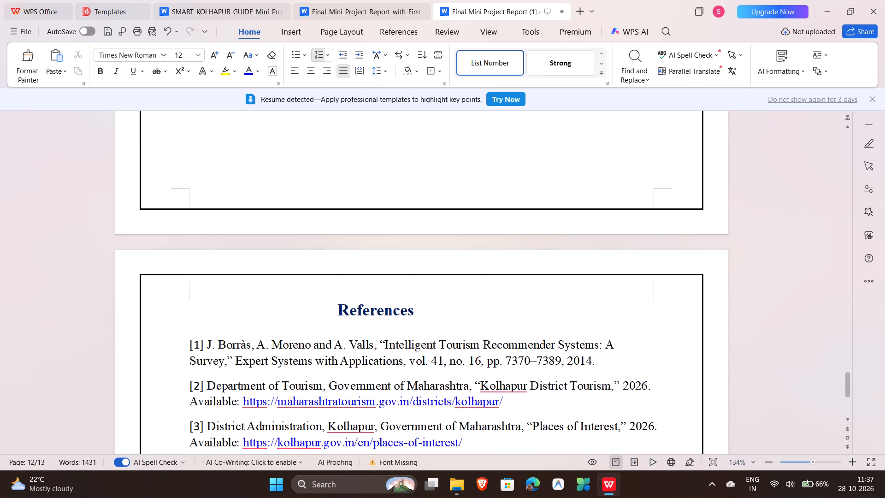
scroll(242, 290, "up", 16)
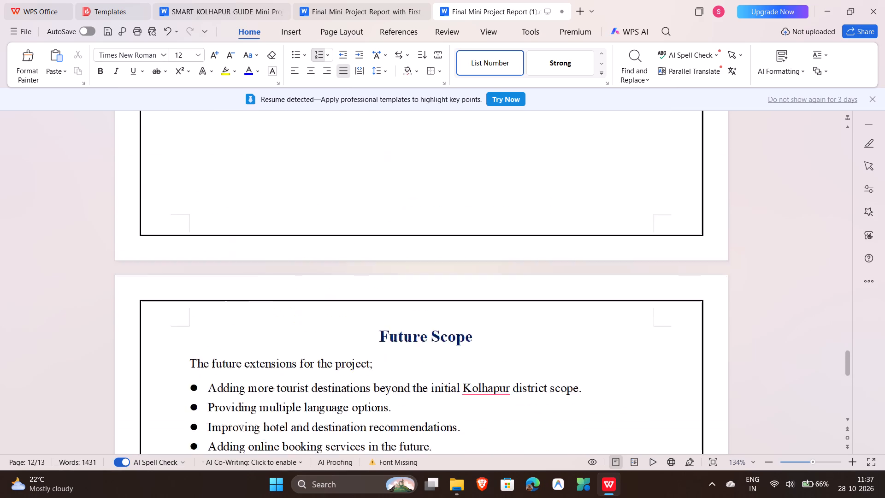
scroll(242, 290, "up", 8)
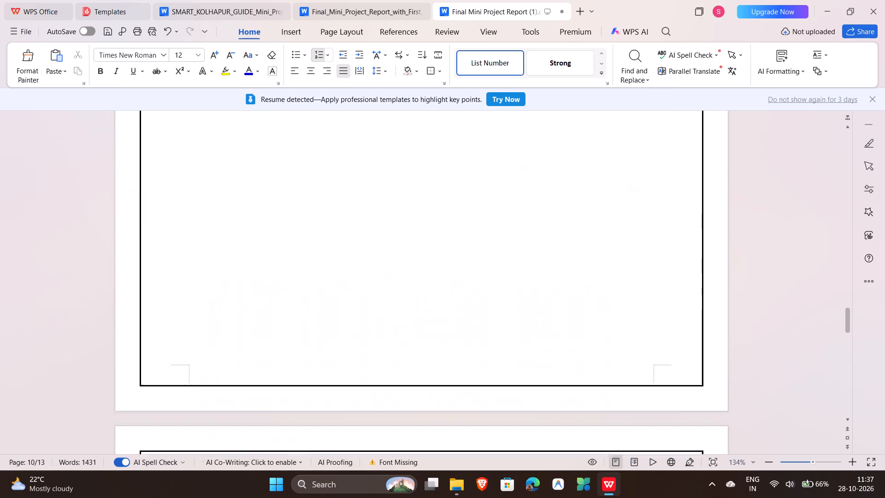
scroll(242, 290, "up", 11)
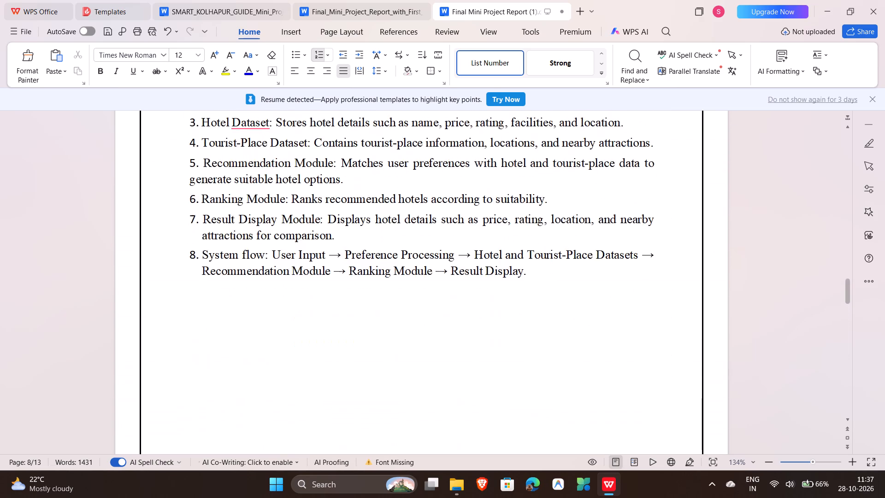
scroll(242, 290, "up", 12)
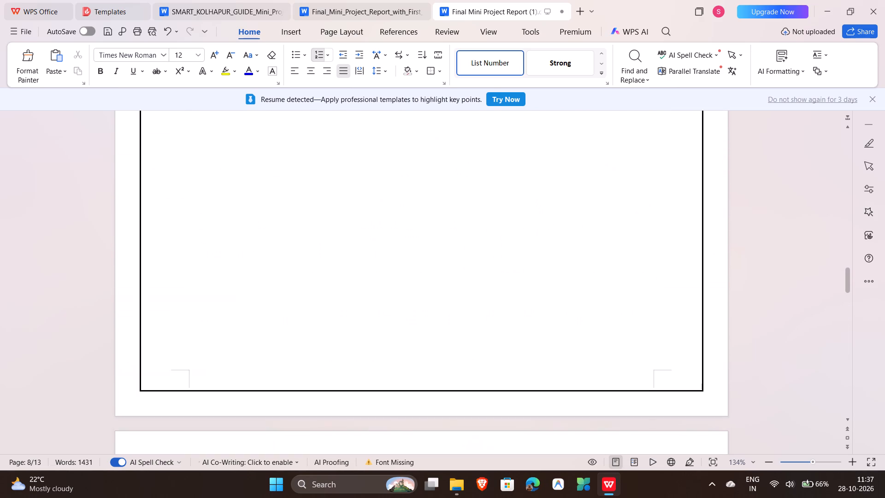
scroll(242, 290, "up", 13)
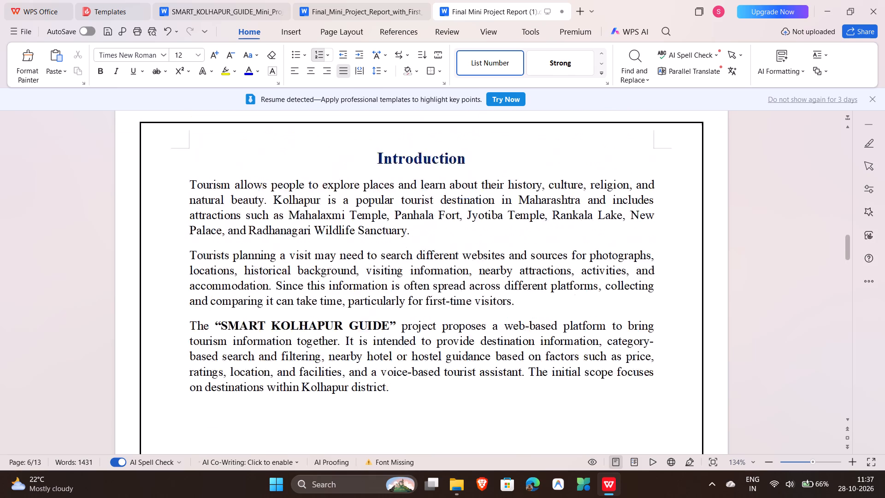
scroll(242, 290, "up", 13)
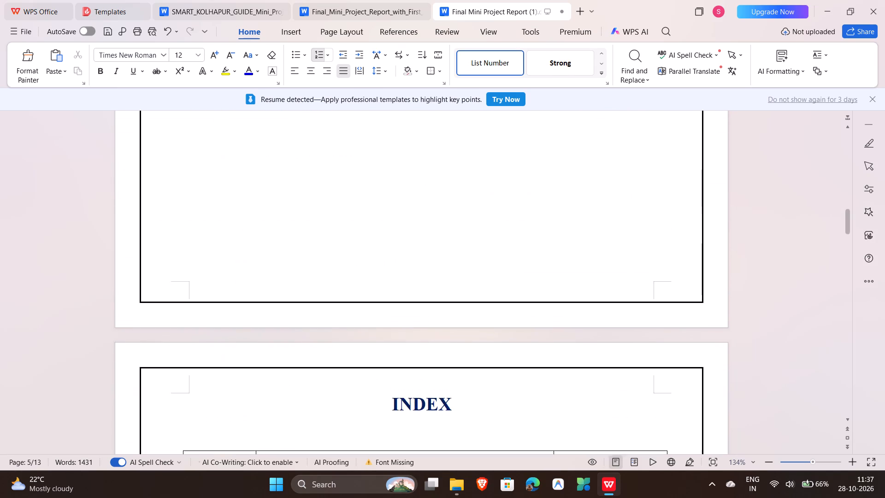
Examine the front pages, checking the Declaration, the Certificate and the cover page with their student tables.
scroll(242, 290, "up", 6)
scroll(242, 290, "down", 2)
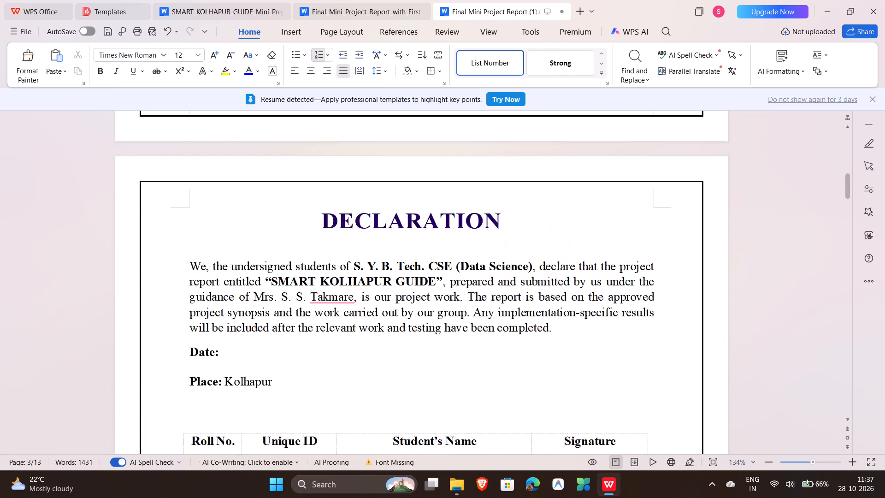
scroll(242, 290, "down", 9)
scroll(242, 290, "up", 9)
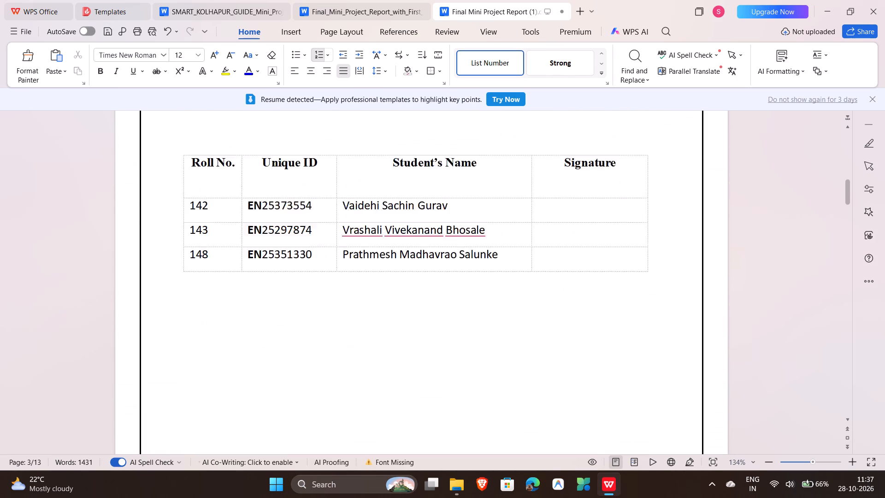
scroll(242, 290, "up", 12)
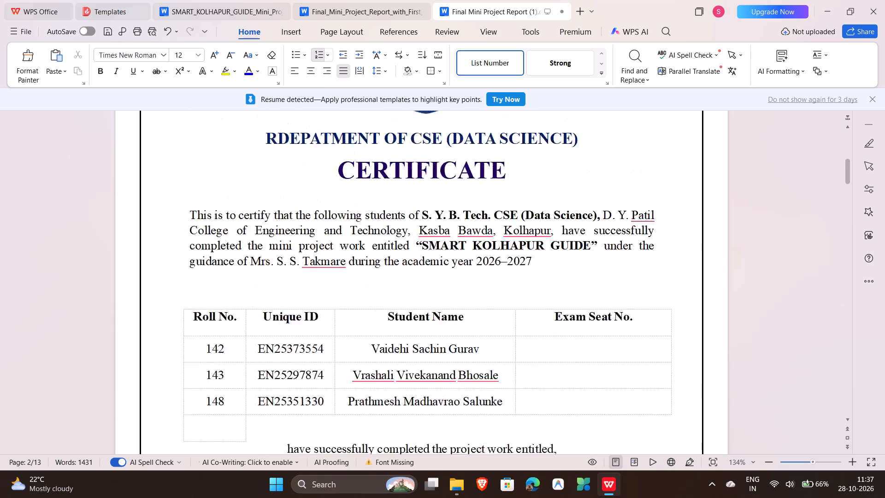
scroll(242, 290, "up", 12)
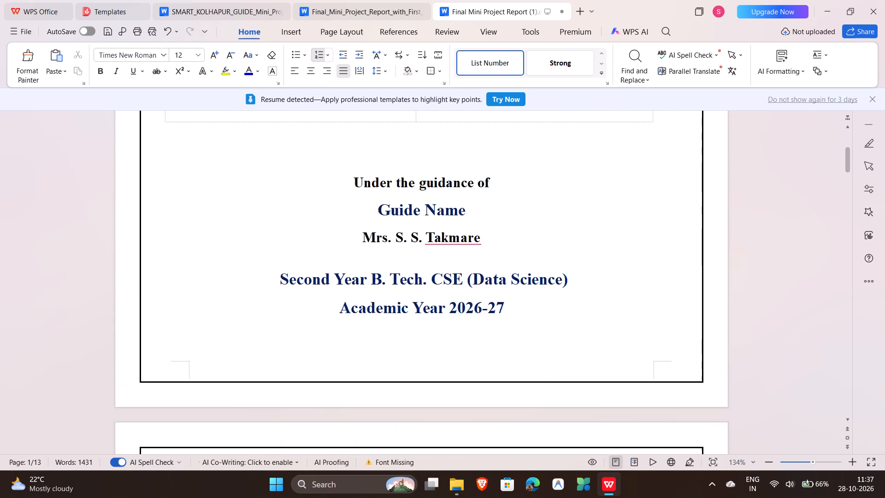
scroll(242, 290, "up", 4)
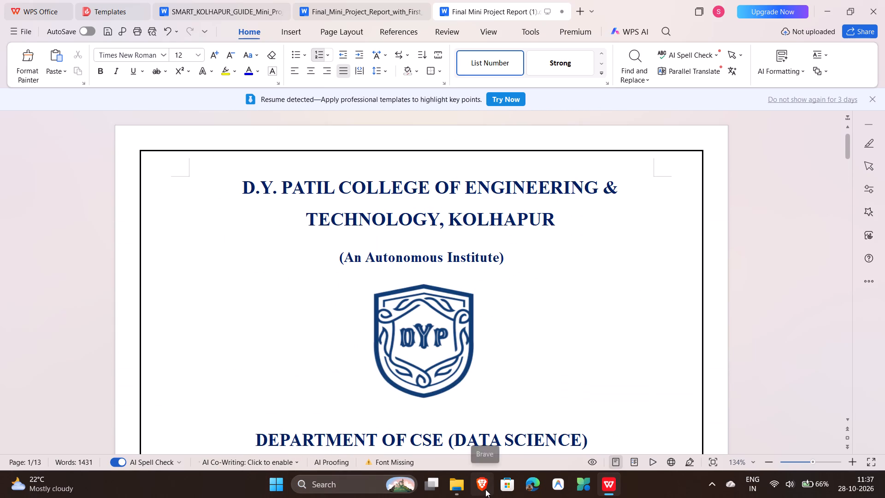
scroll(482, 286, "down", 13)
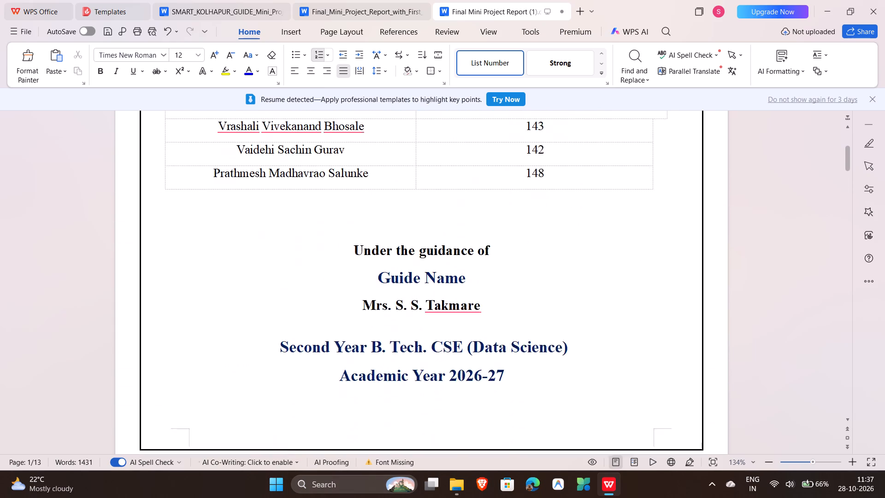
scroll(482, 286, "down", 11)
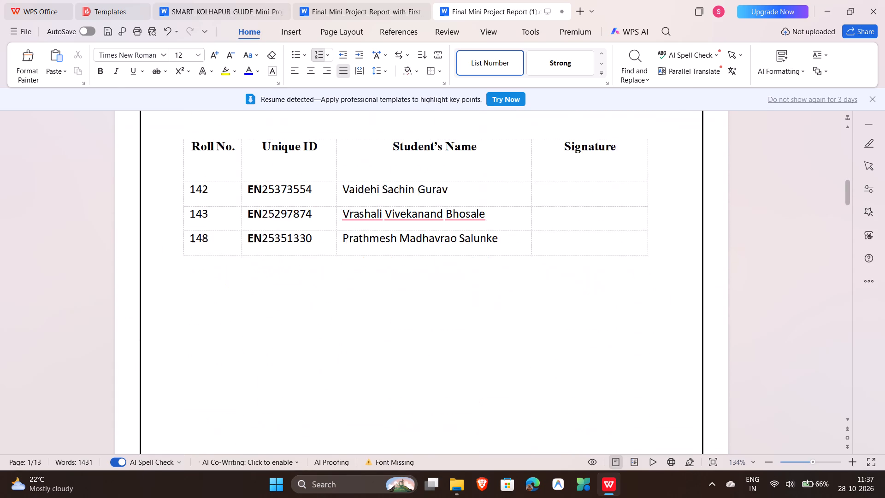
scroll(482, 286, "up", 6)
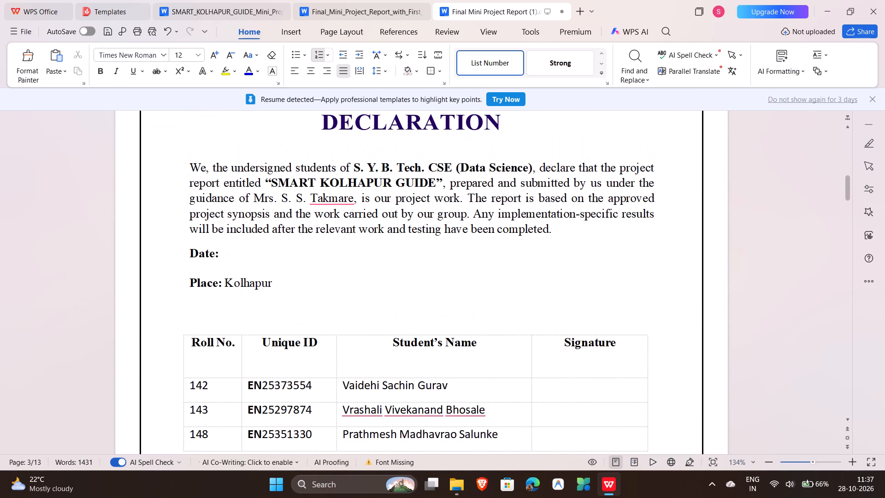
Save the Final Mini Project Report (1) document.
key("ctrl+s")
Close WPS Office and minimise the Downloads window to clear the desktop.
left_click(884, 13)
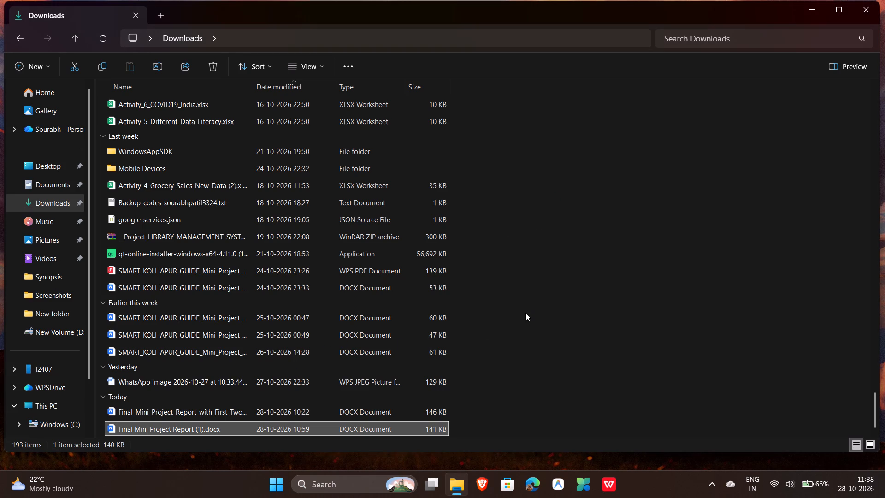
left_click(812, 10)
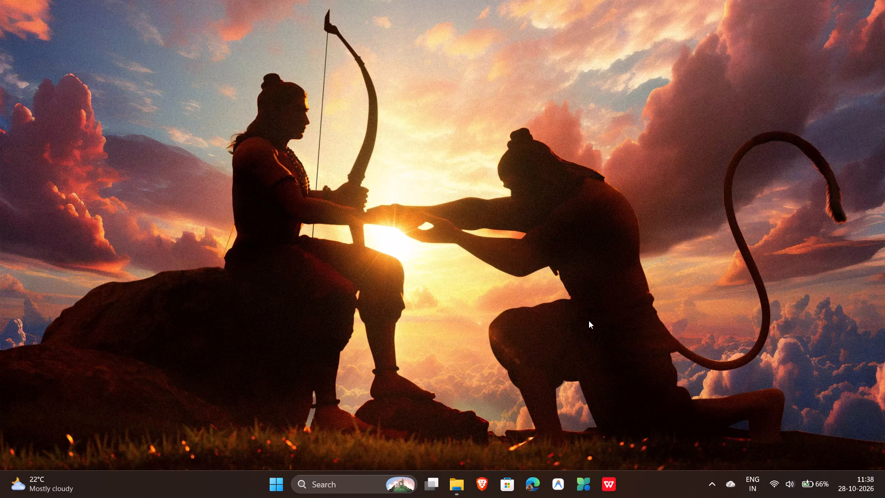
Shut down the computer from the Windows desktop.
key("alt+F4")
key("Return")
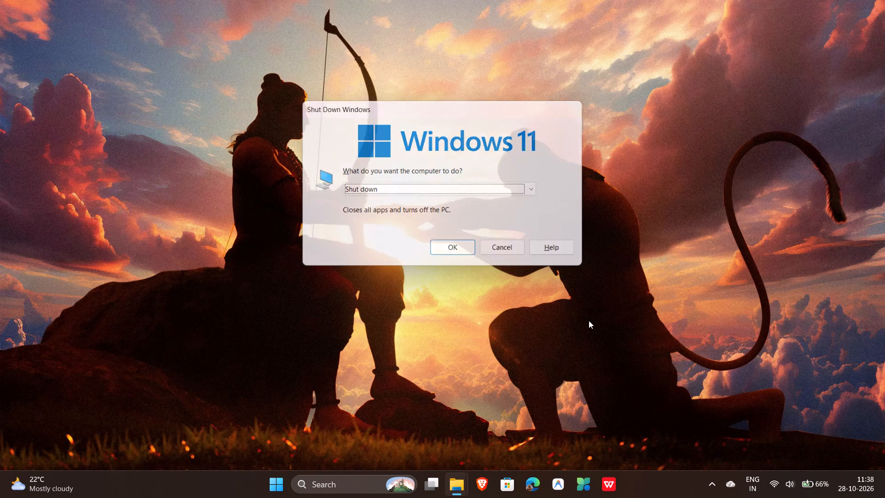